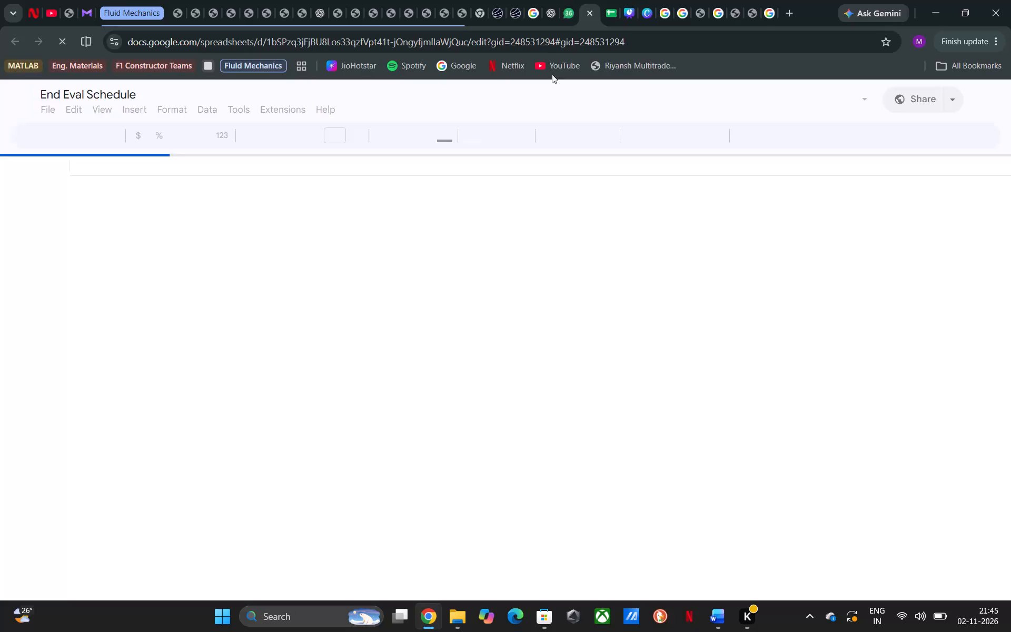
# Examine the evaluation columns of the Candidate Schedule sheet in the editable End Eval Schedule, from problem understanding through to priority order.
pyautogui.click(607, 1)
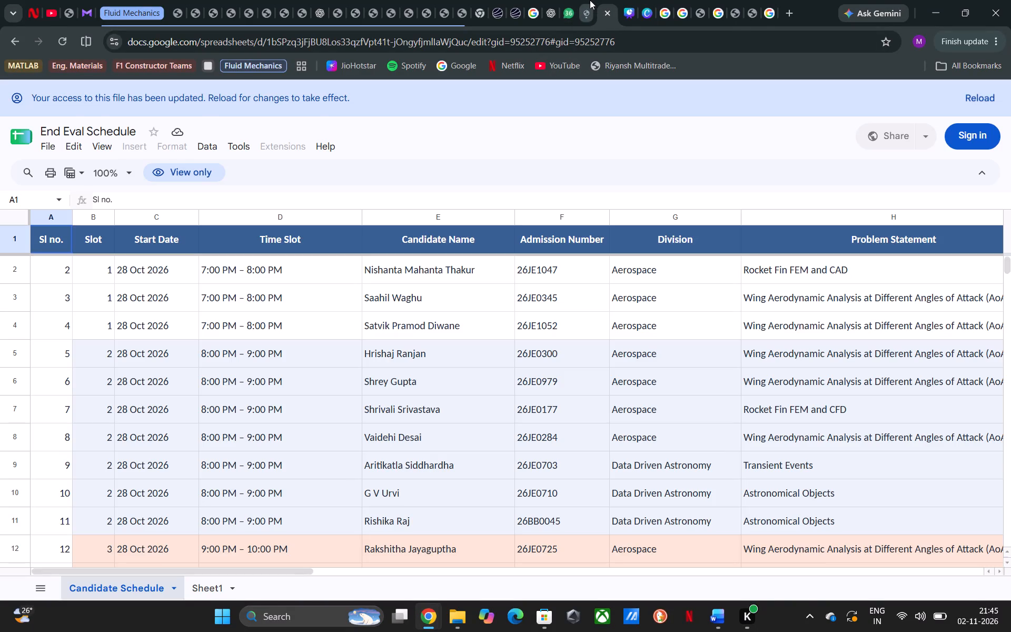
pyautogui.click(590, 0)
pyautogui.hscroll(-11, 938, 559)
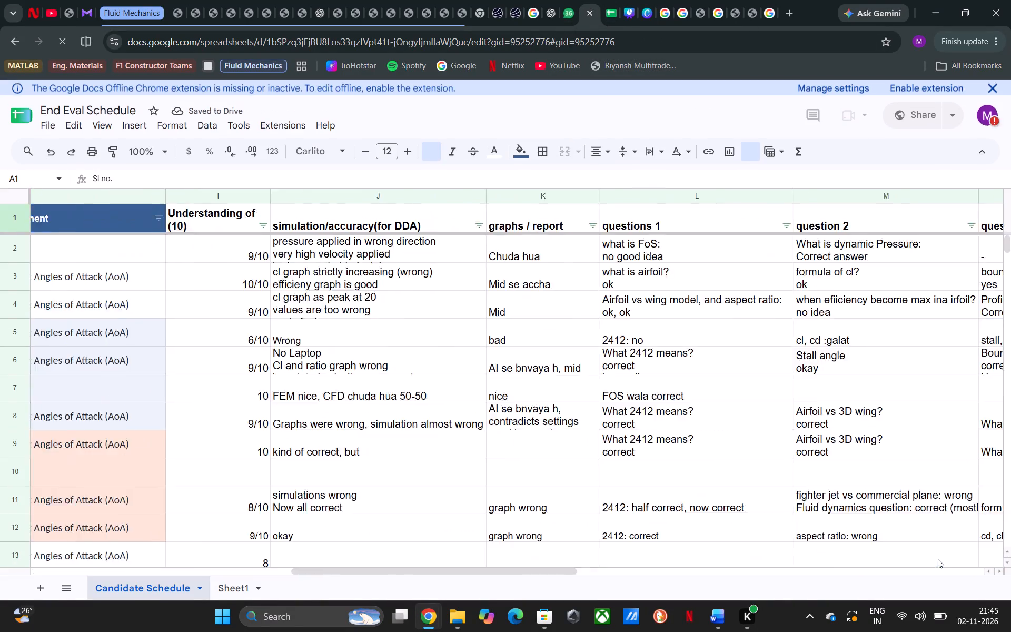
pyautogui.hscroll(-2, 948, 461)
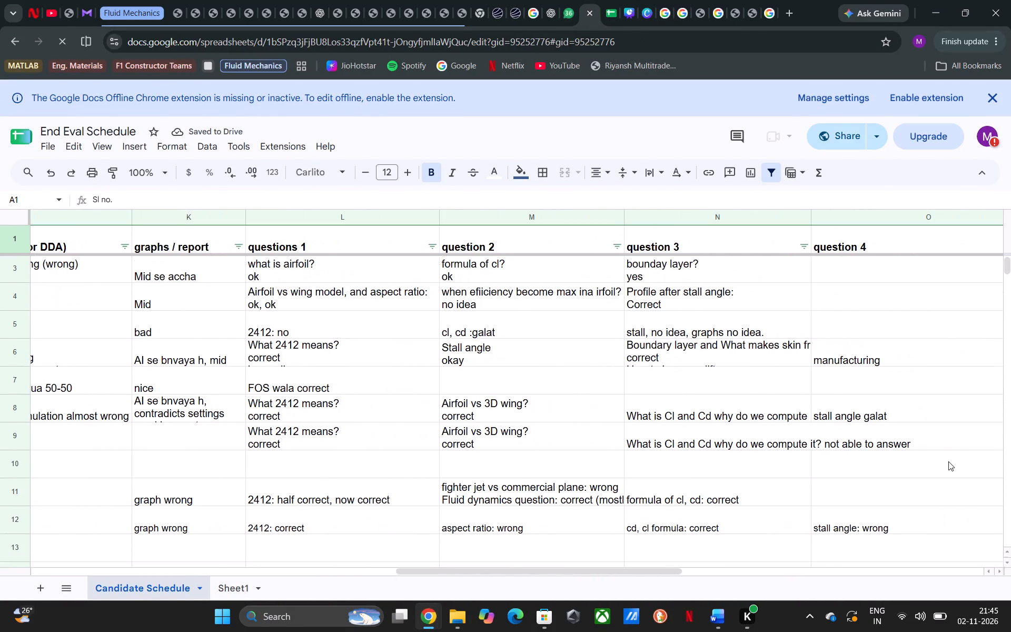
pyautogui.hscroll(-1, 948, 461)
pyautogui.scroll(4, 948, 461)
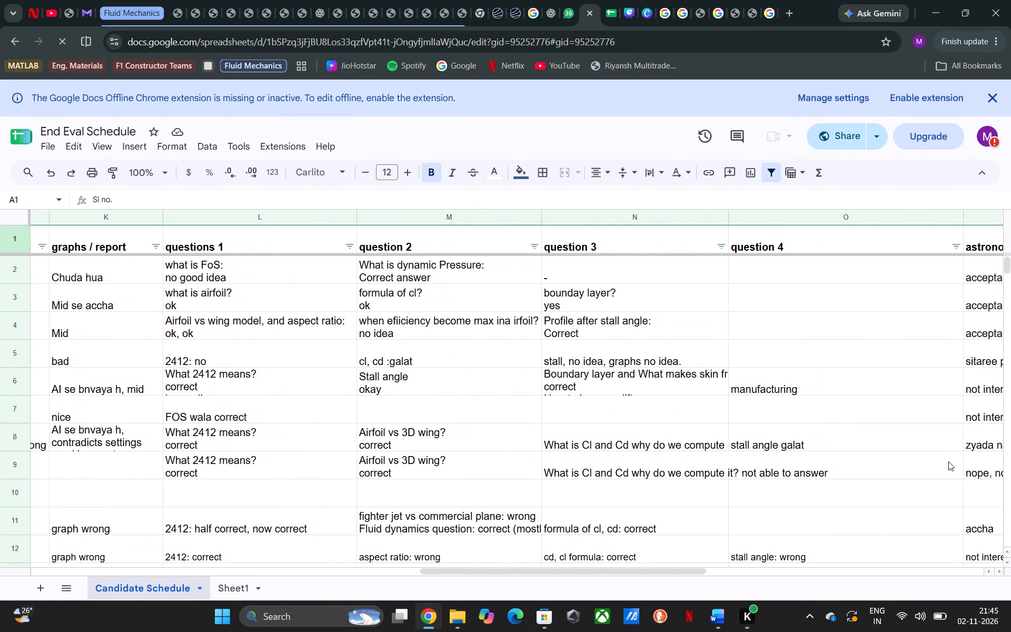
pyautogui.hscroll(-4, 948, 461)
pyautogui.scroll(2, 948, 461)
pyautogui.hscroll(3, 948, 461)
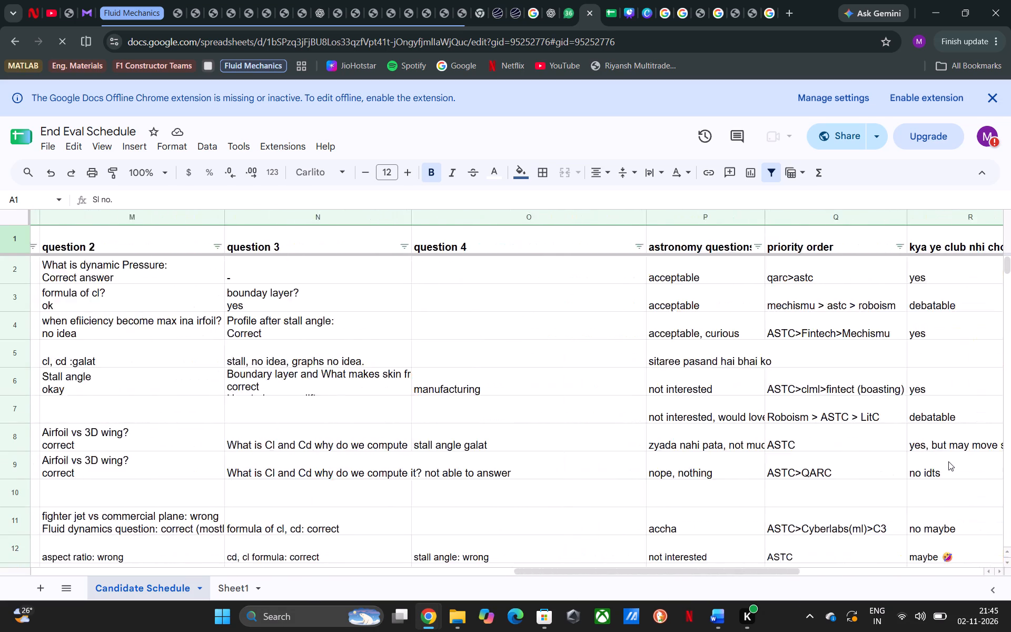
pyautogui.hscroll(6, 948, 461)
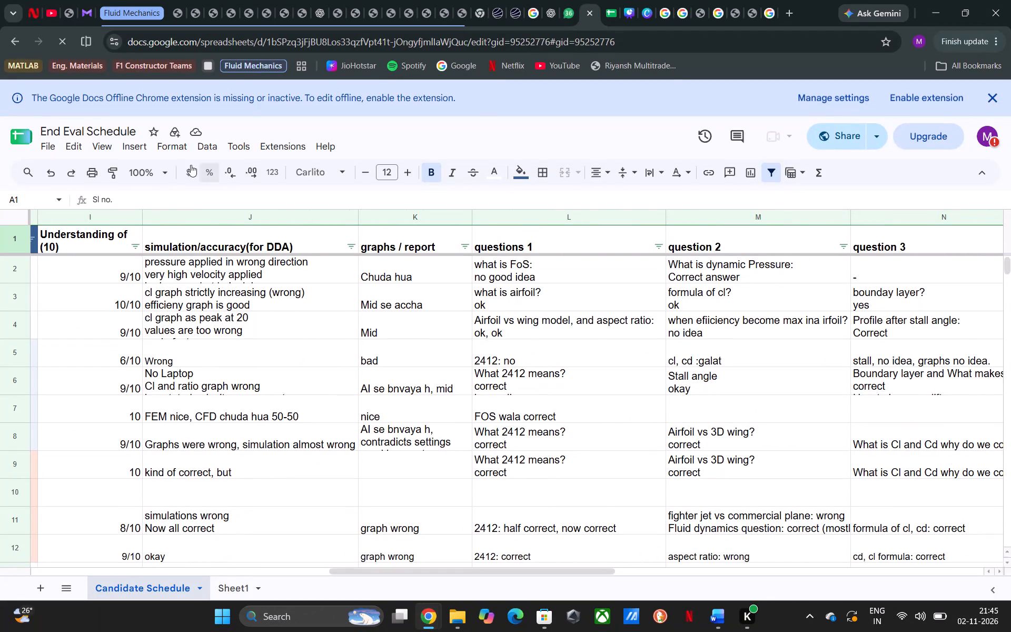
# Filter the Division column of the Candidate Schedule sheet to include only Aerospace, excluding Data Driven Astronomy and Electronics.
pyautogui.click(158, 178)
pyautogui.click(152, 218)
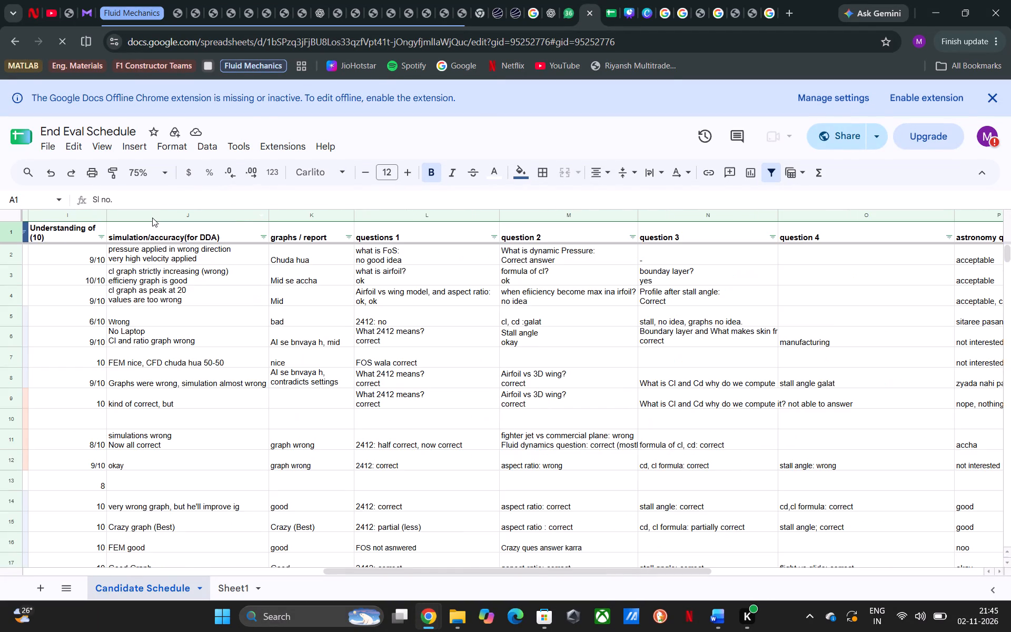
pyautogui.hscroll(13, 309, 261)
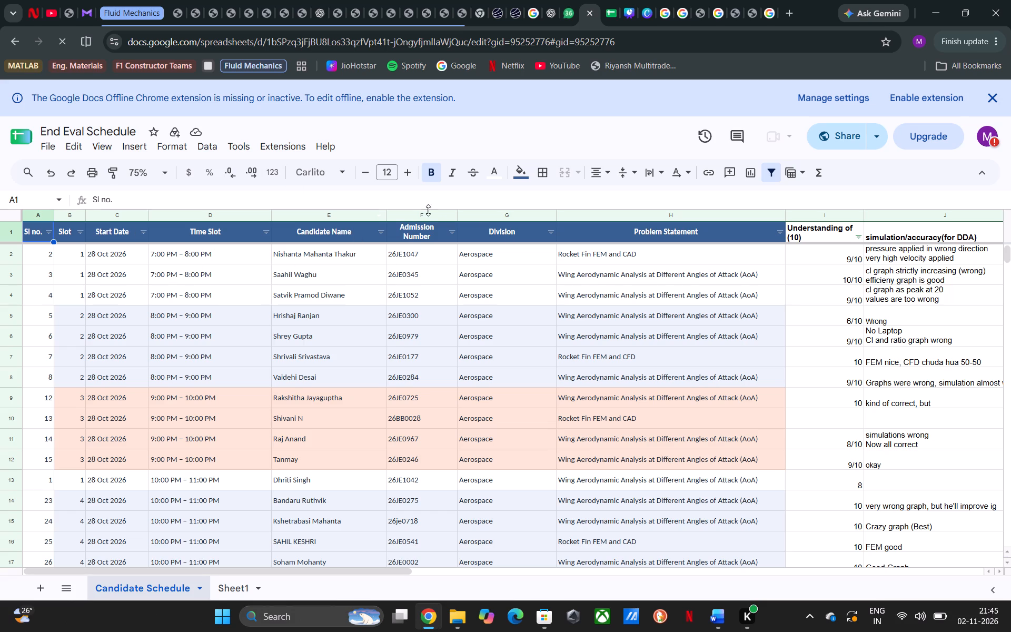
pyautogui.click(503, 226)
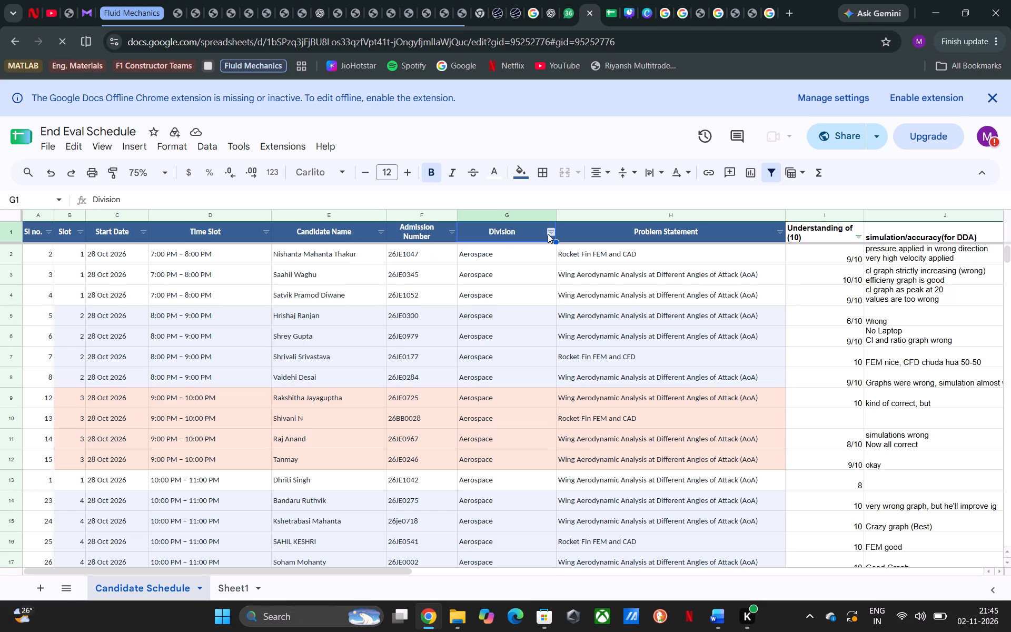
pyautogui.click(548, 234)
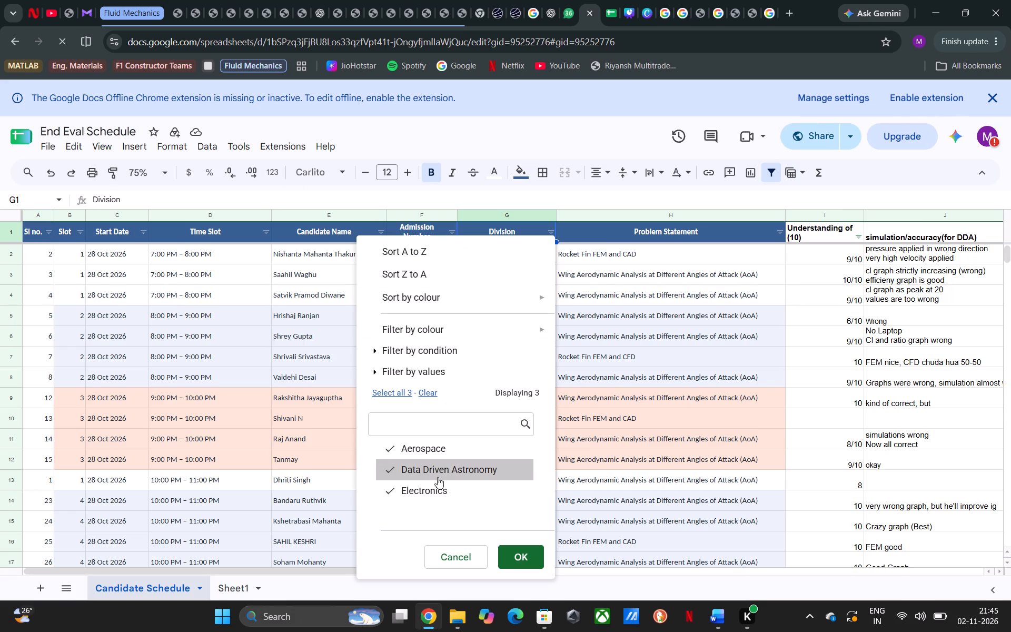
pyautogui.click(435, 454)
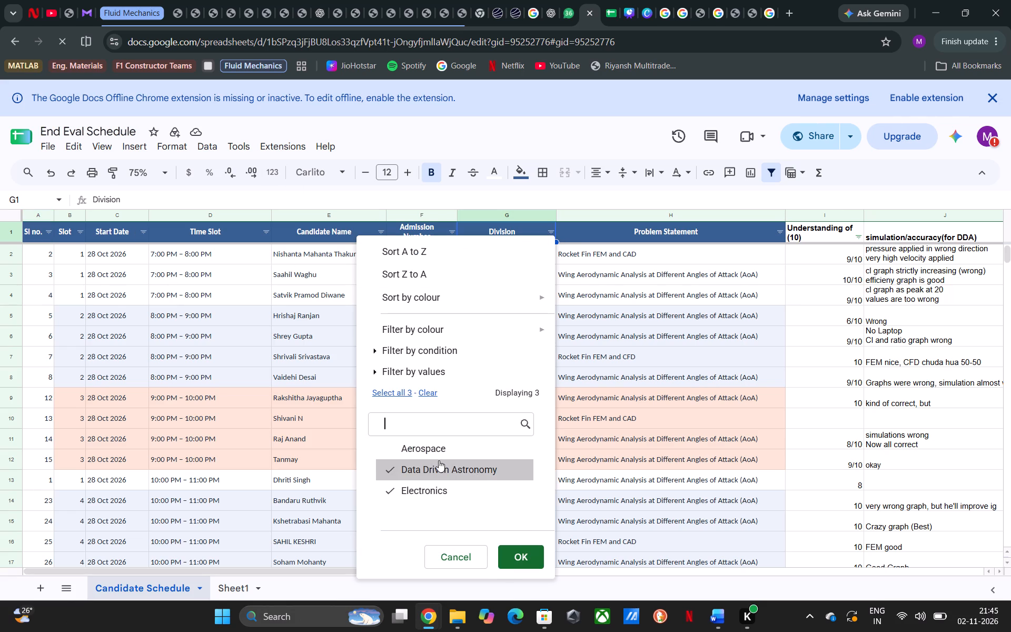
pyautogui.click(445, 444)
pyautogui.click(438, 463)
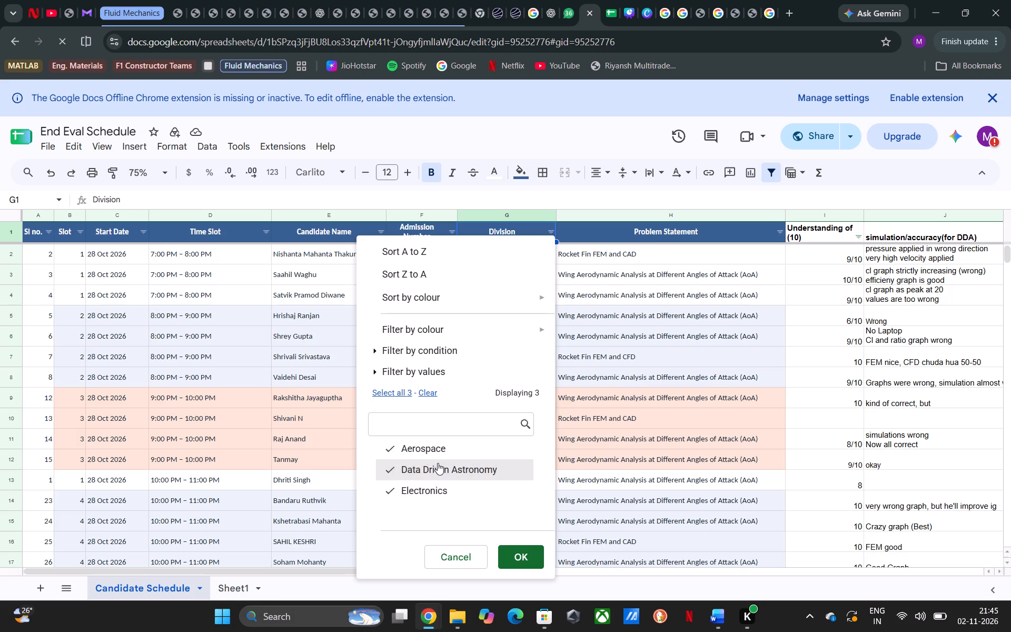
pyautogui.click(430, 484)
pyautogui.scroll(-1, 430, 484)
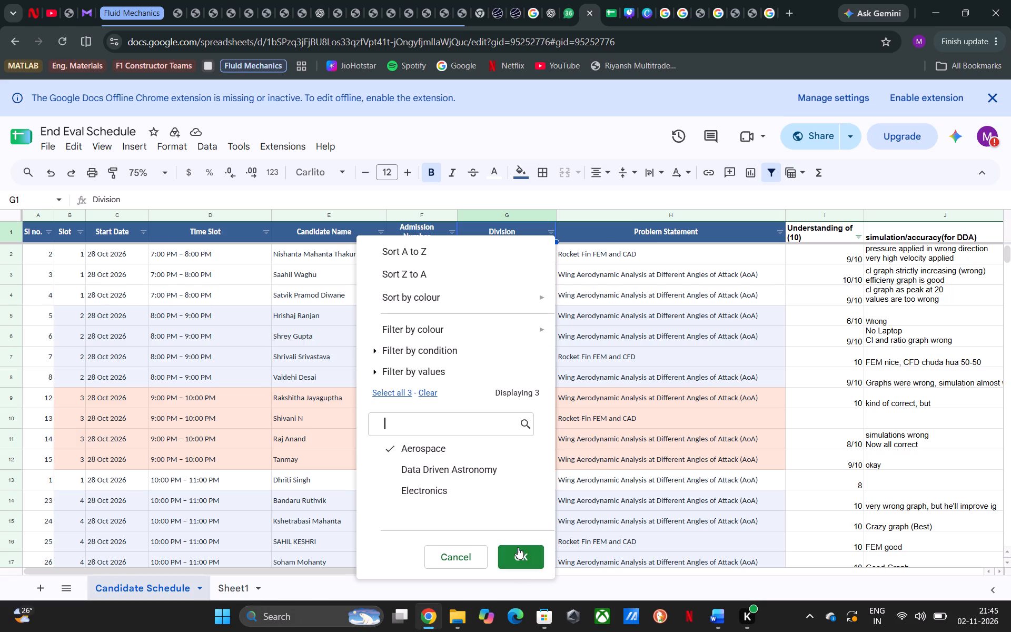
pyautogui.doubleClick(518, 547)
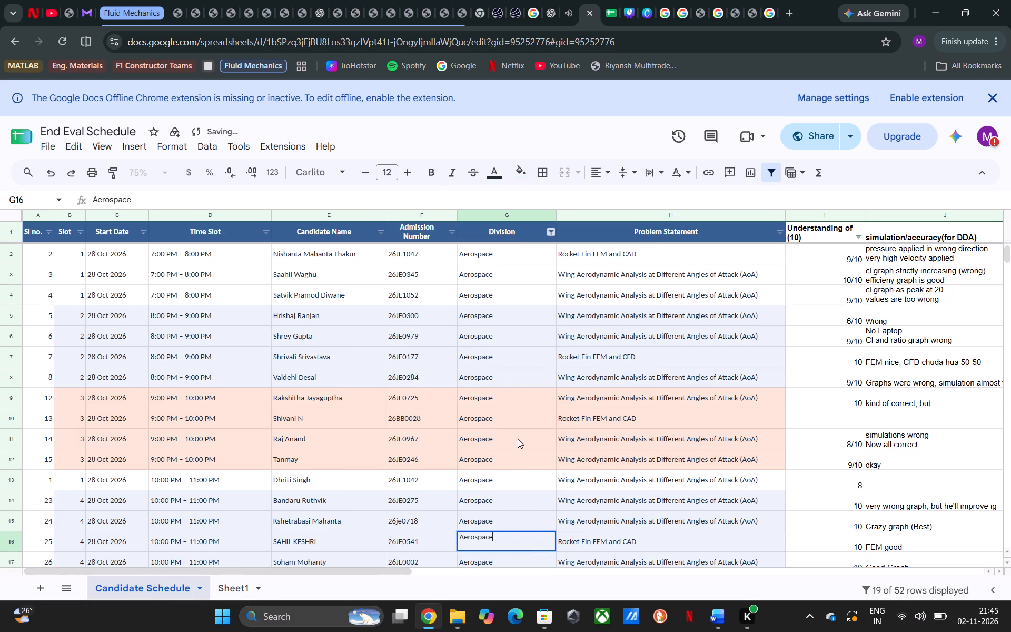
pyautogui.scroll(-4, 518, 439)
pyautogui.click(518, 439)
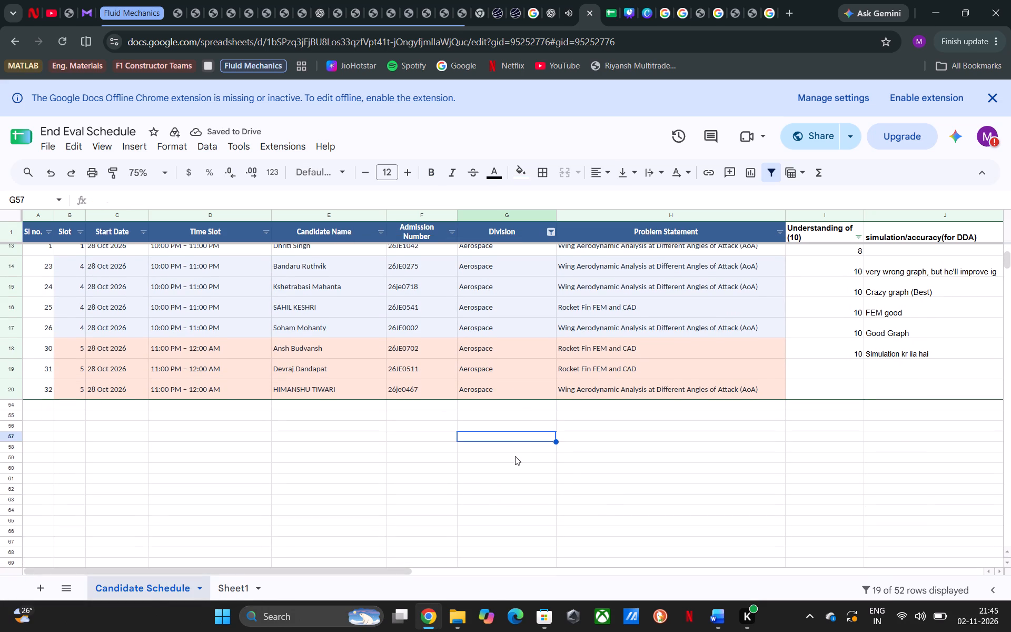
# Examine the Aerospace candidates' evaluation notes, from the understanding score and question answers through to the red/yellow/green rating.
pyautogui.scroll(5, 515, 456)
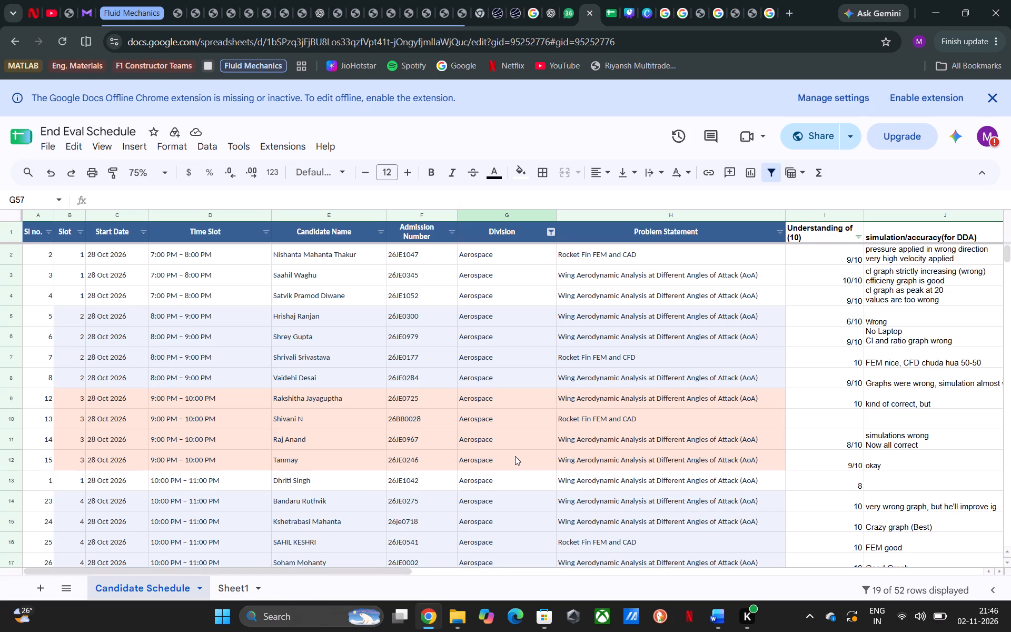
pyautogui.hscroll(-9, 515, 456)
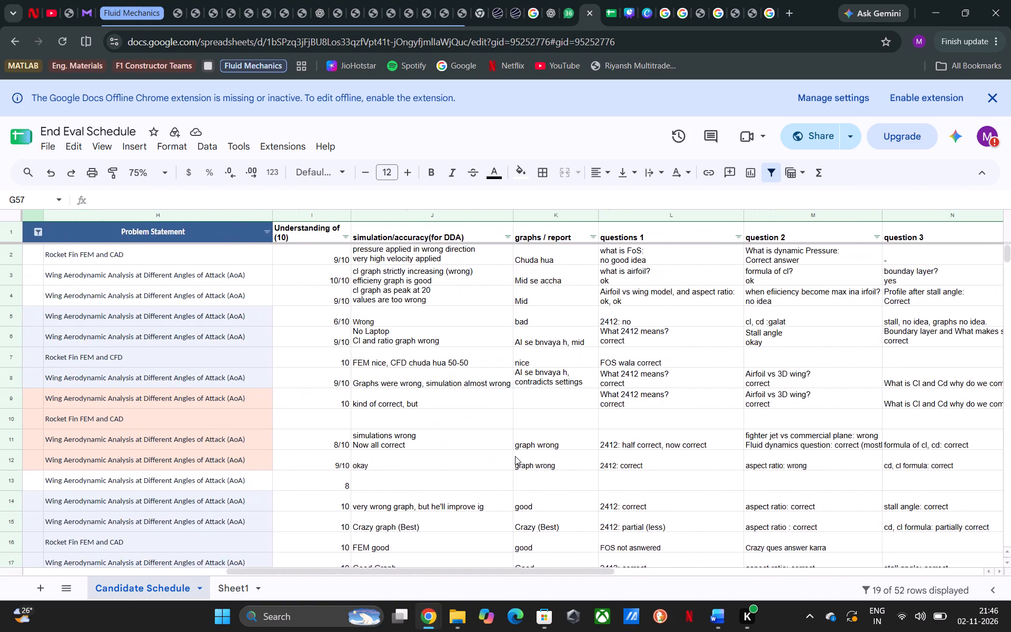
pyautogui.hscroll(6, 515, 456)
pyautogui.hscroll(-14, 515, 456)
pyautogui.hscroll(1, 515, 456)
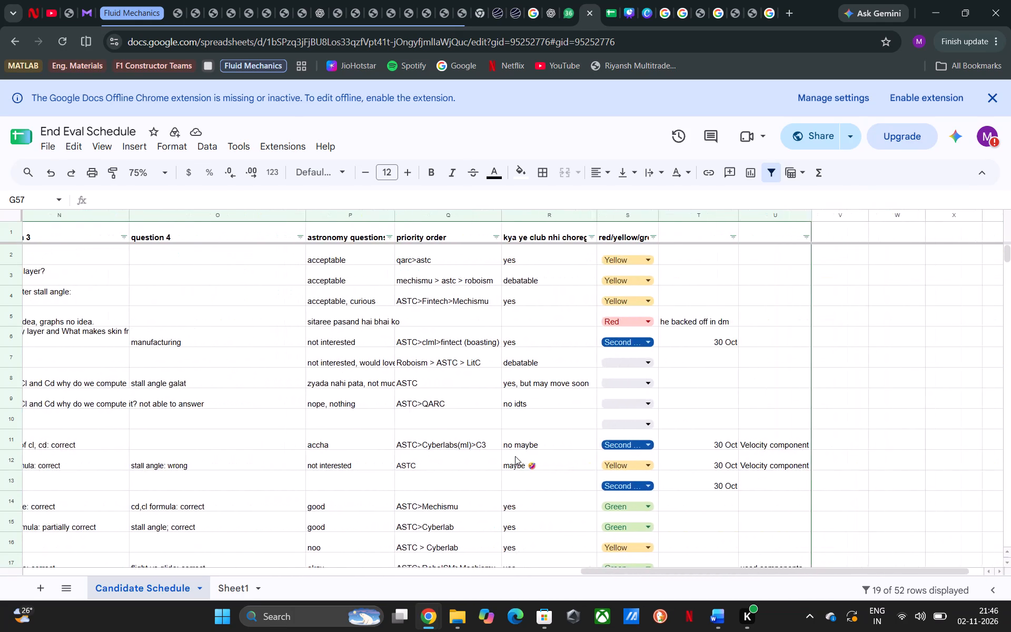
pyautogui.hscroll(1, 515, 456)
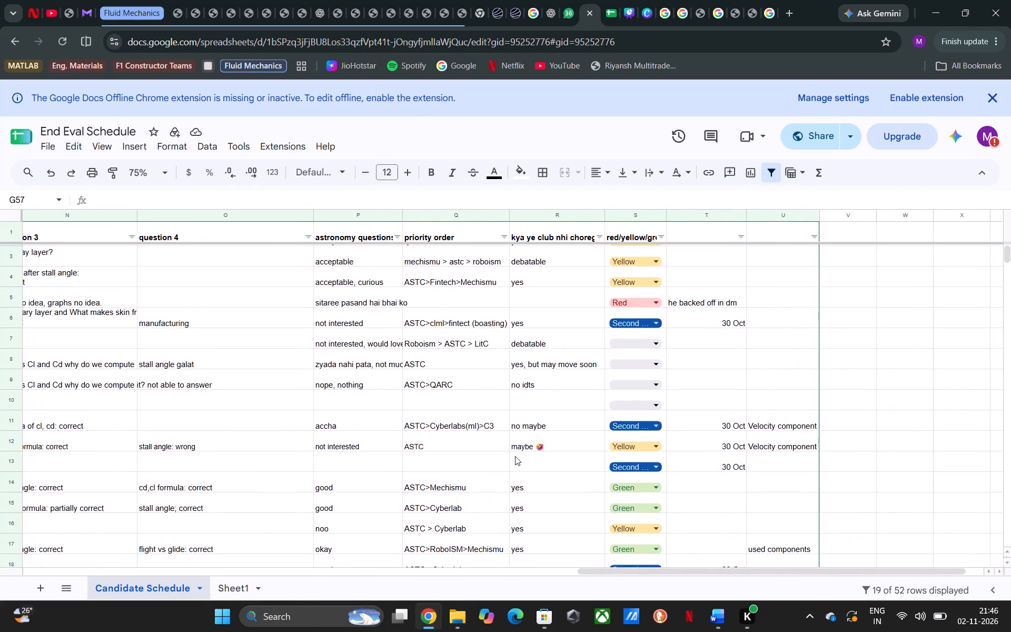
pyautogui.hscroll(13, 515, 456)
pyautogui.hscroll(-10, 515, 456)
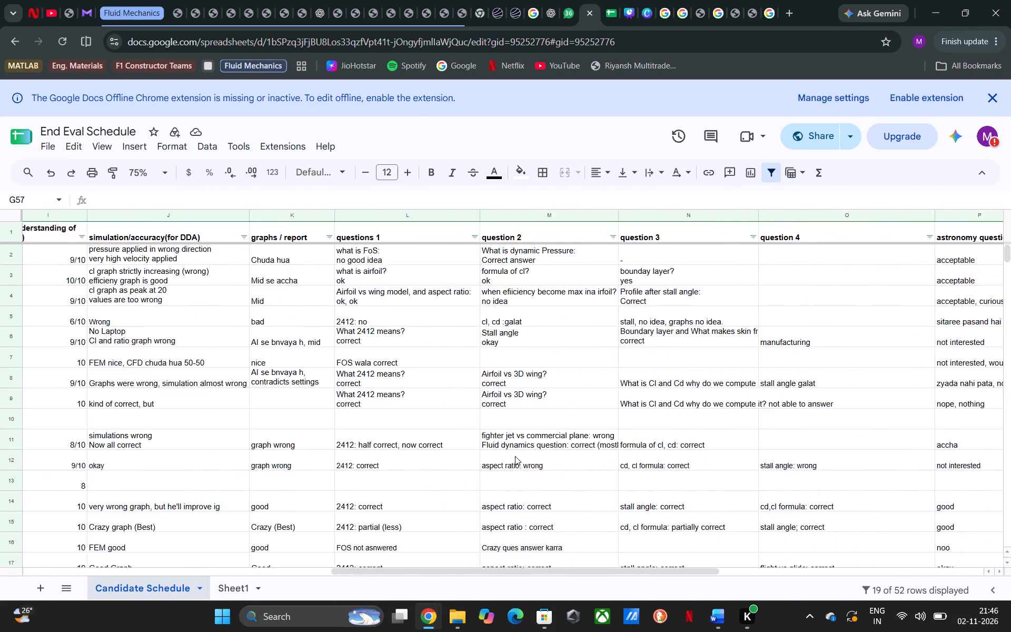
pyautogui.hscroll(8, 515, 456)
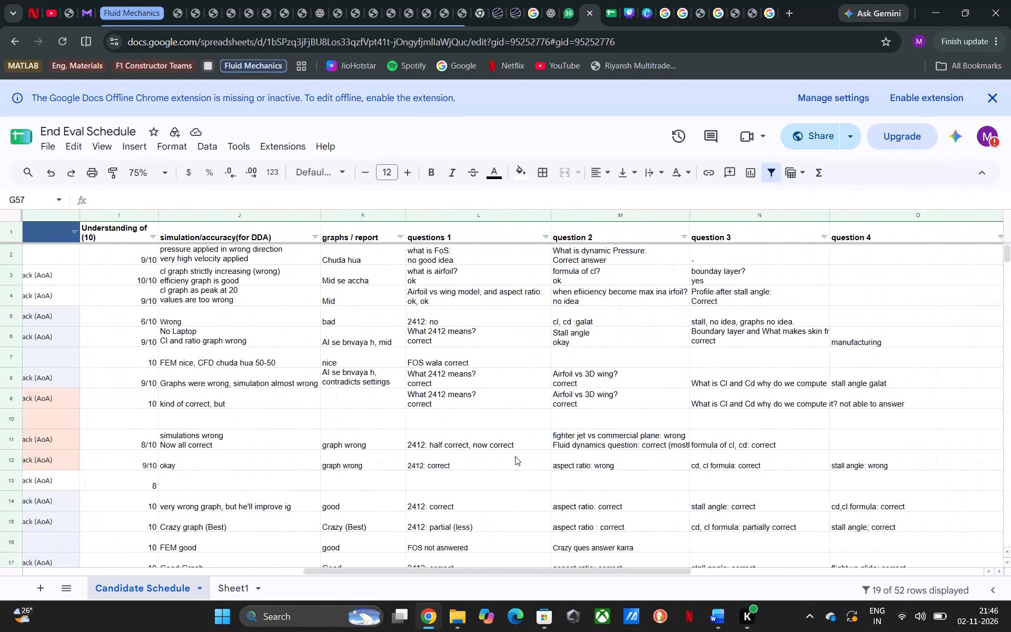
pyautogui.hscroll(7, 515, 456)
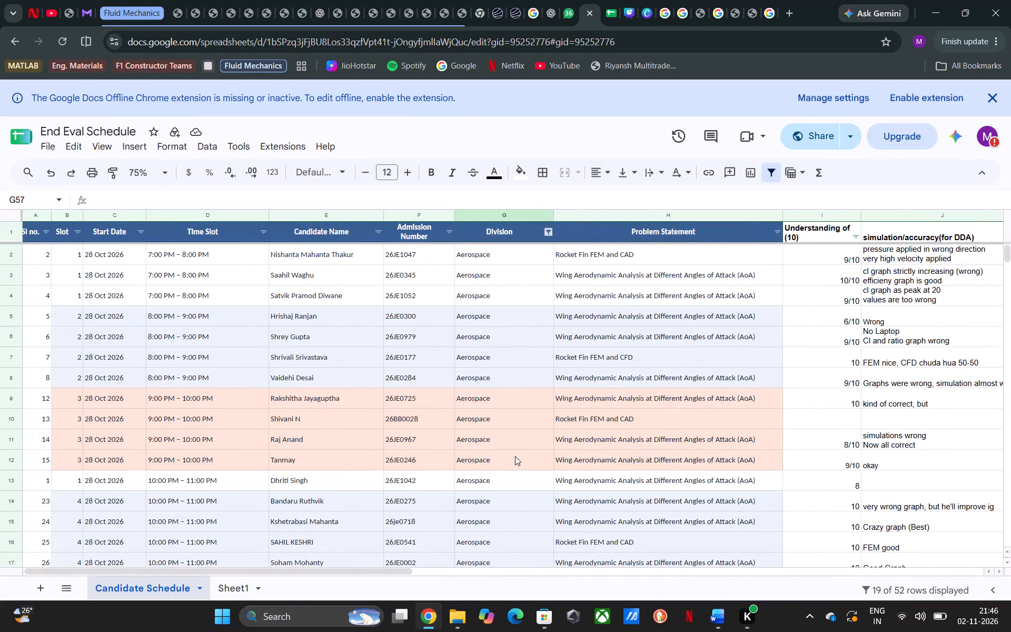
pyautogui.scroll(-3, 515, 456)
pyautogui.scroll(4, 515, 456)
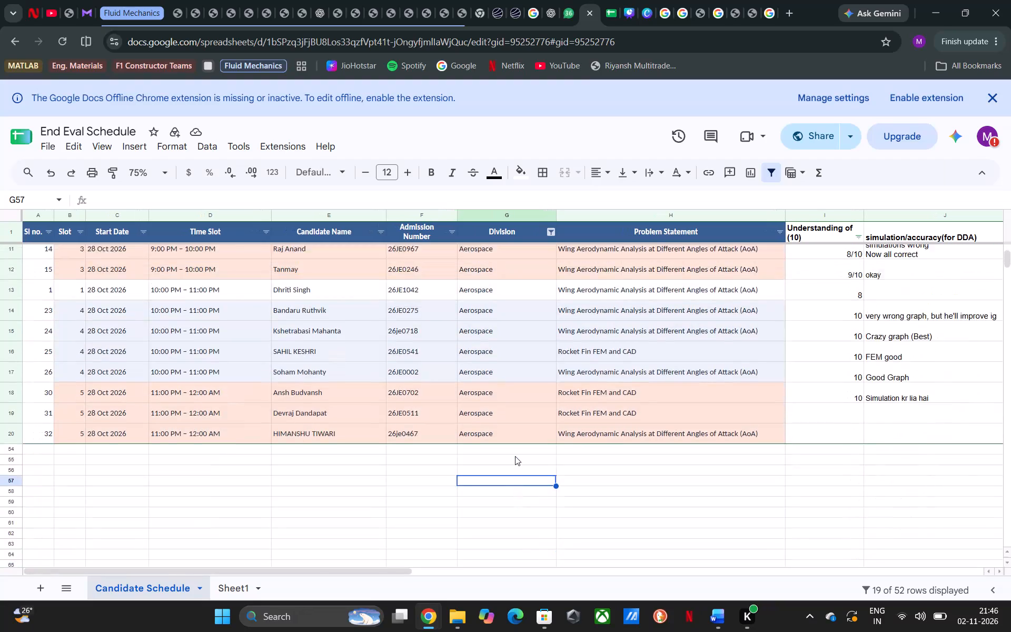
# Check the red/yellow/green ratings and remarks down to the last Aerospace rows and match them with the candidates' names.
pyautogui.scroll(5, 515, 456)
pyautogui.hscroll(-12, 515, 456)
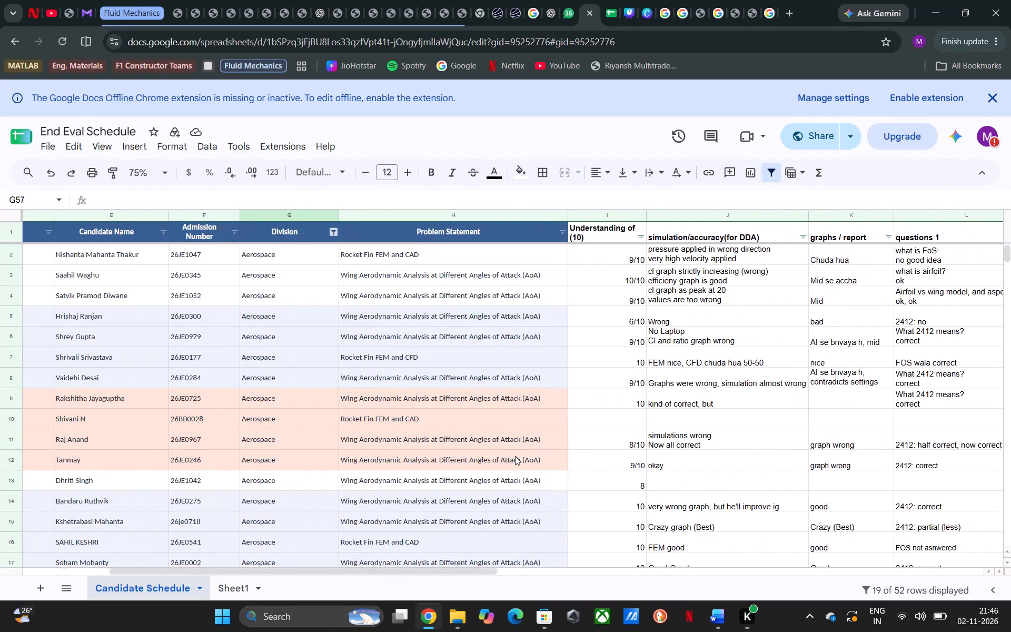
pyautogui.hscroll(-11, 515, 456)
pyautogui.scroll(-1, 515, 456)
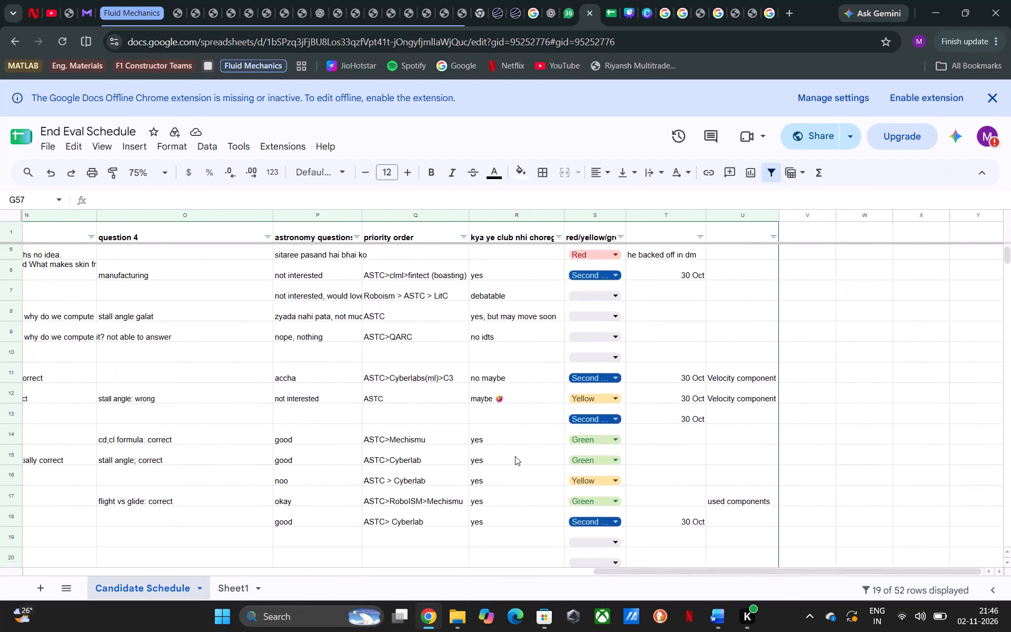
pyautogui.scroll(-2, 515, 456)
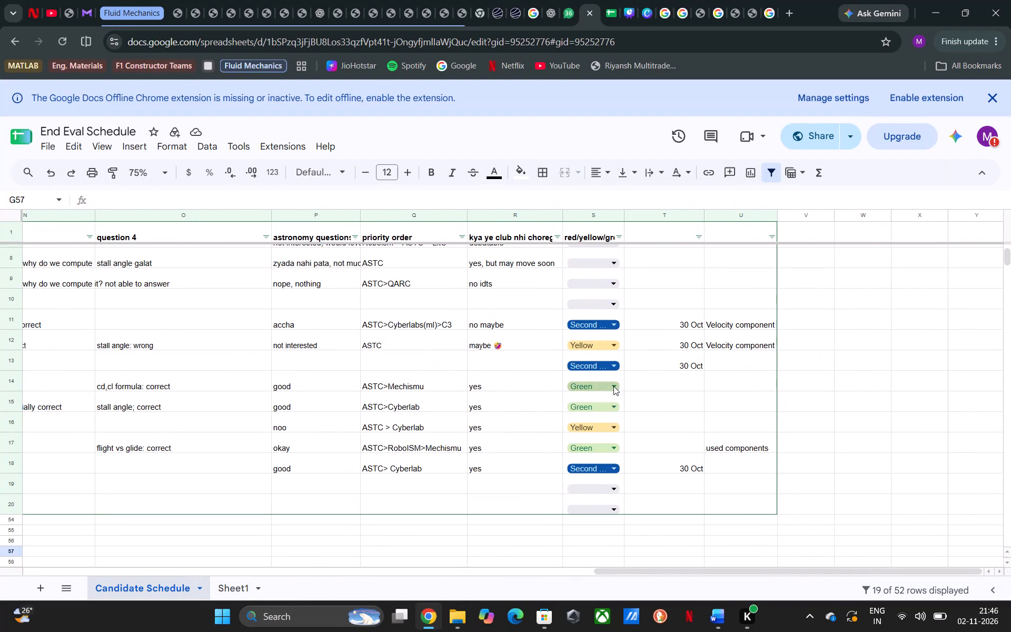
pyautogui.hscroll(2, 586, 450)
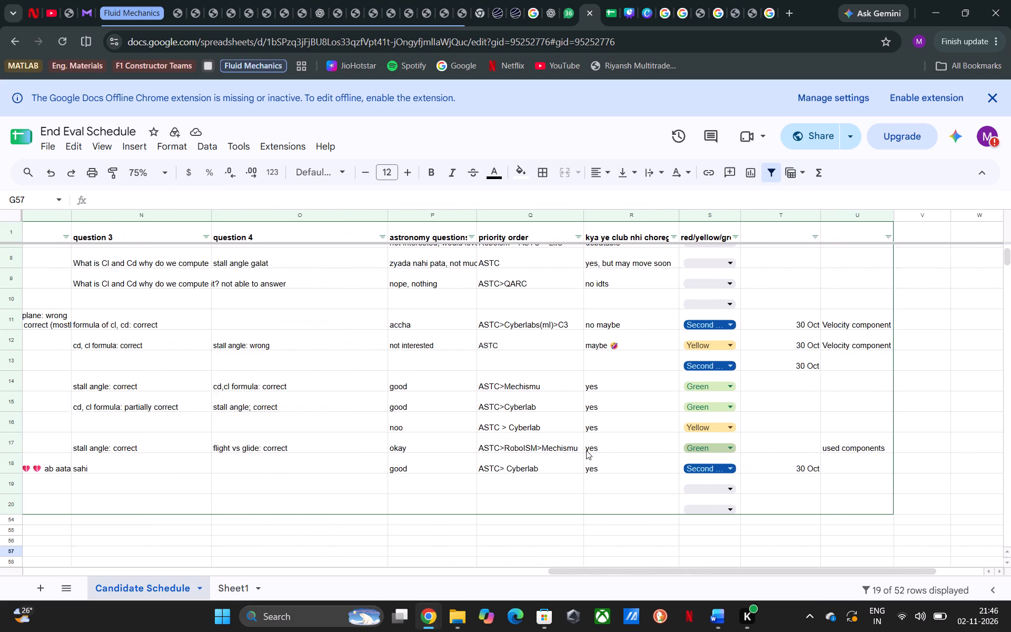
pyautogui.hscroll(10, 586, 450)
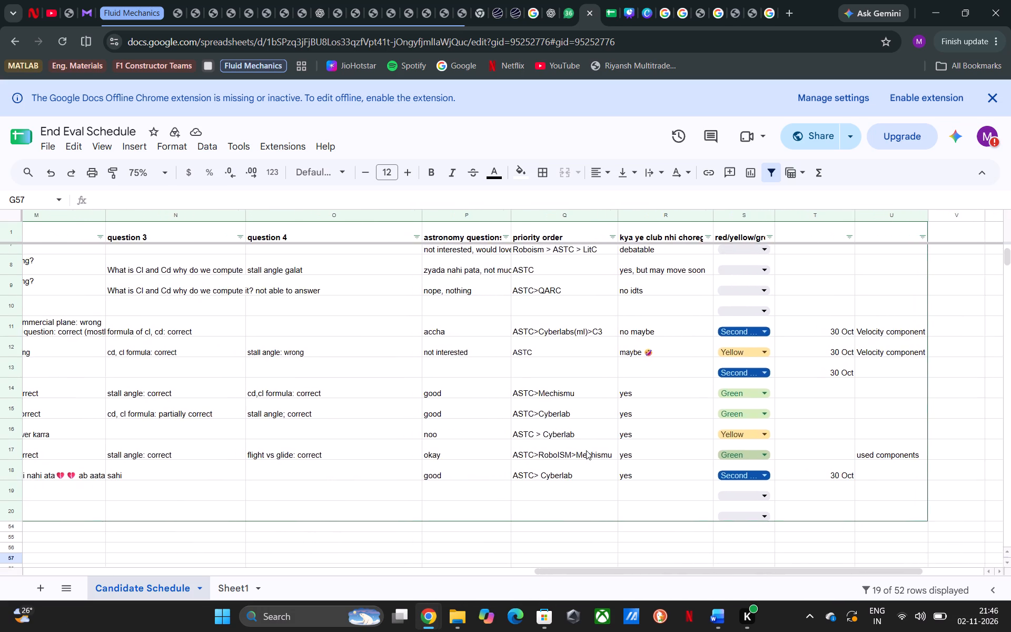
pyautogui.hscroll(9, 586, 450)
pyautogui.scroll(-2, 586, 450)
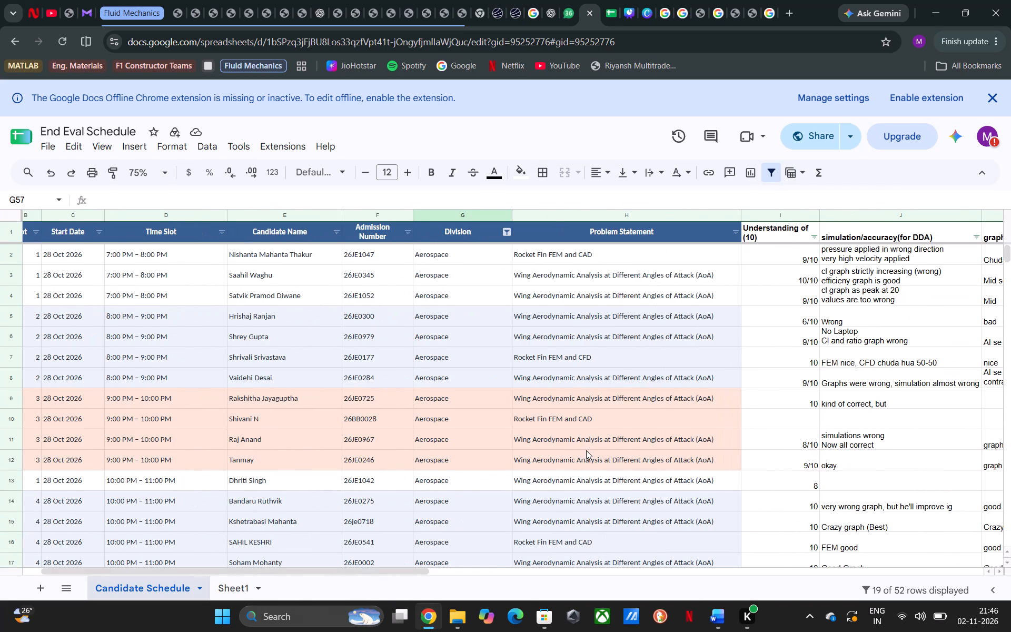
pyautogui.scroll(-3, 586, 450)
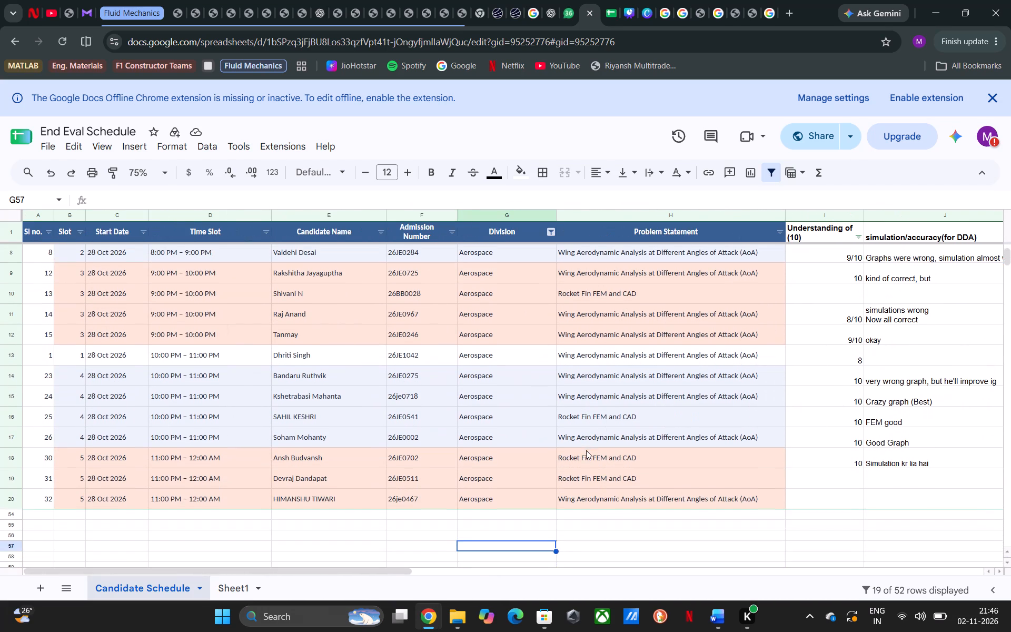
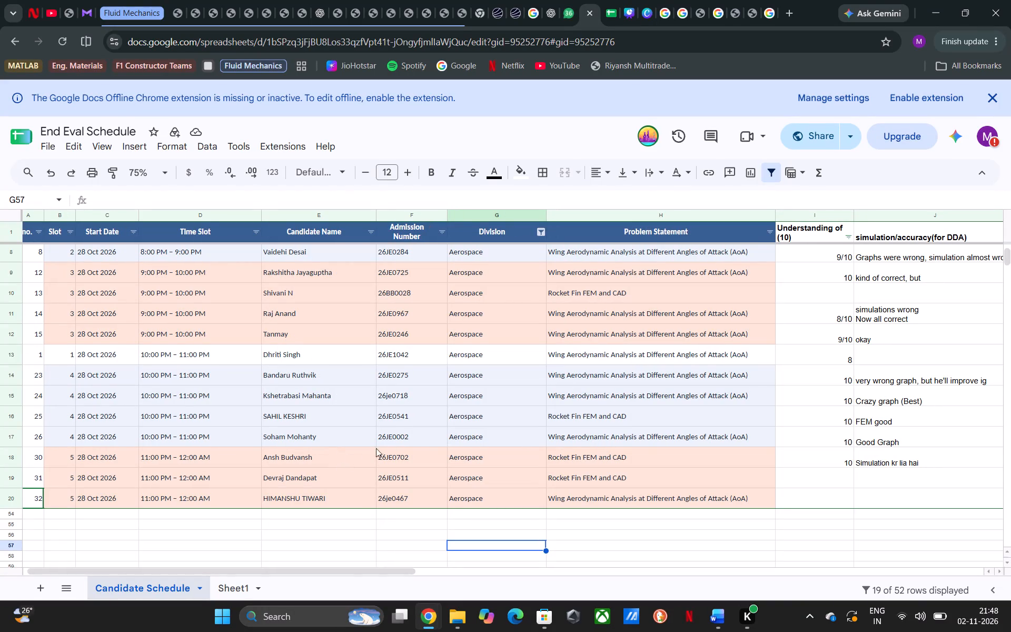
# Set the red/yellow/green rating of the Aerospace candidate in row 18 to Red.
pyautogui.hscroll(-4, 835, 460)
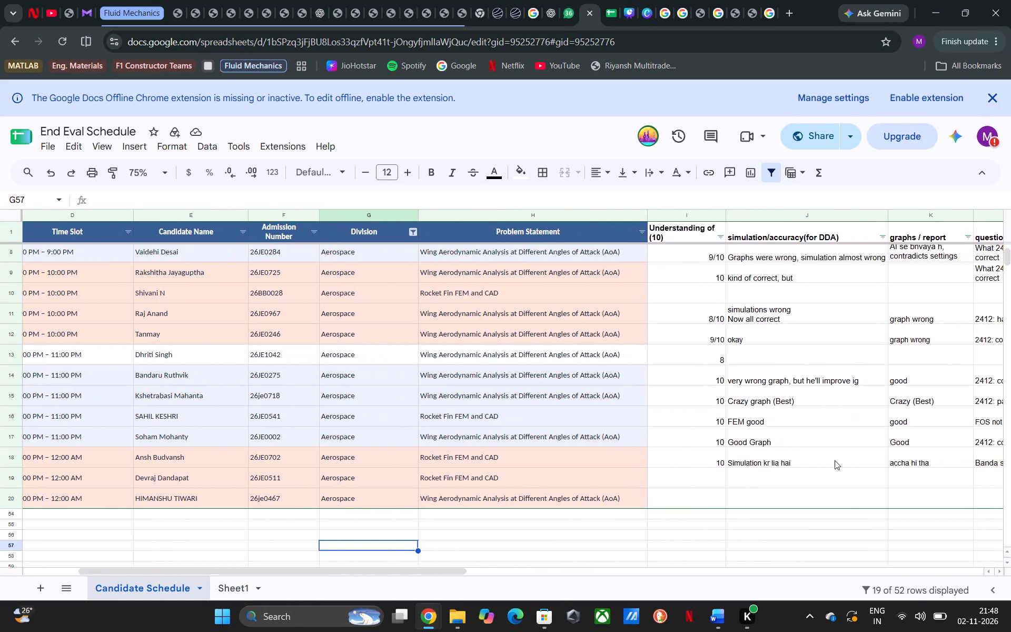
pyautogui.hscroll(-10, 835, 460)
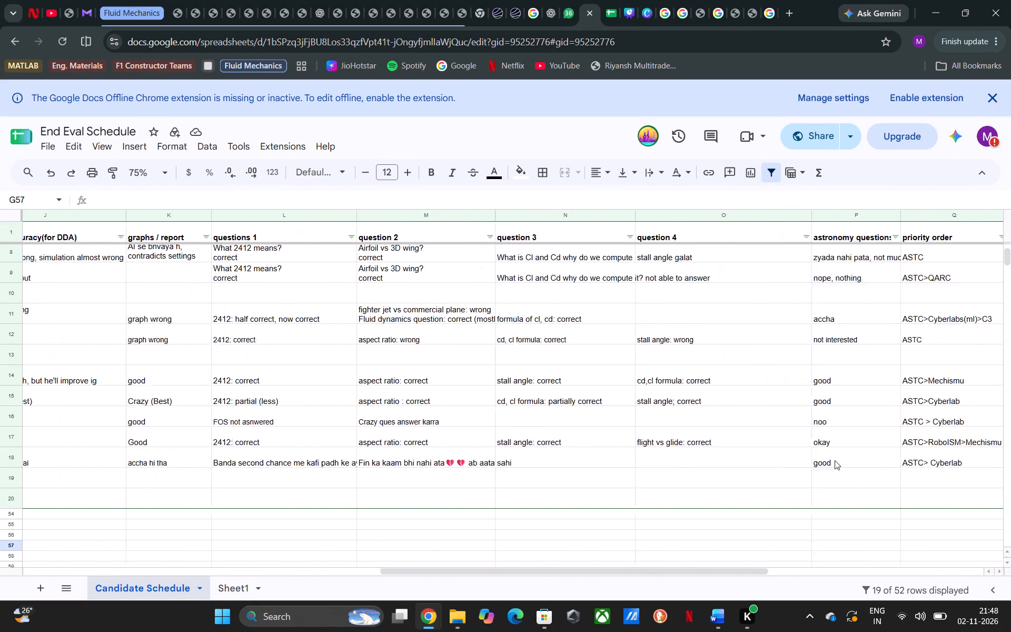
pyautogui.hscroll(-4, 835, 460)
pyautogui.hscroll(3, 835, 460)
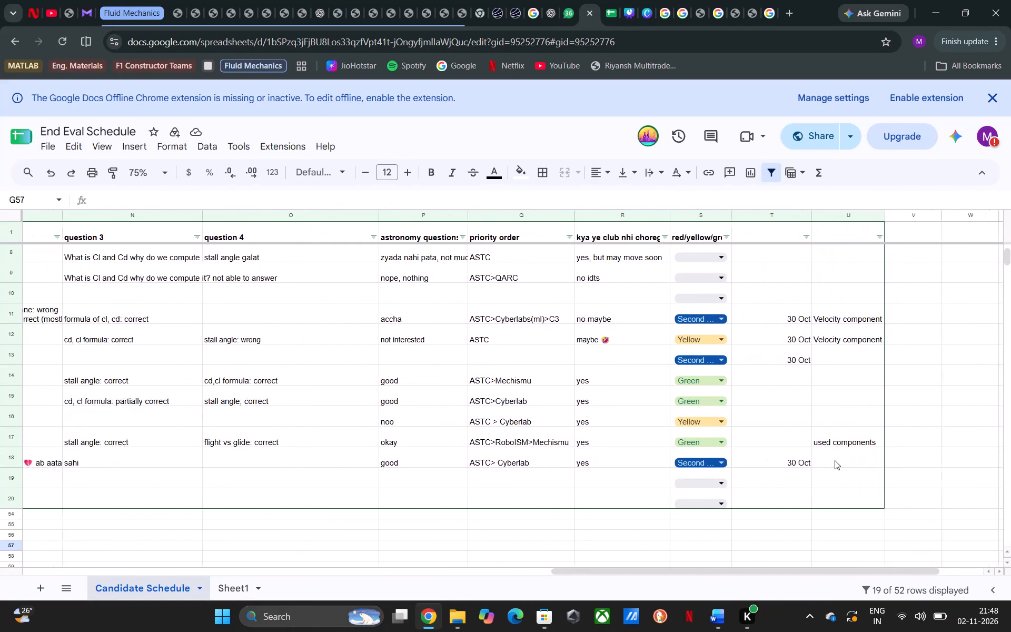
pyautogui.hscroll(2, 835, 460)
pyautogui.click(788, 462)
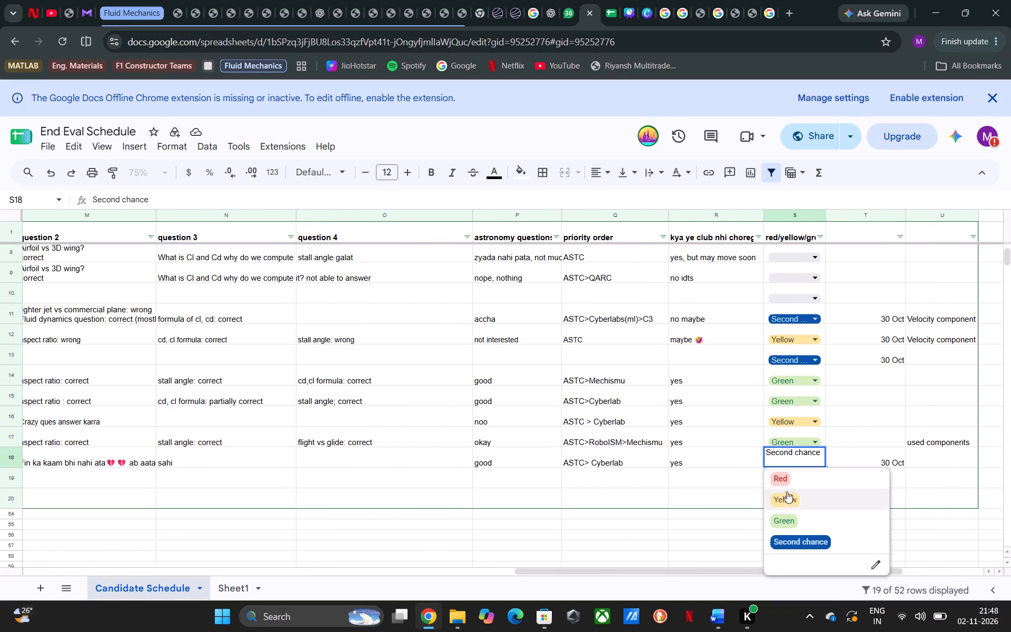
pyautogui.click(780, 483)
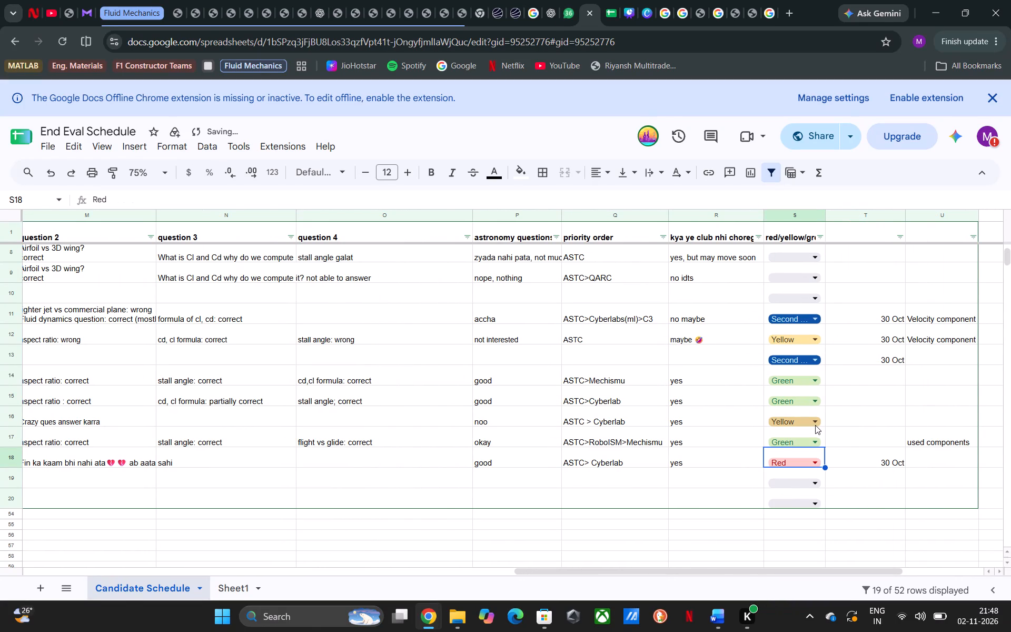
# Match the ratings and remarks with the Aerospace candidates' names, working up from row 18 to the earliest slots.
pyautogui.hscroll(8, 815, 425)
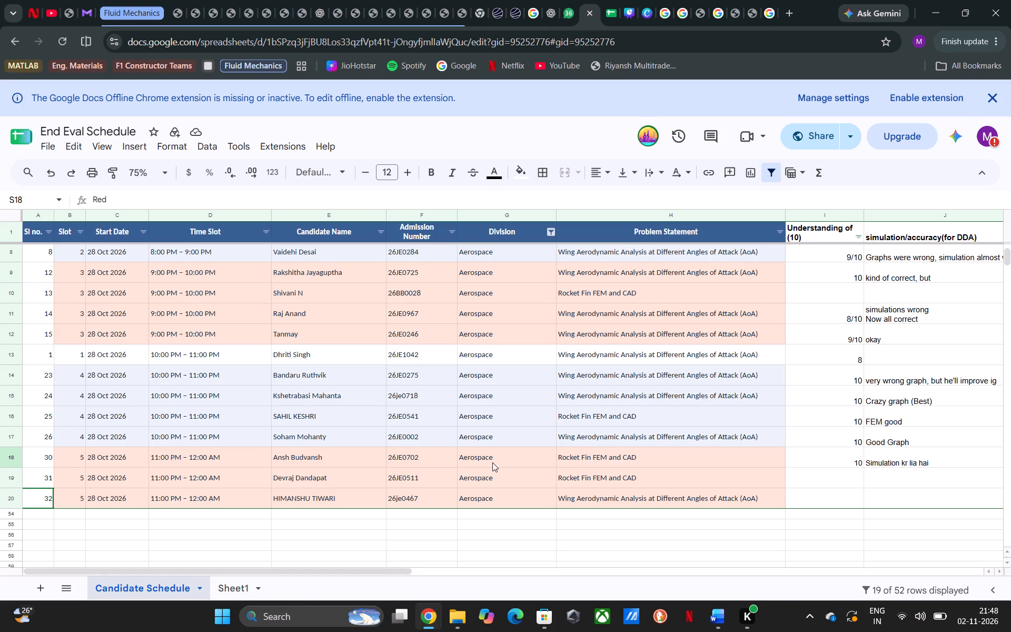
pyautogui.hscroll(-14, 492, 462)
pyautogui.hscroll(3, 492, 462)
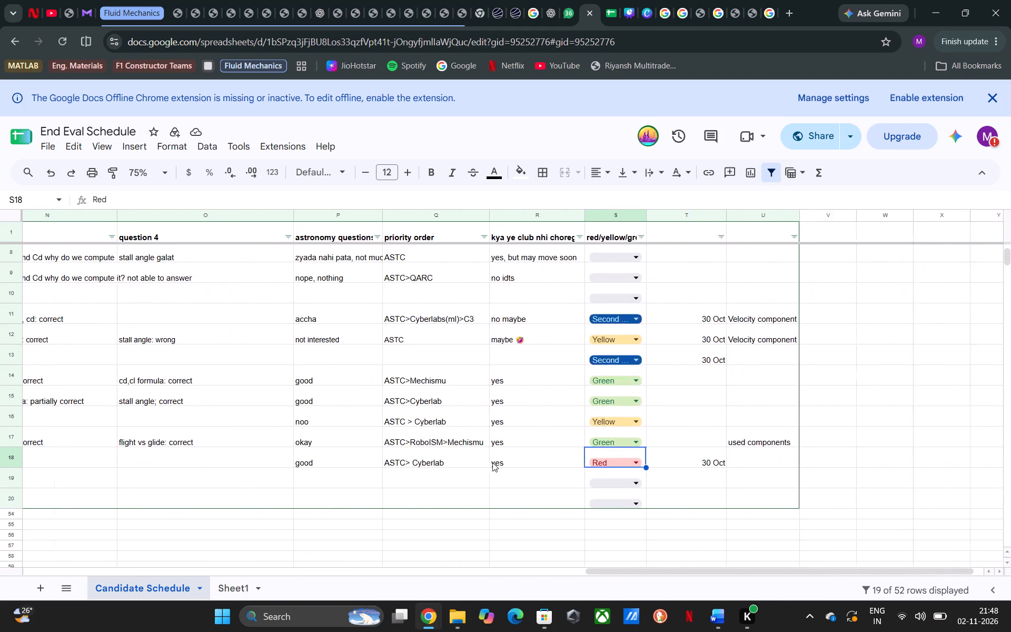
pyautogui.hscroll(2, 492, 462)
pyautogui.scroll(1, 492, 462)
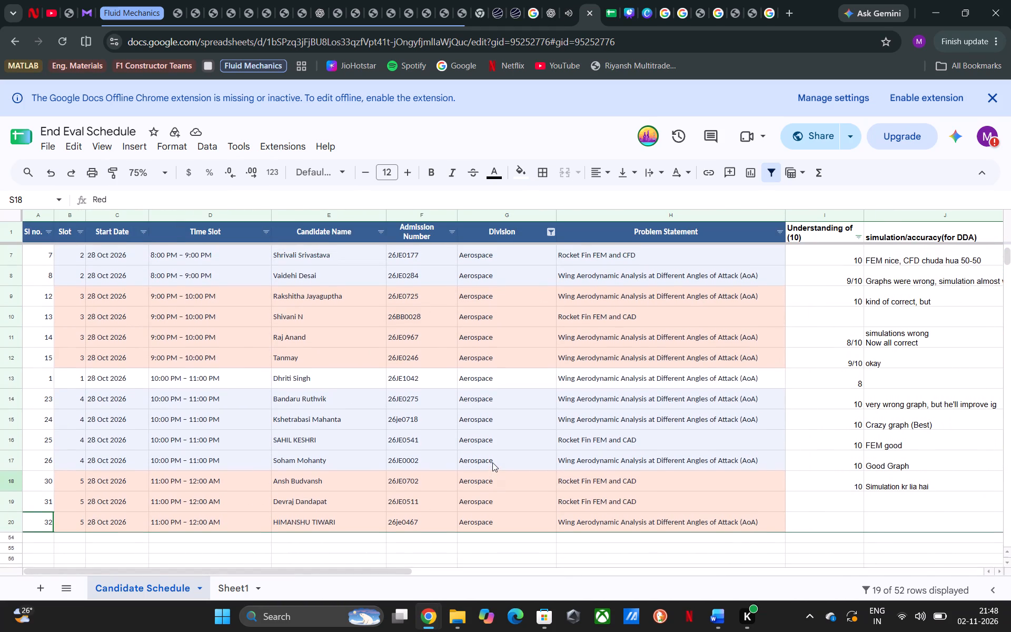
pyautogui.scroll(1, 492, 462)
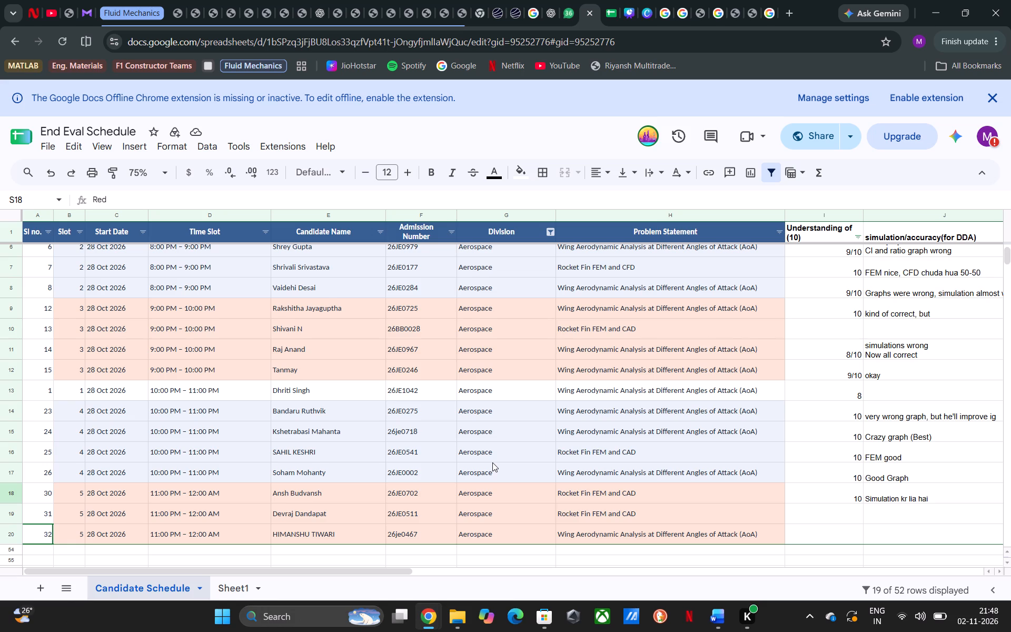
pyautogui.scroll(2, 492, 462)
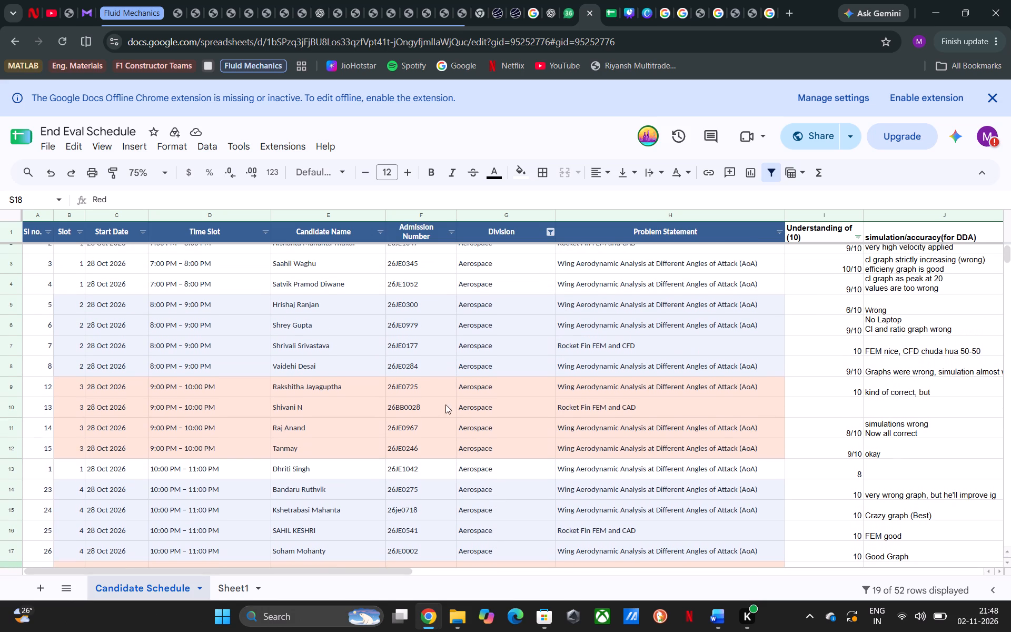
pyautogui.hscroll(-4, 332, 330)
pyautogui.hscroll(1, 332, 330)
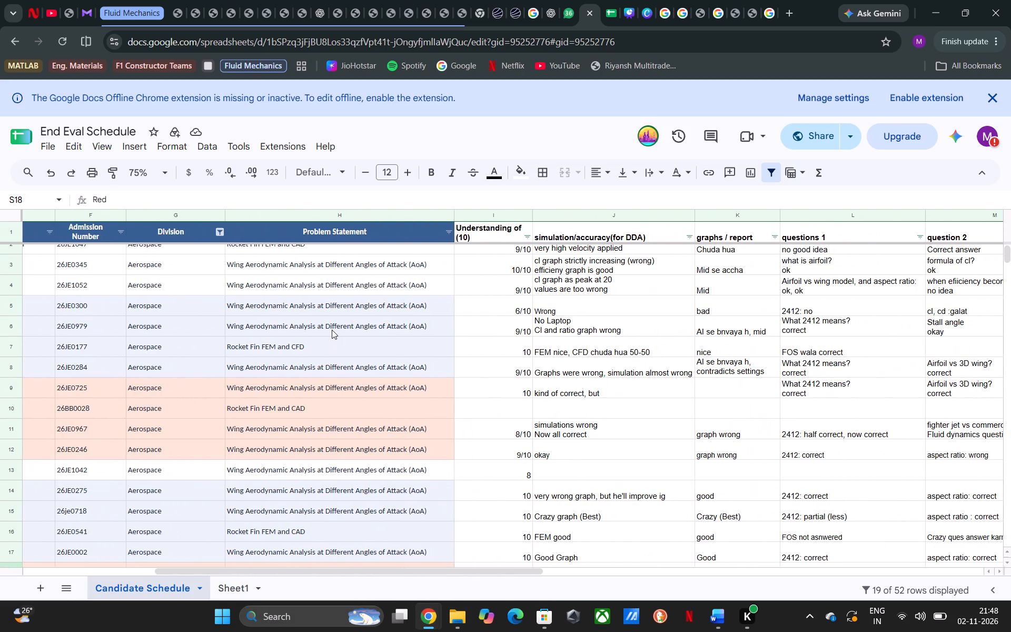
pyautogui.hscroll(2, 332, 330)
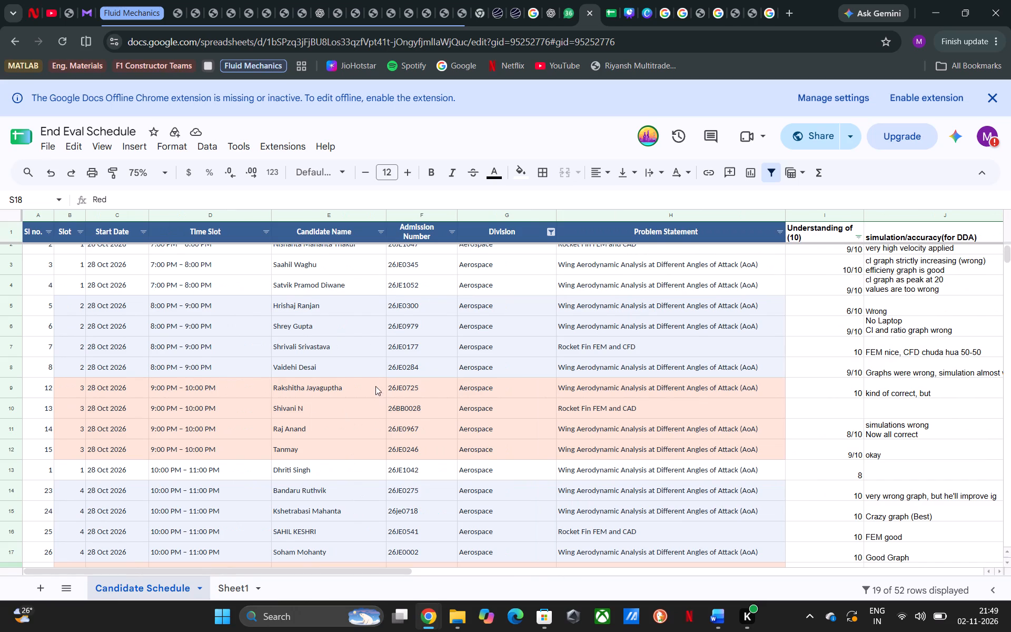
# Set the red/yellow/green rating of the Aerospace candidate in row 6 to Green.
pyautogui.hscroll(-1, 360, 327)
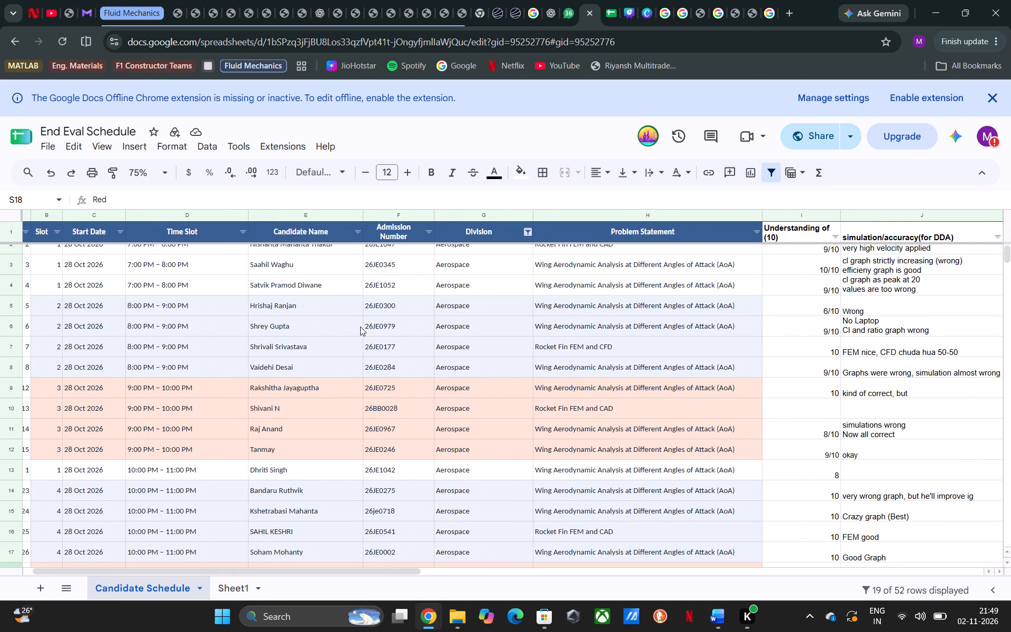
pyautogui.hscroll(-6, 360, 327)
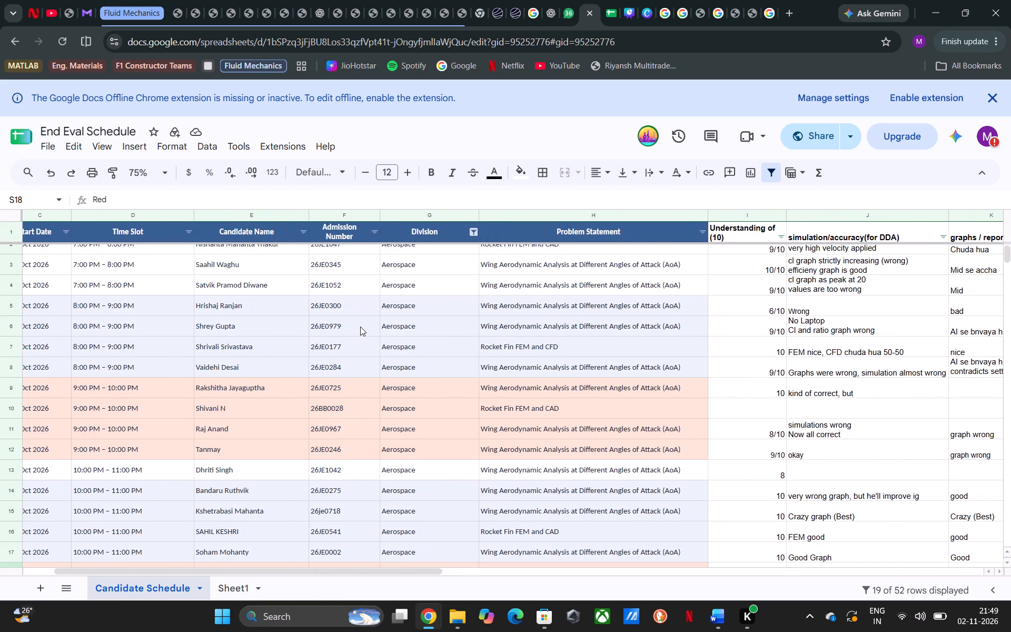
pyautogui.hscroll(-9, 360, 327)
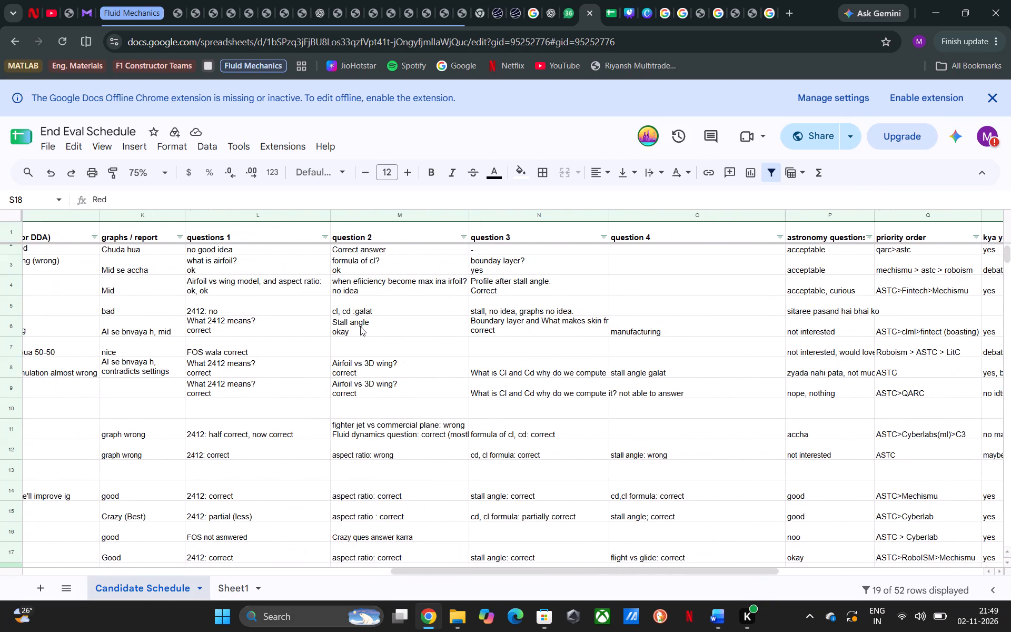
pyautogui.hscroll(-2, 360, 327)
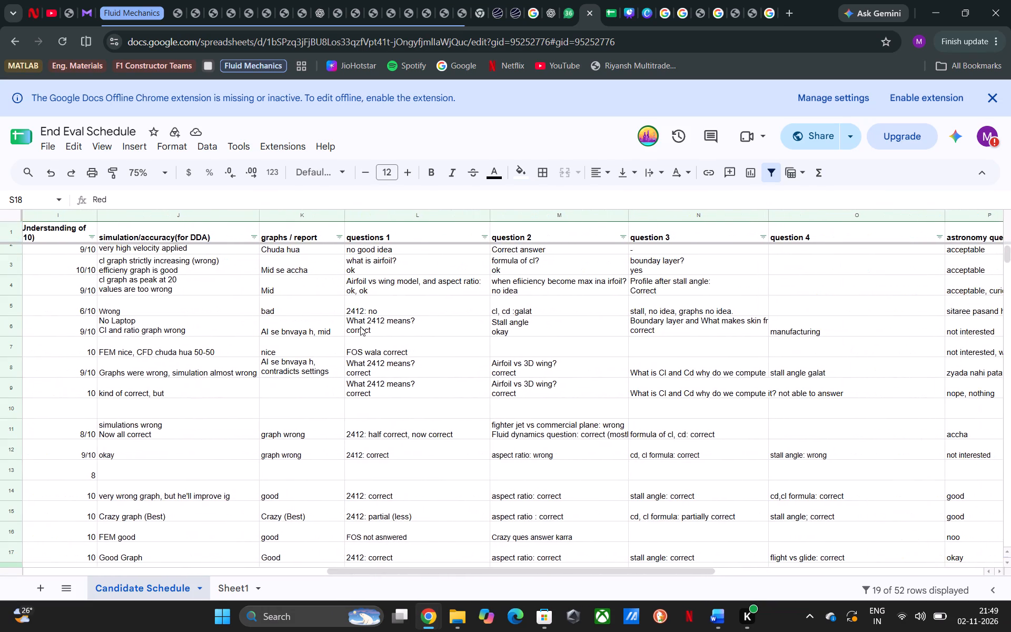
pyautogui.hscroll(-2, 360, 327)
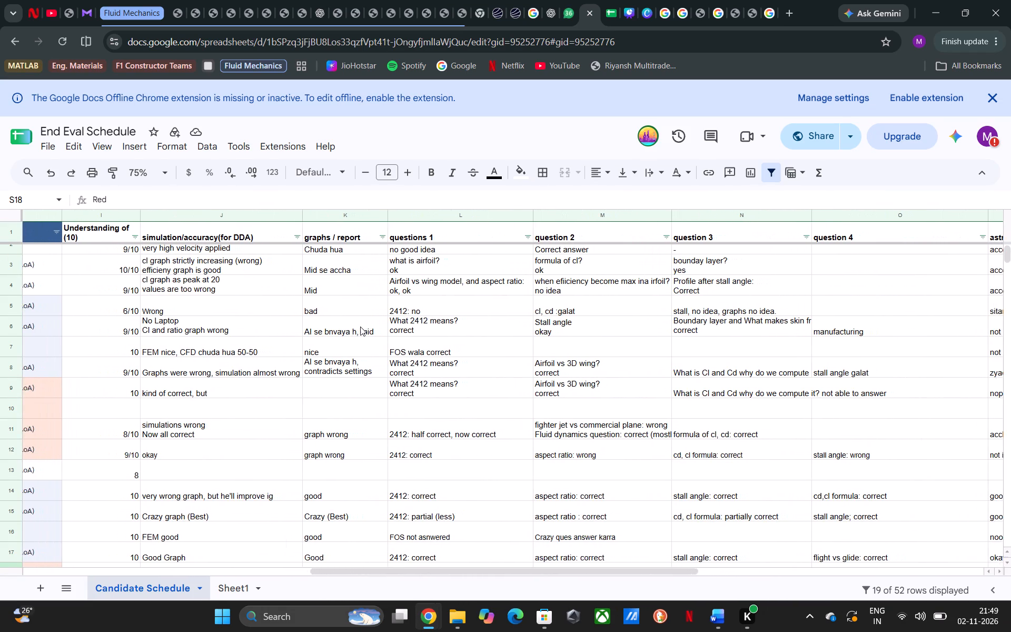
pyautogui.hscroll(-3, 360, 327)
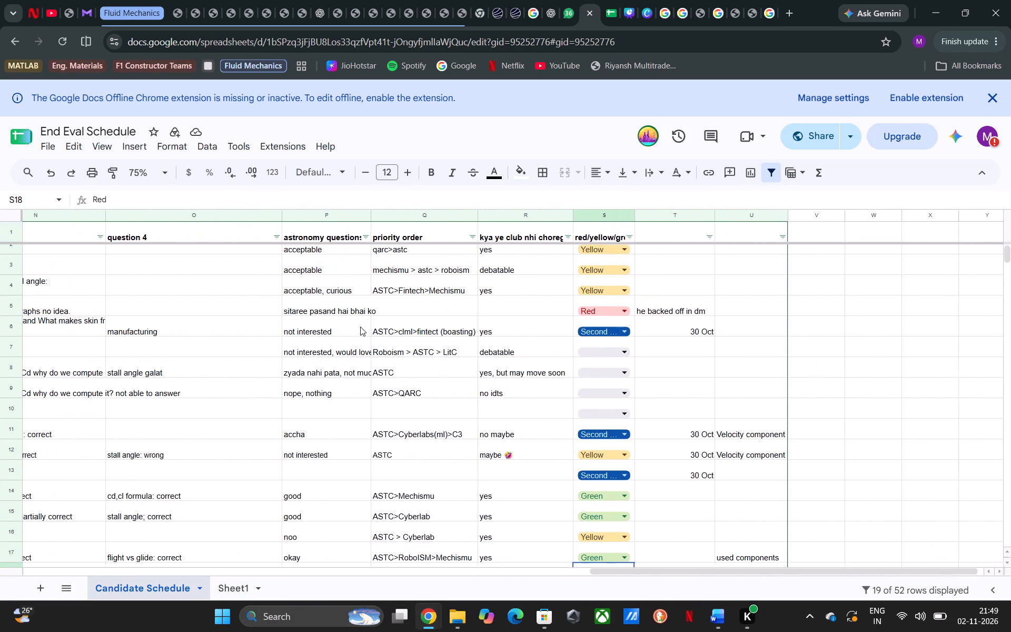
pyautogui.hscroll(-1, 360, 327)
pyautogui.click(618, 332)
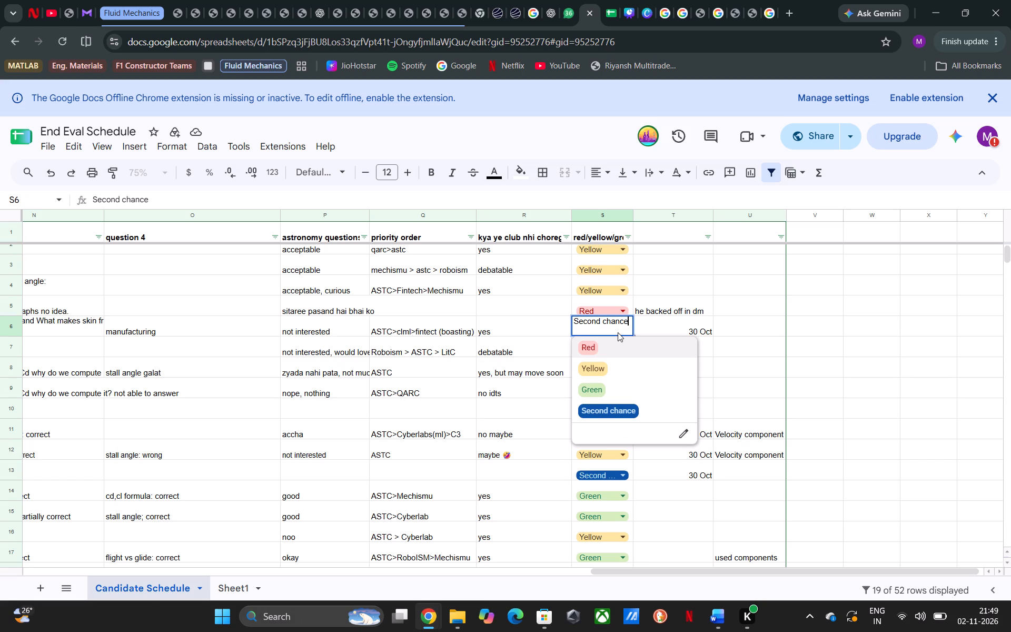
pyautogui.click(594, 390)
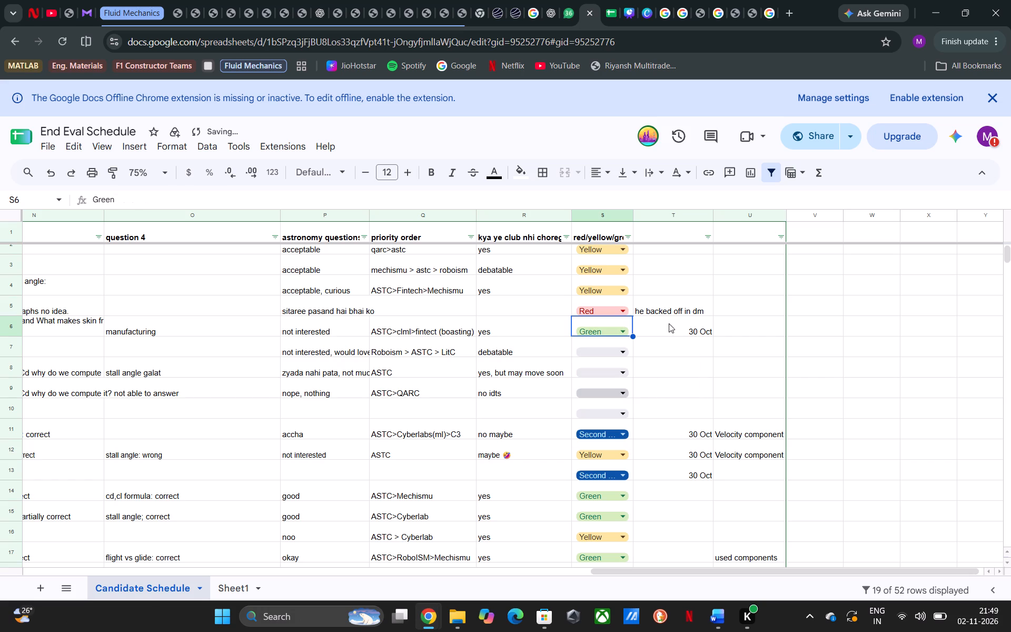
# Examine the Aerospace candidates' names and evaluation notes from row 2 down, from the understanding score through the question answers to priority order.
pyautogui.hscroll(9, 452, 327)
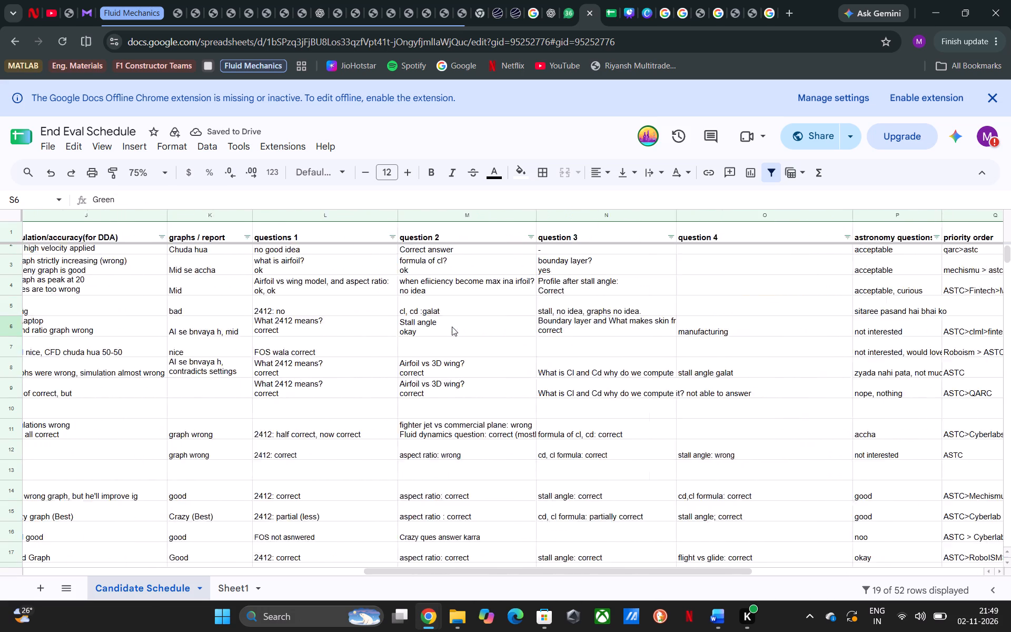
pyautogui.hscroll(6, 452, 327)
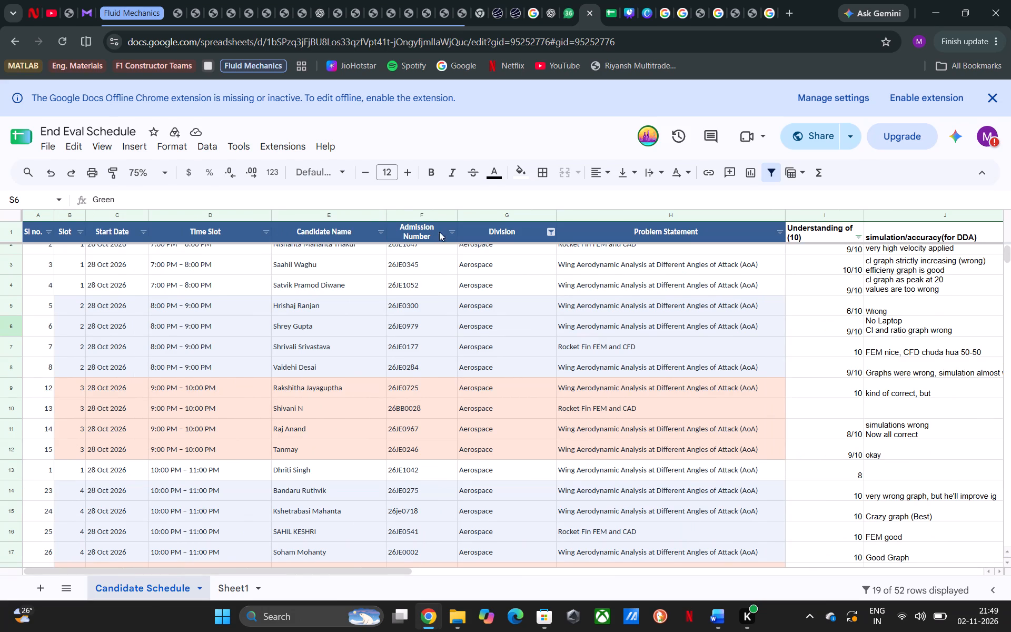
pyautogui.scroll(4, 386, 345)
pyautogui.hscroll(-1, 386, 345)
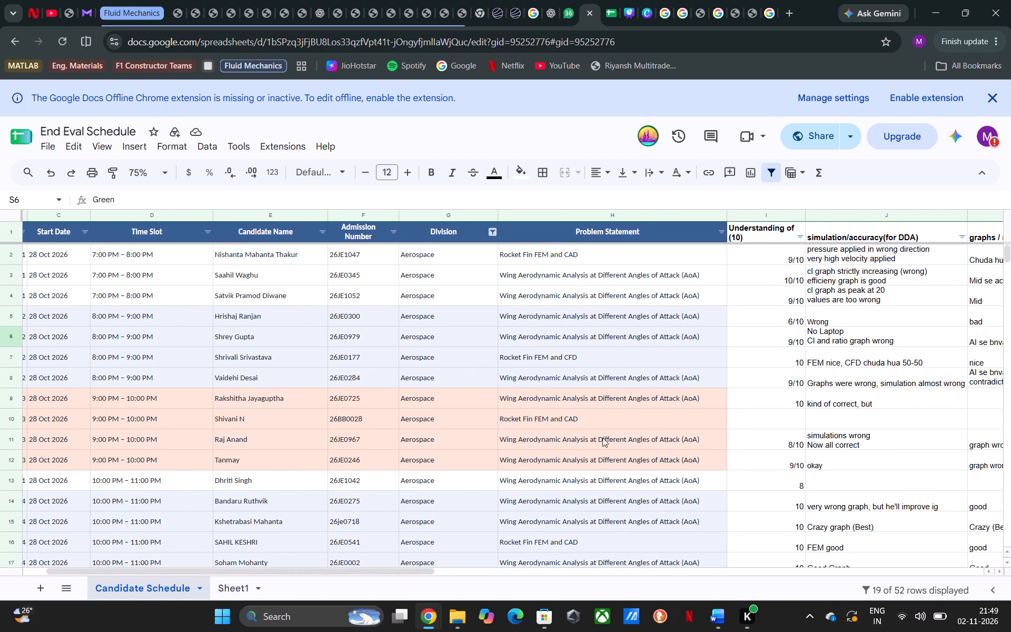
pyautogui.hscroll(-1, 620, 439)
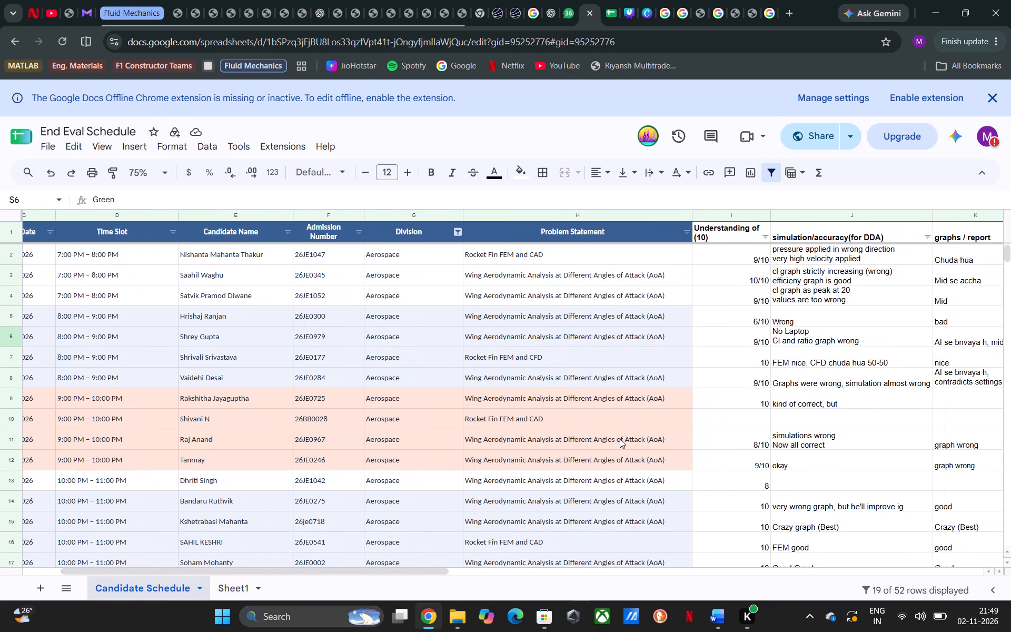
pyautogui.hscroll(-5, 620, 439)
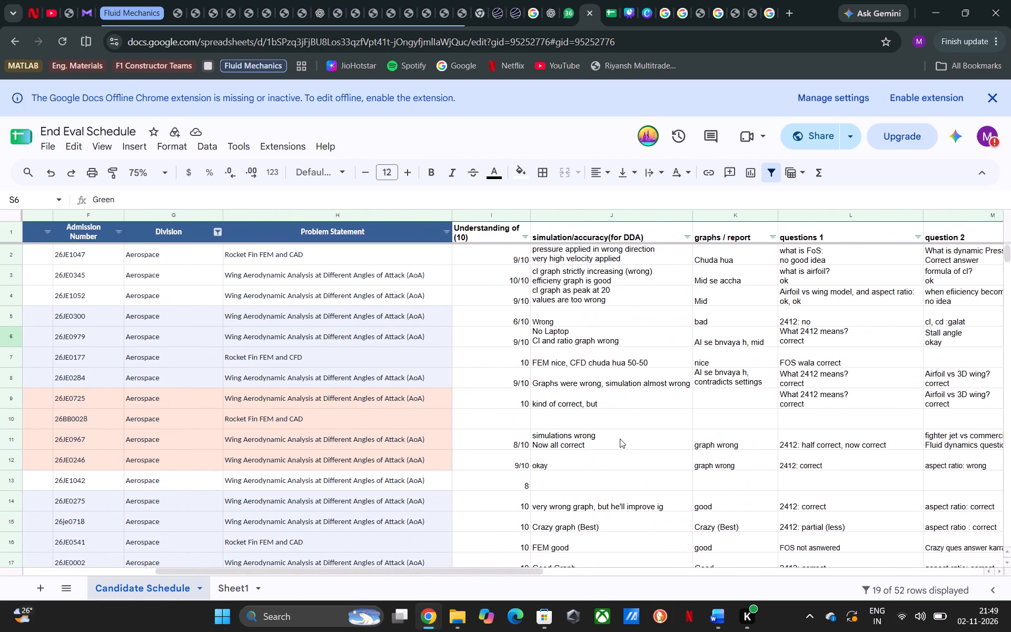
pyautogui.hscroll(-4, 620, 439)
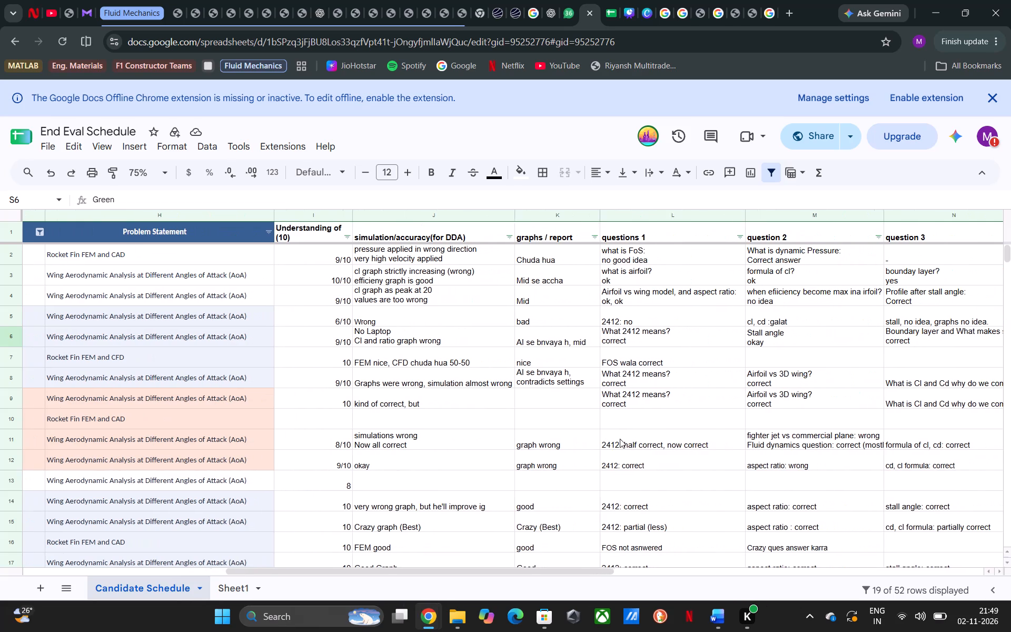
pyautogui.hscroll(-3, 620, 439)
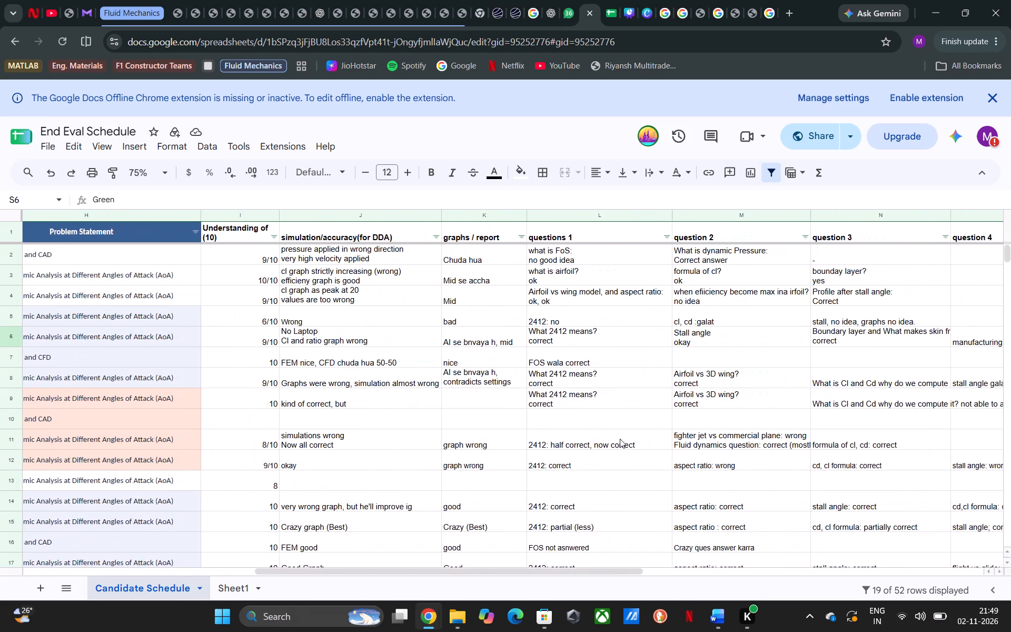
pyautogui.hscroll(-4, 620, 439)
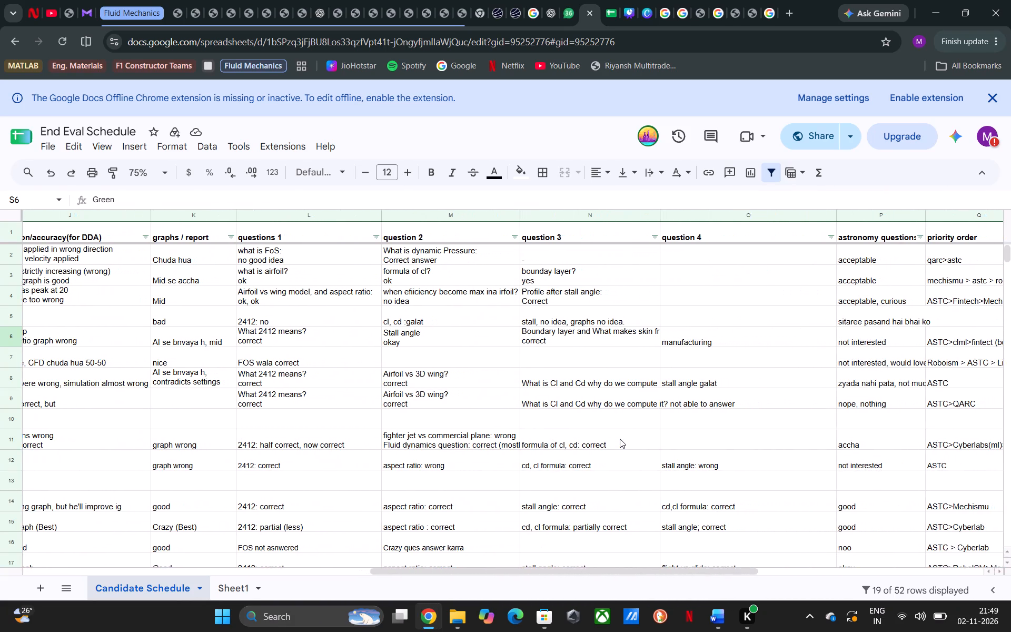
pyautogui.hscroll(-3, 620, 439)
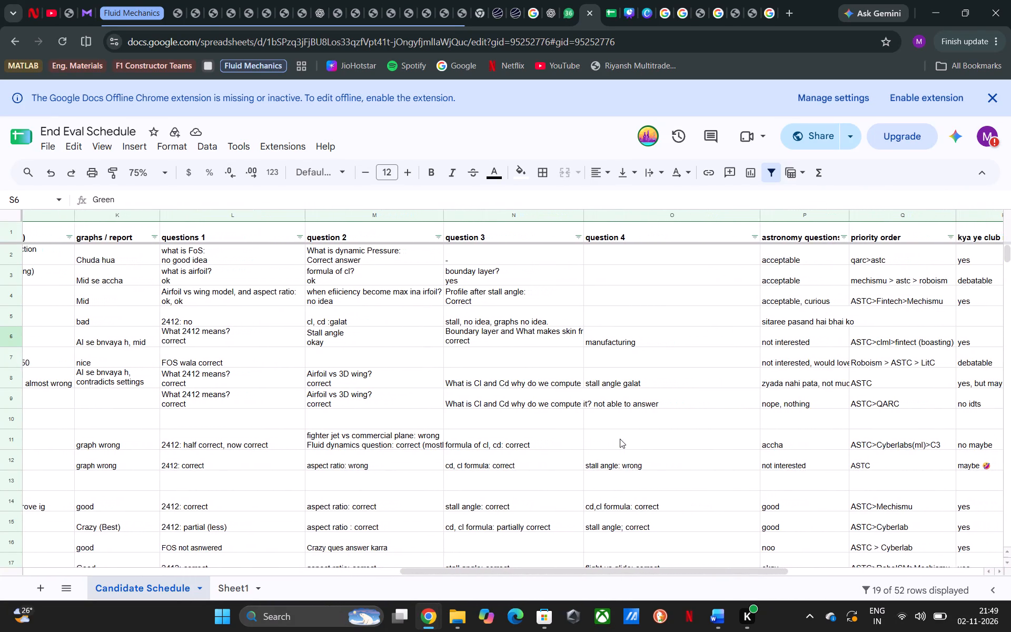
pyautogui.hscroll(-3, 620, 439)
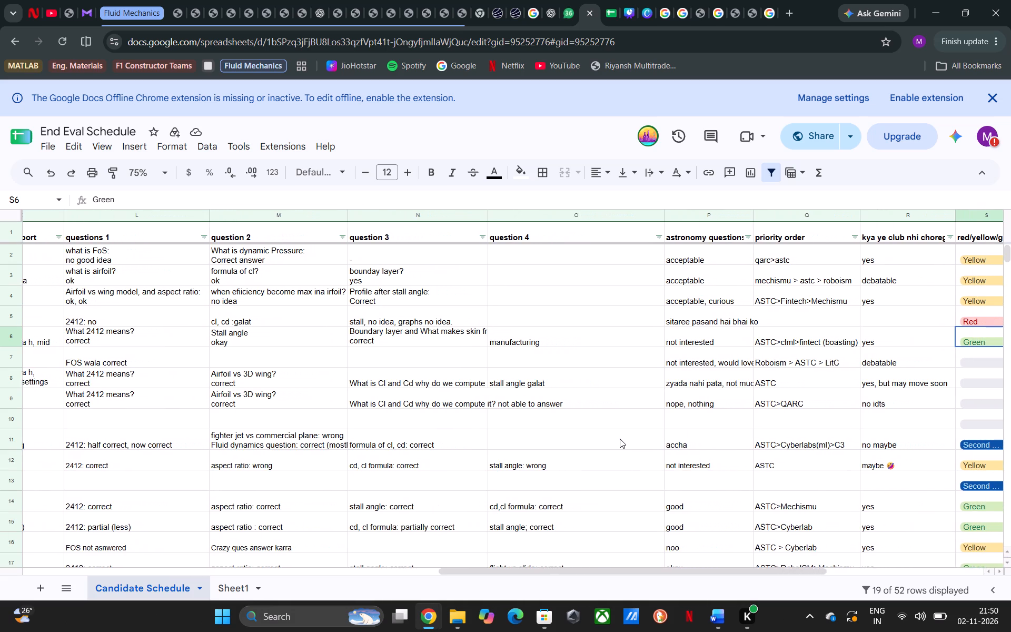
# Set the red/yellow/green rating of the Aerospace candidate in row 11 to Green.
pyautogui.hscroll(-4, 620, 439)
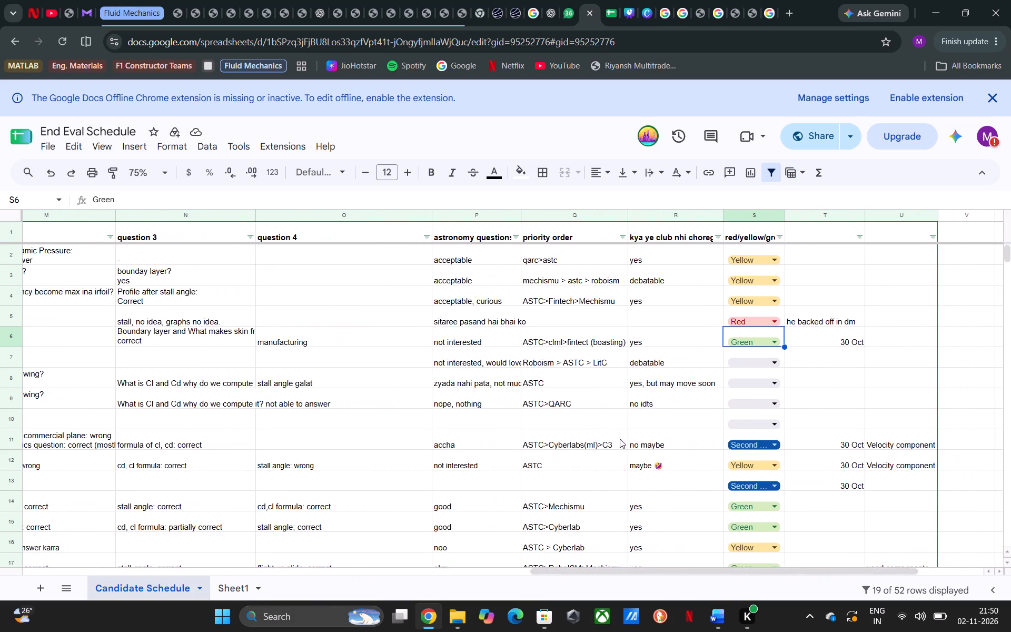
pyautogui.hscroll(-2, 620, 439)
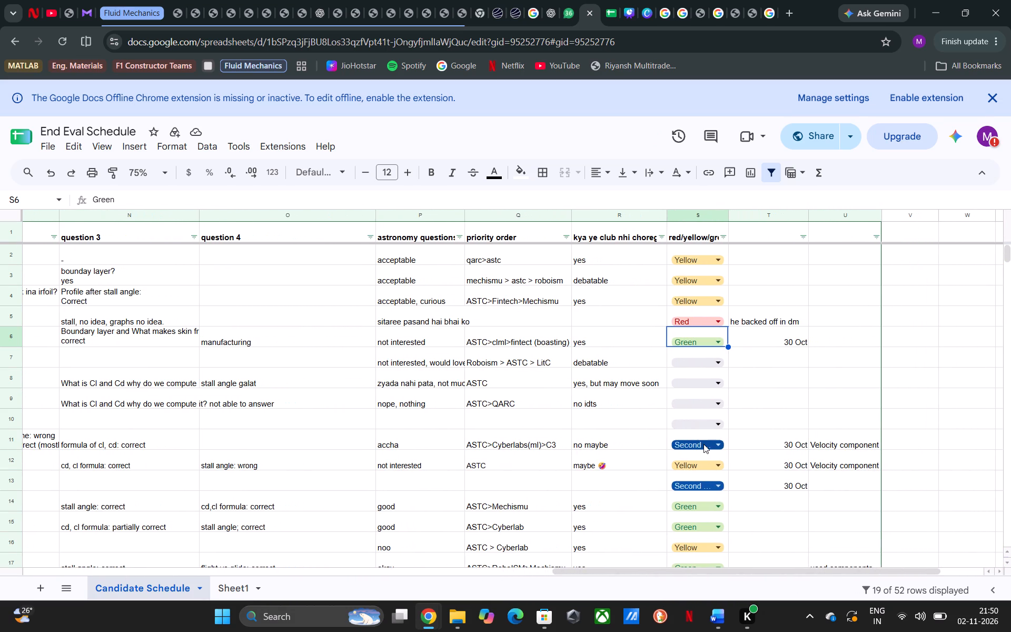
pyautogui.click(703, 444)
pyautogui.click(699, 512)
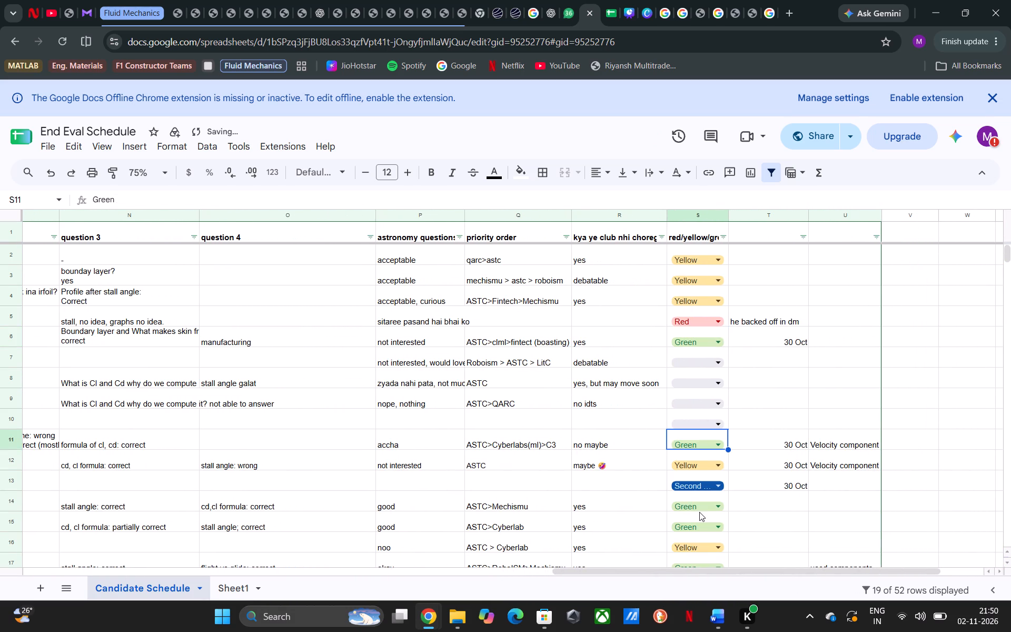
# Check the Aerospace candidates' names and problem statements against their rows, starting from row 2.
pyautogui.hscroll(8, 567, 395)
pyautogui.scroll(3, 567, 395)
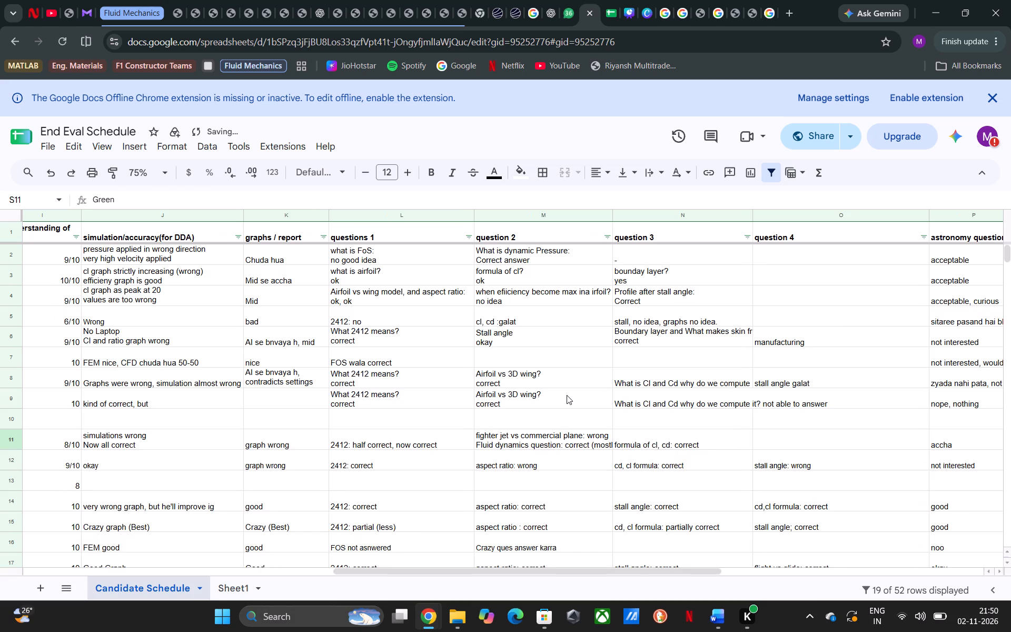
pyautogui.scroll(1, 567, 395)
pyautogui.hscroll(12, 567, 395)
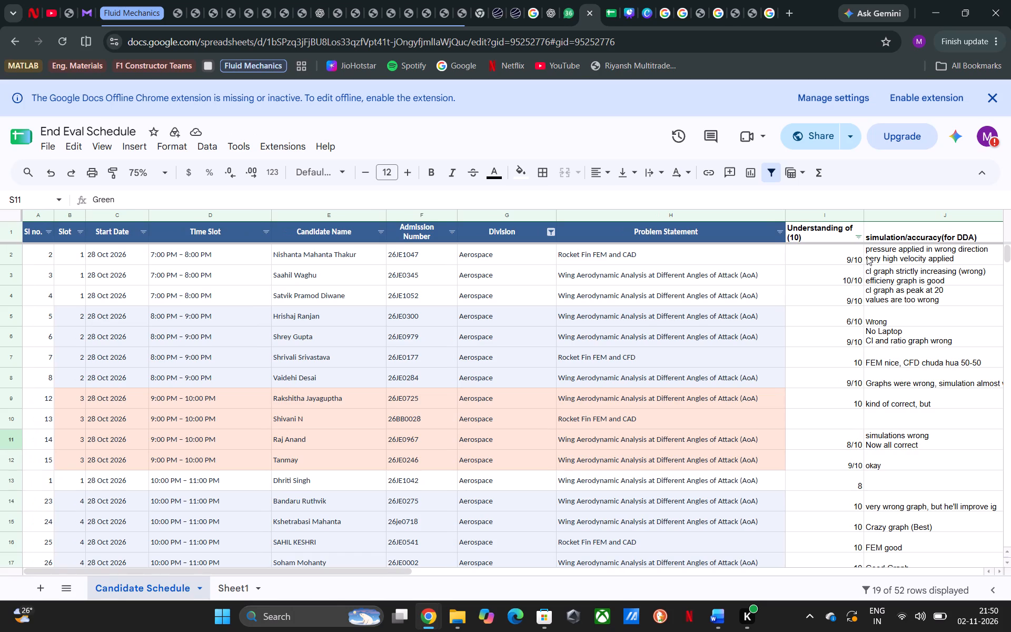
# Examine the row 2 Aerospace candidate's evaluation from the problem statement and understanding score through the question answers to the red/yellow/green rating.
pyautogui.scroll(1, 594, 257)
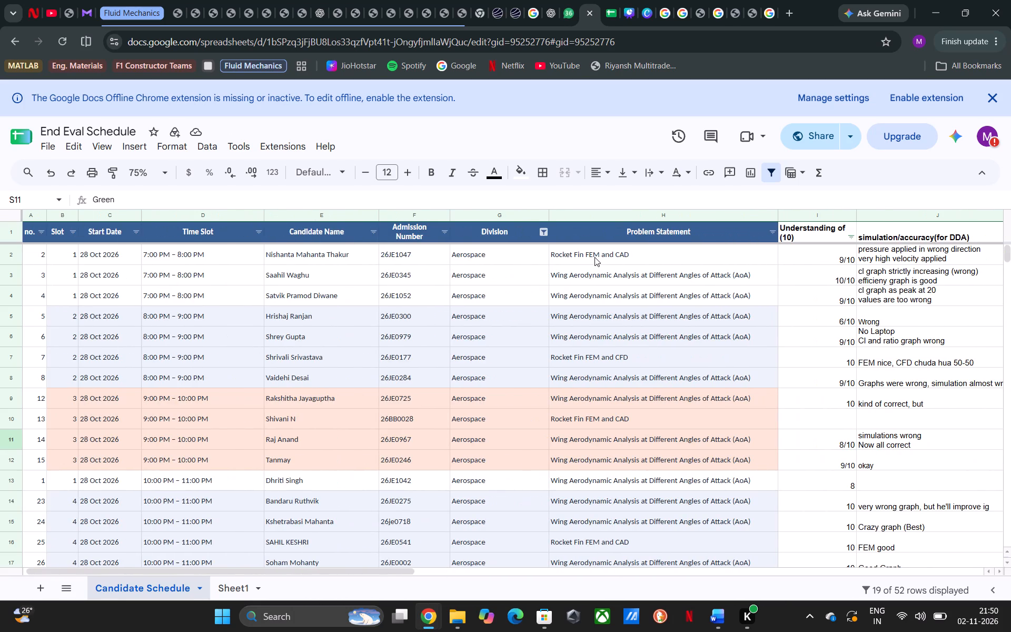
pyautogui.scroll(5, 594, 257)
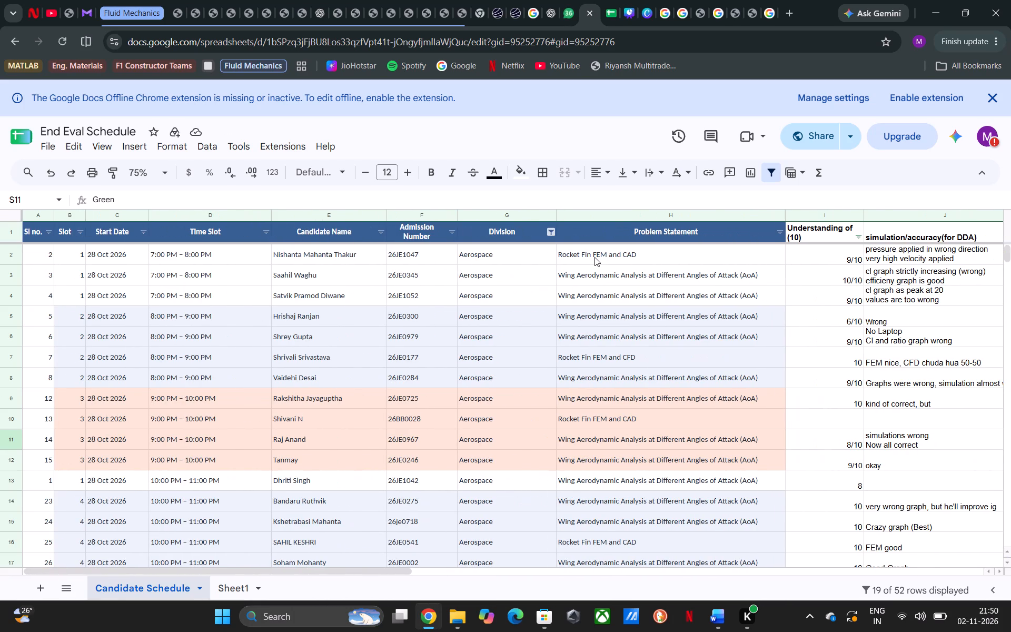
pyautogui.scroll(3, 594, 257)
pyautogui.hscroll(-1, 594, 257)
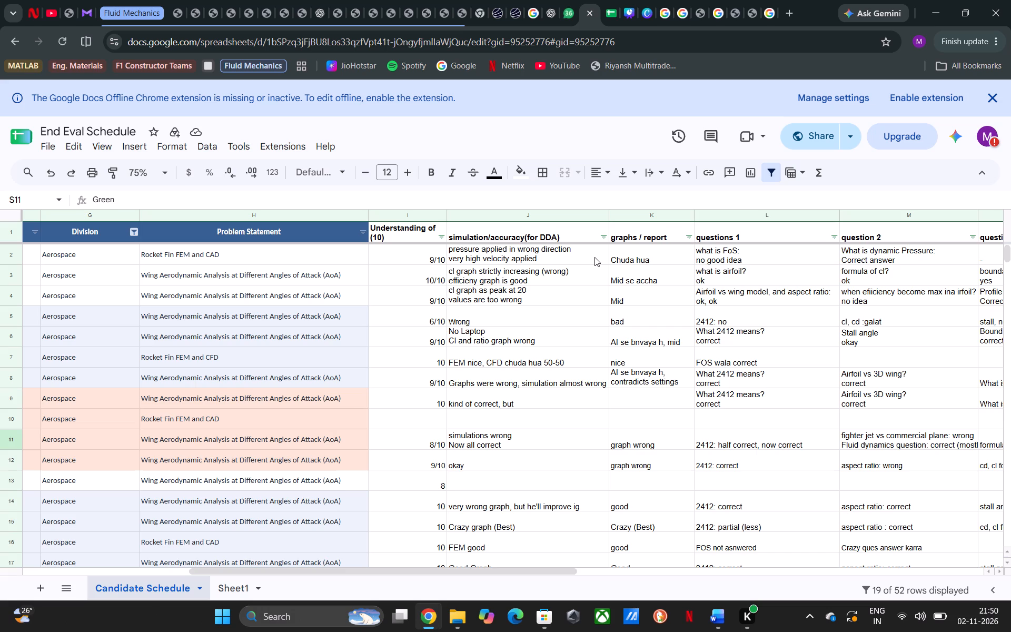
pyautogui.hscroll(-5, 594, 257)
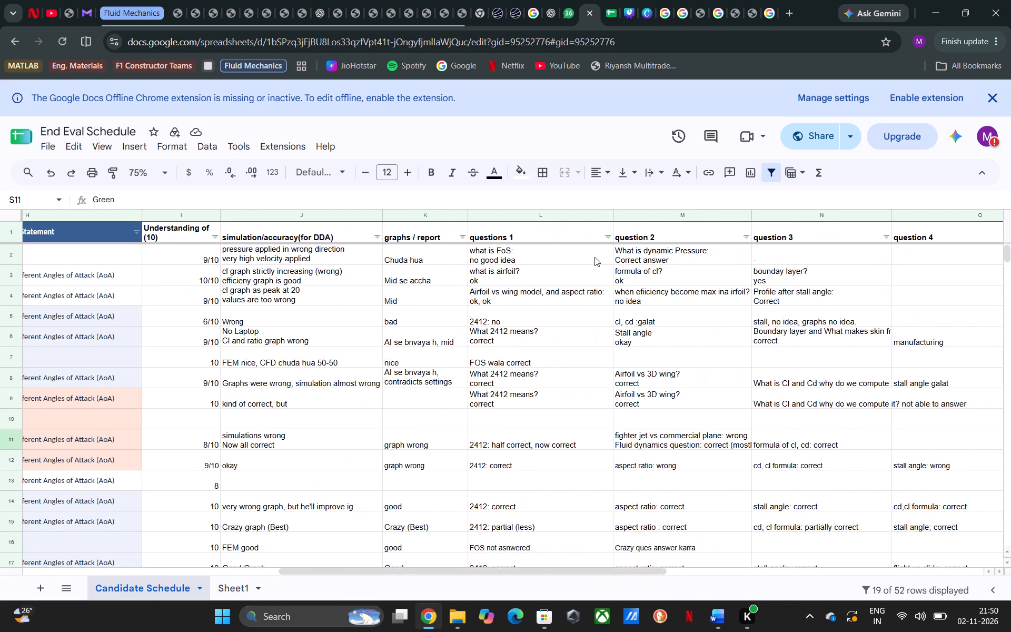
pyautogui.hscroll(-6, 594, 257)
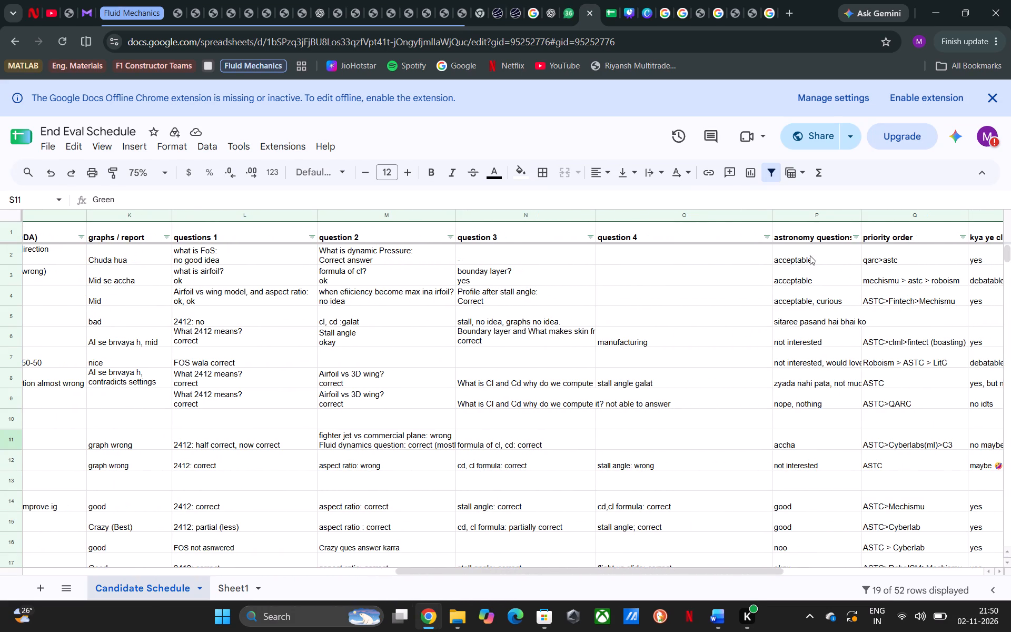
pyautogui.hscroll(-3, 900, 267)
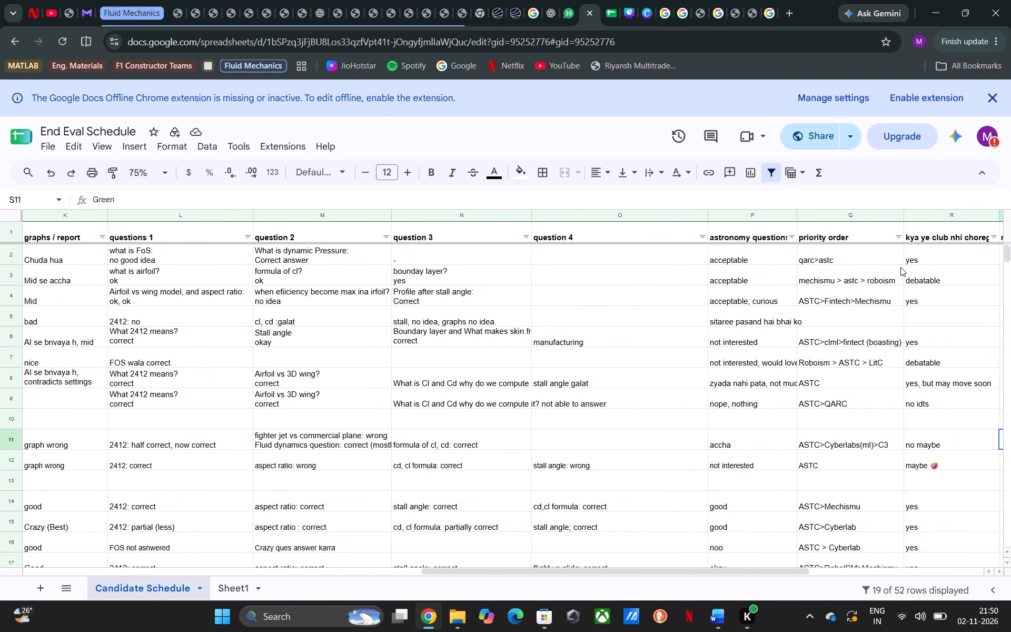
pyautogui.hscroll(-2, 842, 260)
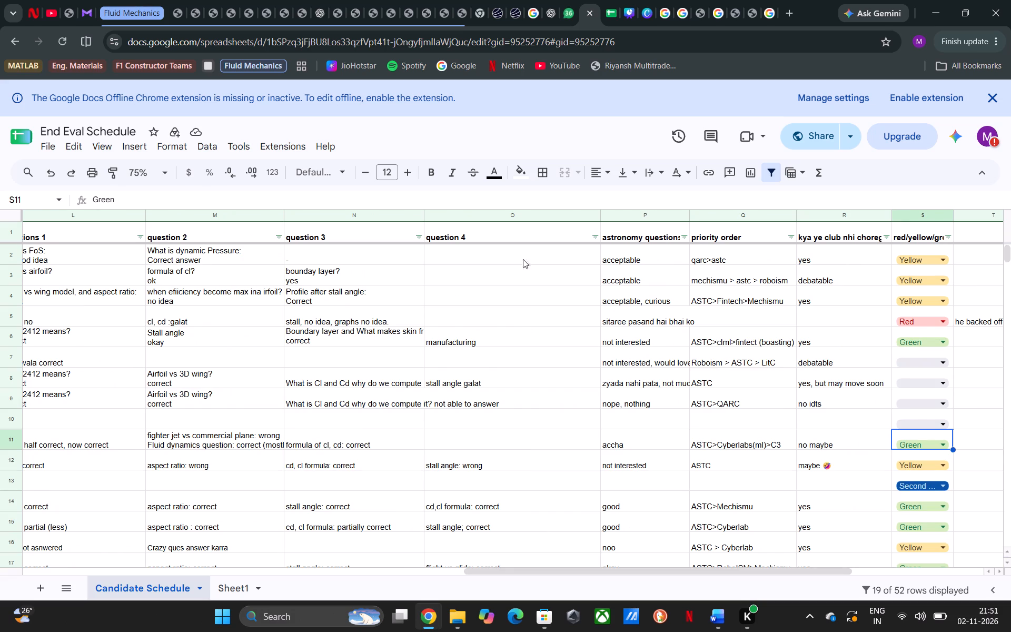
# Enlarge the formula bar to several lines with the row 3 candidate's simulation/accuracy note selected.
pyautogui.hscroll(12, 513, 272)
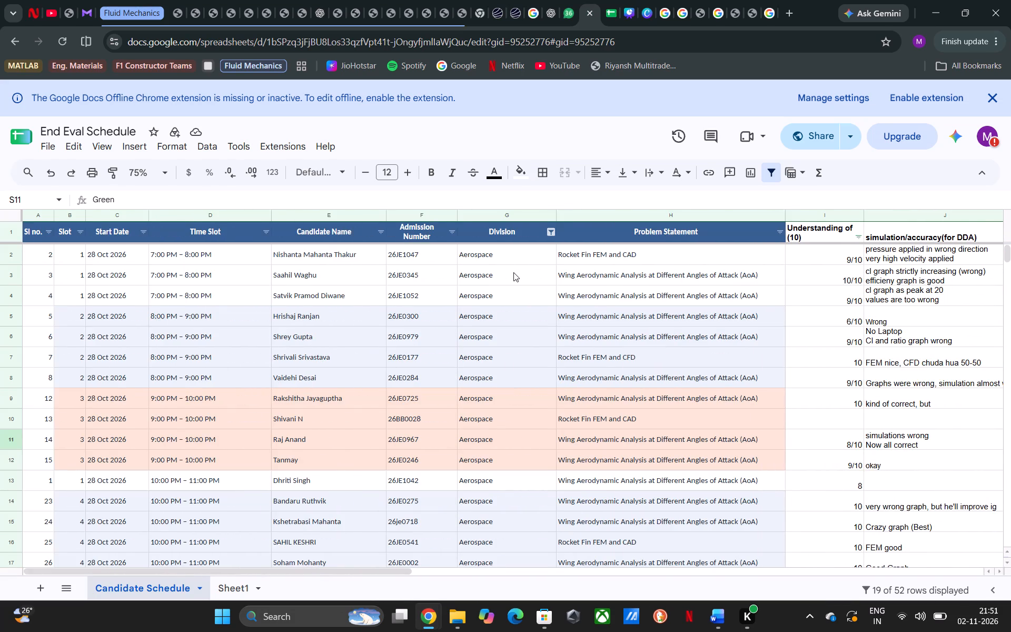
pyautogui.hscroll(2, 513, 272)
pyautogui.hscroll(-3, 513, 272)
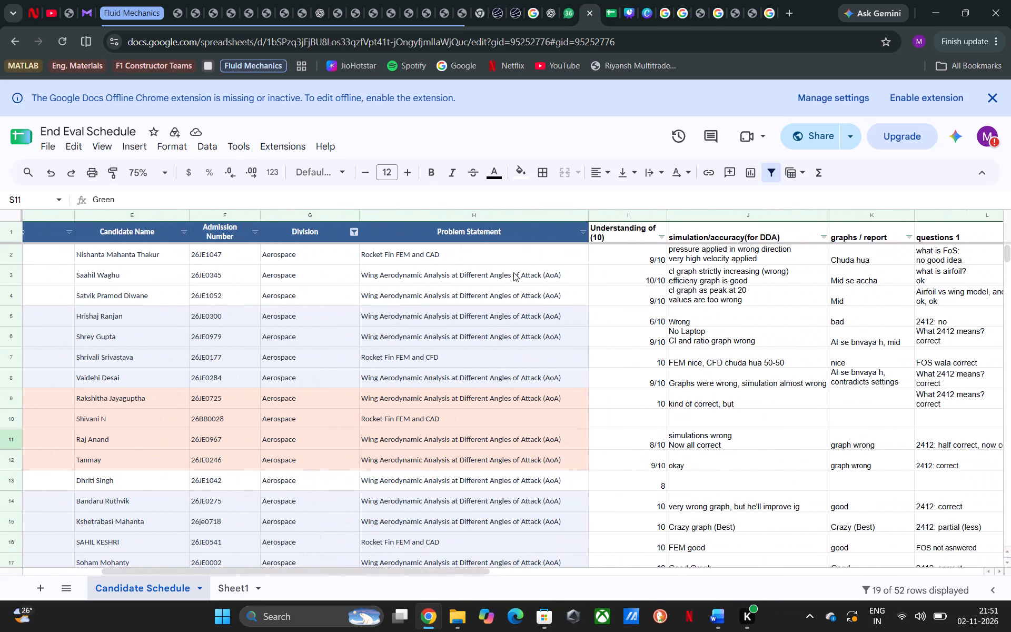
pyautogui.hscroll(-1, 513, 272)
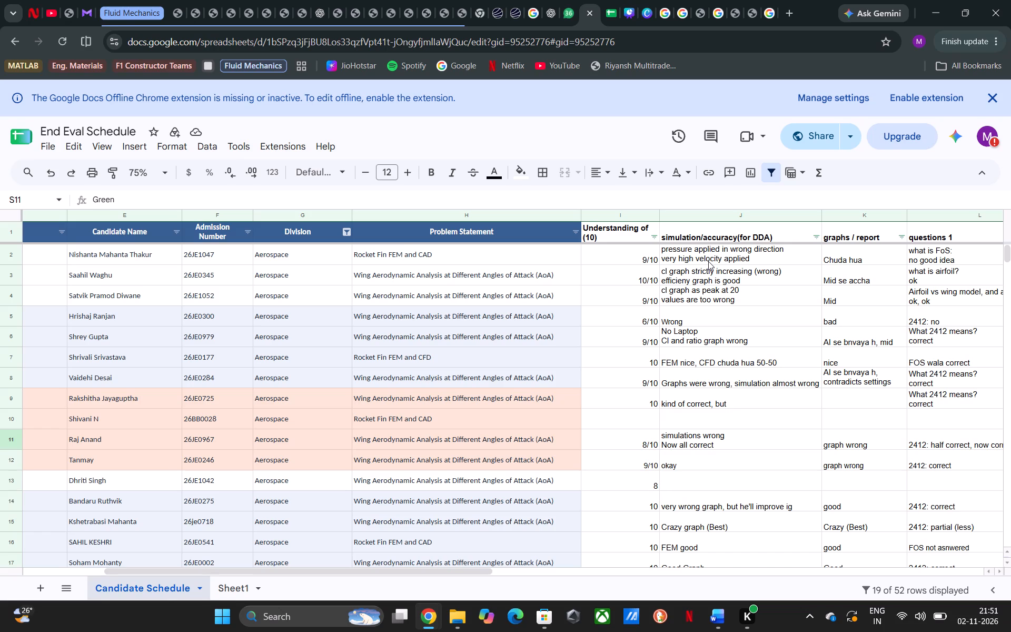
pyautogui.click(699, 277)
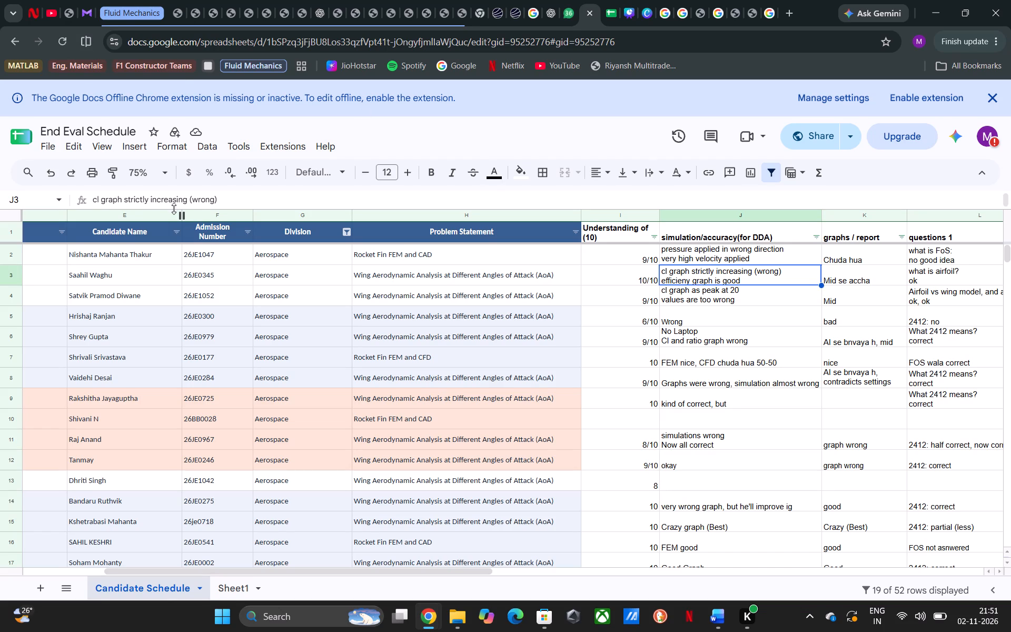
pyautogui.moveTo(172, 206); pyautogui.dragTo(167, 261)
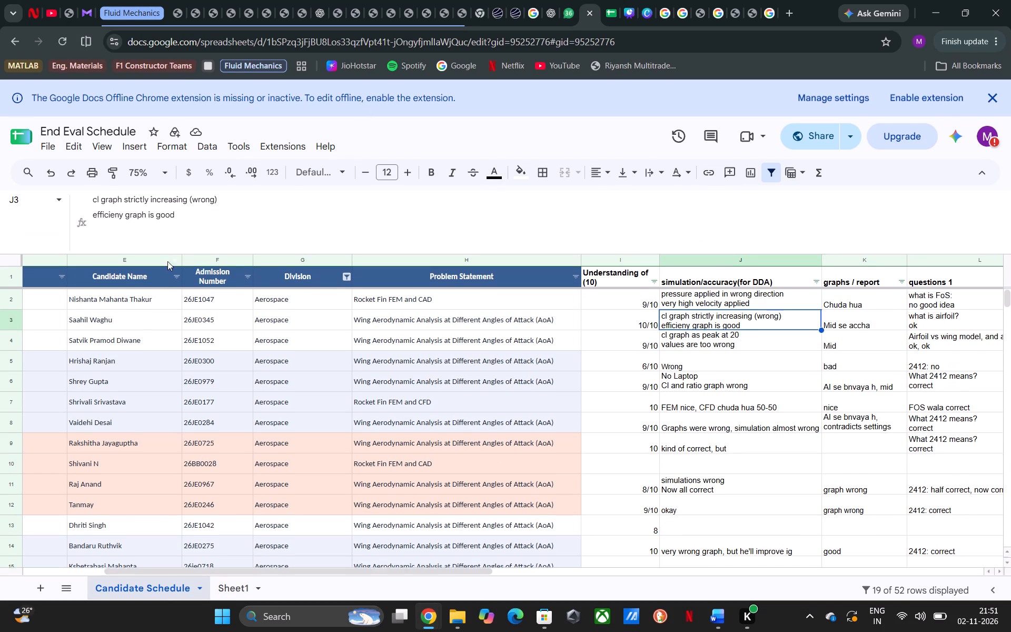
pyautogui.moveTo(167, 261); pyautogui.dragTo(163, 250)
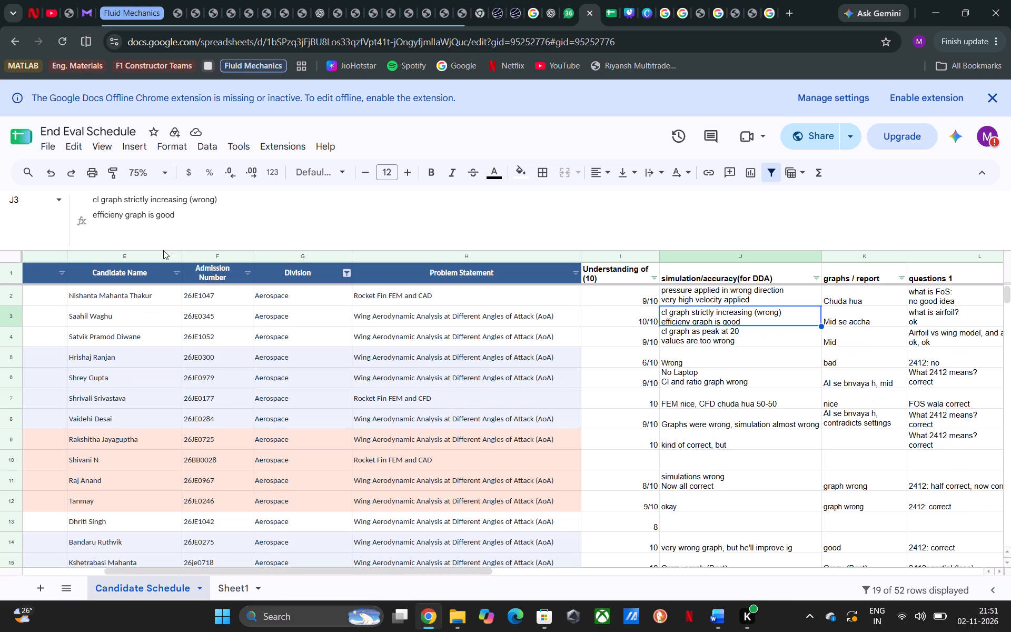
pyautogui.click(163, 250)
# Examine the row 3 candidate's graphs/report note, question answers, astronomy answer, priority order and likelihood of leaving the club.
pyautogui.hscroll(-3, 856, 320)
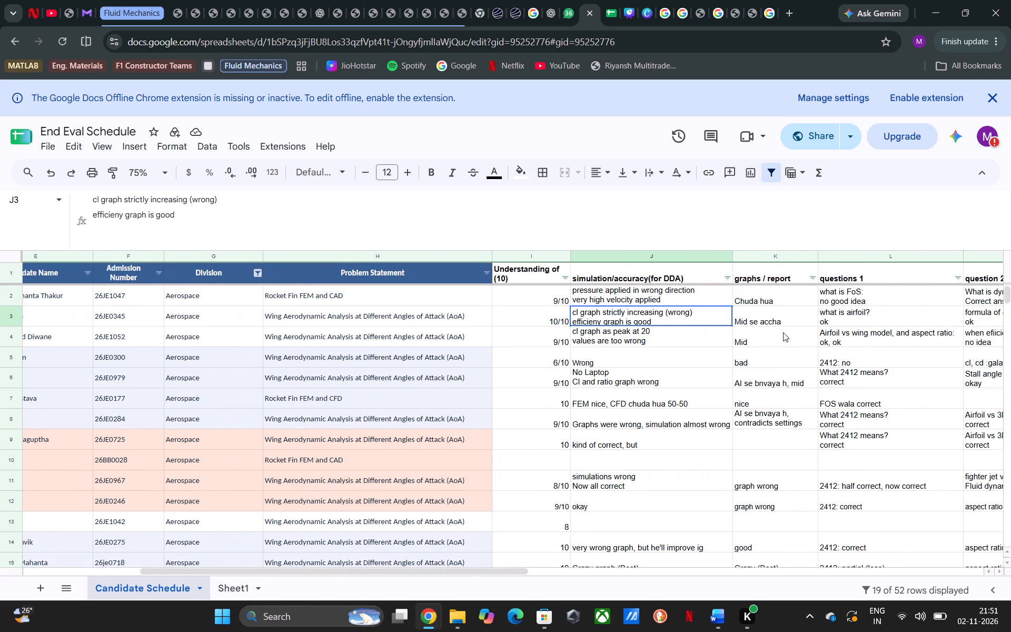
pyautogui.click(783, 332)
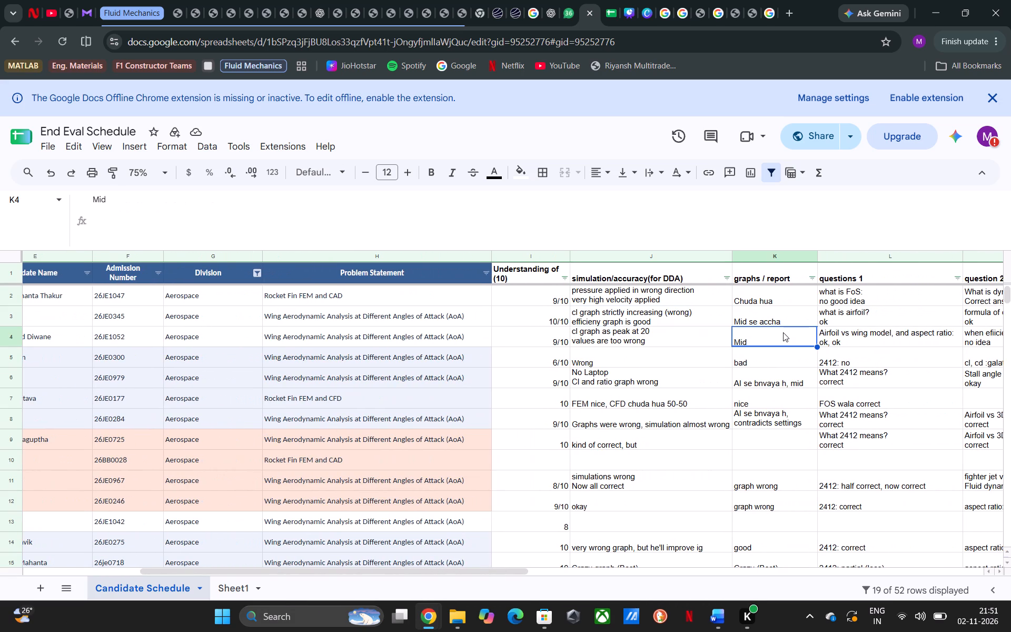
pyautogui.click(789, 324)
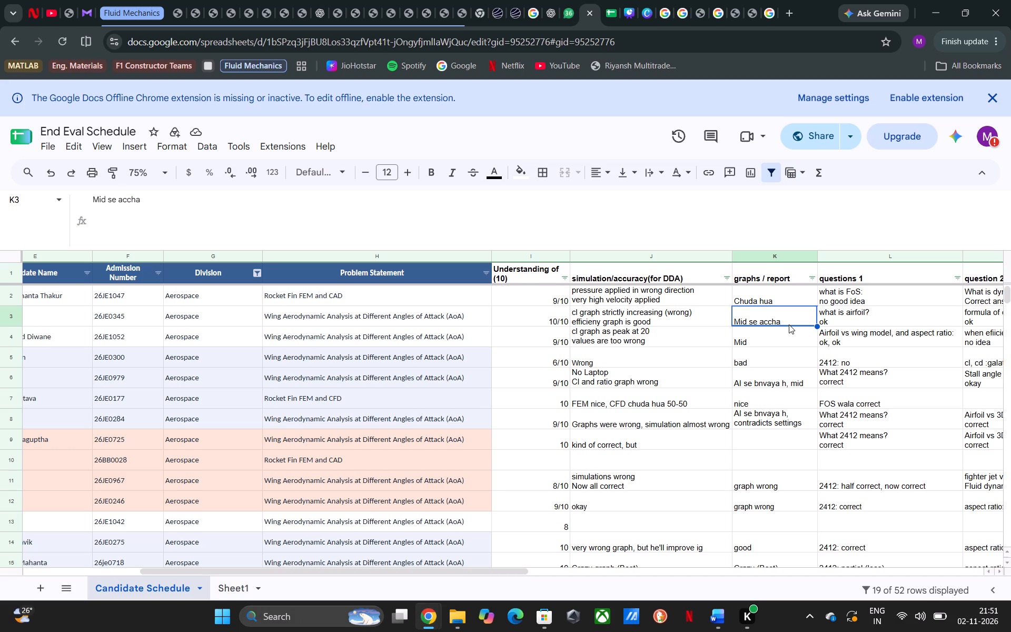
pyautogui.hscroll(-6, 789, 324)
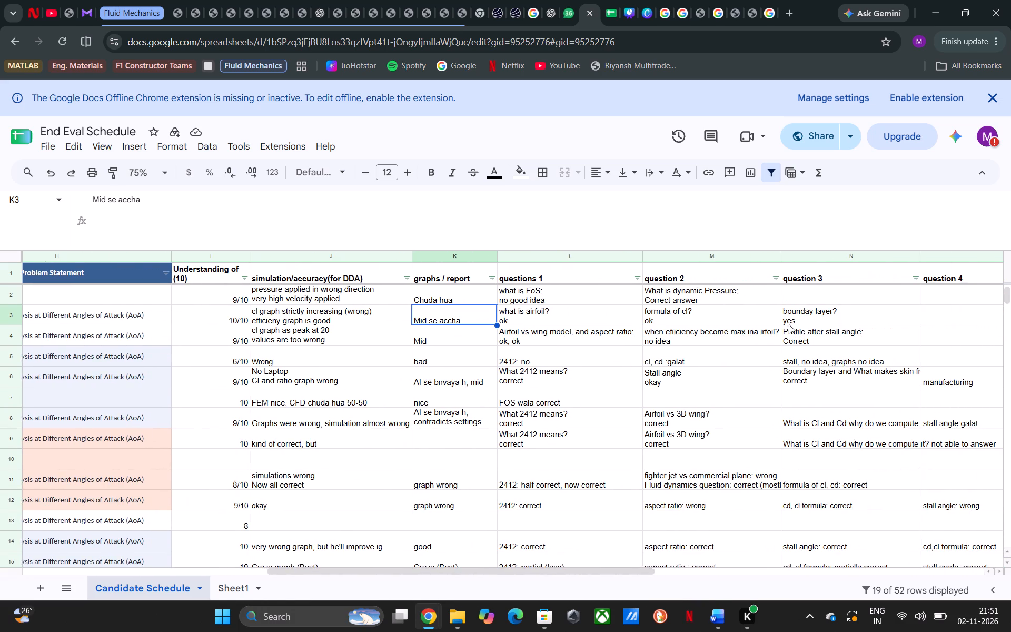
pyautogui.hscroll(-2, 789, 324)
pyautogui.hscroll(-4, 876, 322)
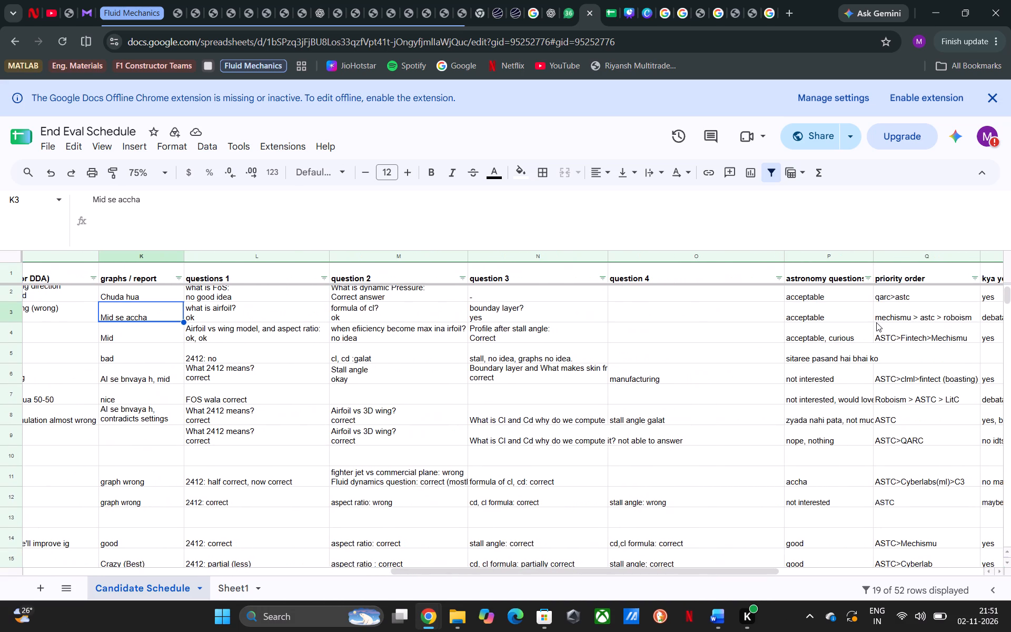
pyautogui.hscroll(-2, 861, 315)
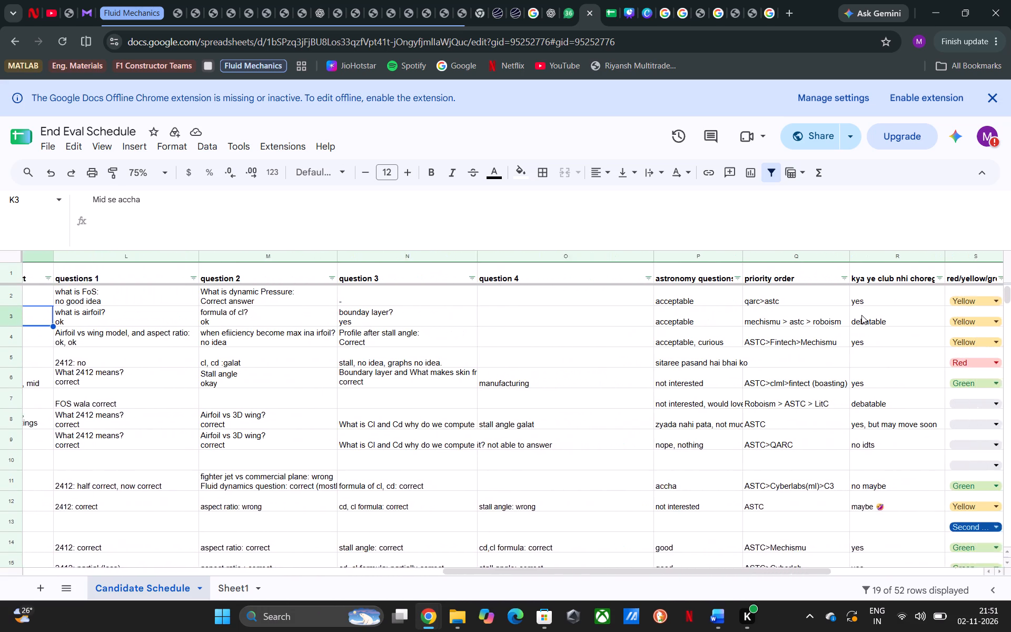
pyautogui.hscroll(-3, 861, 315)
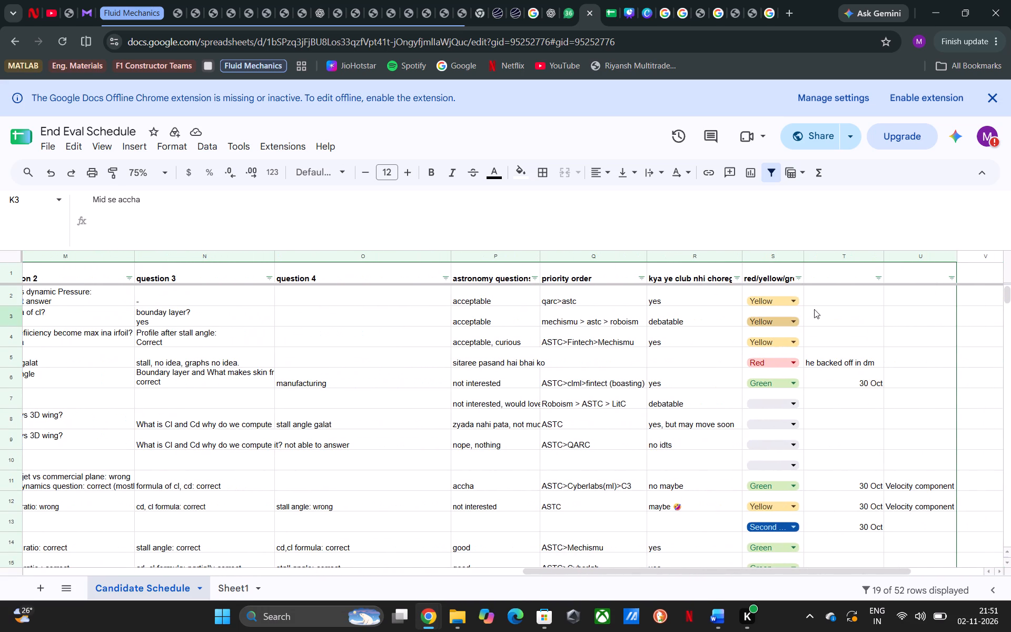
pyautogui.hscroll(5, 791, 323)
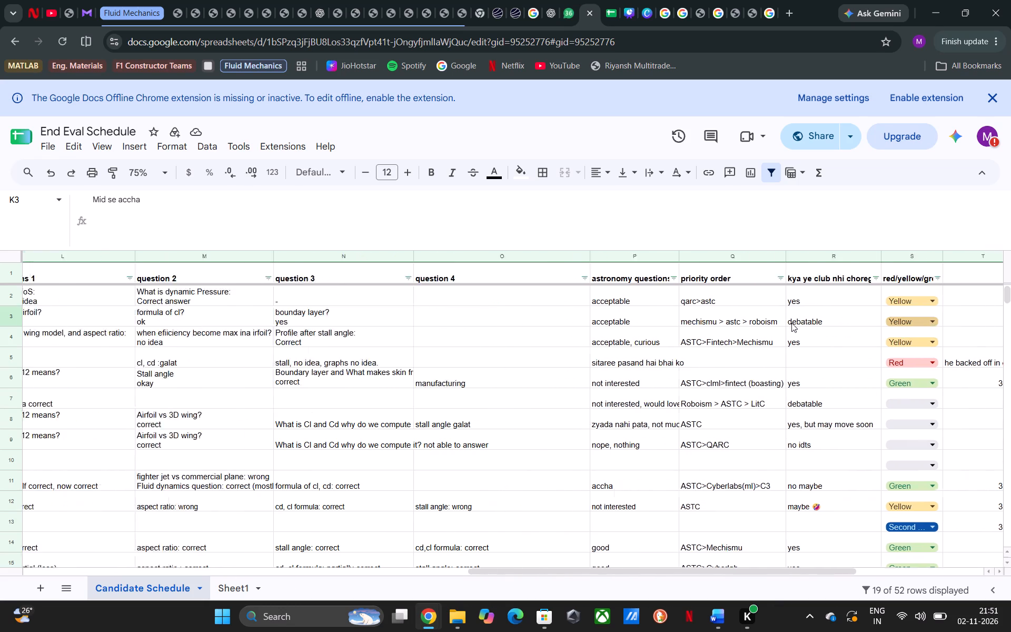
pyautogui.hscroll(-4, 791, 323)
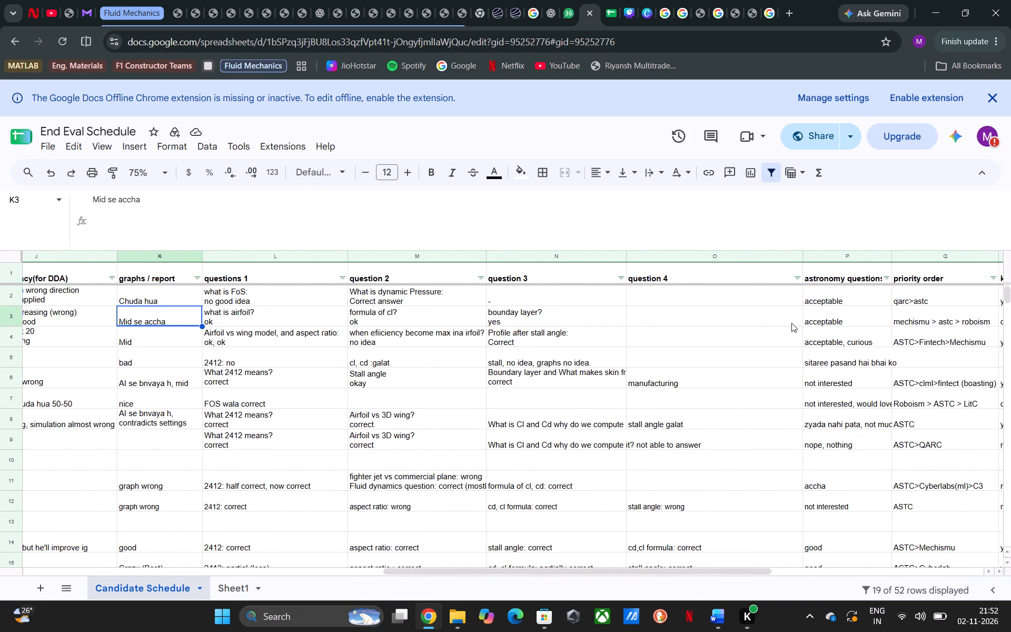
pyautogui.hscroll(3, 791, 323)
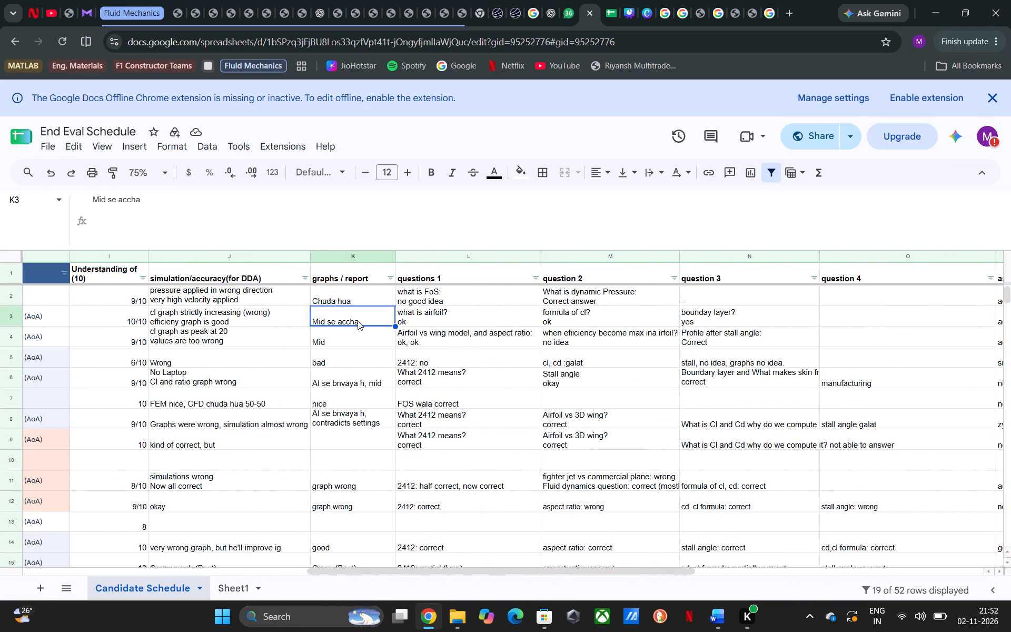
# Set the red/yellow/green rating of the Aerospace candidate in row 3 to Green.
pyautogui.hscroll(-5, 682, 342)
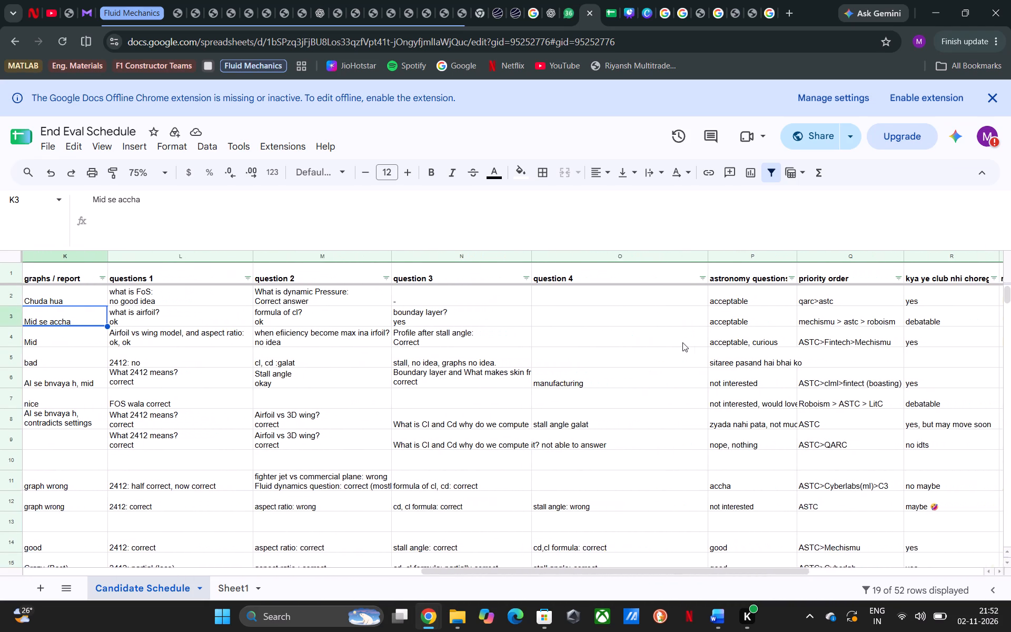
pyautogui.hscroll(-1, 682, 342)
pyautogui.hscroll(-1, 1008, 353)
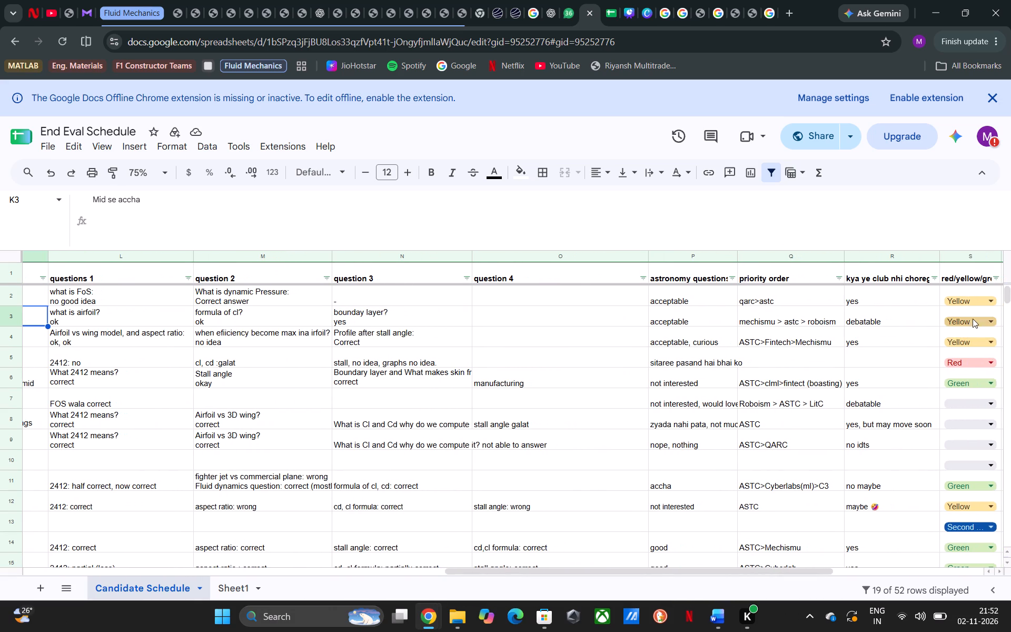
pyautogui.click(973, 319)
pyautogui.click(964, 373)
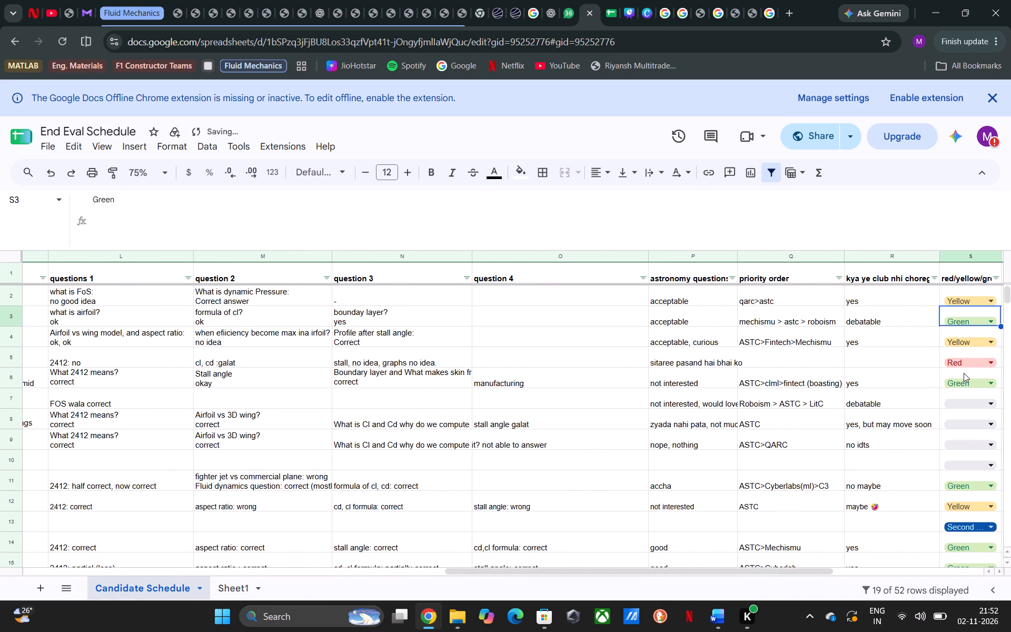
# Examine the row 4 Aerospace candidate's evaluation from name and understanding score through the question answers and priority order to the rating.
pyautogui.hscroll(14, 528, 351)
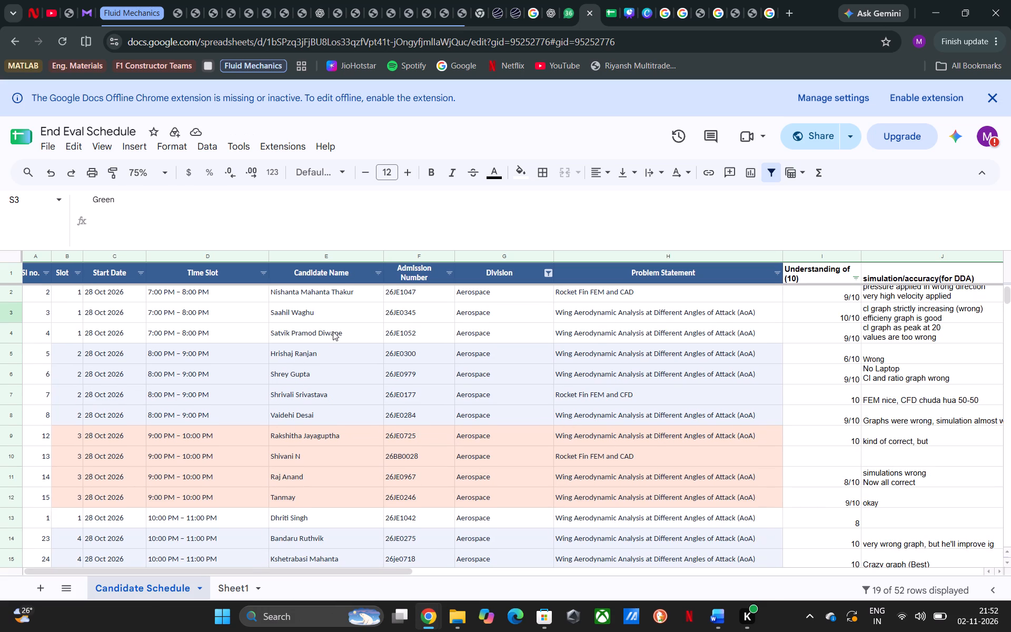
pyautogui.scroll(1, 333, 331)
pyautogui.hscroll(-4, 333, 331)
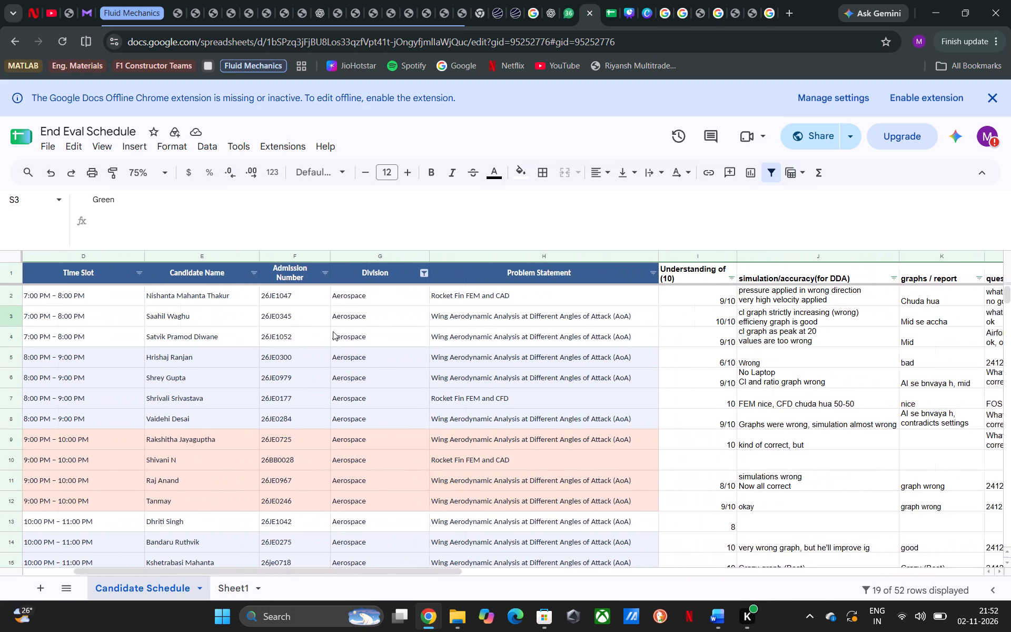
pyautogui.hscroll(-2, 333, 331)
pyautogui.hscroll(-2, 584, 333)
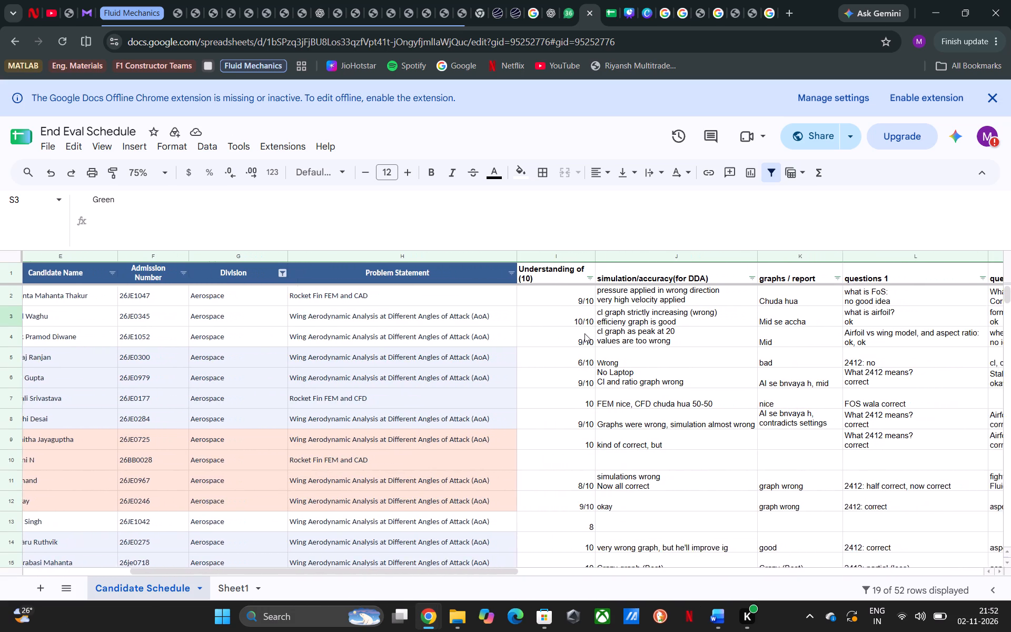
pyautogui.hscroll(-4, 584, 333)
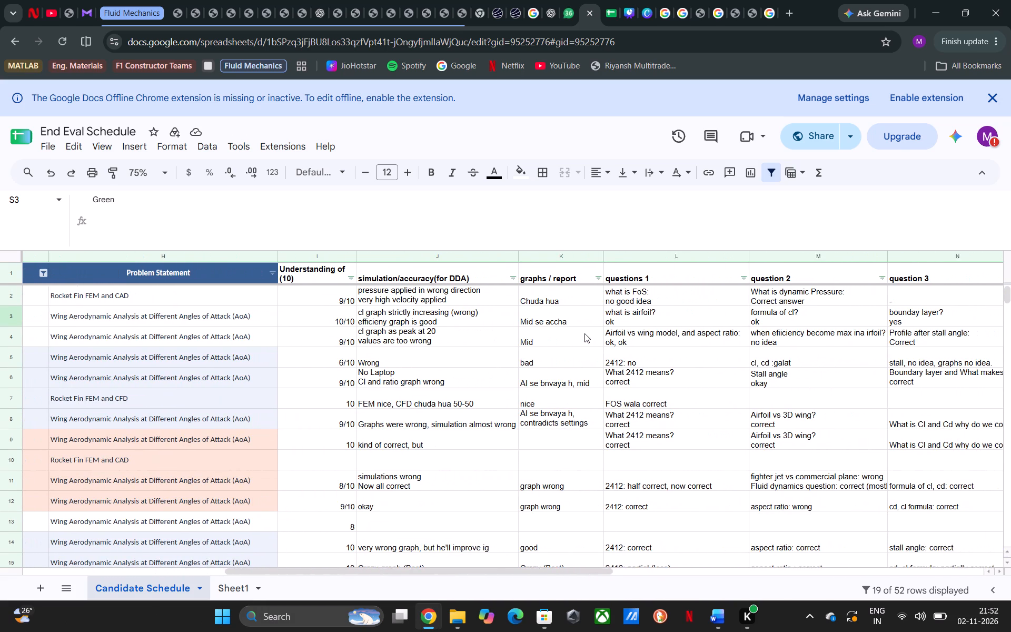
pyautogui.hscroll(-1, 584, 333)
pyautogui.hscroll(-2, 905, 340)
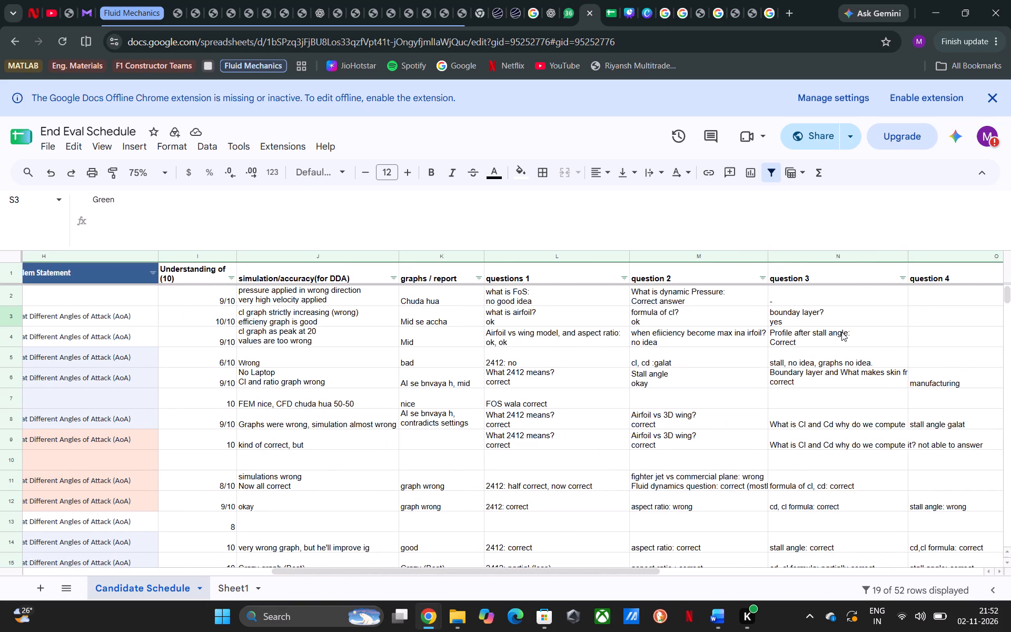
pyautogui.hscroll(-6, 841, 332)
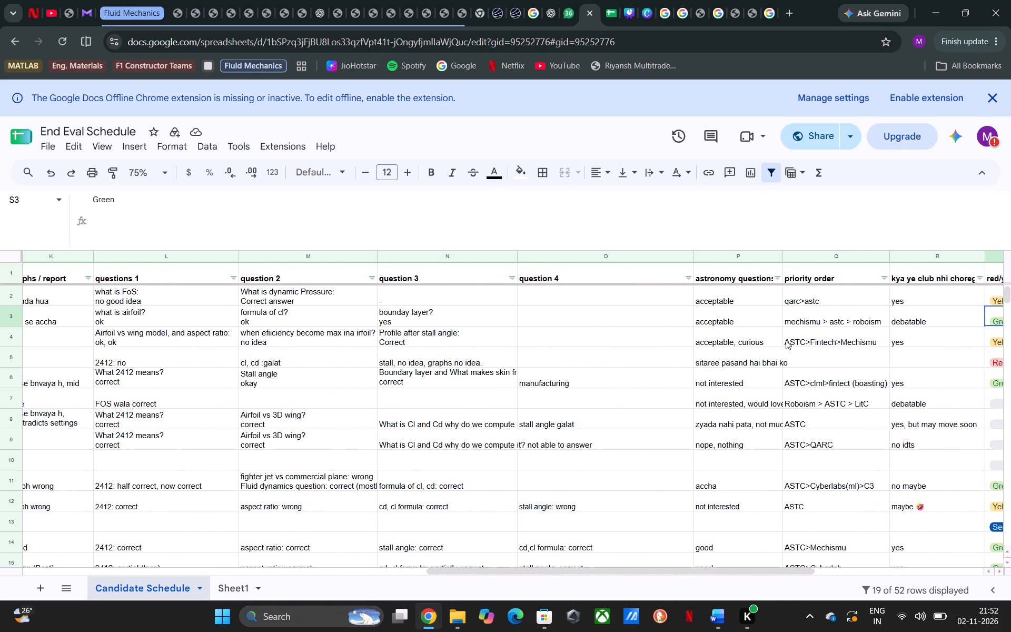
pyautogui.hscroll(-2, 878, 337)
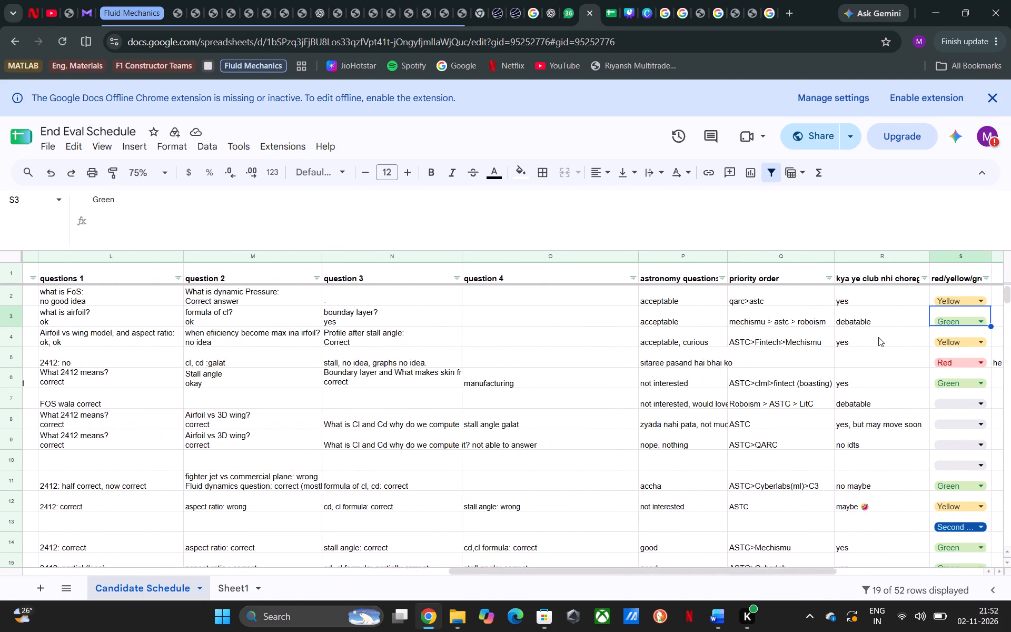
pyautogui.hscroll(-2, 878, 337)
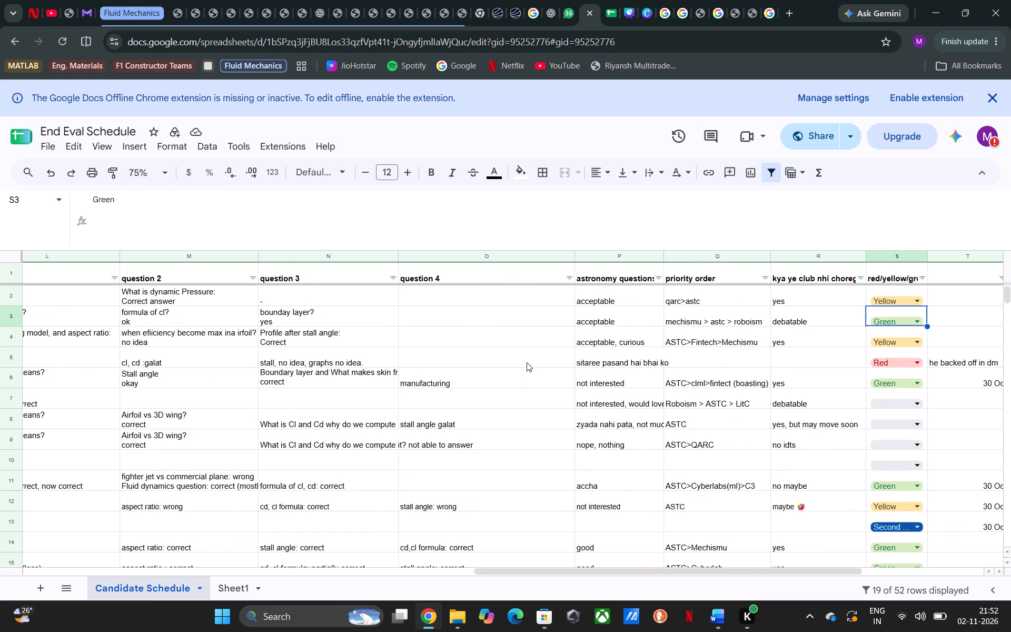
# Set the red/yellow/green rating of the Aerospace candidate in row 4 to Red.
pyautogui.click(888, 347)
pyautogui.click(889, 342)
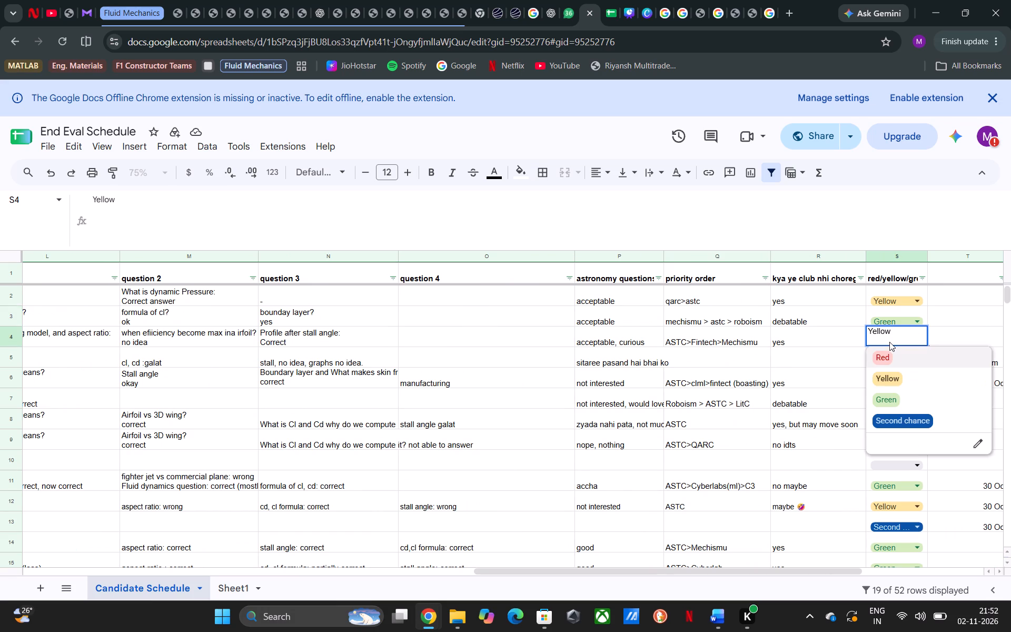
pyautogui.click(884, 361)
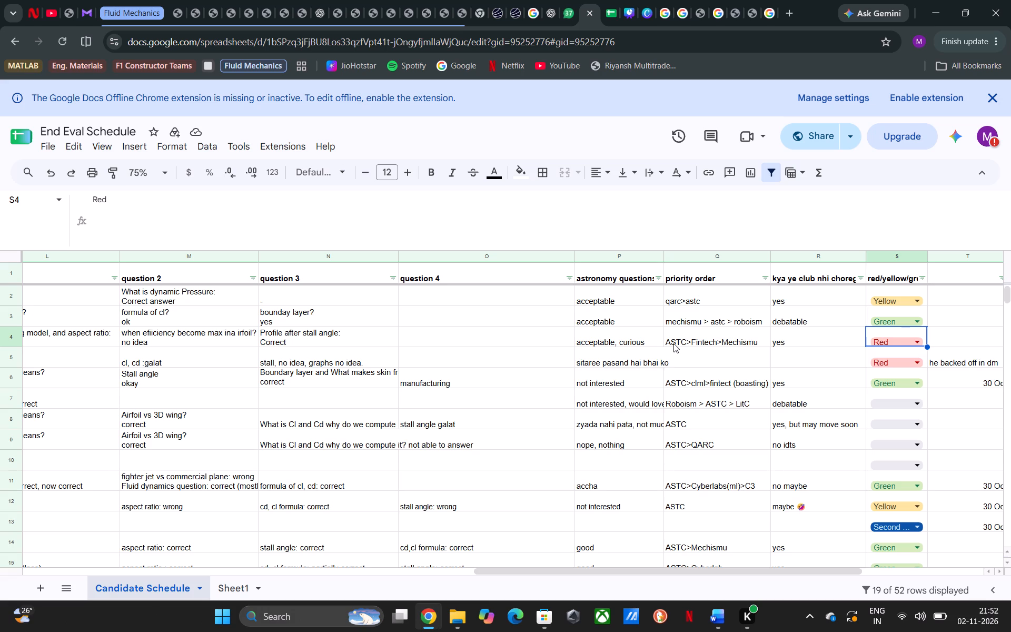
# Examine the row 4 candidate's full simulation/accuracy note and the answers to questions 1, 2 and 3.
pyautogui.hscroll(2, 660, 340)
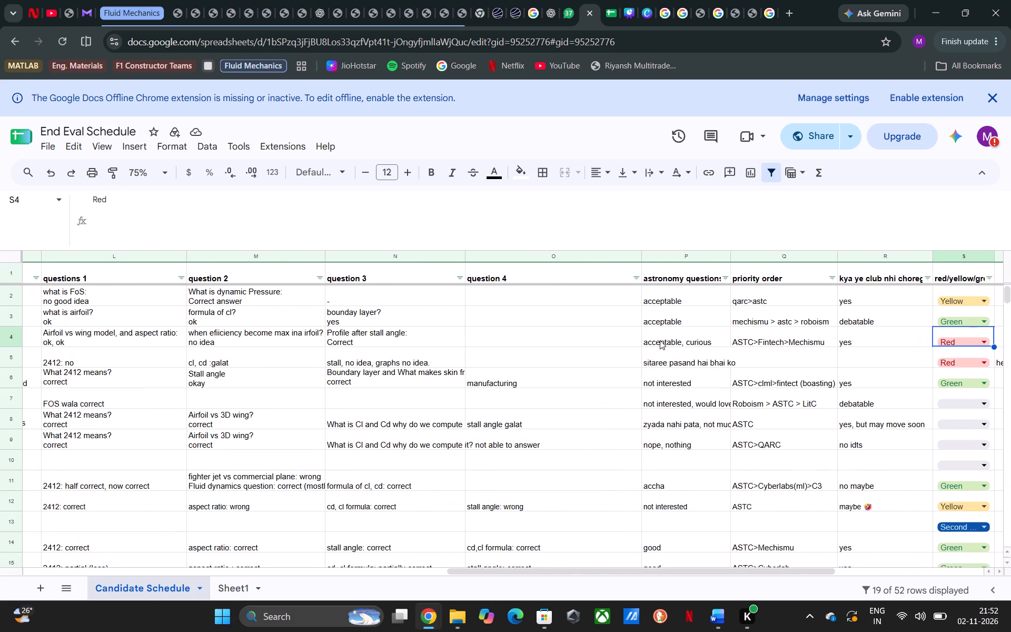
pyautogui.hscroll(3, 660, 340)
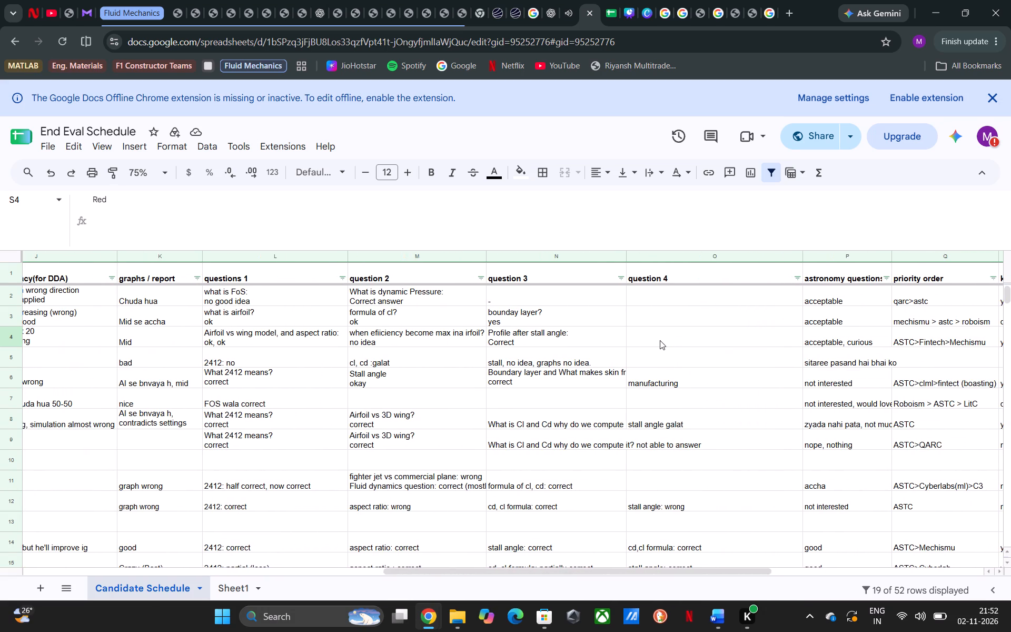
pyautogui.hscroll(6, 660, 340)
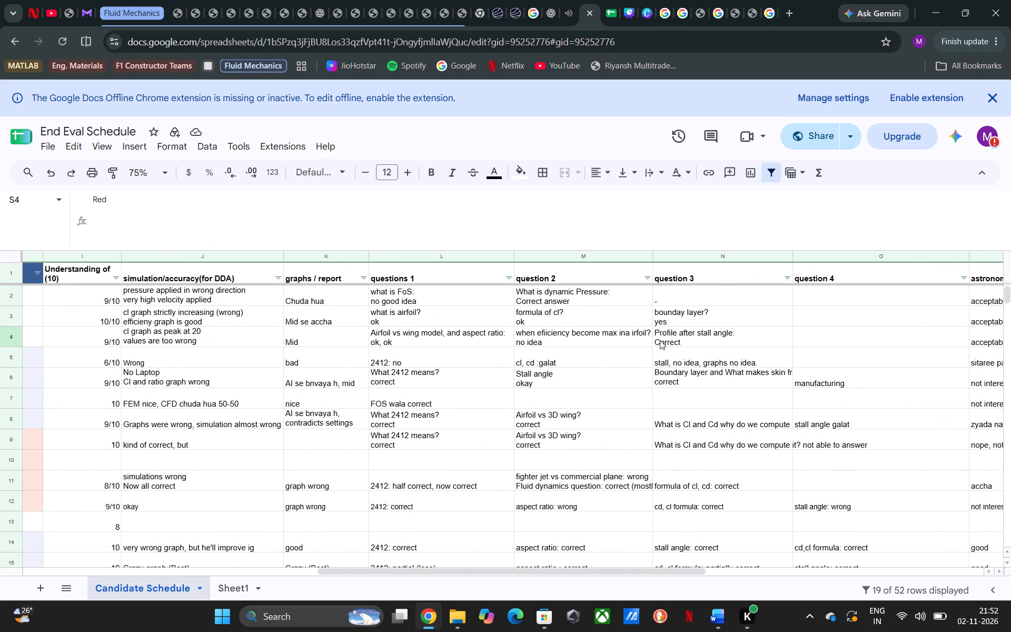
pyautogui.hscroll(8, 660, 340)
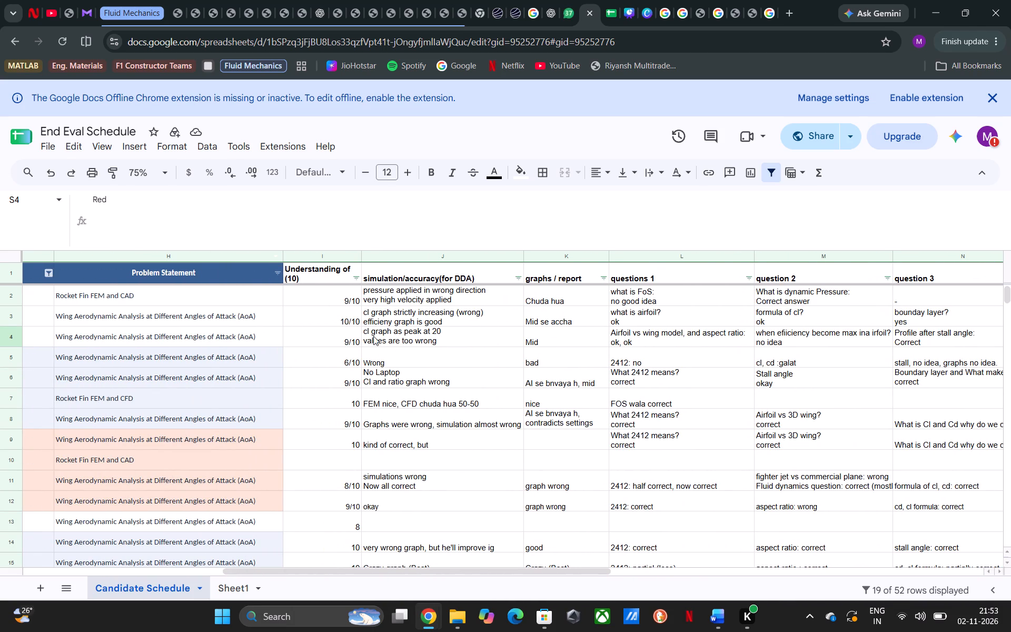
pyautogui.click(428, 333)
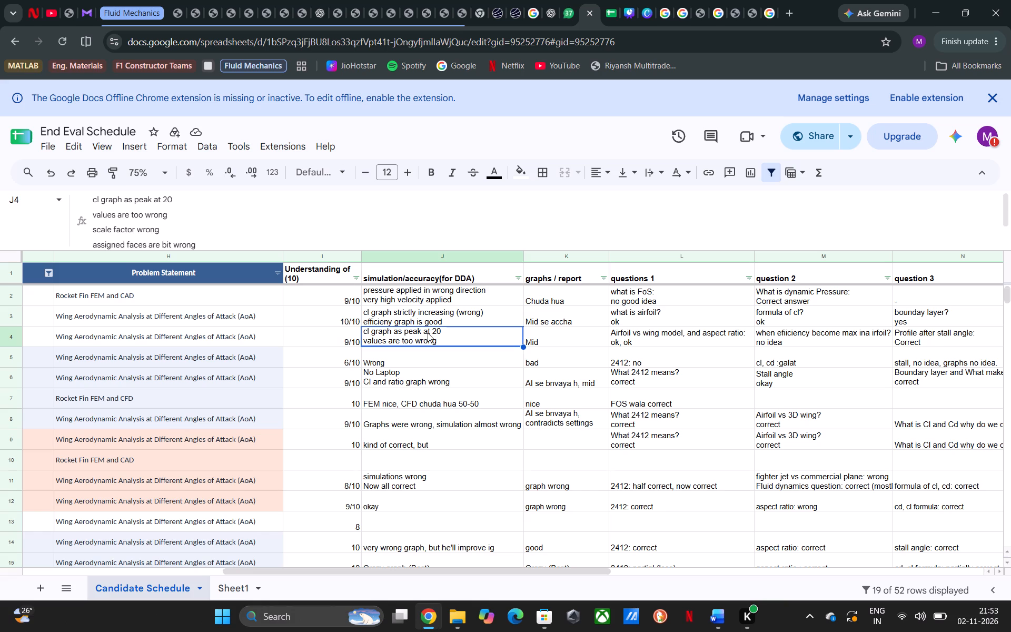
pyautogui.scroll(-2, 167, 222)
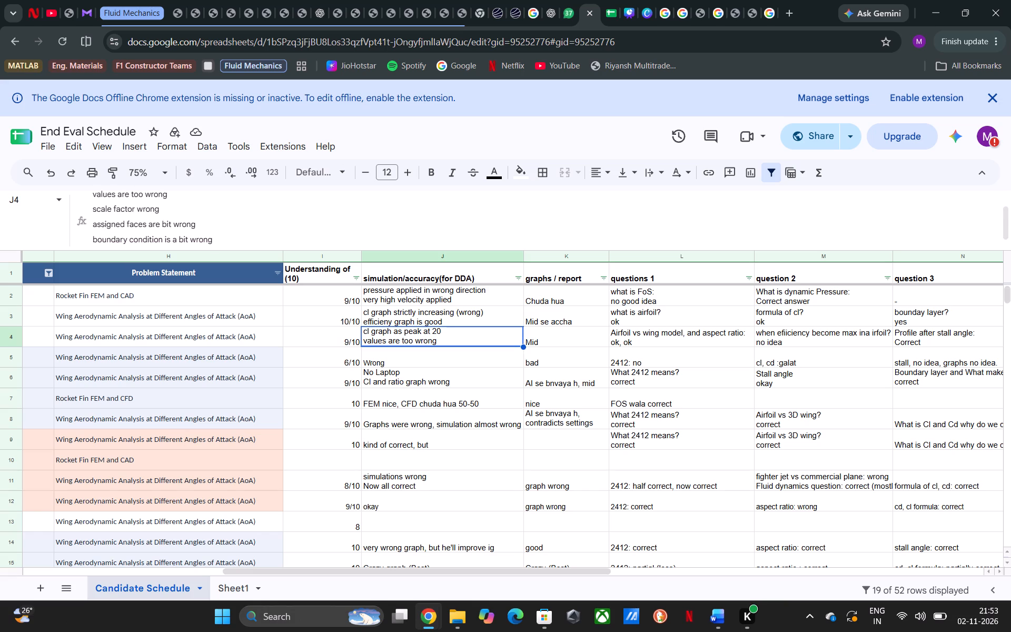
pyautogui.scroll(-2, 167, 222)
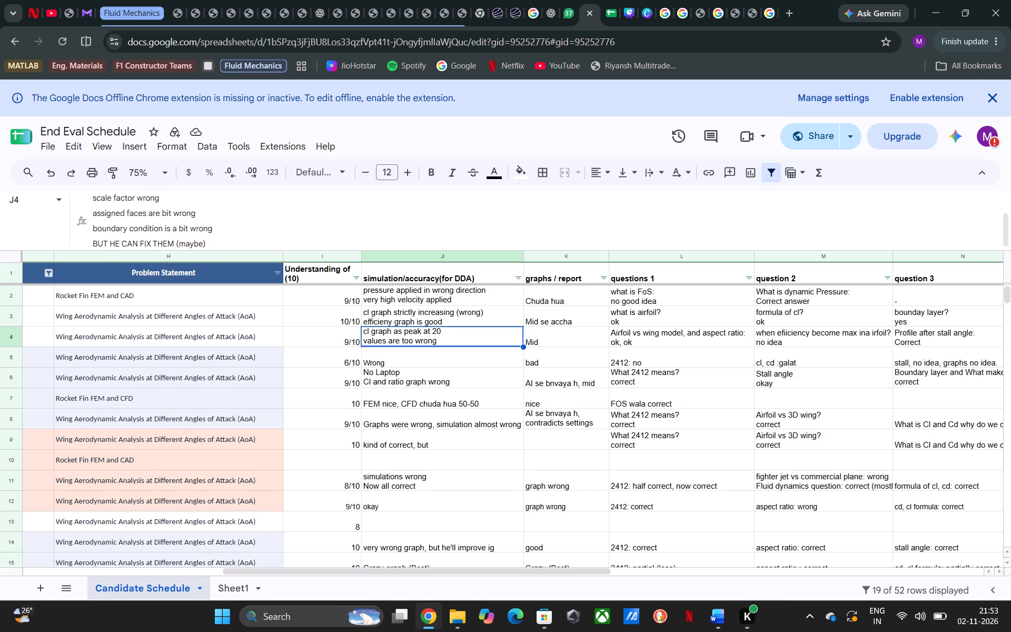
pyautogui.scroll(-1, 167, 222)
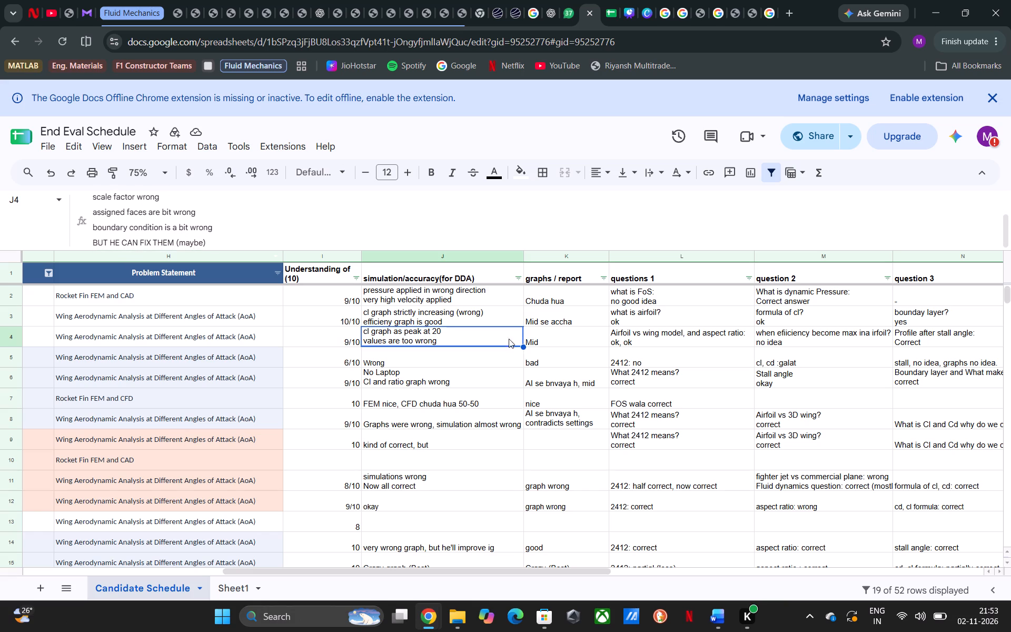
pyautogui.click(655, 328)
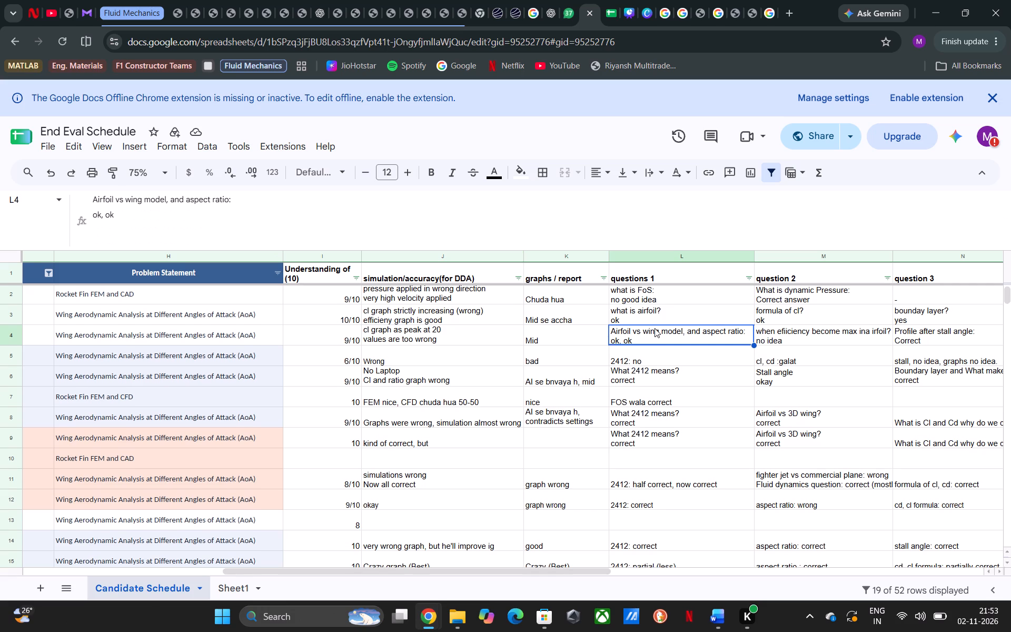
pyautogui.click(826, 338)
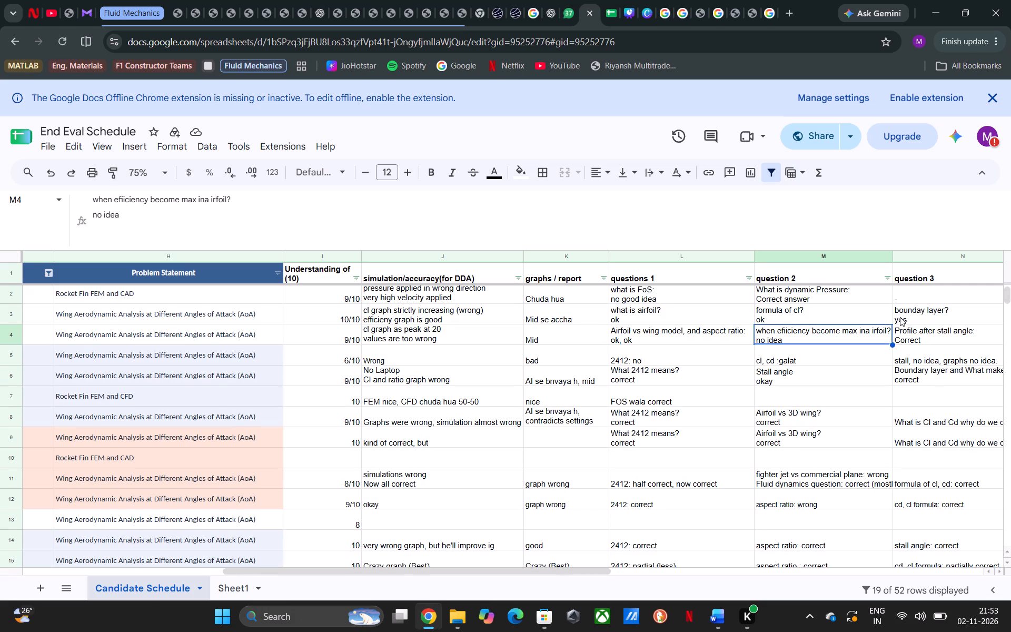
pyautogui.click(911, 331)
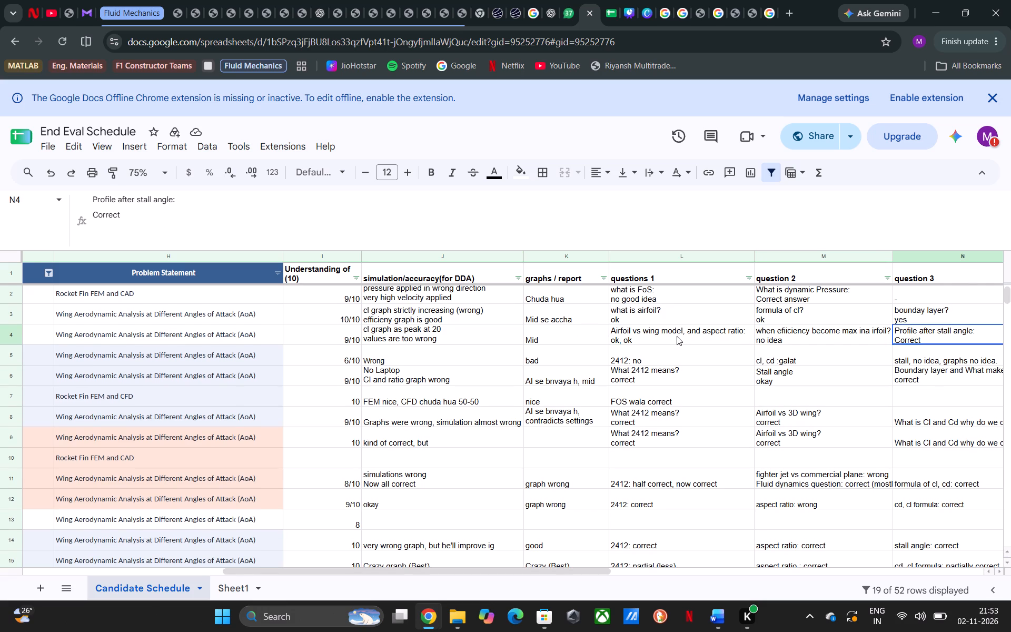
pyautogui.click(677, 336)
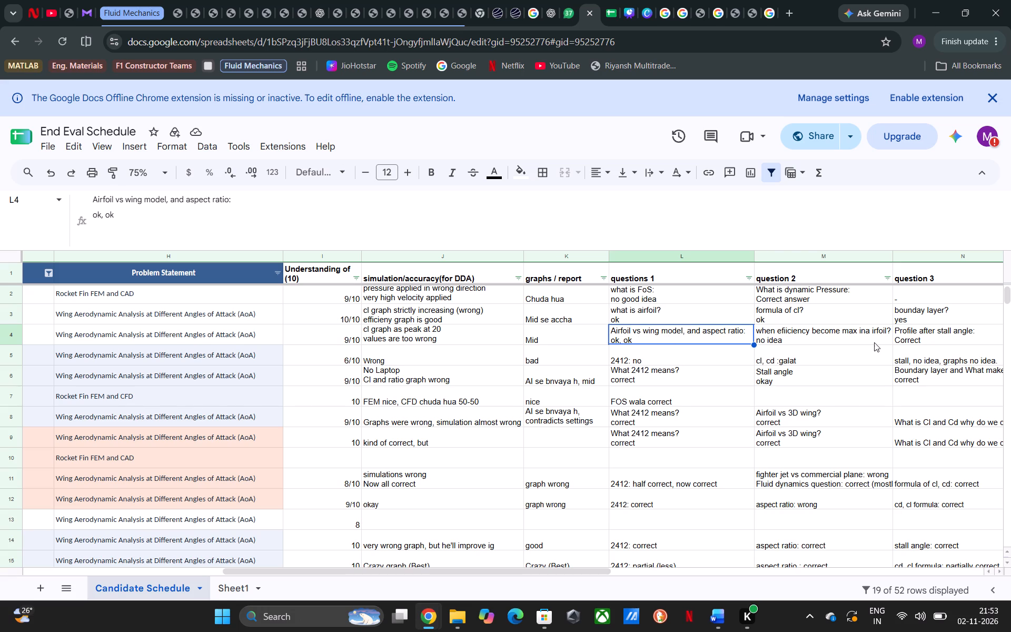
pyautogui.hscroll(-2, 873, 342)
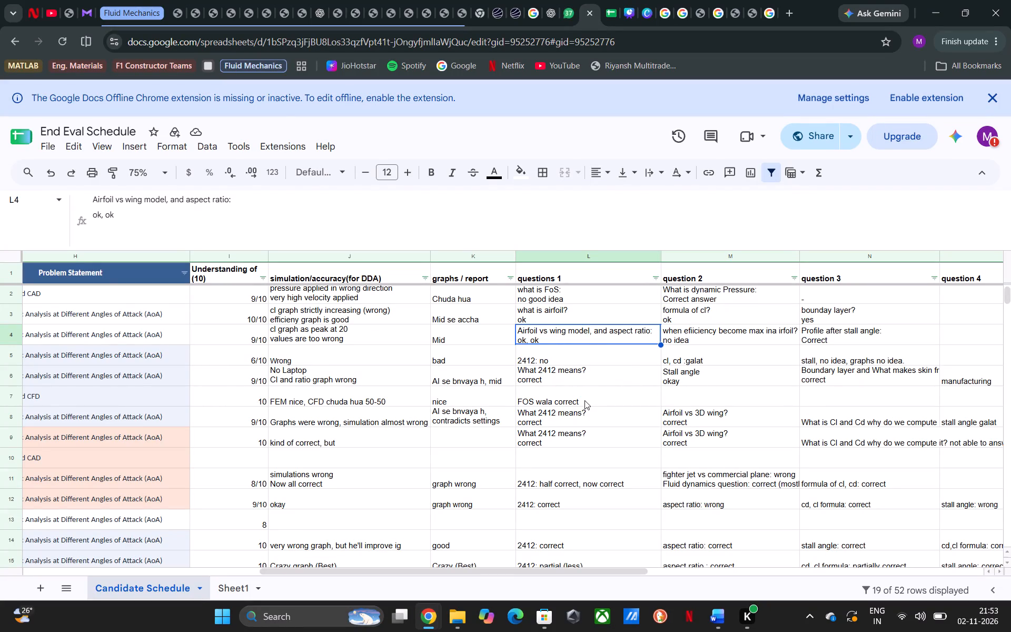
# Examine the row 5 and row 6 Aerospace candidates' evaluations from name through question answers and priority order to the rating.
pyautogui.hscroll(5, 356, 362)
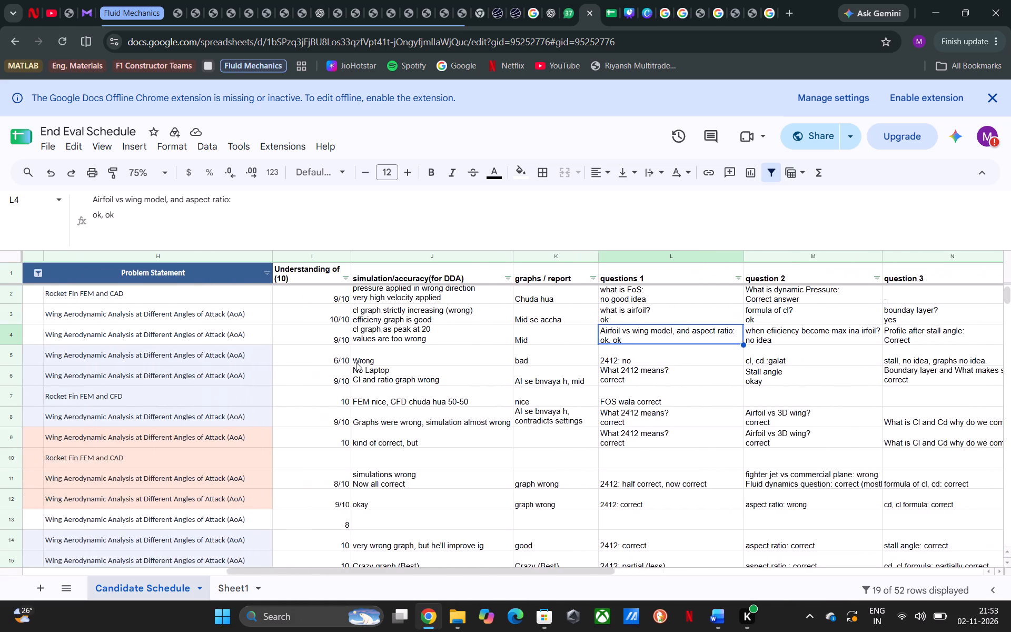
pyautogui.hscroll(9, 356, 362)
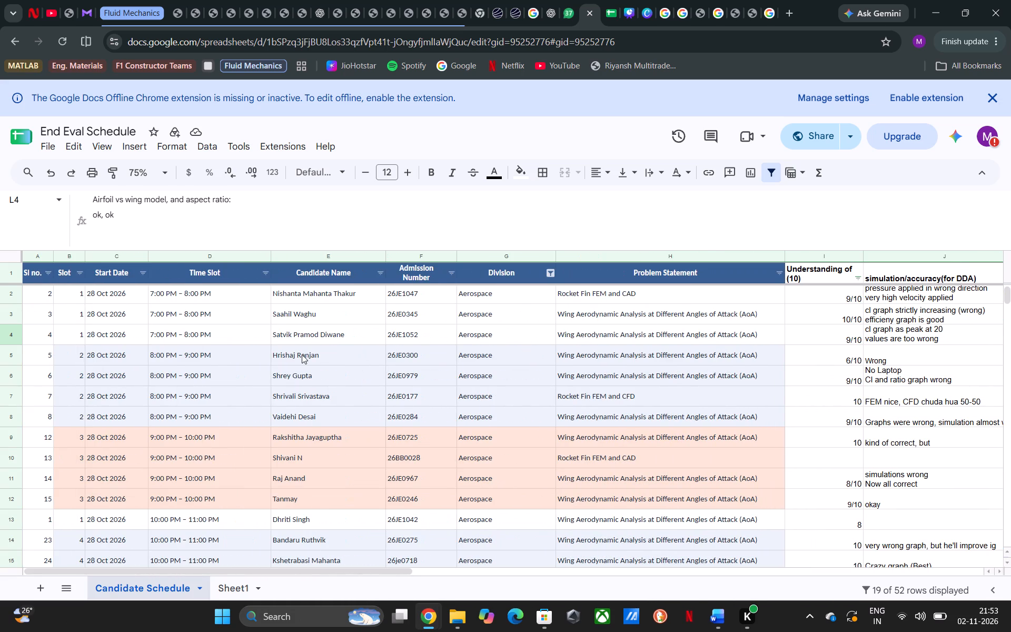
pyautogui.hscroll(-12, 302, 354)
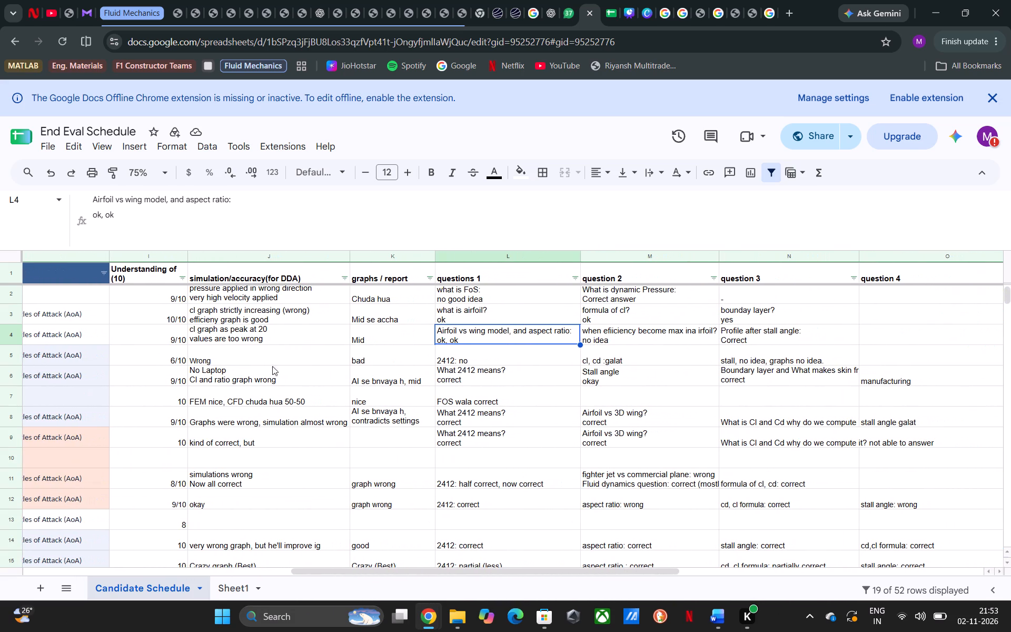
pyautogui.hscroll(-8, 670, 362)
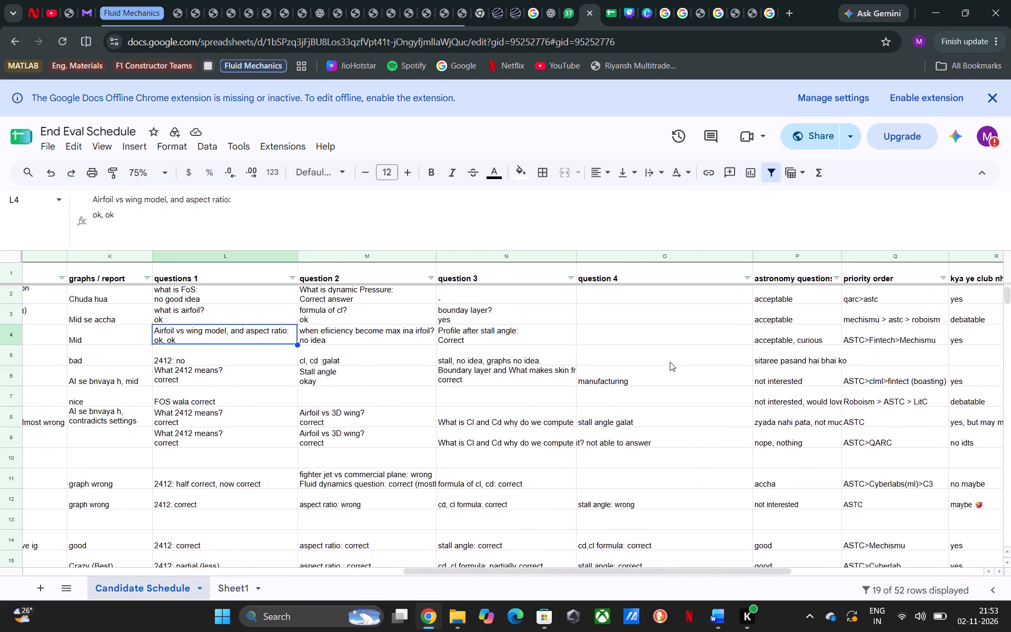
pyautogui.hscroll(-3, 670, 362)
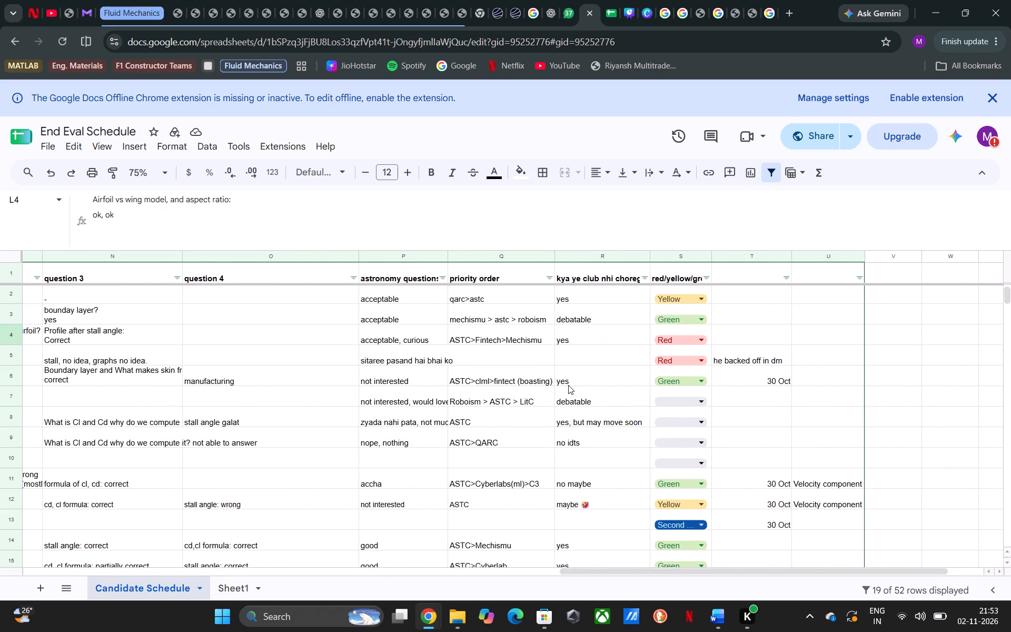
# Examine the row 7 Aerospace candidate's evaluation from name and understanding score through the full astronomy answer and priority order.
pyautogui.hscroll(4, 571, 383)
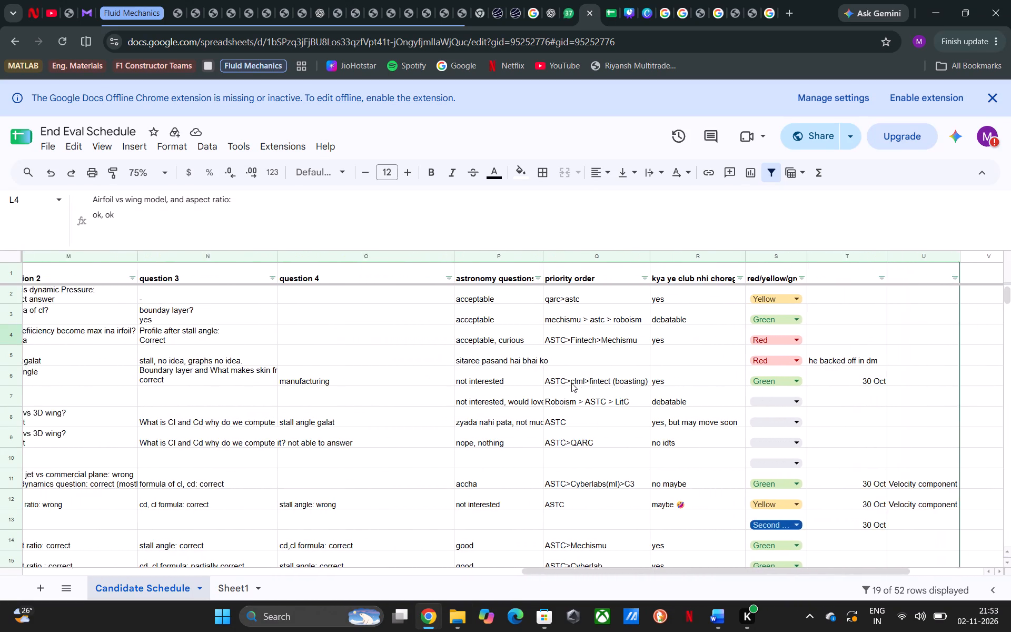
pyautogui.hscroll(9, 571, 383)
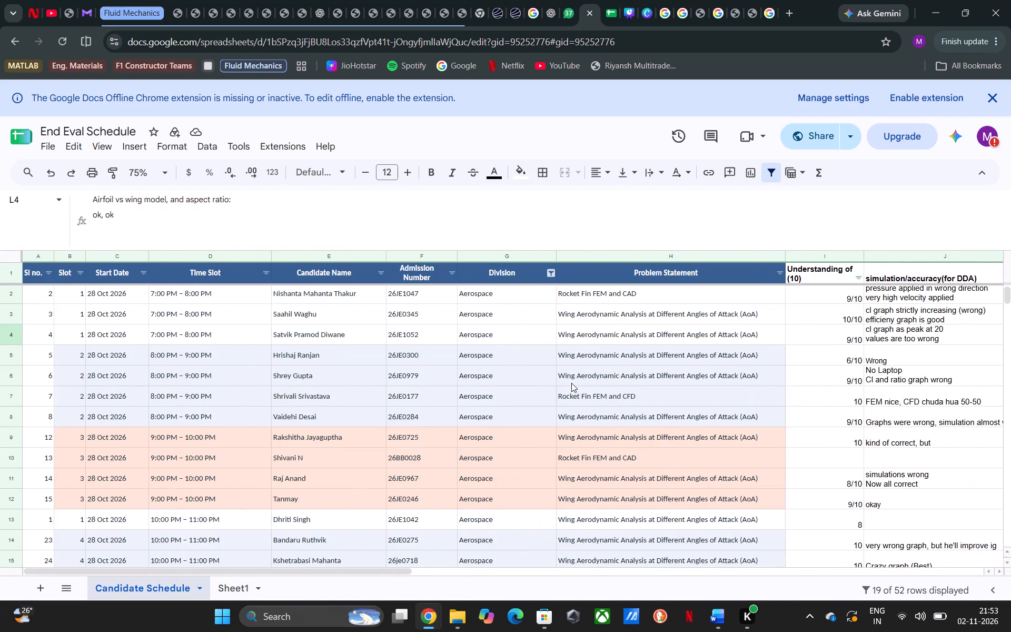
pyautogui.hscroll(1, 571, 383)
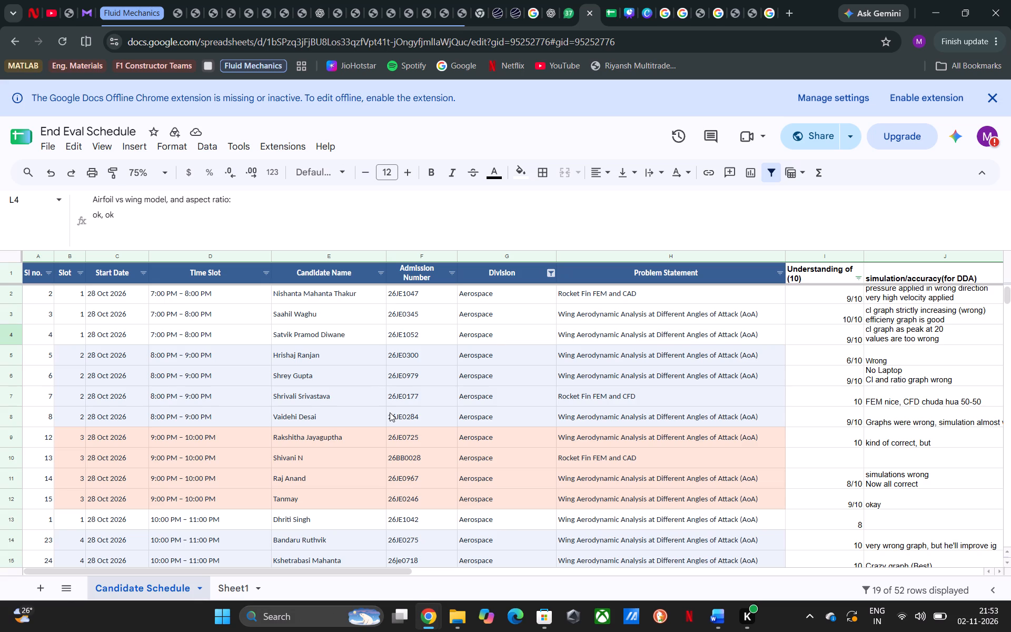
pyautogui.hscroll(-2, 519, 395)
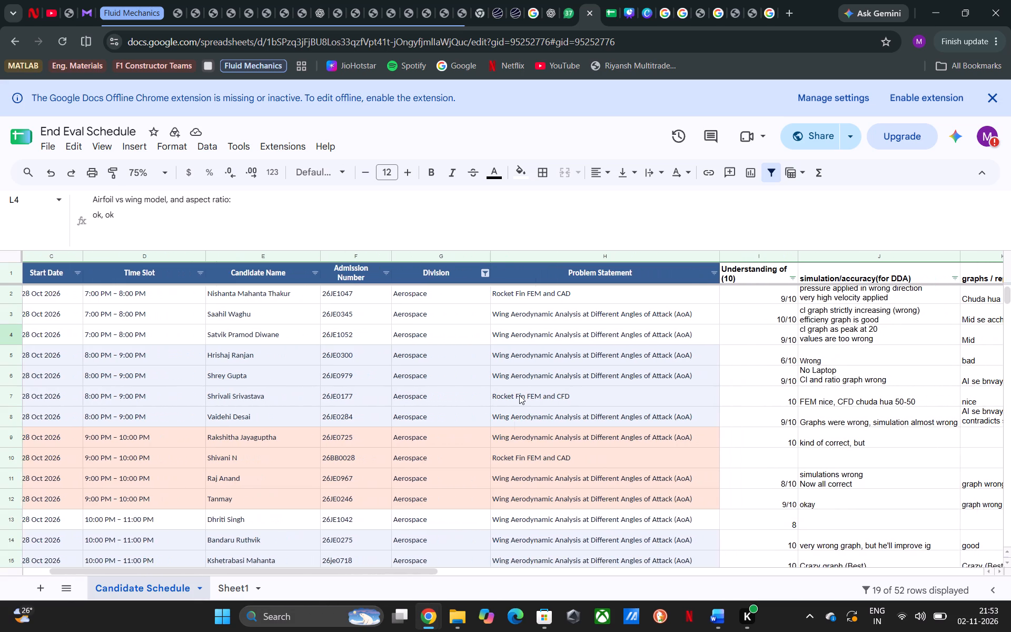
pyautogui.hscroll(-8, 519, 395)
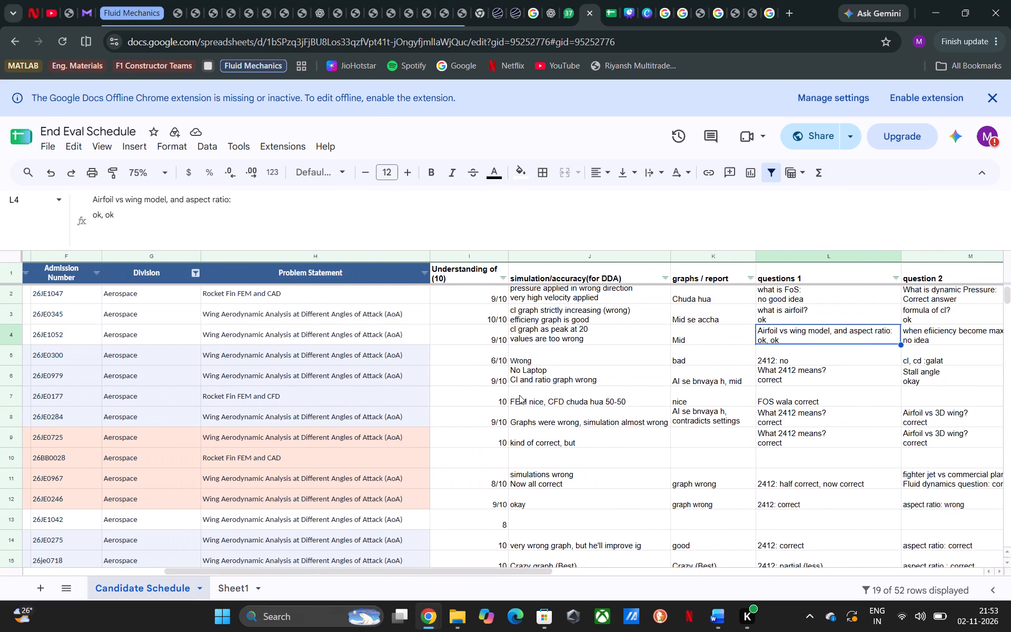
pyautogui.hscroll(-7, 519, 395)
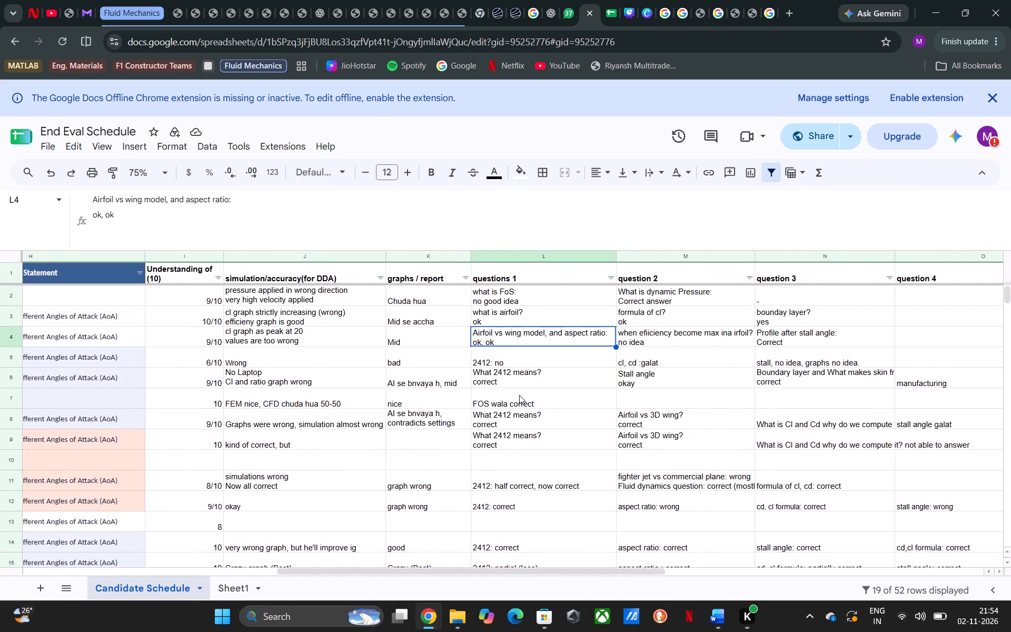
pyautogui.hscroll(-4, 519, 395)
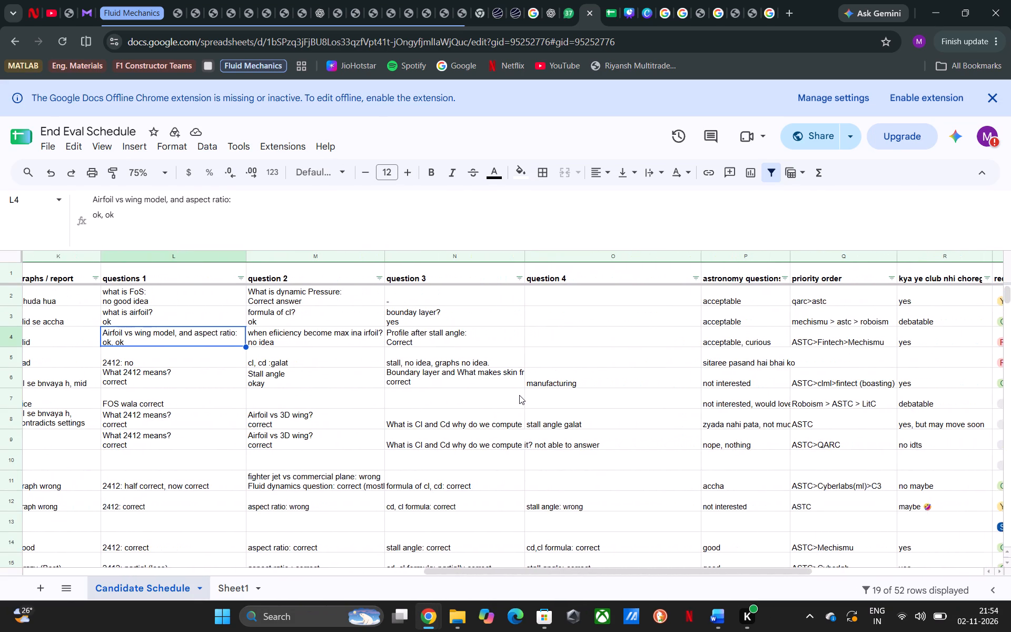
pyautogui.hscroll(-5, 519, 395)
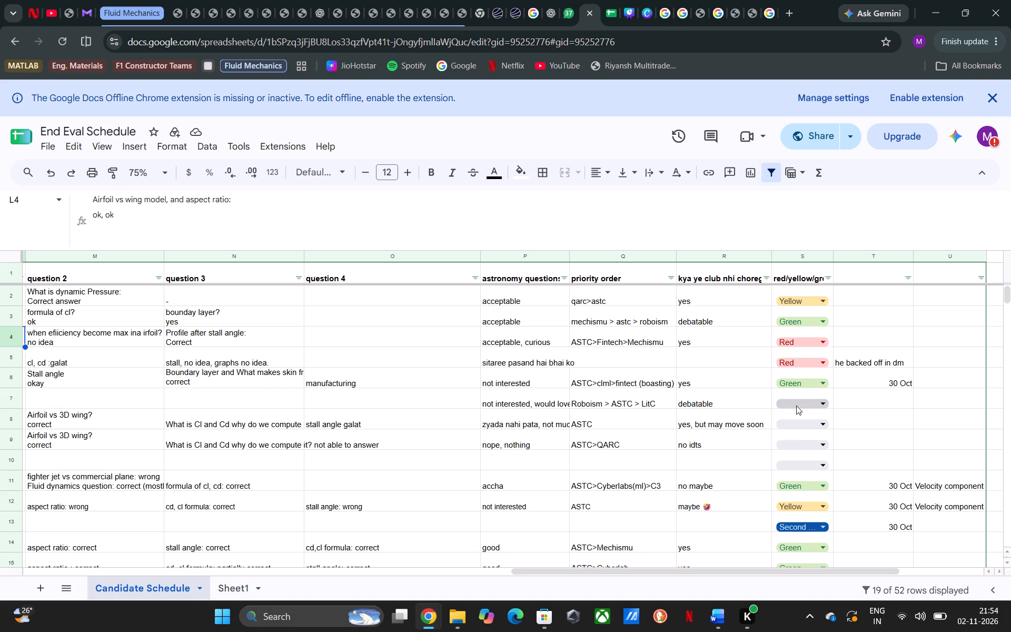
pyautogui.click(520, 400)
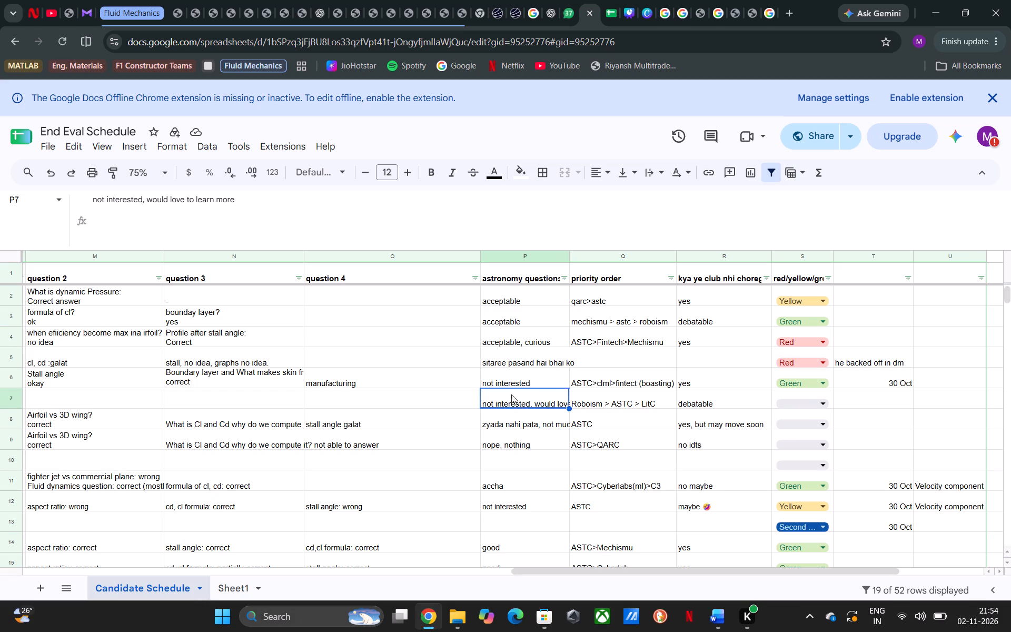
# Set the red/yellow/green rating of the Aerospace candidate in row 7 to Green.
pyautogui.click(816, 405)
pyautogui.click(792, 460)
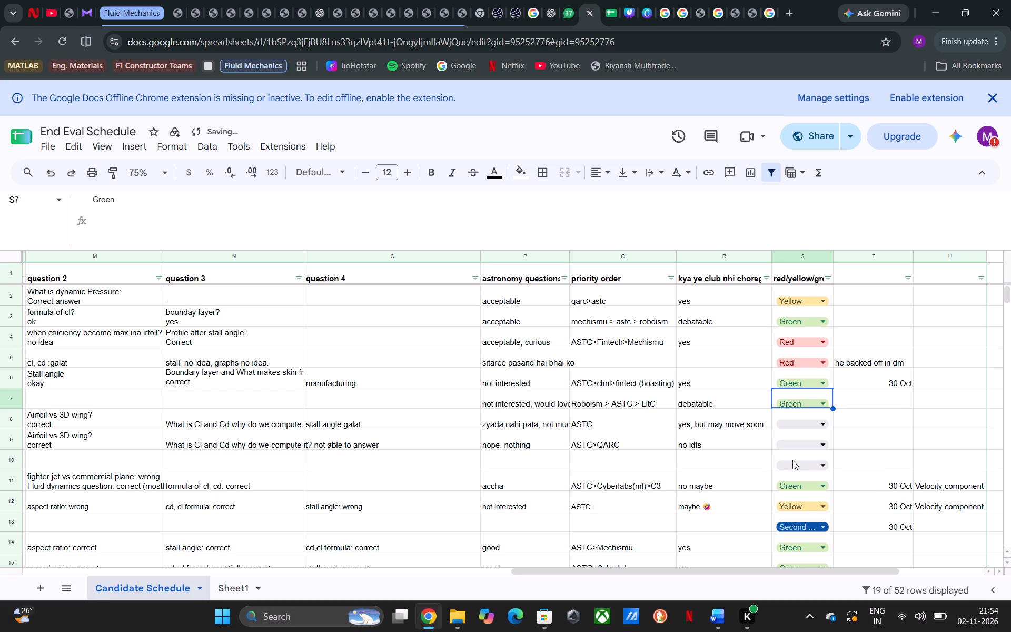
# Examine the row 8 Aerospace candidate's evaluation from name and problem statement through the understanding score and full simulation/accuracy note.
pyautogui.hscroll(6, 452, 426)
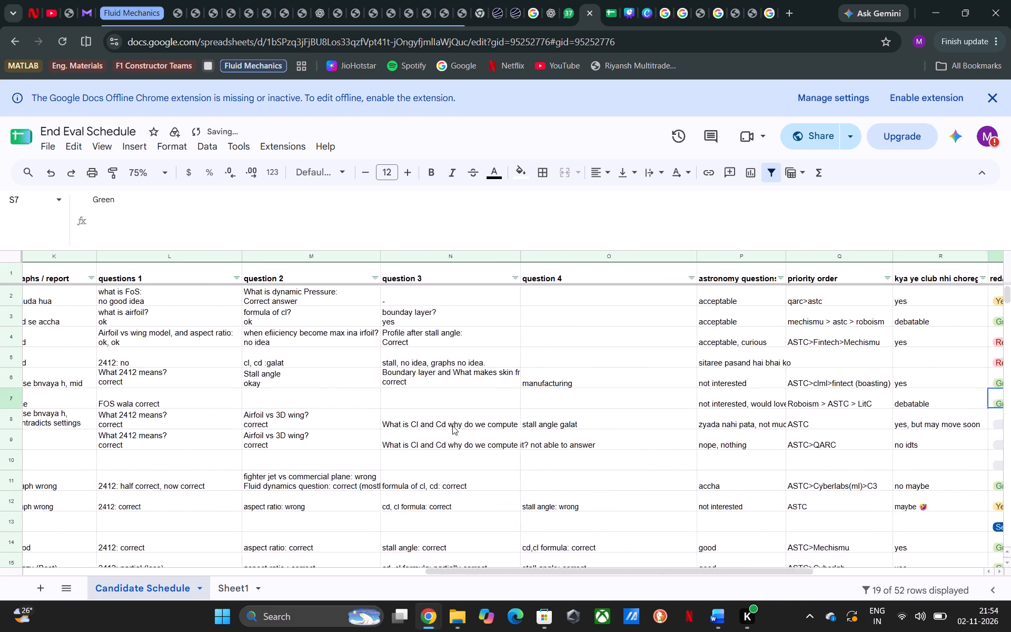
pyautogui.hscroll(12, 452, 426)
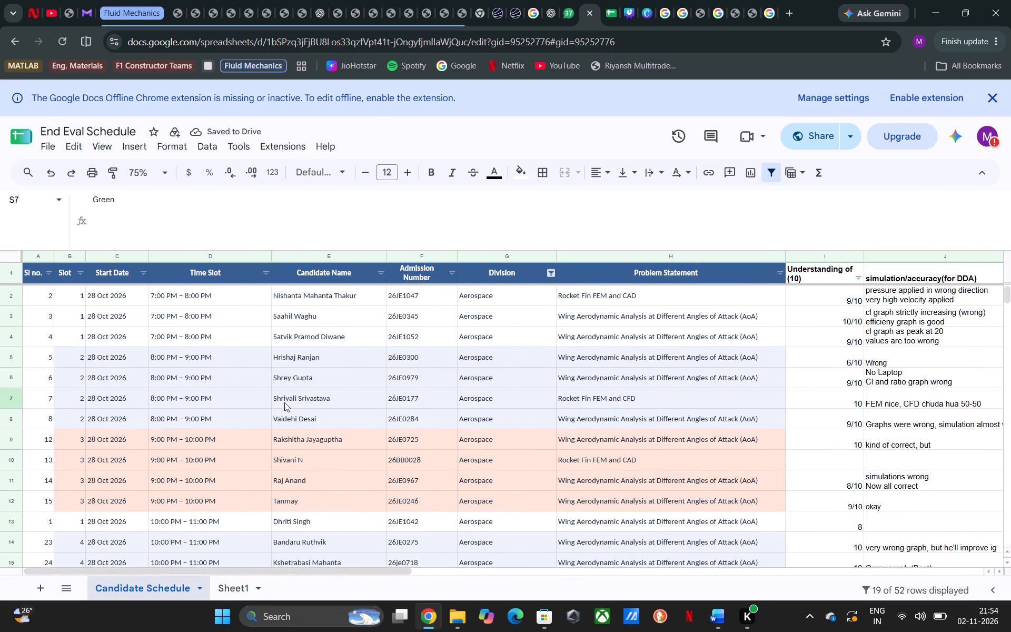
pyautogui.hscroll(-2, 363, 422)
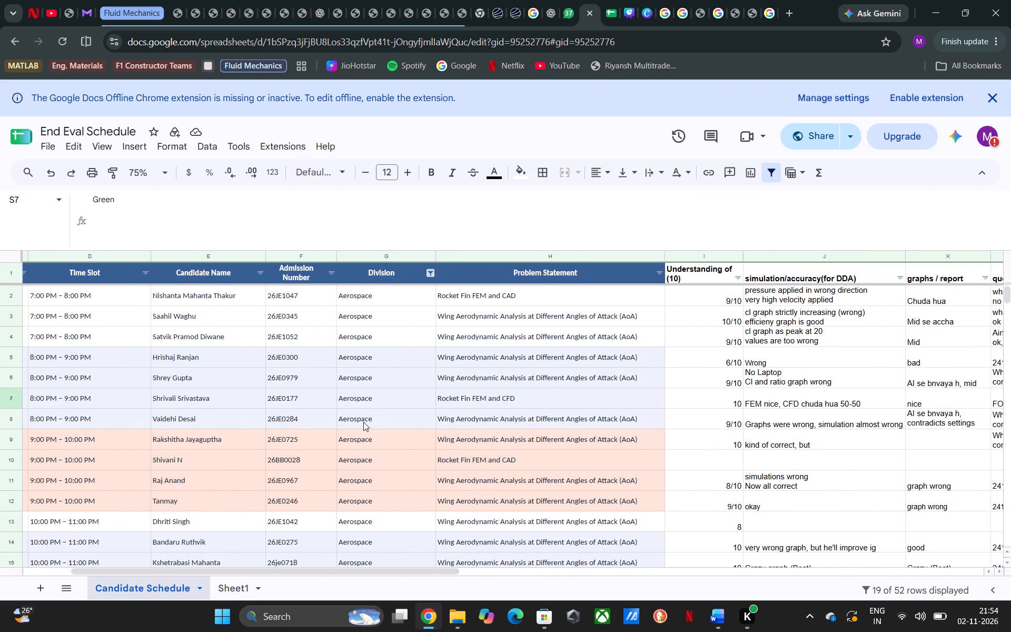
pyautogui.hscroll(-7, 363, 422)
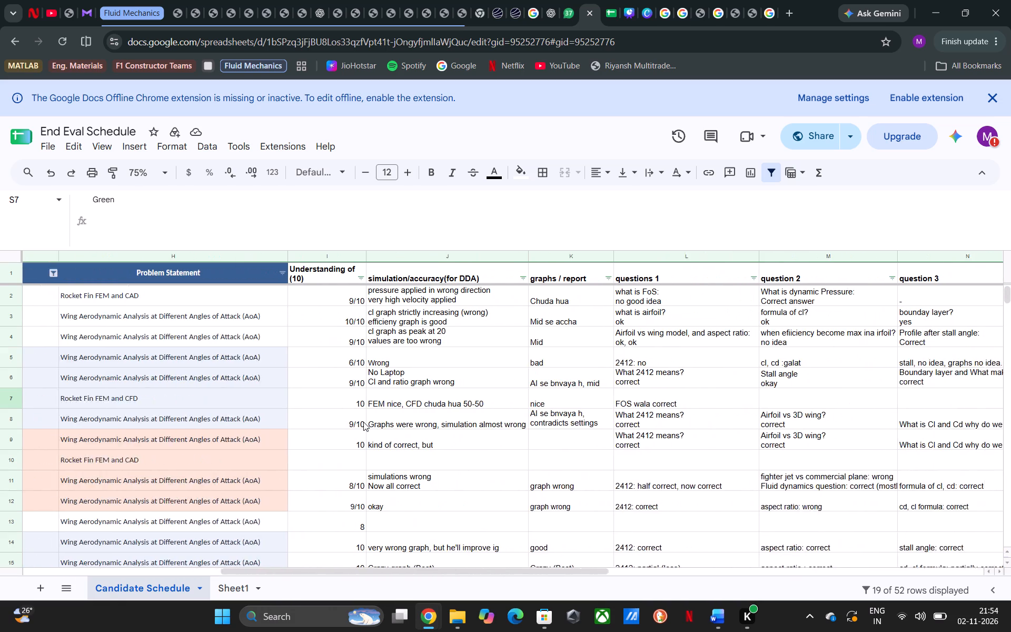
pyautogui.hscroll(-2, 363, 422)
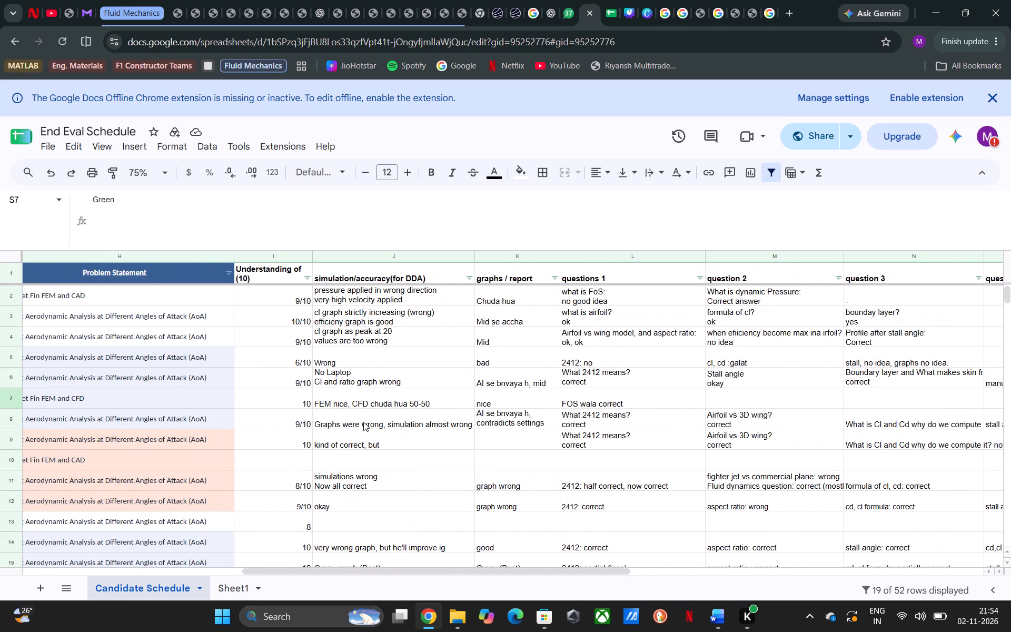
pyautogui.scroll(-1, 363, 422)
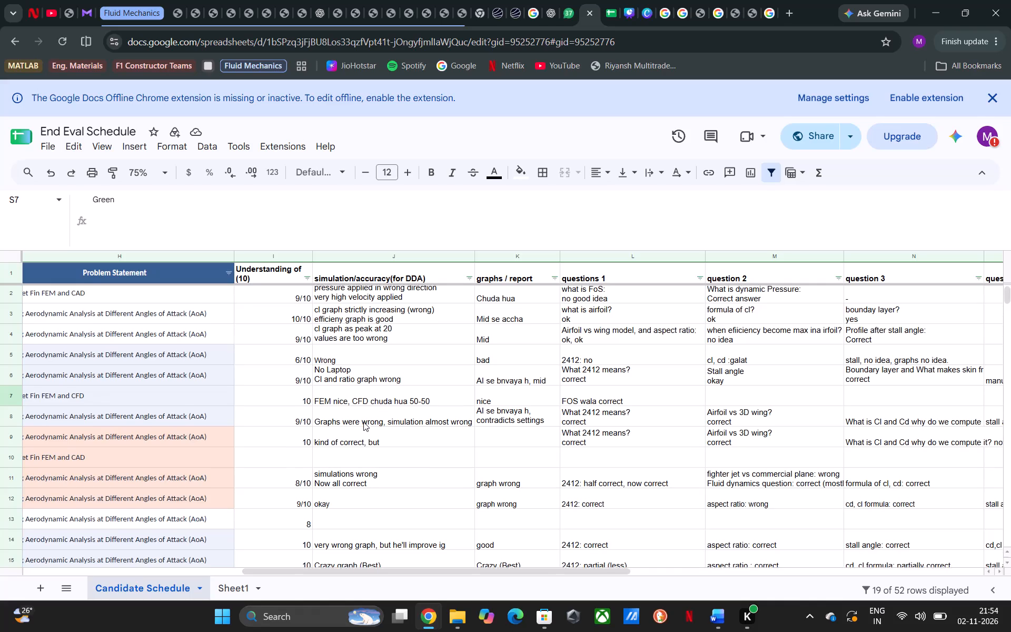
pyautogui.scroll(-2, 363, 422)
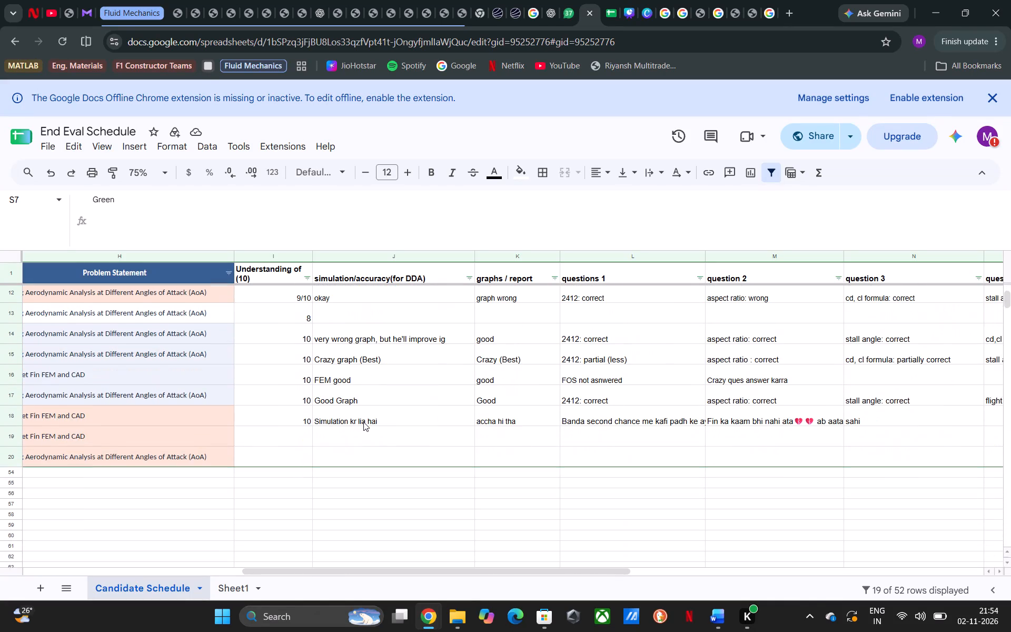
pyautogui.scroll(1, 363, 422)
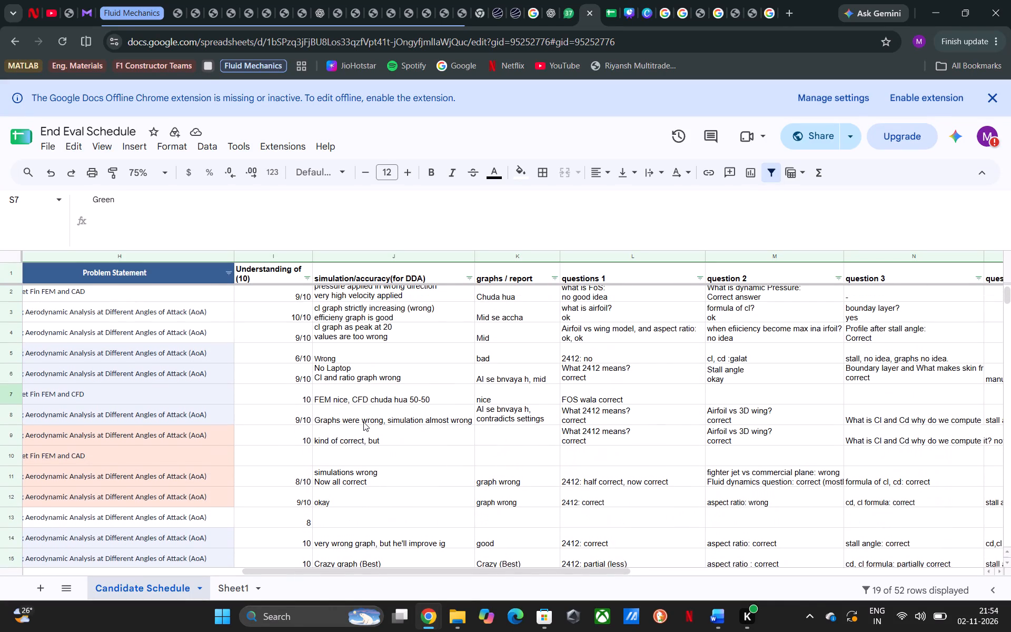
pyautogui.scroll(1, 363, 422)
pyautogui.click(363, 422)
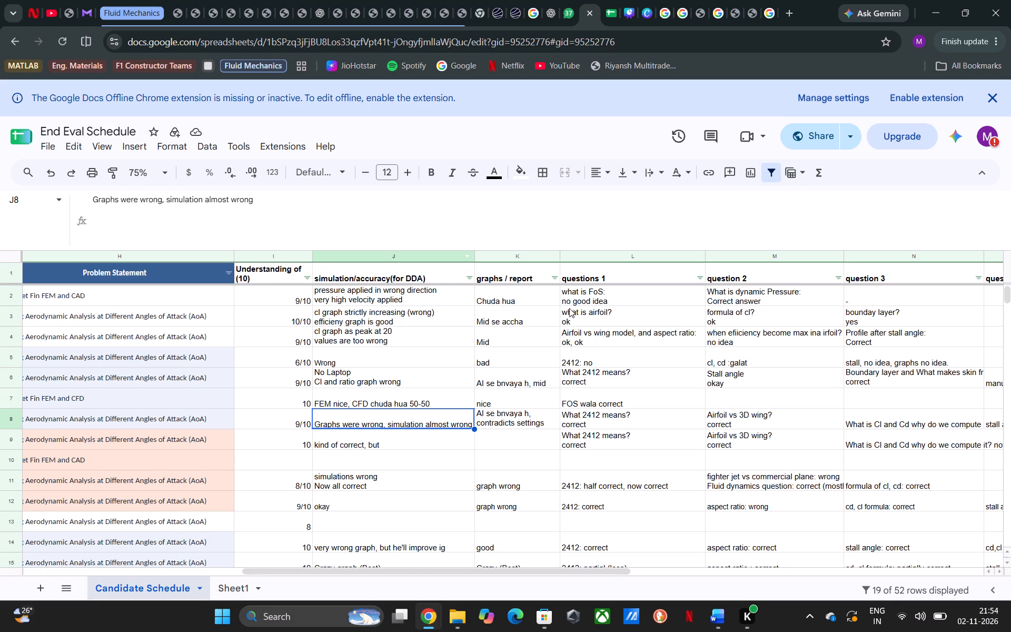
pyautogui.hscroll(-7, 715, 417)
pyautogui.hscroll(1, 715, 417)
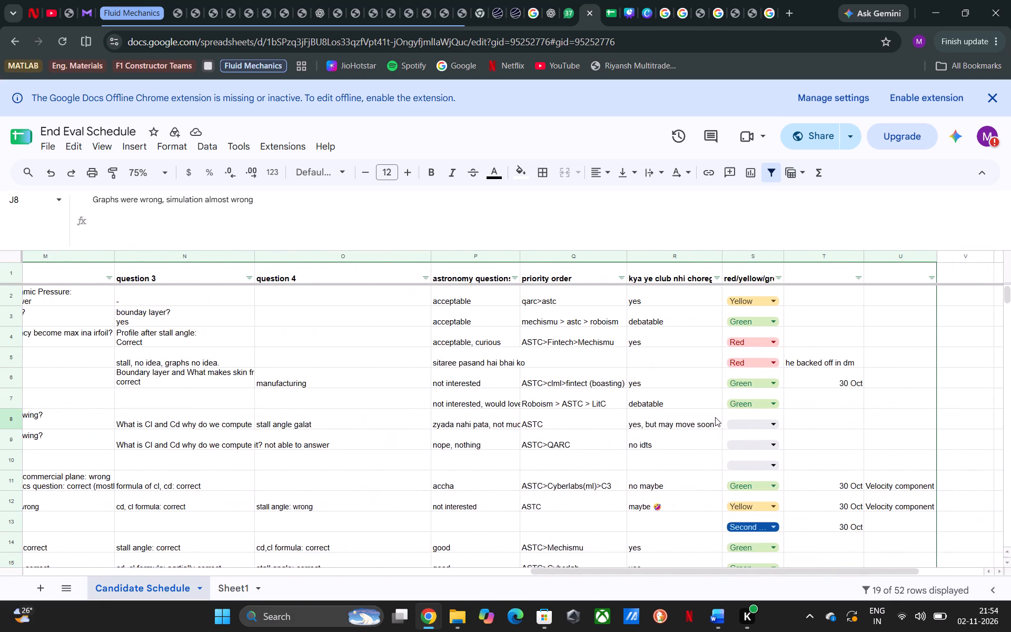
pyautogui.hscroll(1, 715, 417)
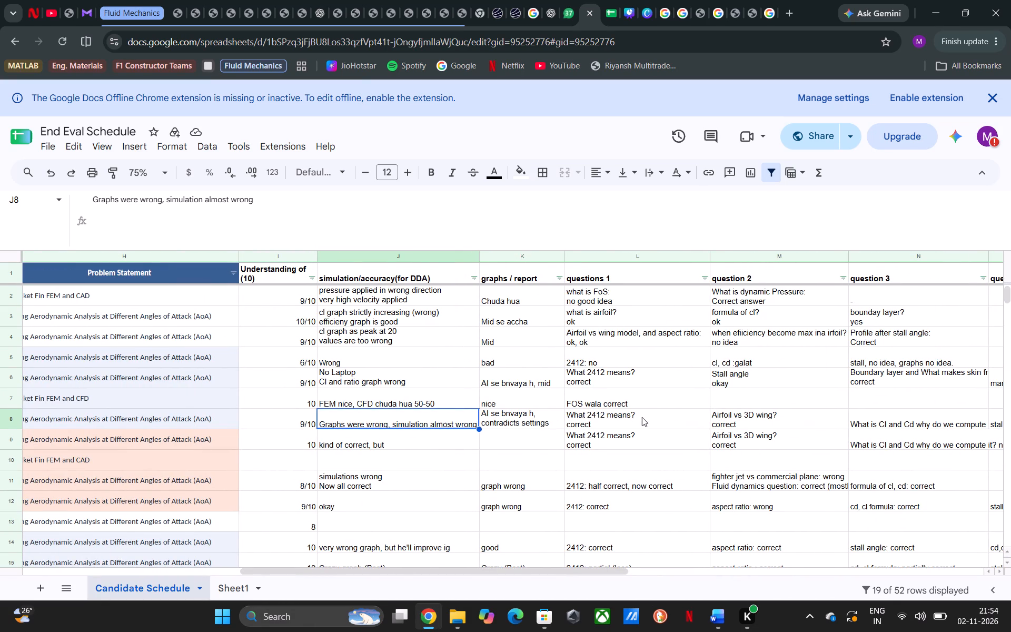
pyautogui.hscroll(-1, 642, 417)
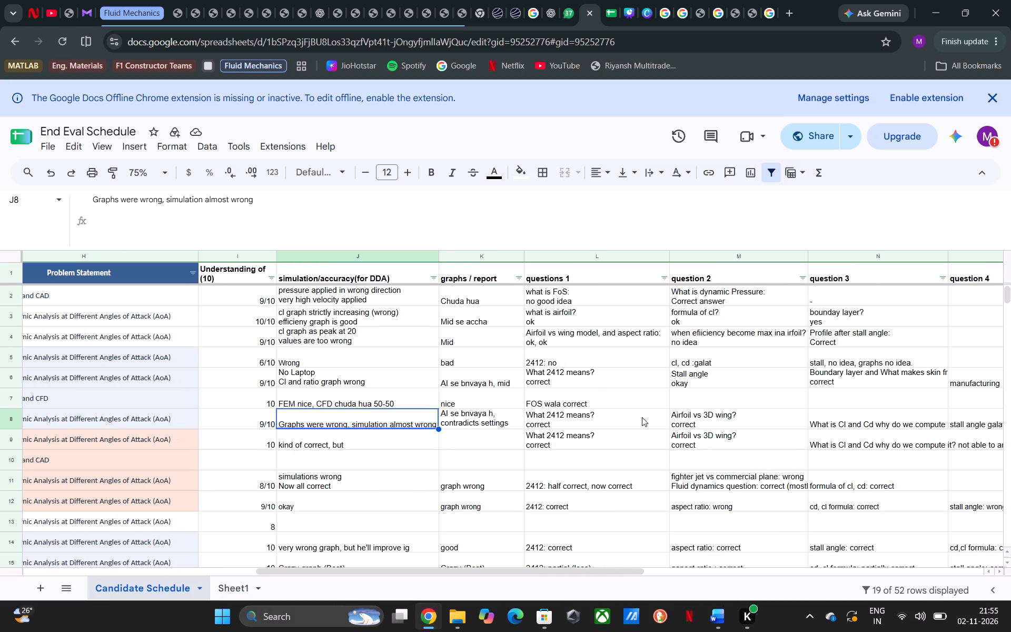
# Examine the row 8 candidate's full graphs/report note, question 3 and astronomy answers, and priority order through to the rating column.
pyautogui.click(455, 431)
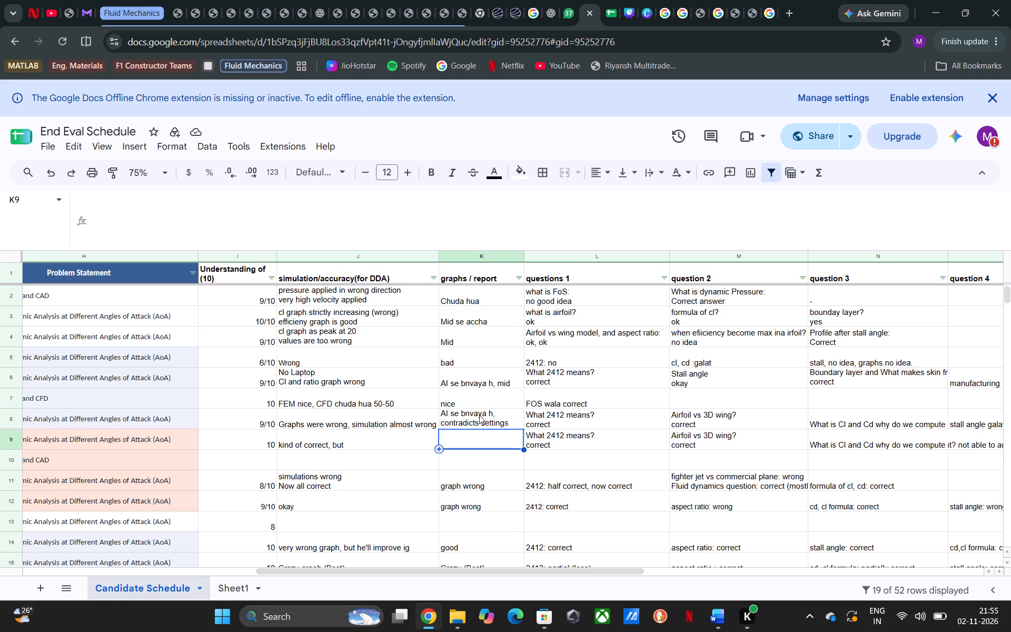
pyautogui.click(479, 415)
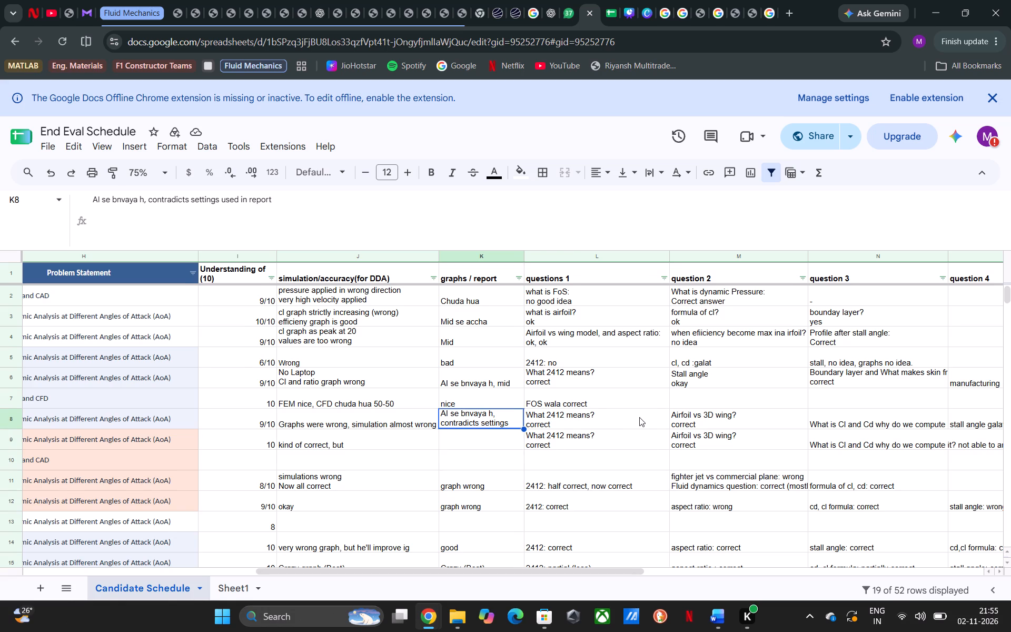
pyautogui.hscroll(-5, 639, 417)
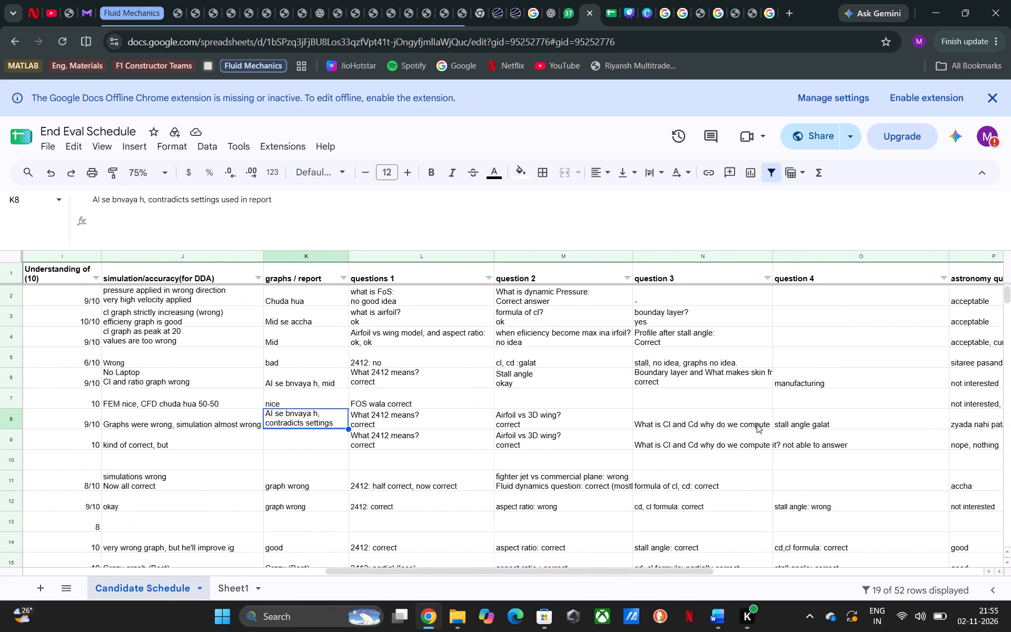
pyautogui.click(757, 424)
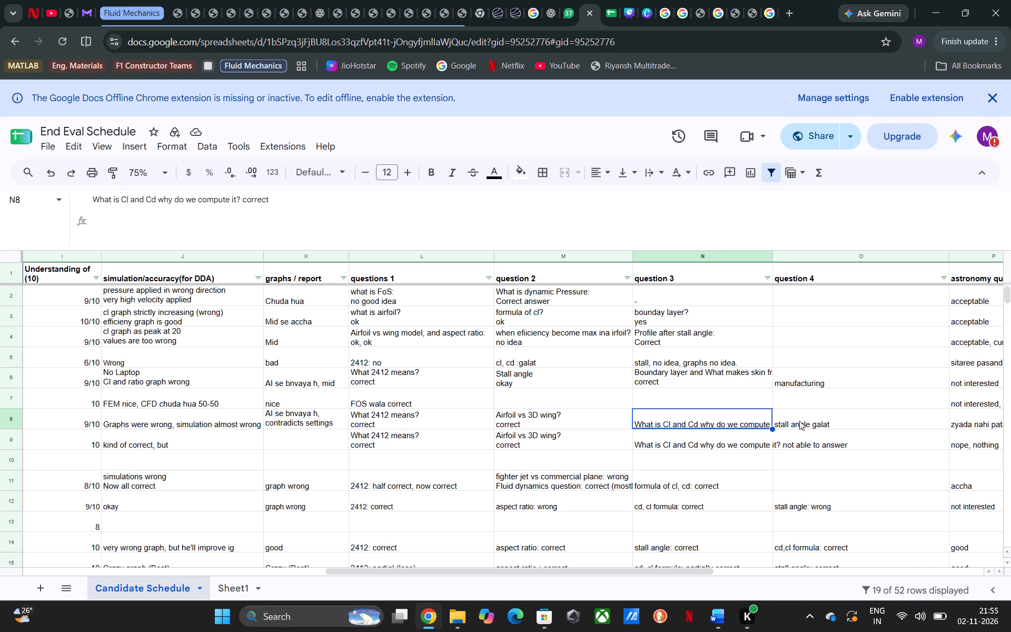
pyautogui.hscroll(-2, 816, 423)
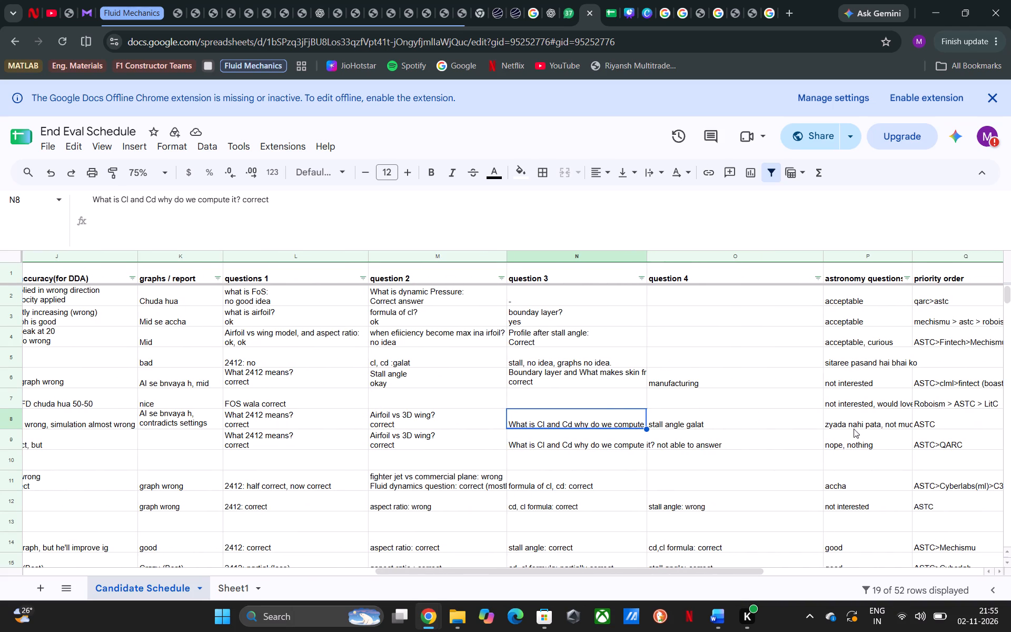
pyautogui.click(887, 430)
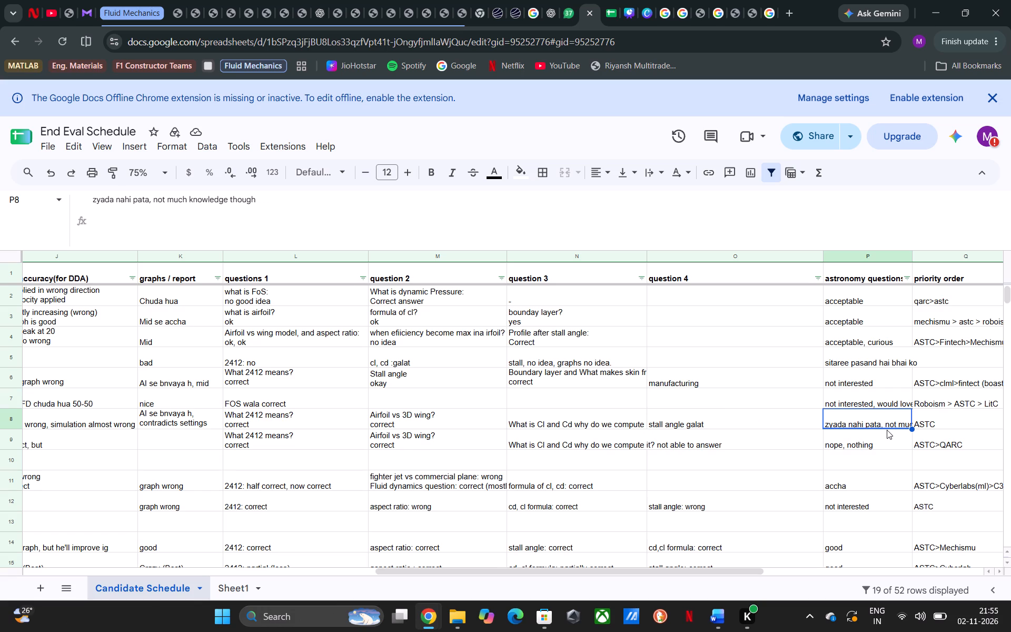
pyautogui.hscroll(-3, 935, 419)
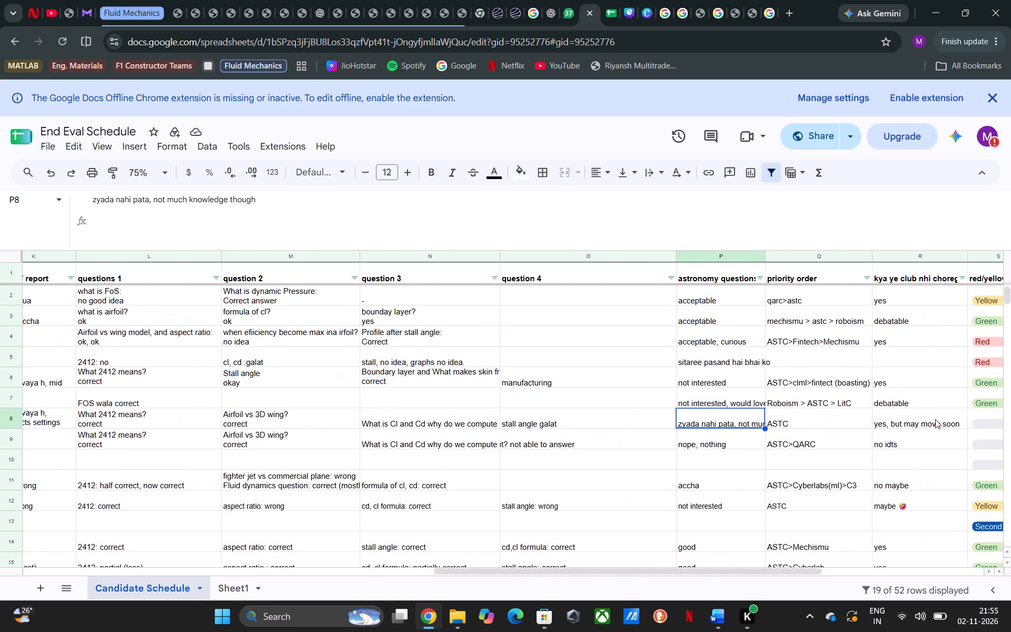
pyautogui.hscroll(-2, 935, 419)
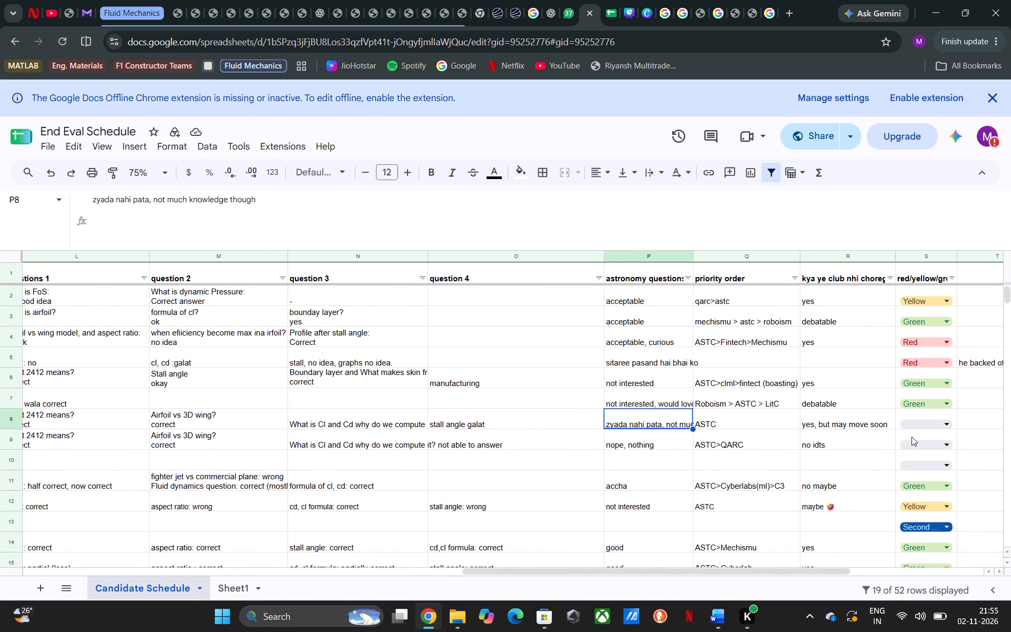
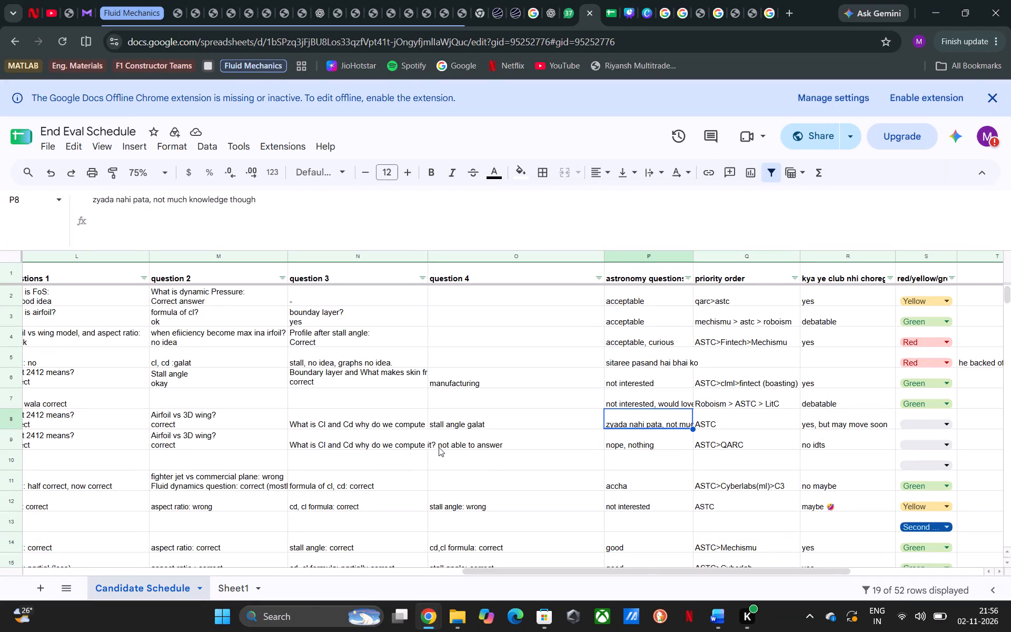
# Set the red/yellow/green rating of the Aerospace candidate in row 8 to Yellow.
pyautogui.hscroll(18, 439, 447)
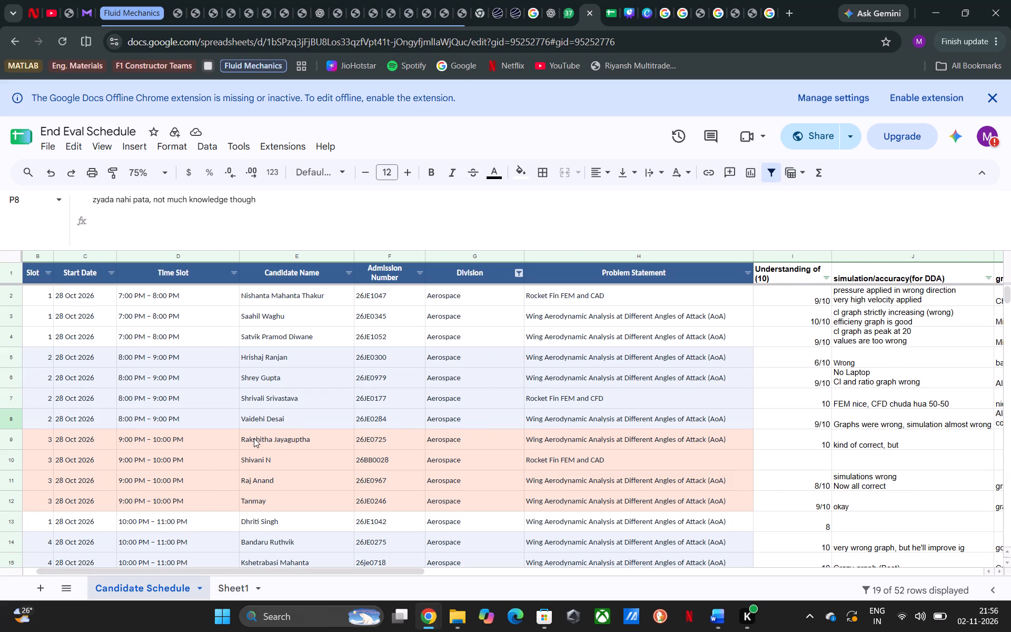
pyautogui.hscroll(-13, 280, 438)
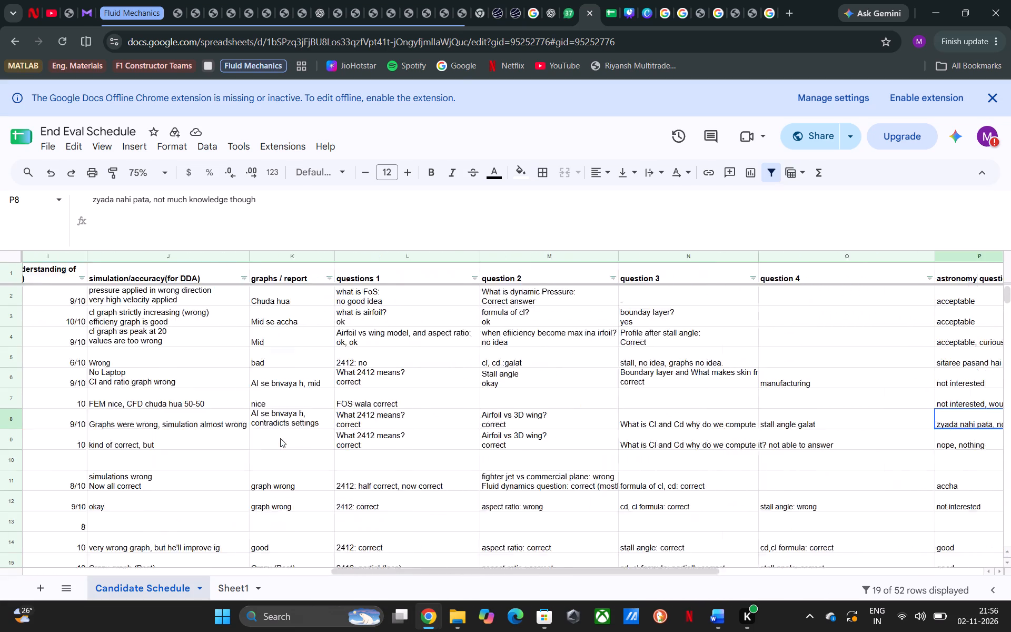
pyautogui.click(606, 426)
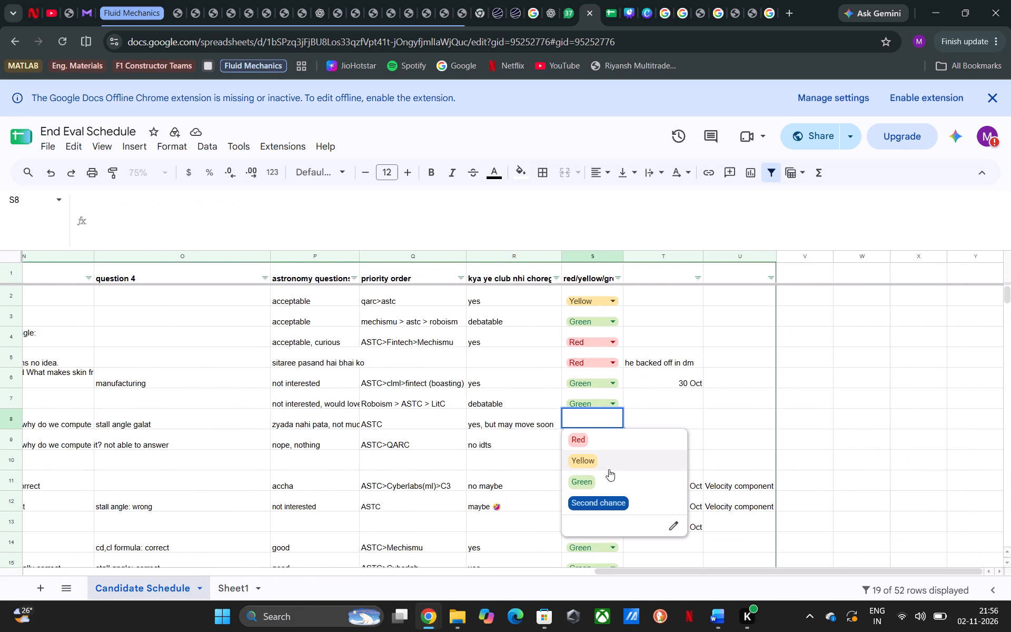
pyautogui.click(616, 454)
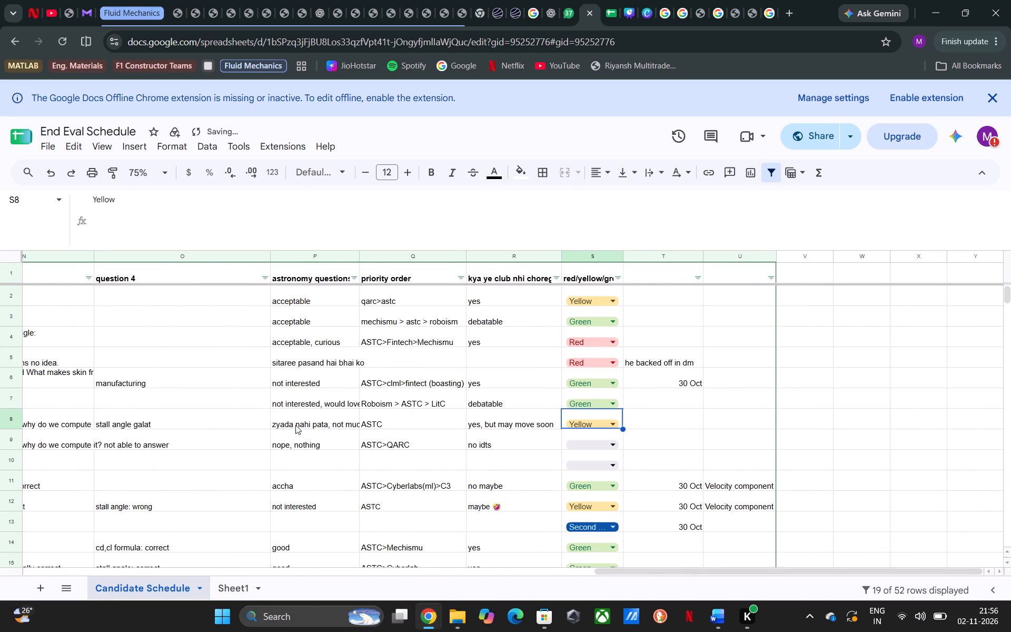
# Examine the row 9 Aerospace candidate's evaluation from name through the simulation/accuracy note, full question 3 answer, astronomy answer and priority order to the rating column.
pyautogui.hscroll(12, 282, 444)
pyautogui.hscroll(9, 282, 444)
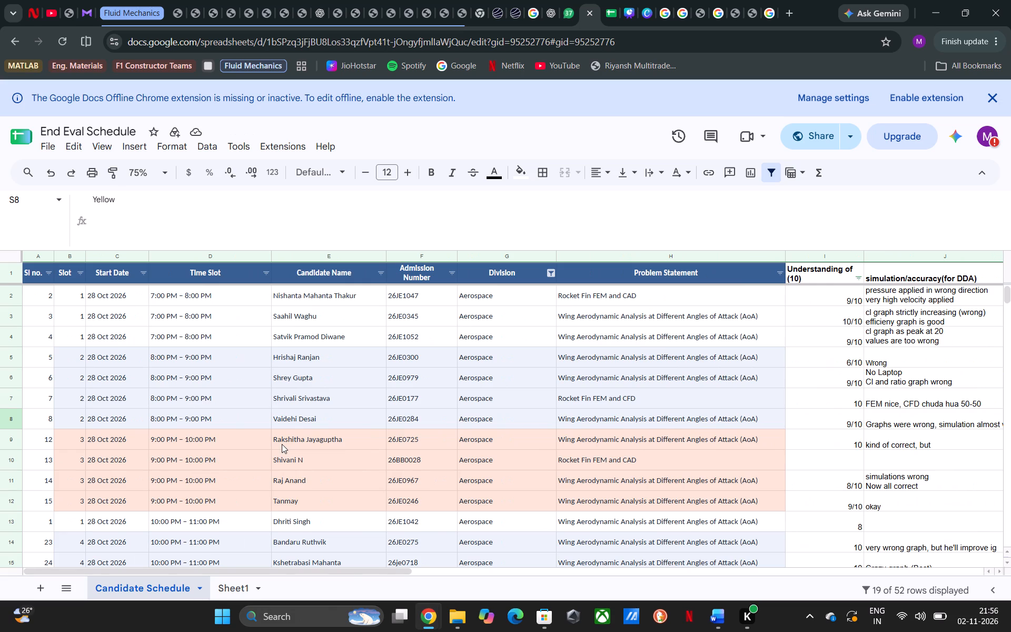
pyautogui.hscroll(-3, 282, 444)
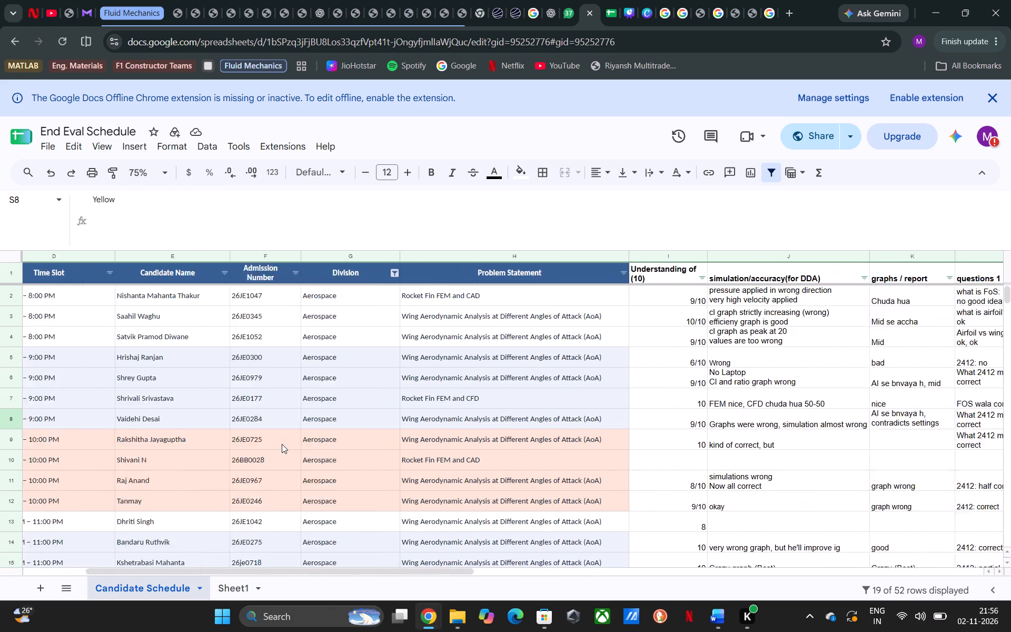
pyautogui.hscroll(-5, 282, 444)
pyautogui.click(459, 444)
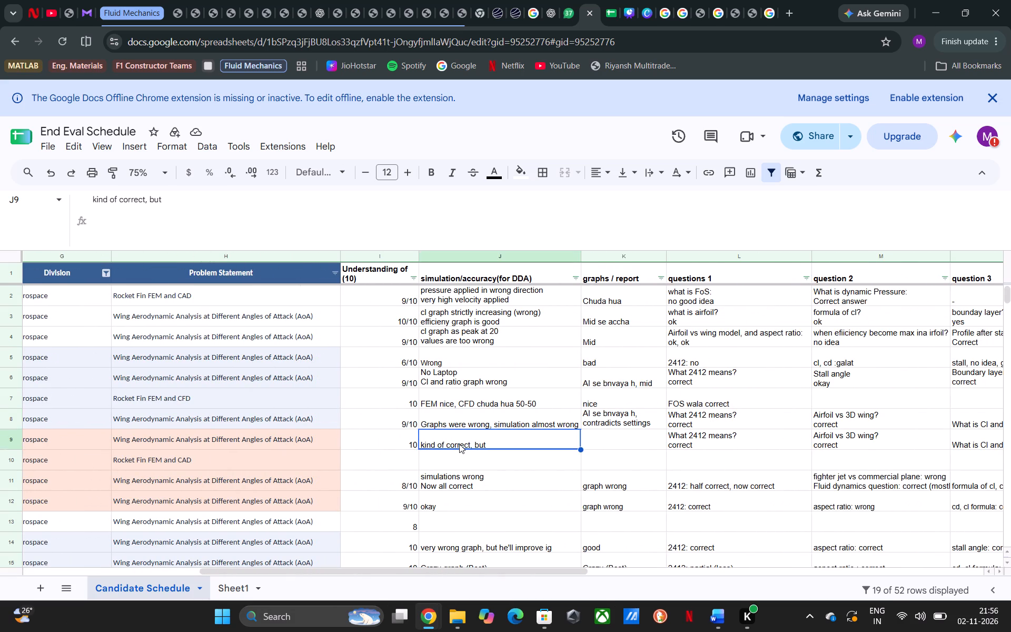
pyautogui.hscroll(-5, 459, 444)
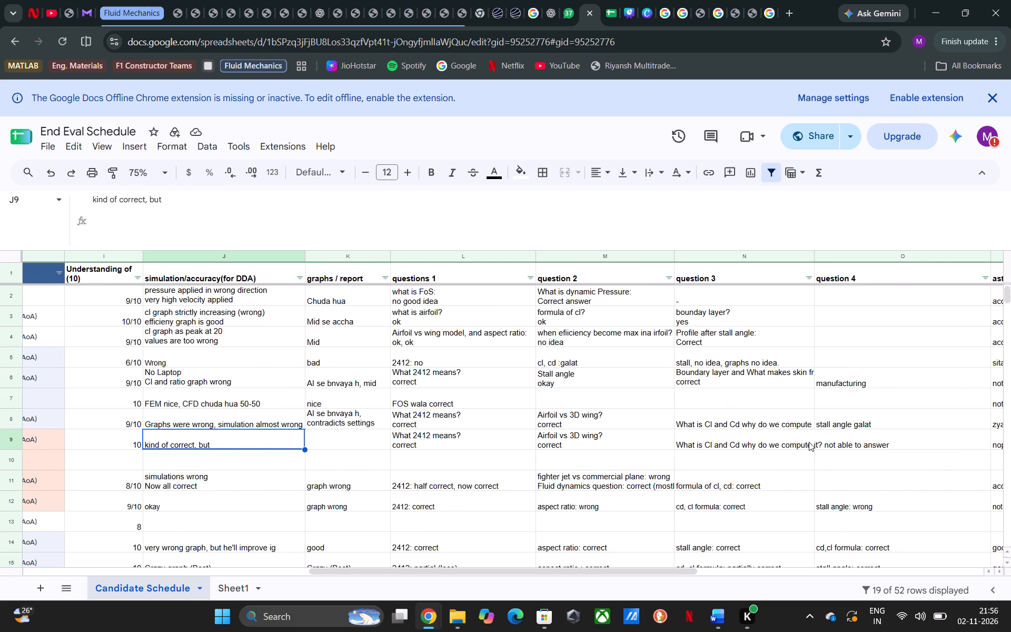
pyautogui.click(789, 445)
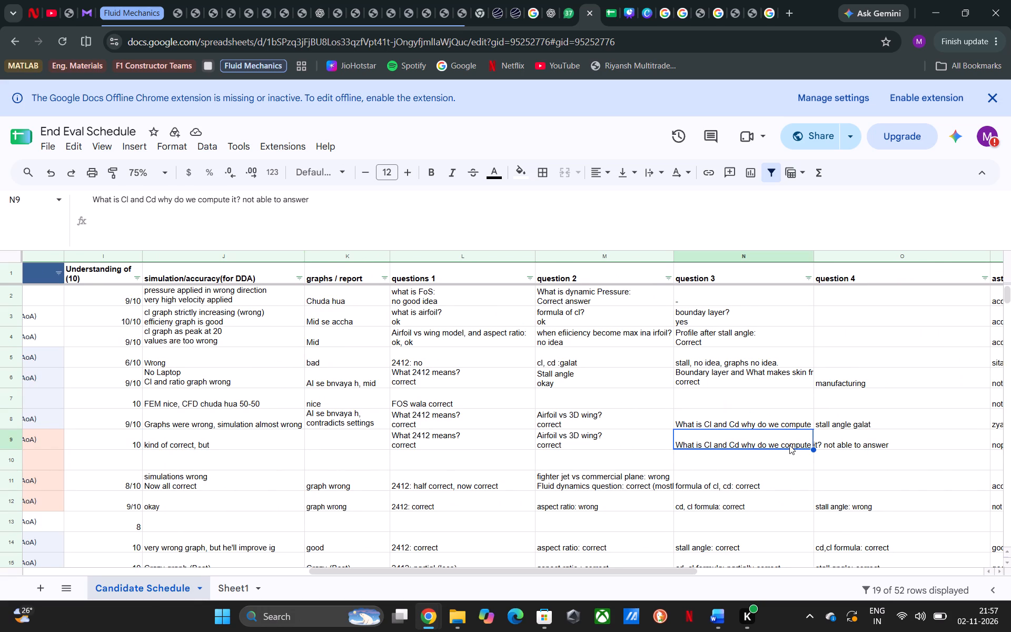
pyautogui.hscroll(-2, 903, 460)
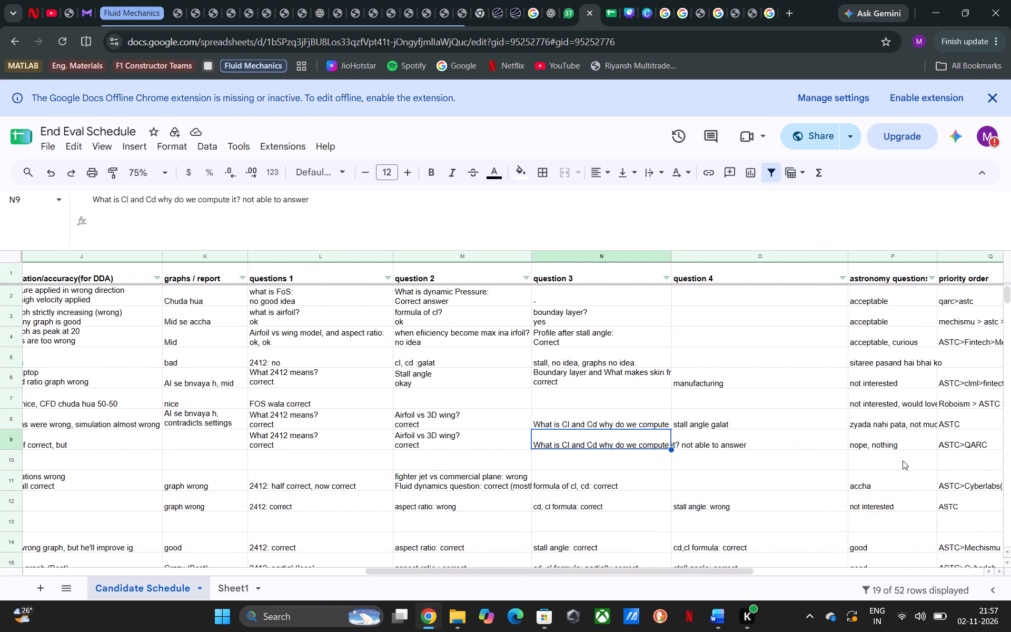
pyautogui.hscroll(-2, 903, 460)
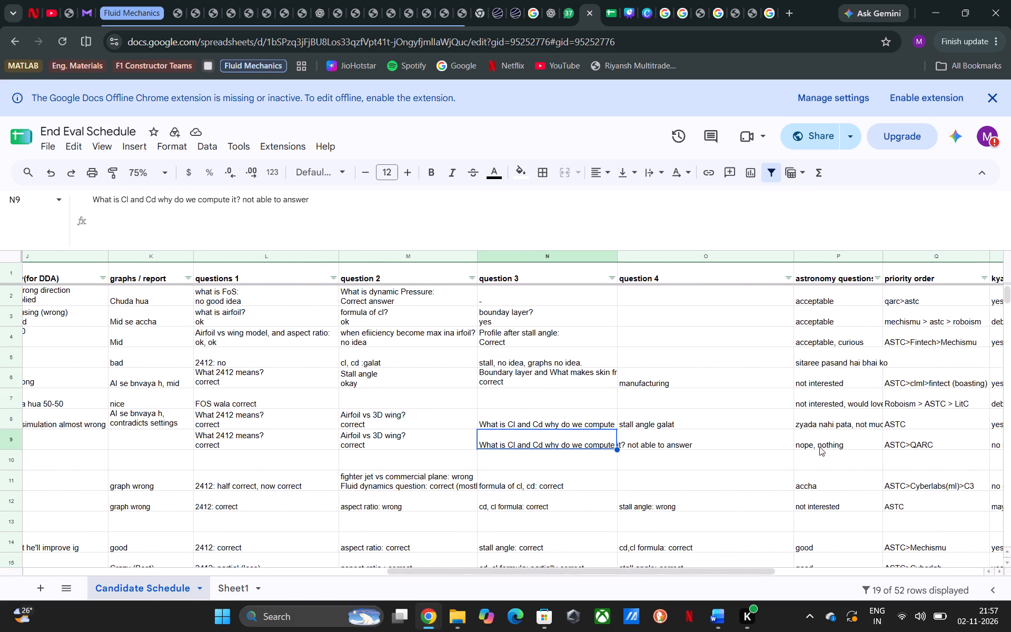
pyautogui.hscroll(-5, 824, 442)
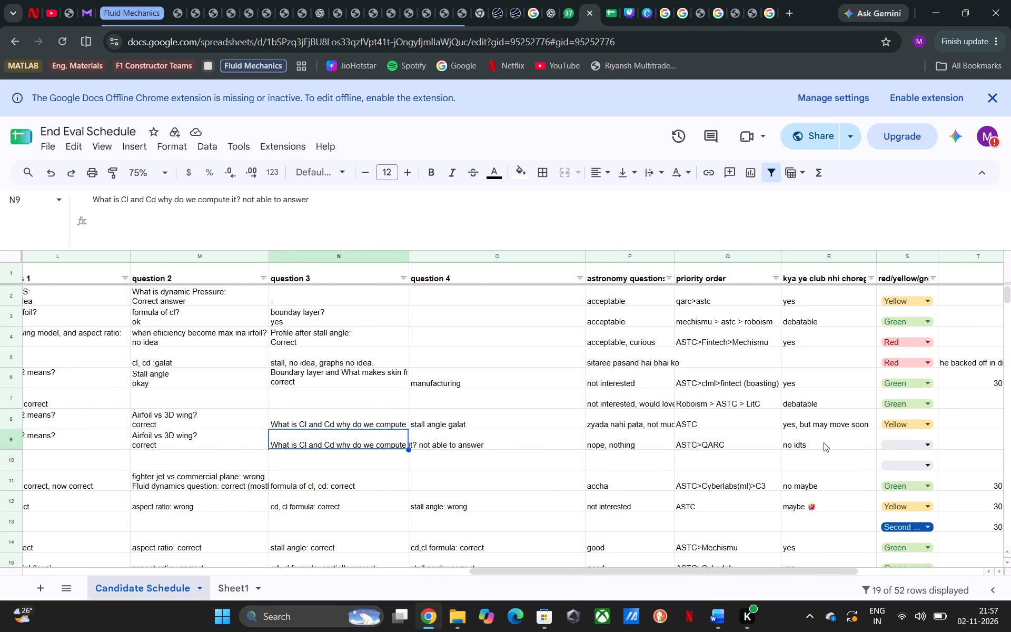
pyautogui.hscroll(-1, 824, 442)
# Examine the row 11 Aerospace candidate's evaluation from name and problem statement through the understanding score and simulation/accuracy note.
pyautogui.hscroll(9, 824, 442)
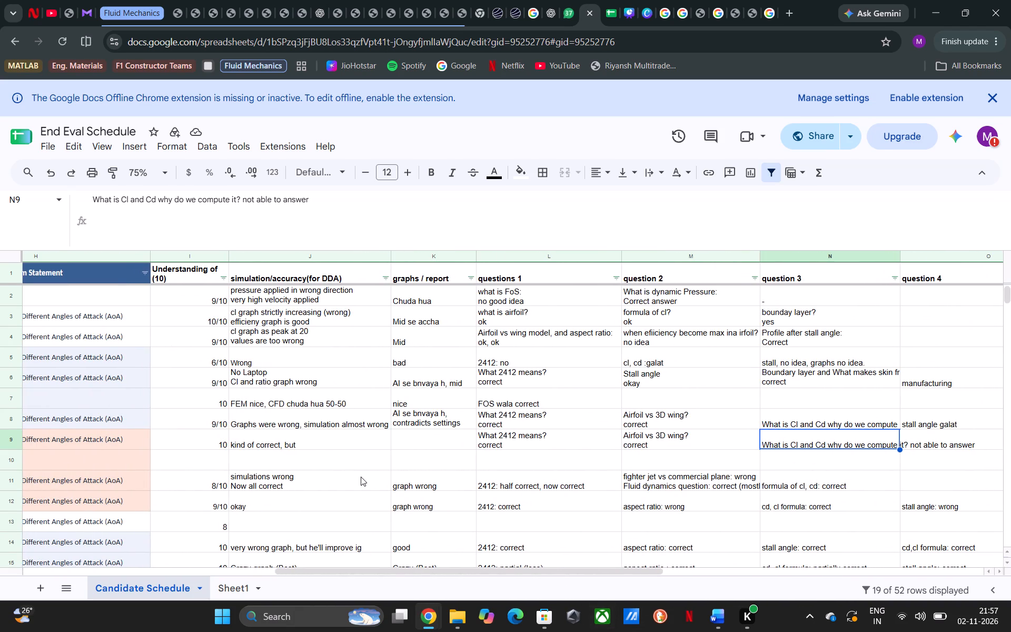
pyautogui.hscroll(11, 361, 477)
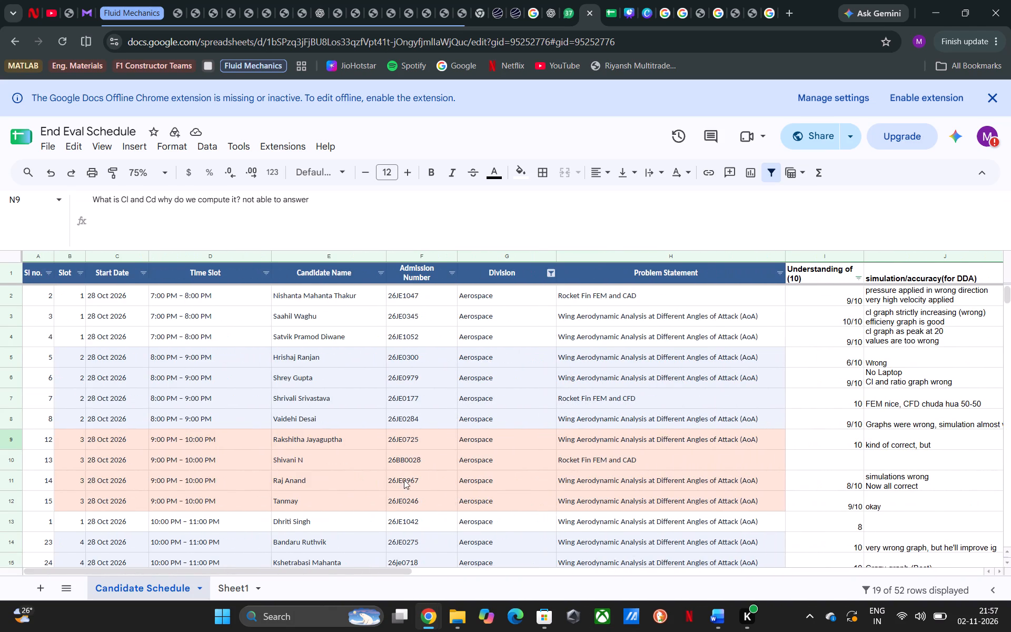
pyautogui.hscroll(-4, 666, 485)
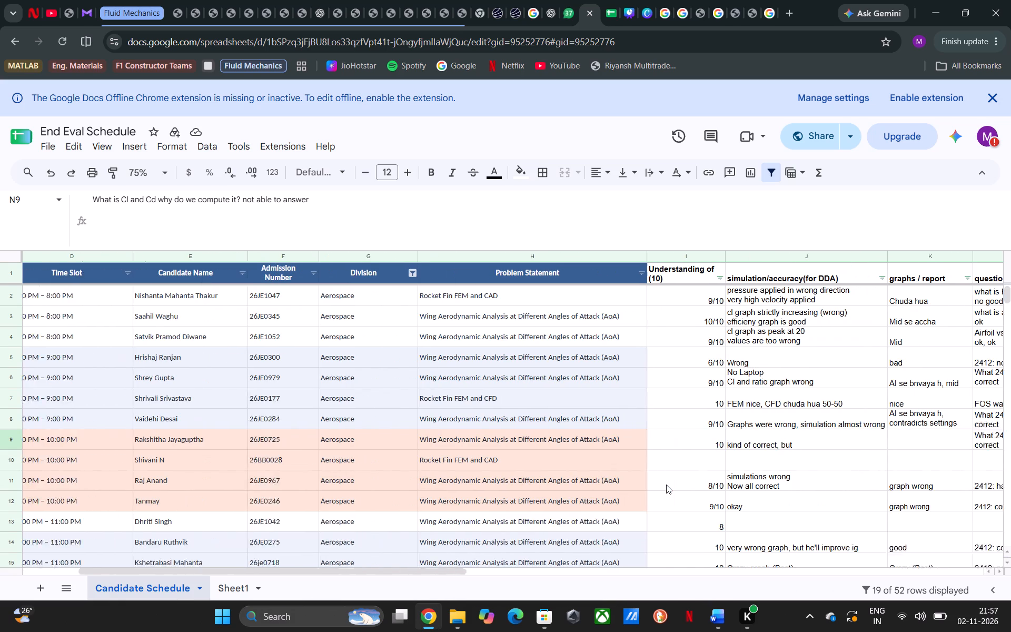
pyautogui.hscroll(-1, 666, 485)
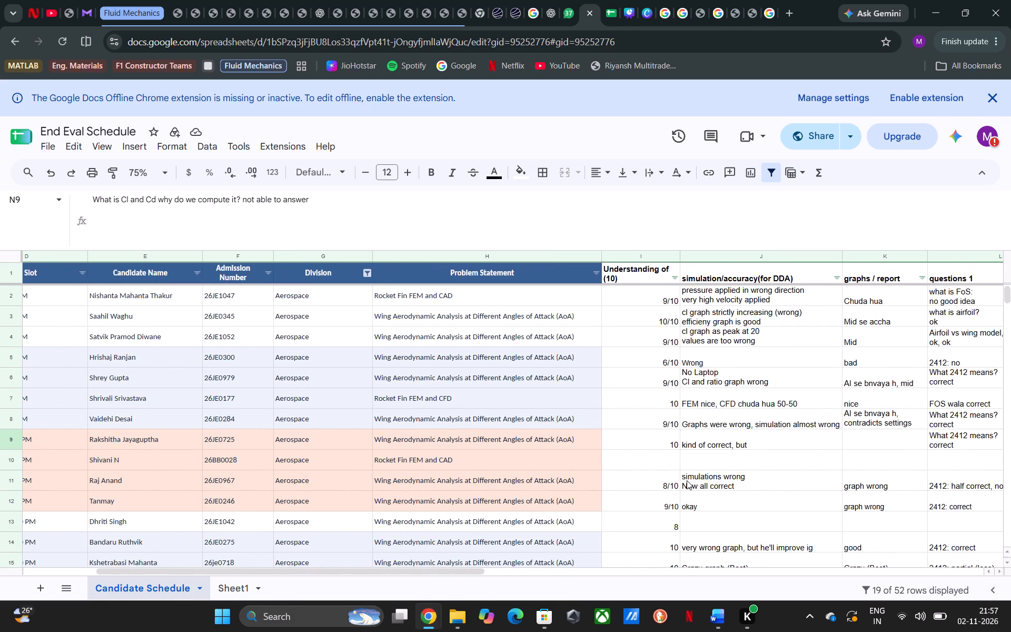
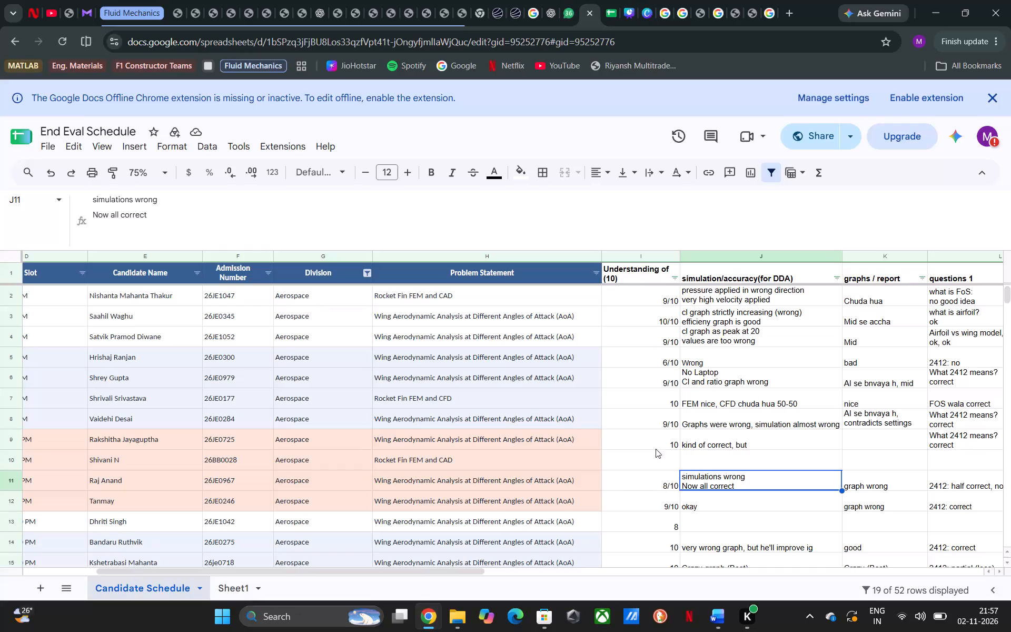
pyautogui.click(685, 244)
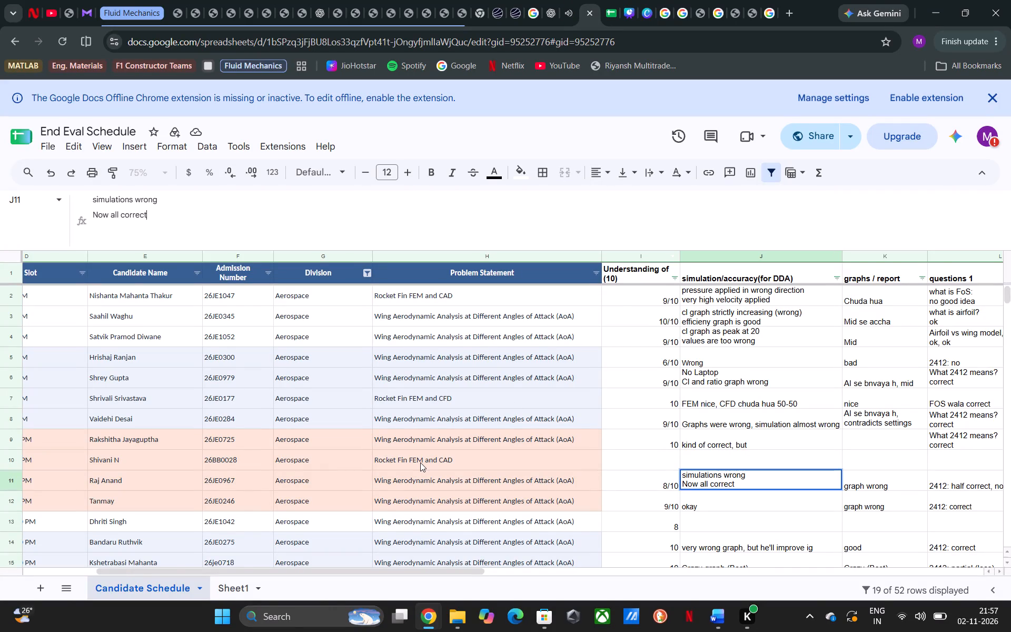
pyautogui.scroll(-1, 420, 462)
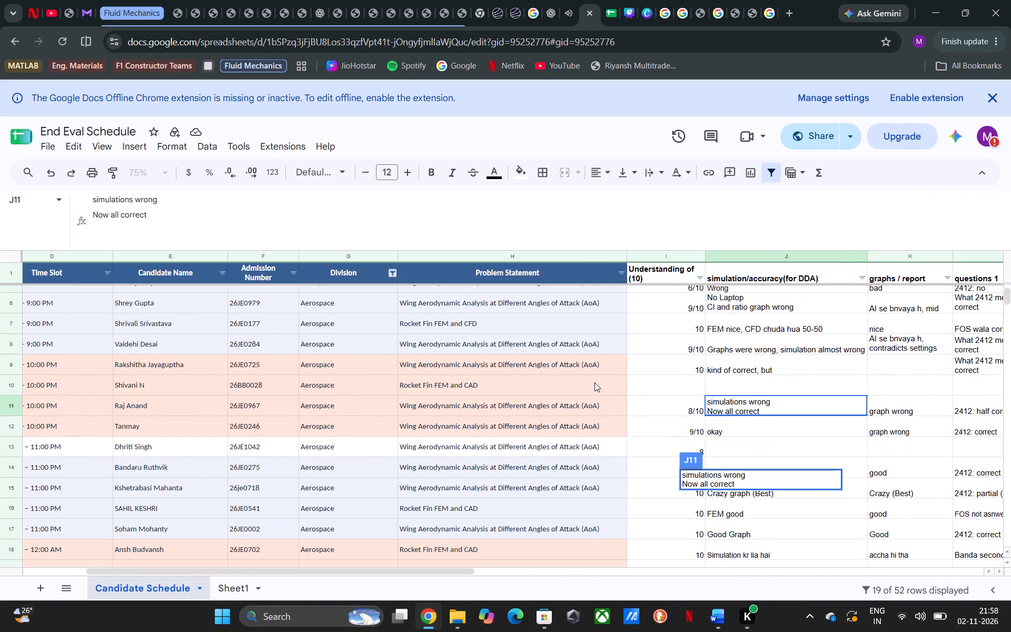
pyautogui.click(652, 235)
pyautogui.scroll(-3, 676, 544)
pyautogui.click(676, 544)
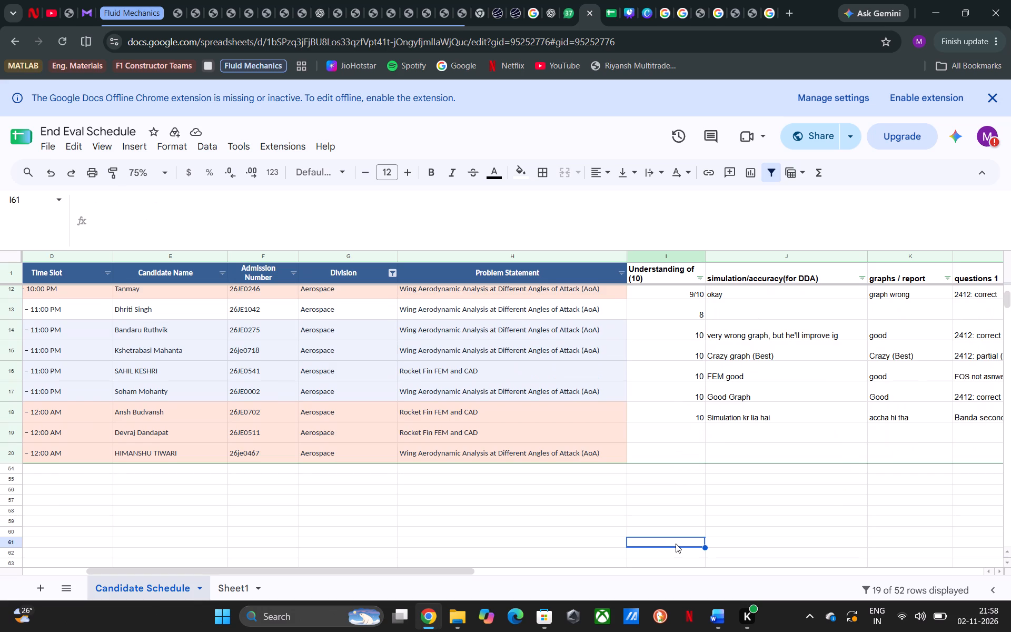
# Examine the Aerospace candidates' evaluations around rows 11 to 18, from names and simulation notes through the question answers to the red/yellow/green ratings.
pyautogui.scroll(1, 683, 553)
pyautogui.scroll(1, 650, 447)
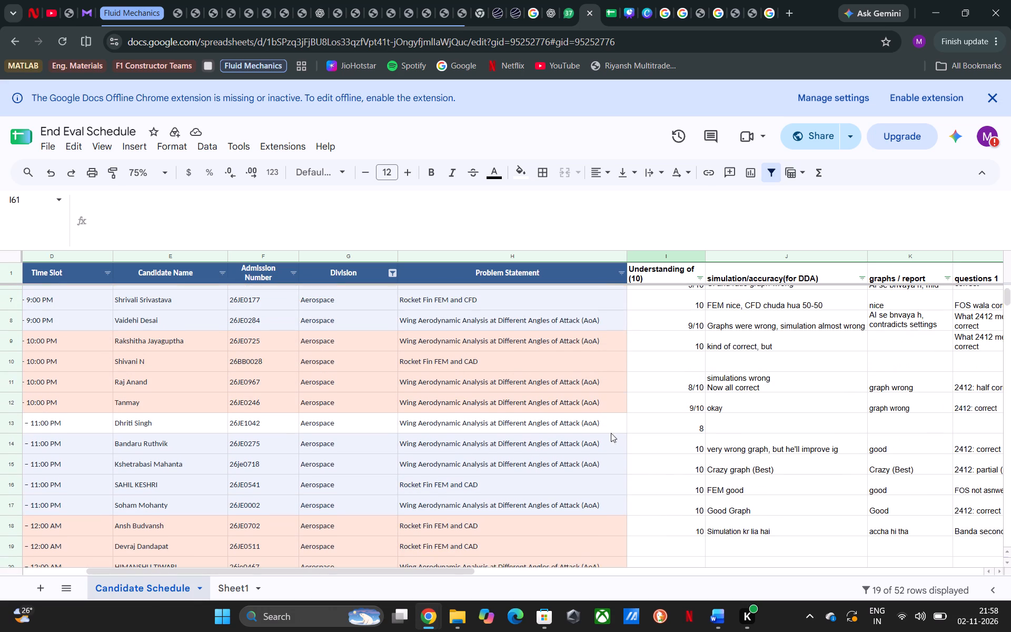
pyautogui.hscroll(-2, 513, 408)
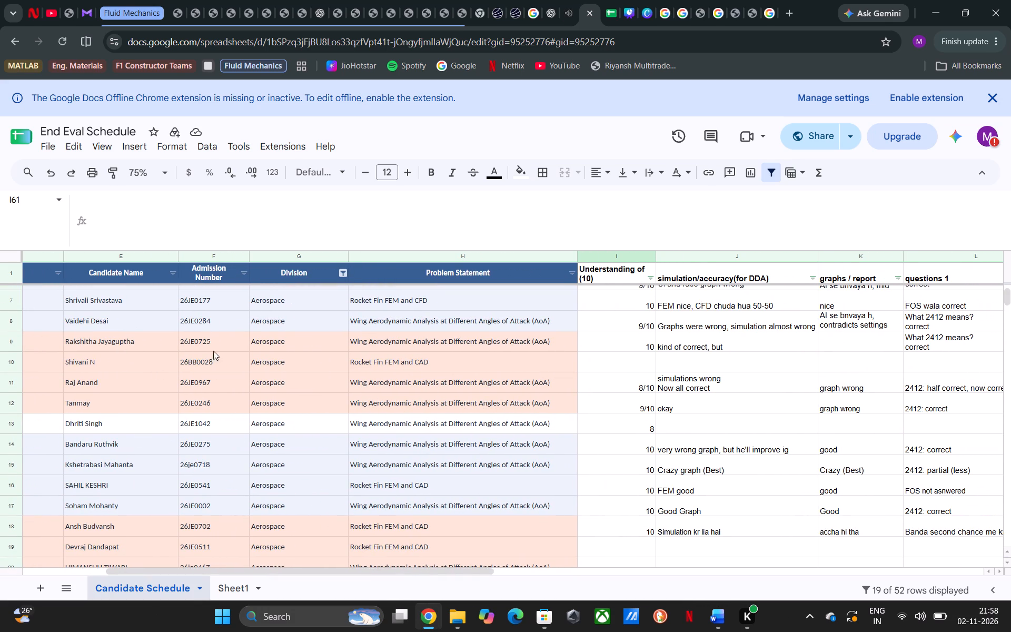
pyautogui.hscroll(-2, 393, 341)
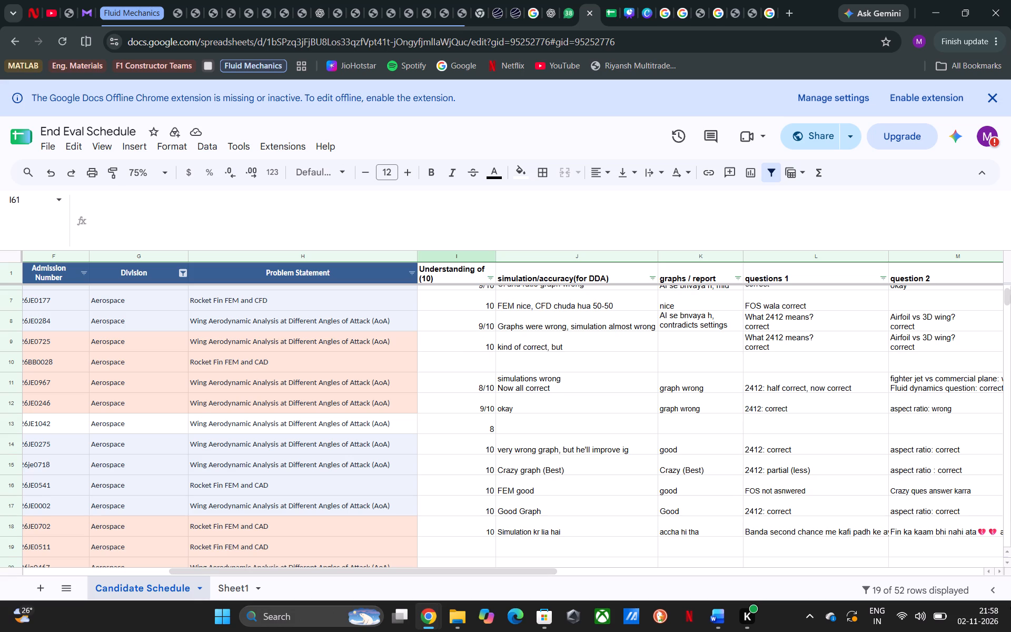
pyautogui.hscroll(-8, 916, 528)
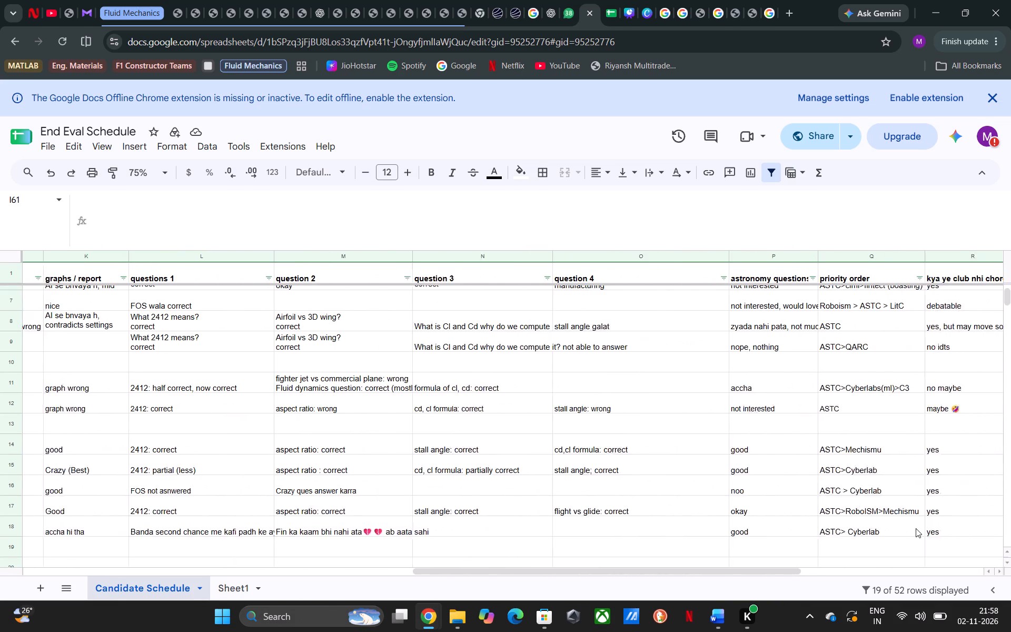
pyautogui.hscroll(-2, 916, 528)
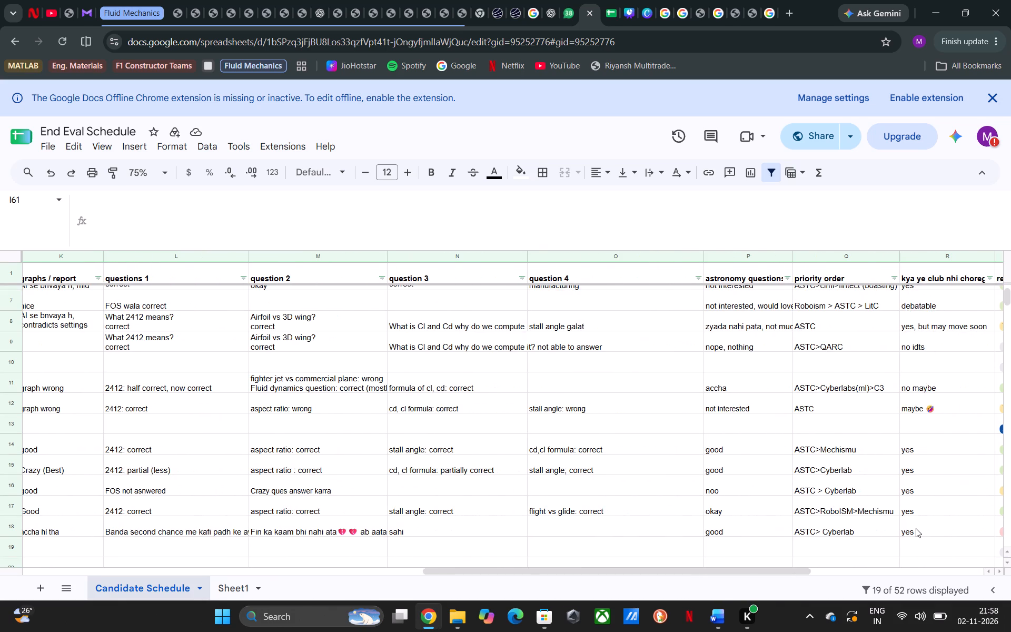
pyautogui.hscroll(-7, 916, 528)
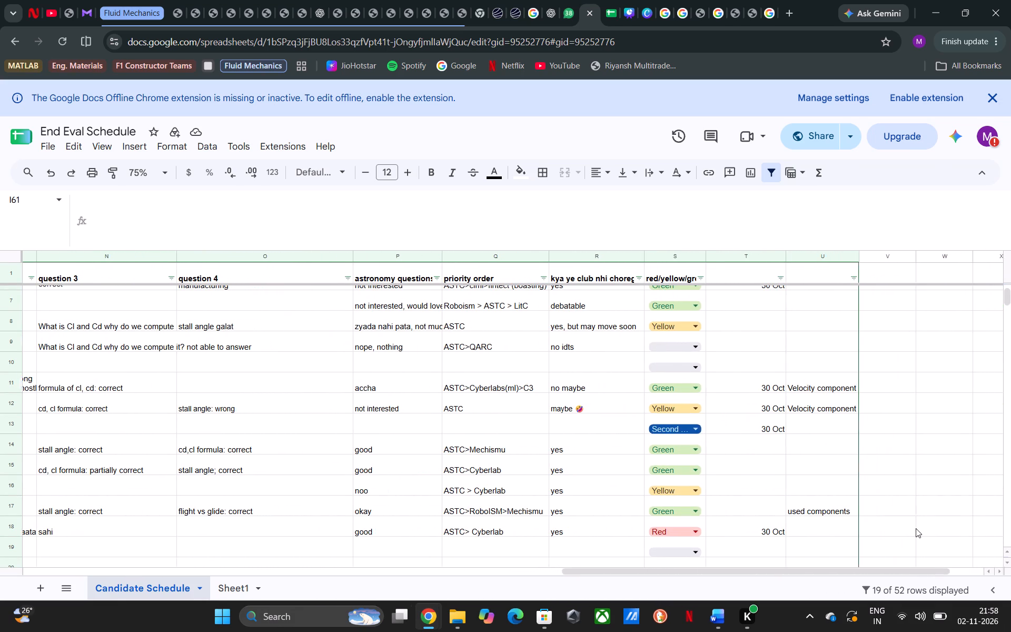
# Compare the Aerospace candidates in rows 5 to 18, matching names and problem statements with graph notes, question answers, priority order and ratings.
pyautogui.hscroll(1, 916, 528)
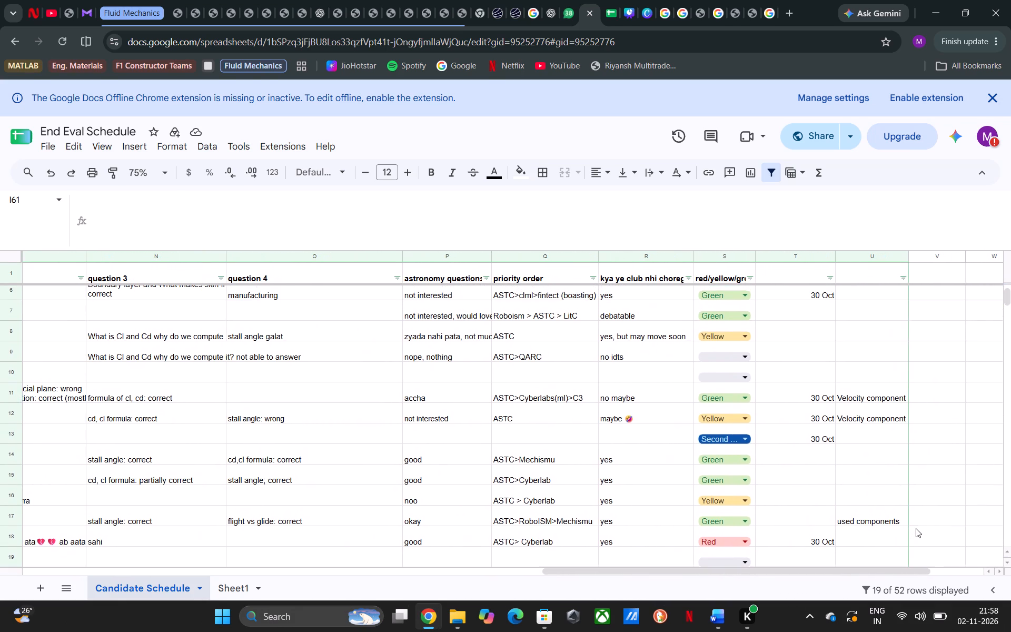
pyautogui.hscroll(6, 817, 497)
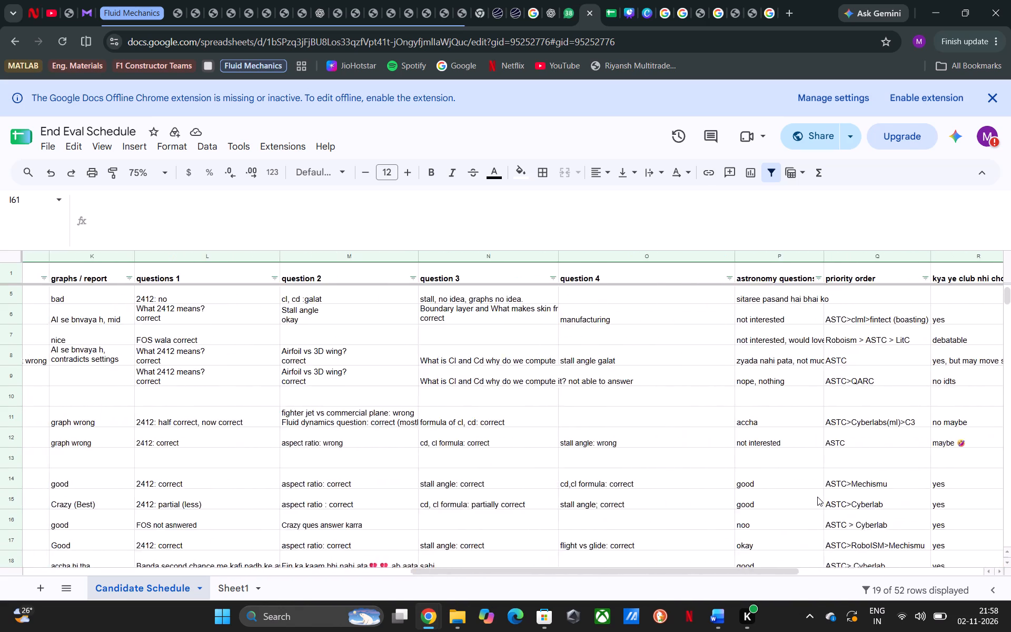
pyautogui.hscroll(5, 817, 497)
pyautogui.scroll(1, 817, 497)
pyautogui.hscroll(-1, 817, 497)
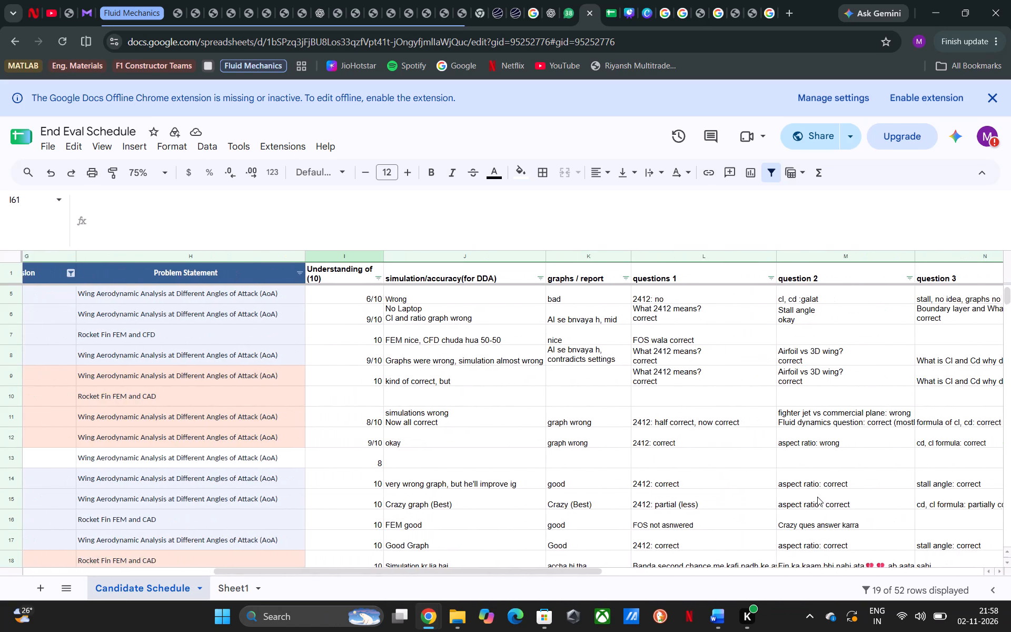
pyautogui.hscroll(-7, 817, 497)
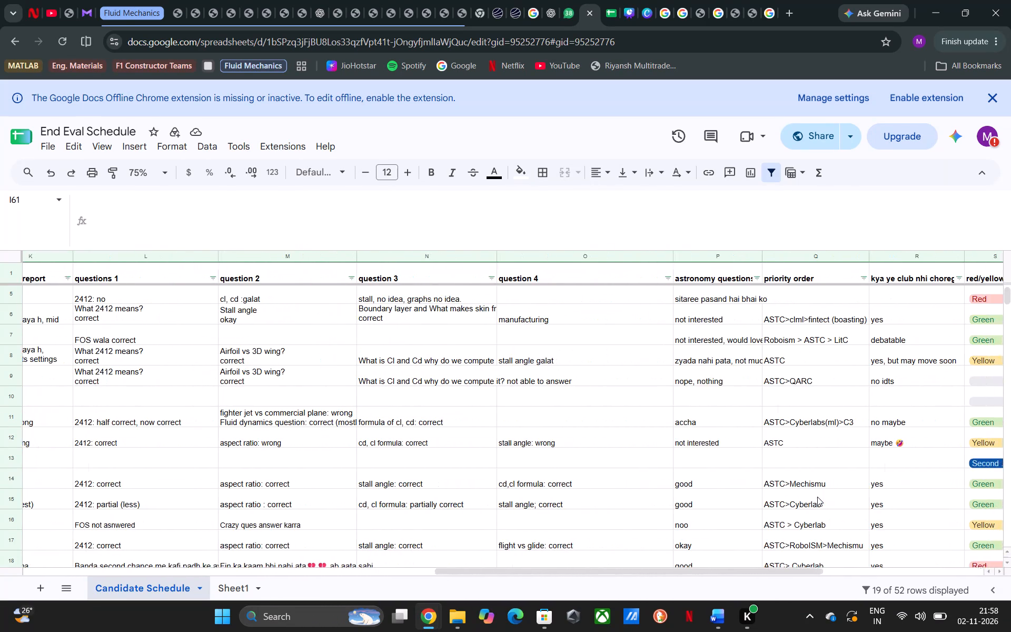
pyautogui.hscroll(-3, 817, 497)
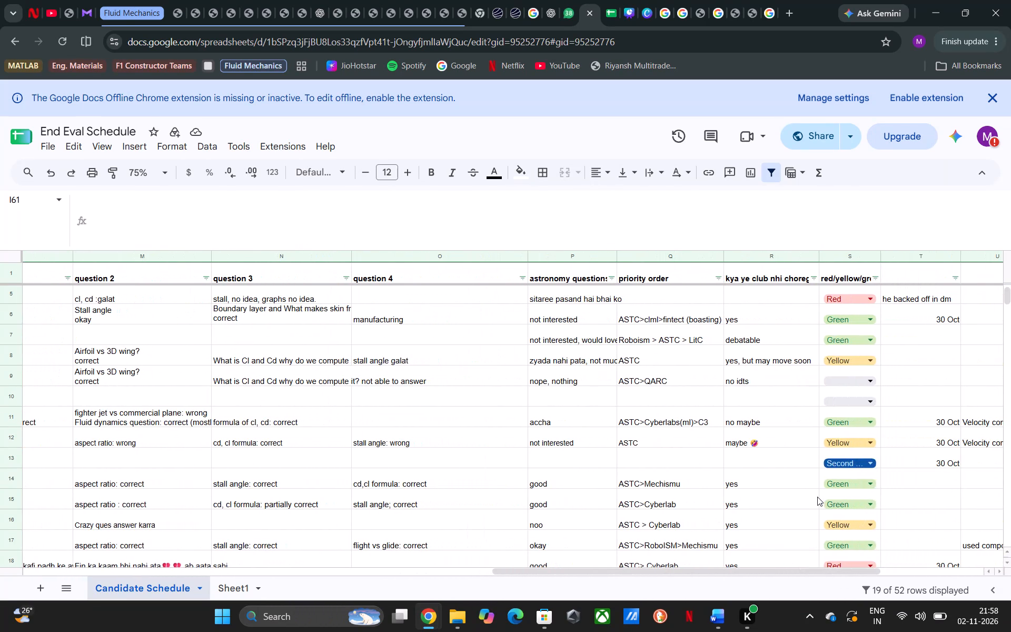
pyautogui.hscroll(14, 770, 459)
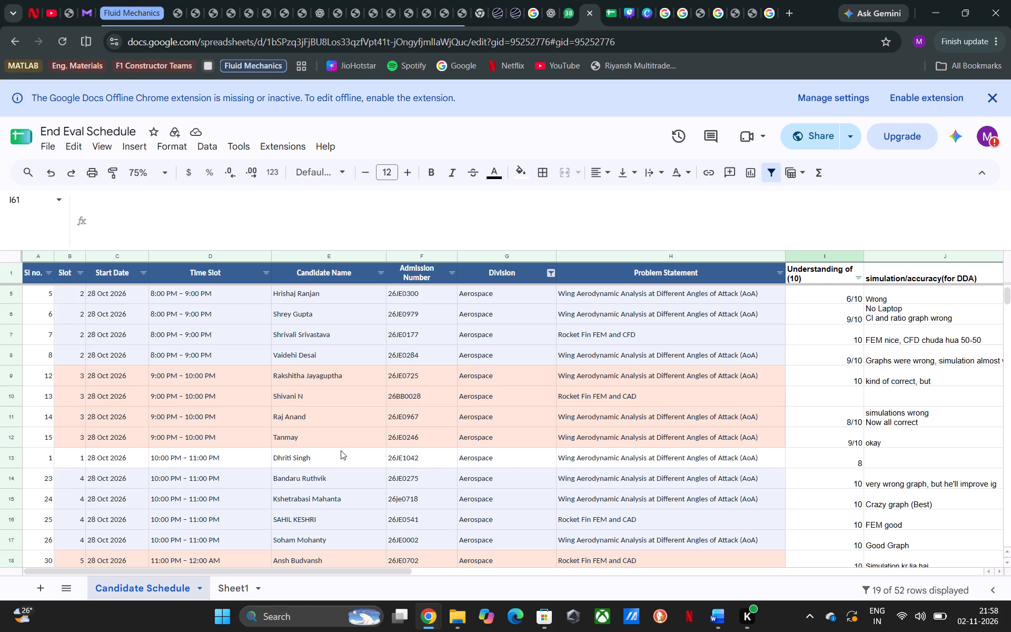
pyautogui.hscroll(-1, 336, 474)
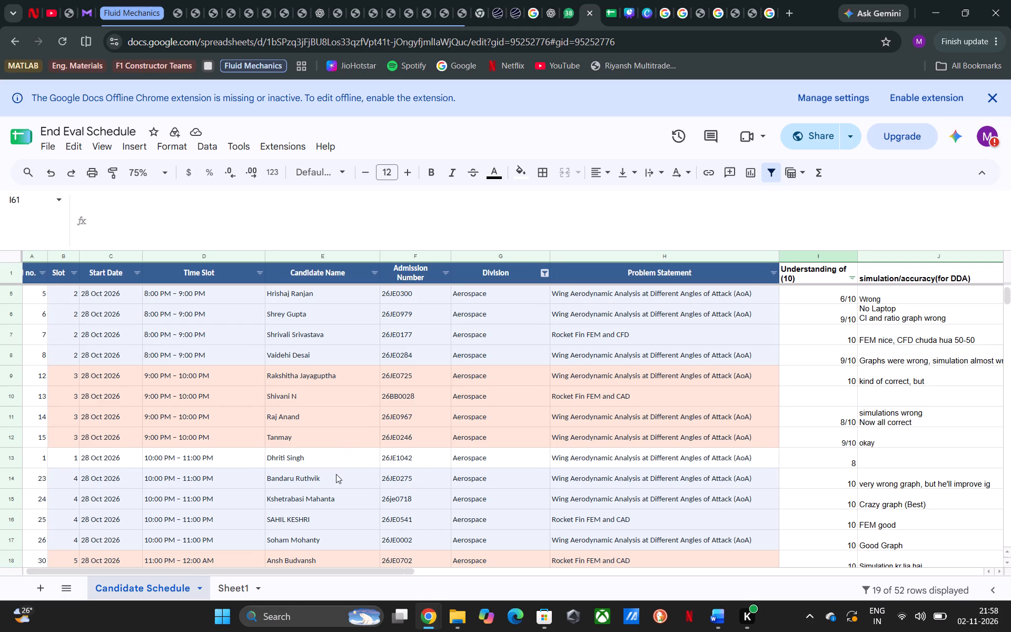
pyautogui.hscroll(-10, 336, 474)
pyautogui.hscroll(3, 336, 474)
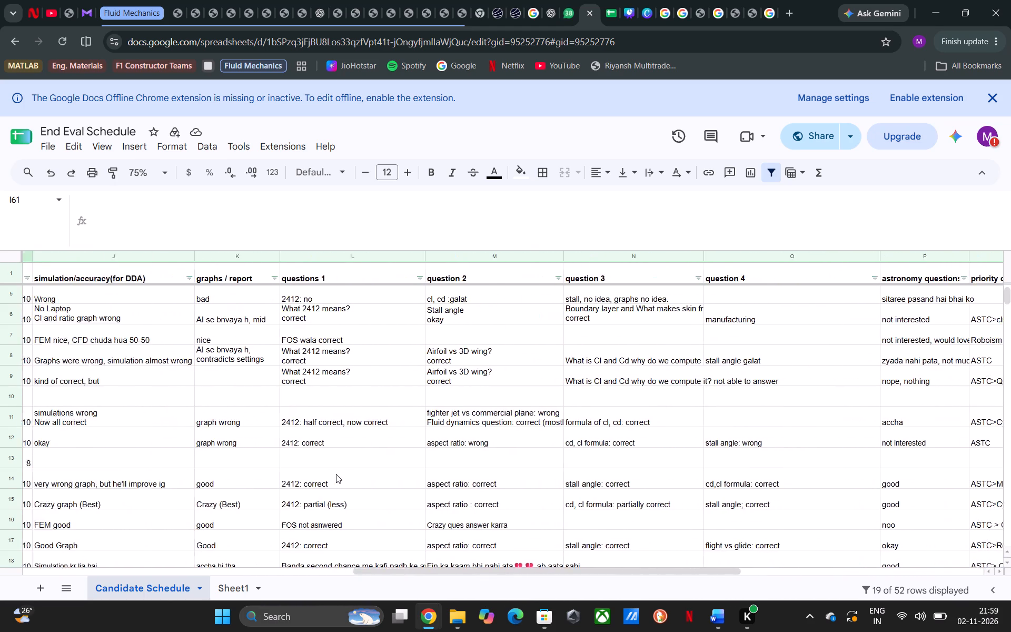
pyautogui.hscroll(10, 336, 474)
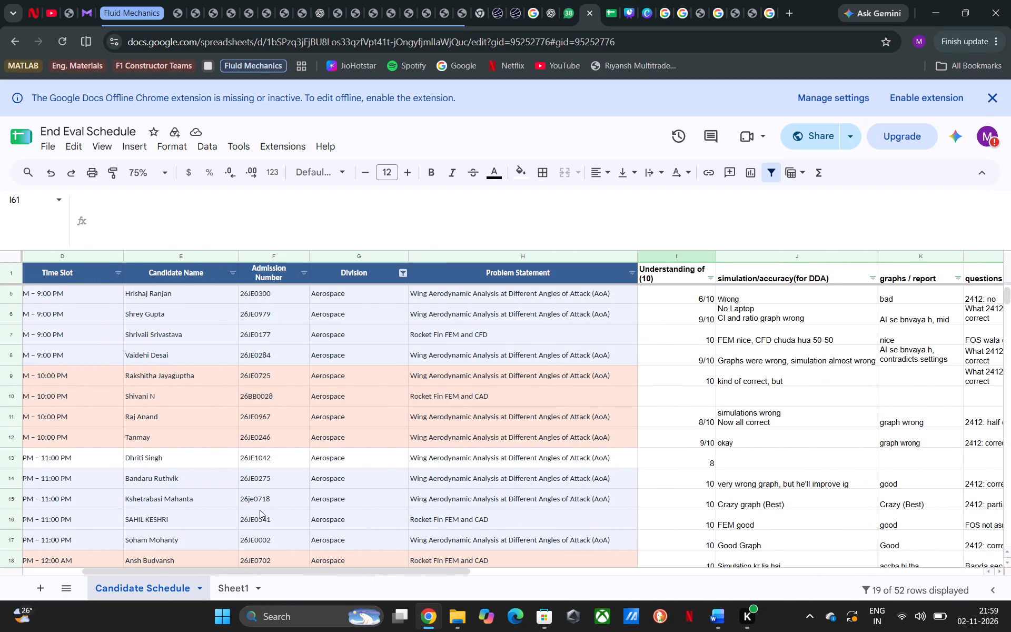
# Examine the Aerospace list down to row 20, from time slots and candidate names through understanding scores and simulation notes to the rating column.
pyautogui.scroll(4, 263, 452)
pyautogui.scroll(-3, 263, 452)
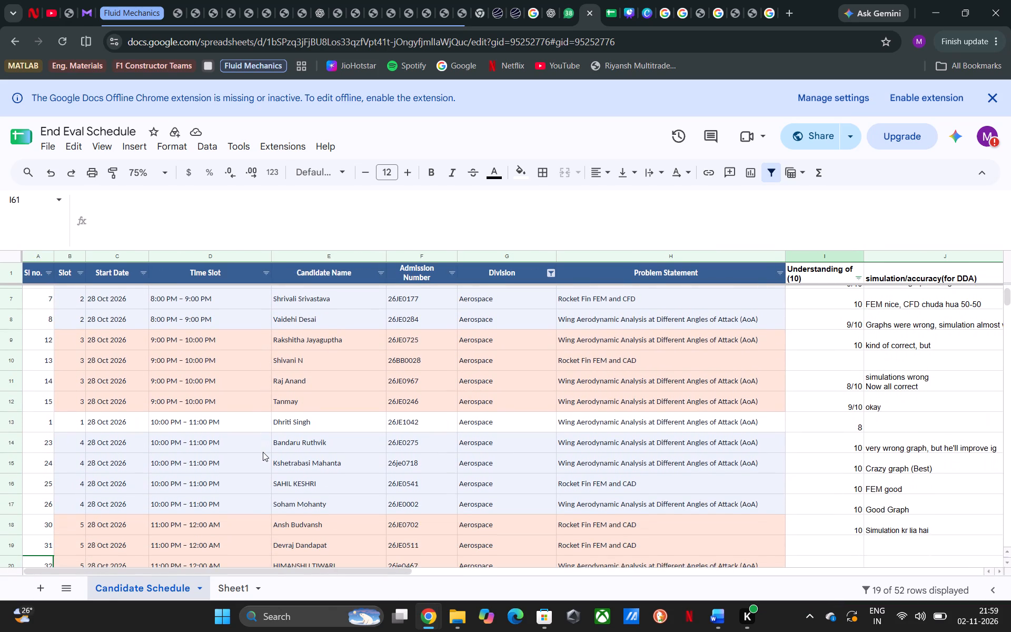
pyautogui.scroll(-1, 263, 452)
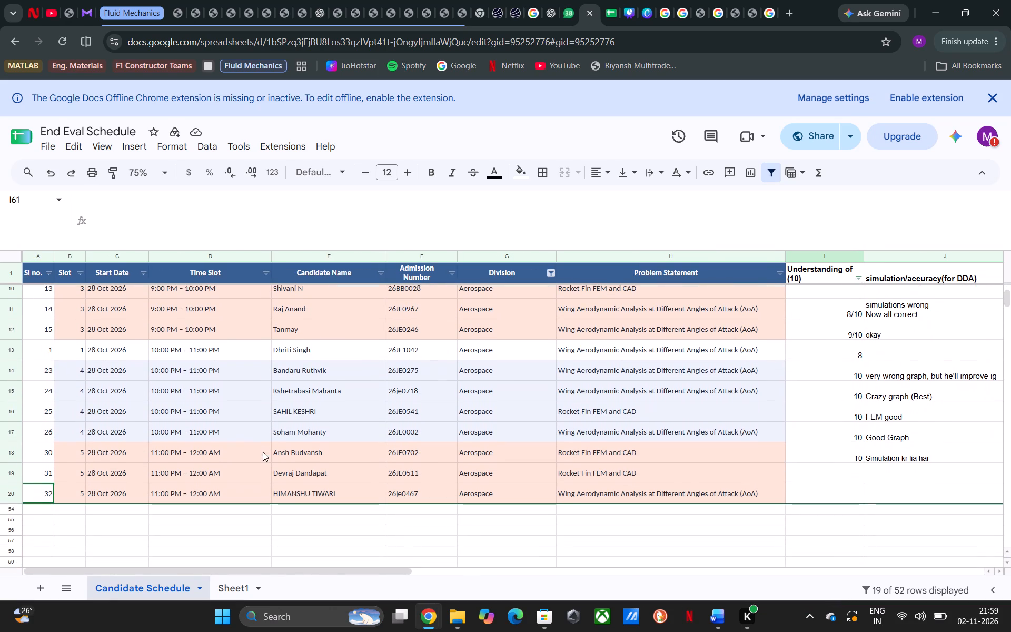
pyautogui.hscroll(-2, 417, 484)
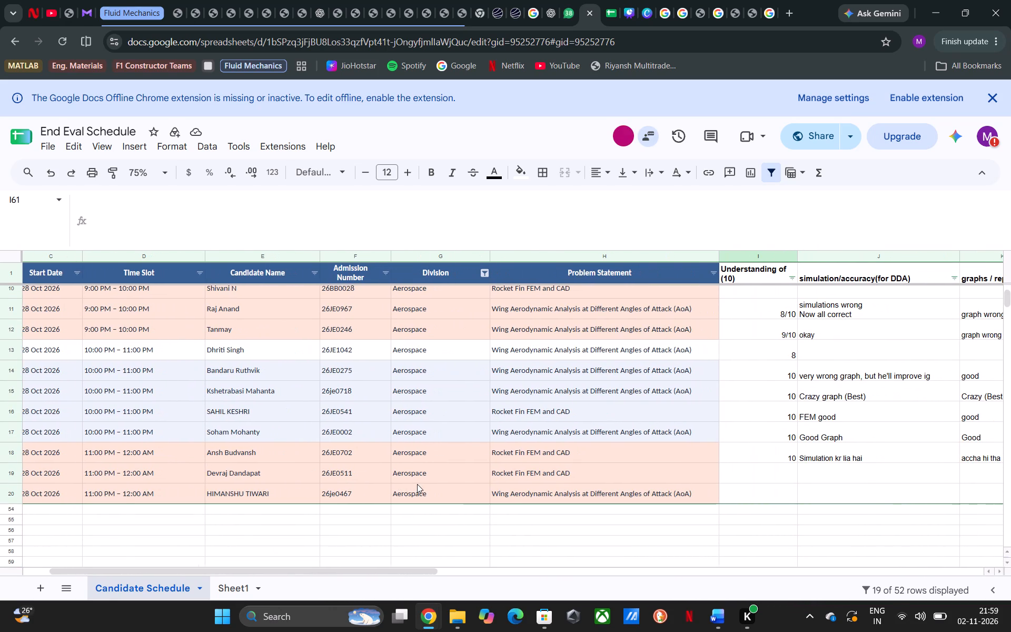
pyautogui.hscroll(-3, 417, 484)
pyautogui.hscroll(3, 417, 484)
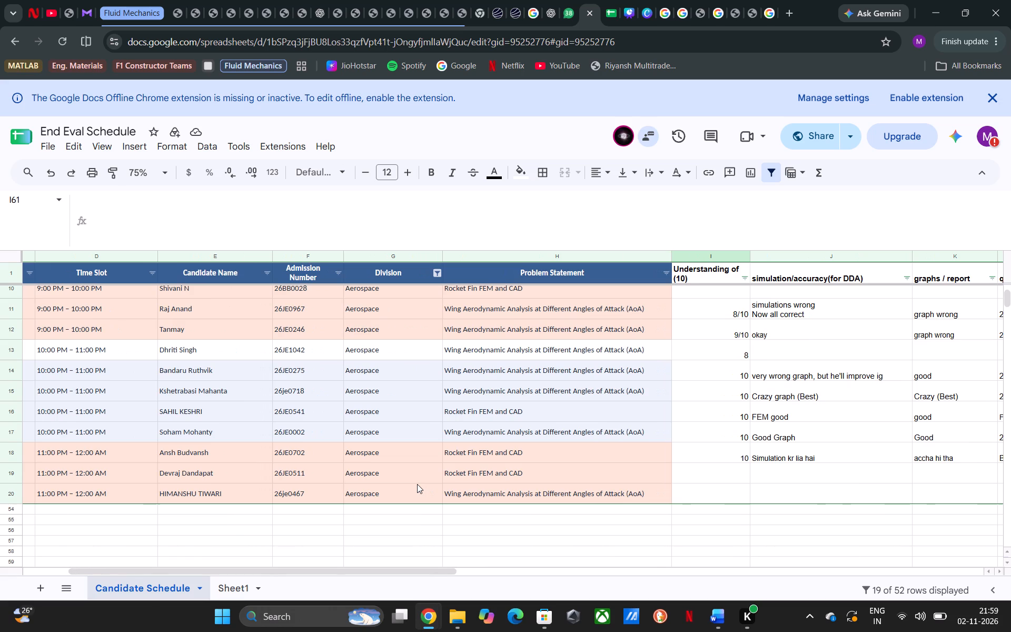
pyautogui.scroll(1, 417, 484)
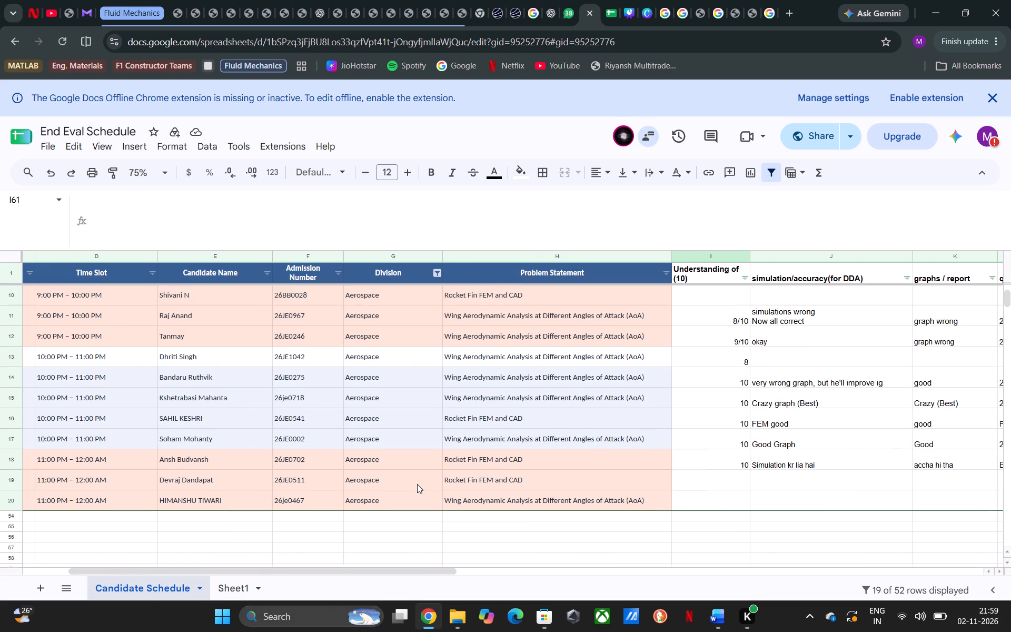
pyautogui.scroll(1, 417, 484)
pyautogui.scroll(1, 366, 460)
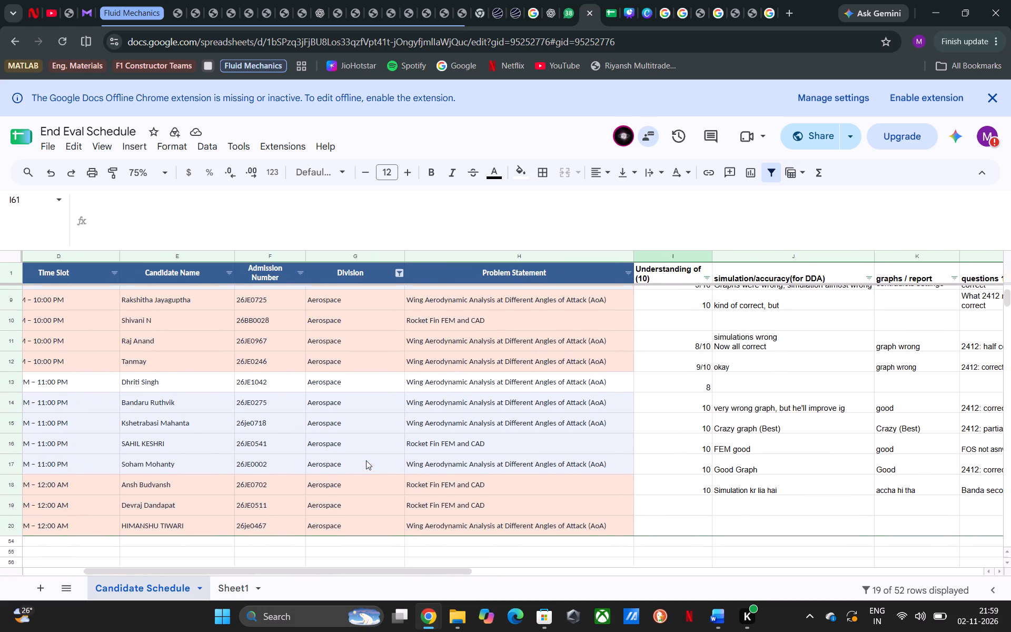
pyautogui.scroll(1, 366, 460)
pyautogui.hscroll(-1, 366, 460)
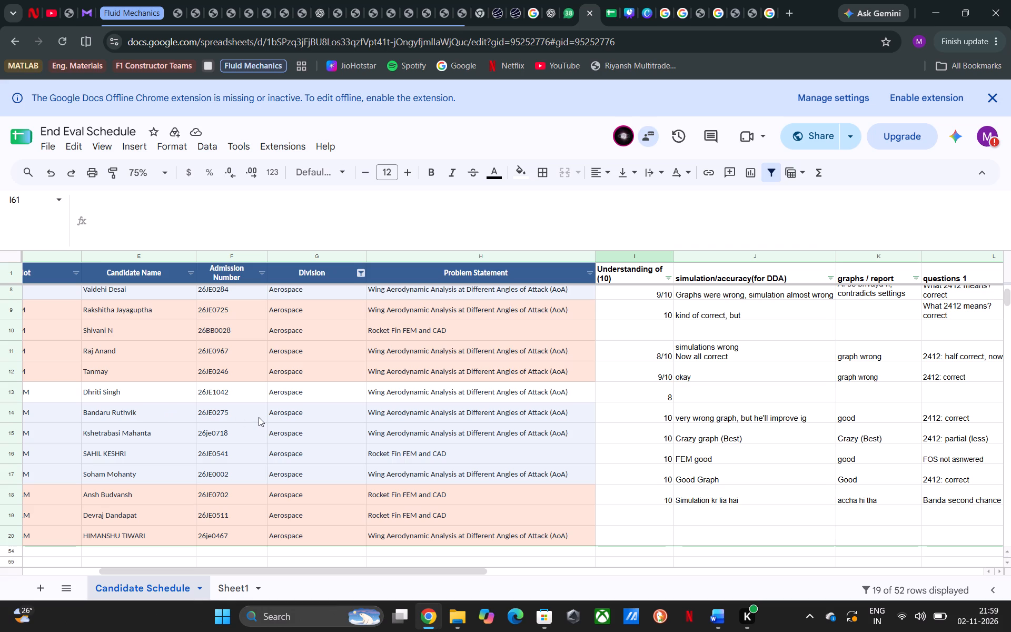
pyautogui.hscroll(-13, 259, 417)
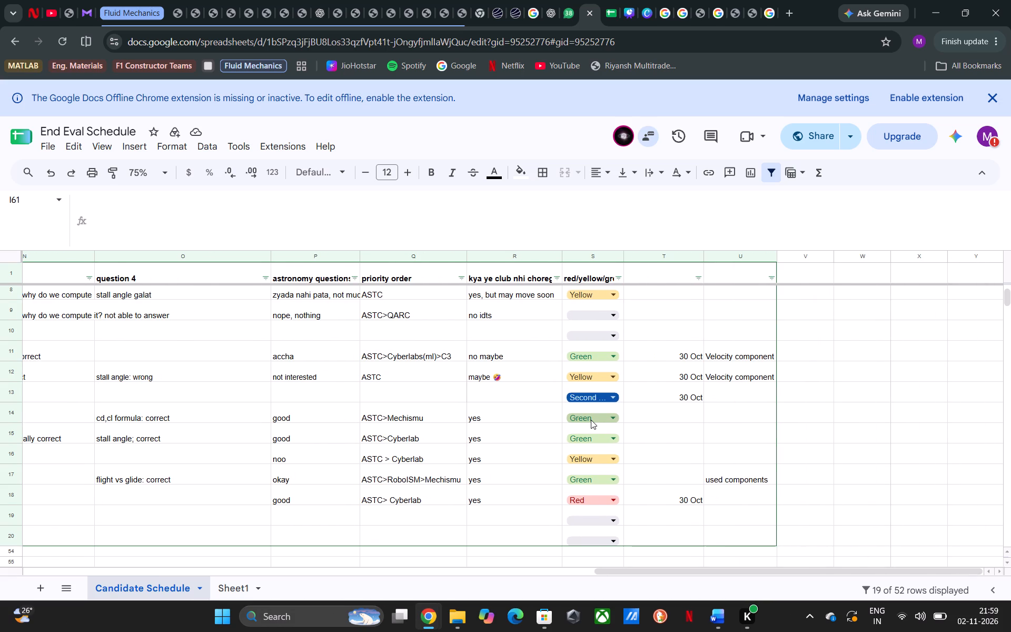
# Recheck the Aerospace candidates in rows 8 to 20, matching names and simulation notes with astronomy answers, priority order and red/yellow/green ratings.
pyautogui.hscroll(6, 591, 420)
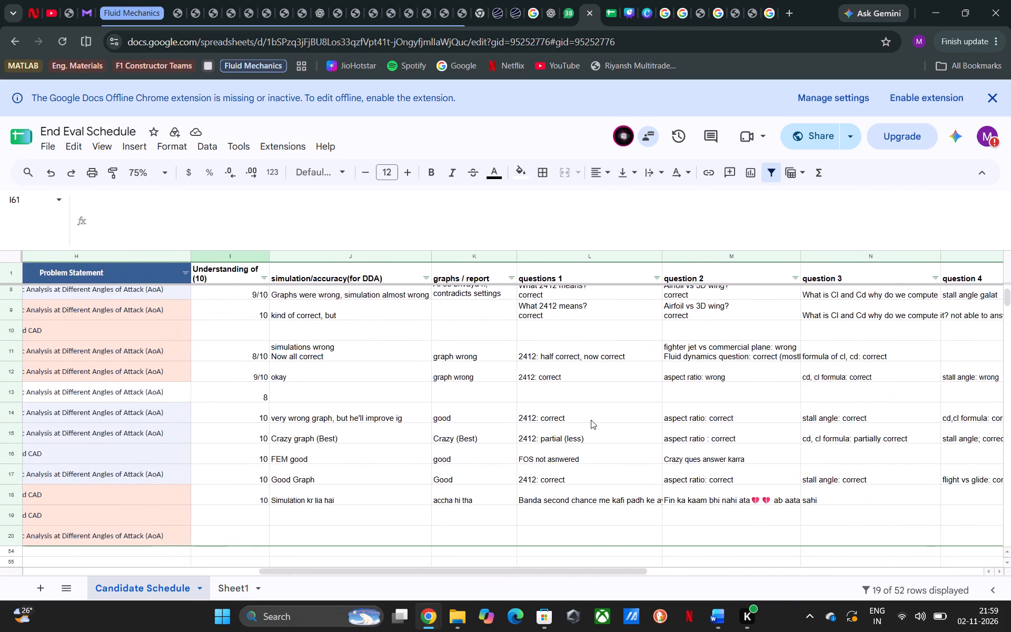
pyautogui.hscroll(10, 591, 420)
pyautogui.hscroll(-1, 591, 420)
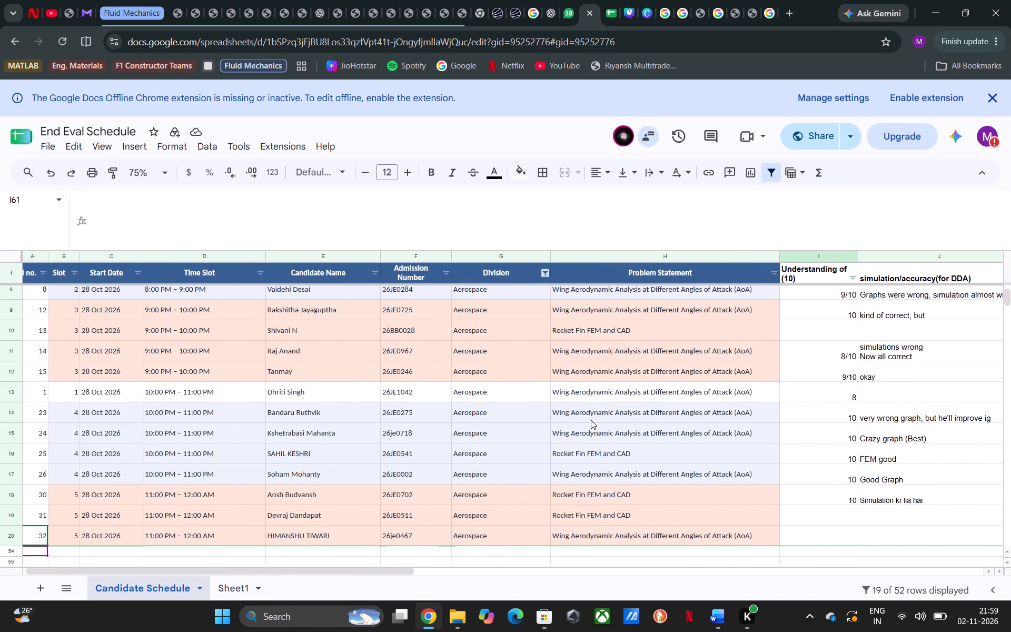
pyautogui.hscroll(-1, 591, 420)
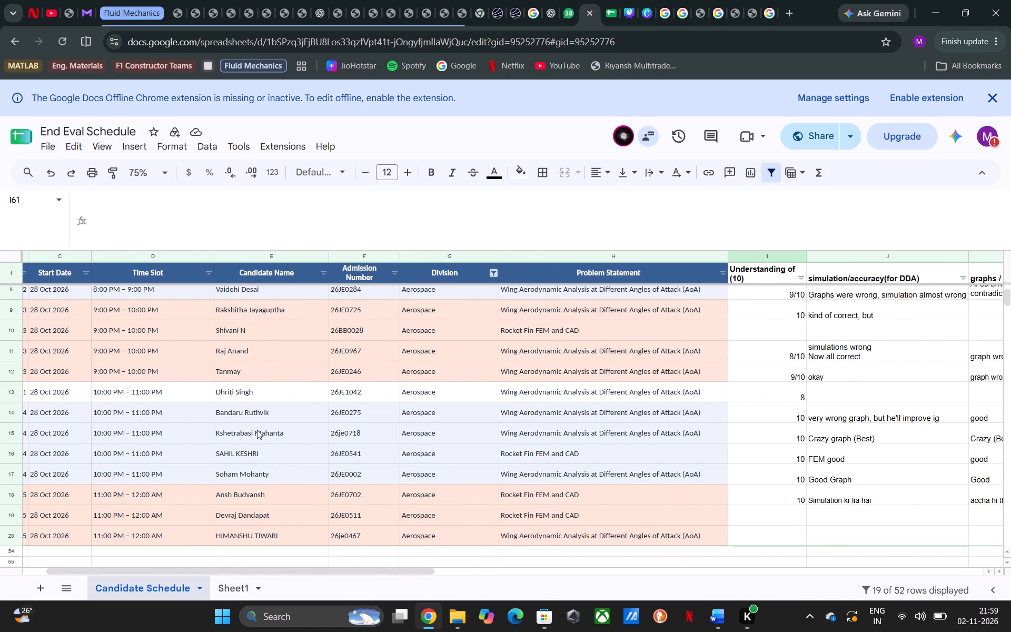
pyautogui.hscroll(-1, 257, 430)
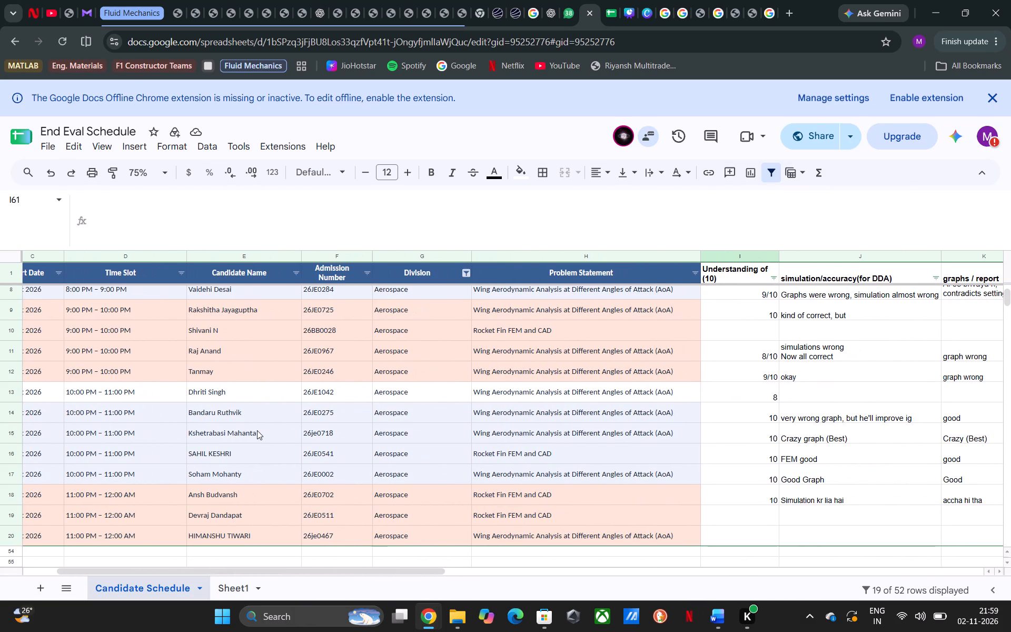
pyautogui.hscroll(-1, 257, 430)
pyautogui.scroll(-1, 257, 430)
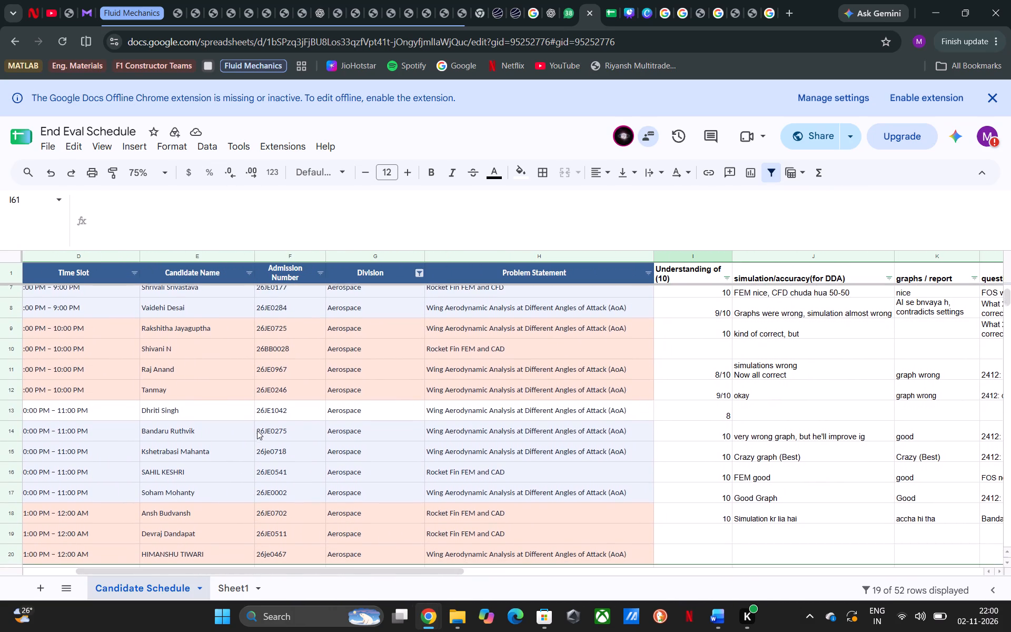
pyautogui.scroll(-1, 257, 430)
pyautogui.hscroll(1, 257, 430)
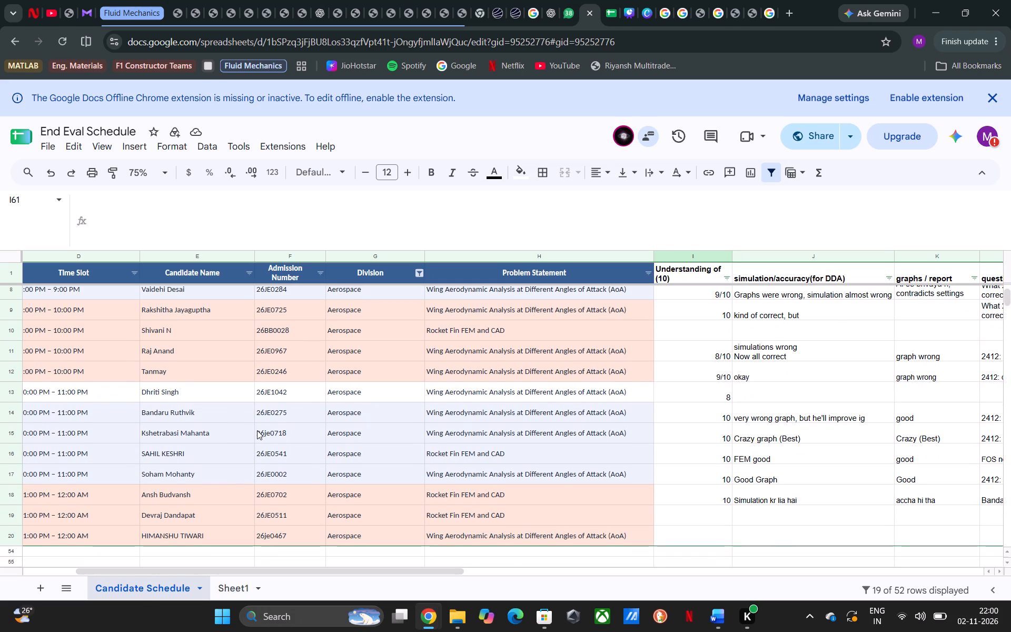
pyautogui.hscroll(2, 257, 430)
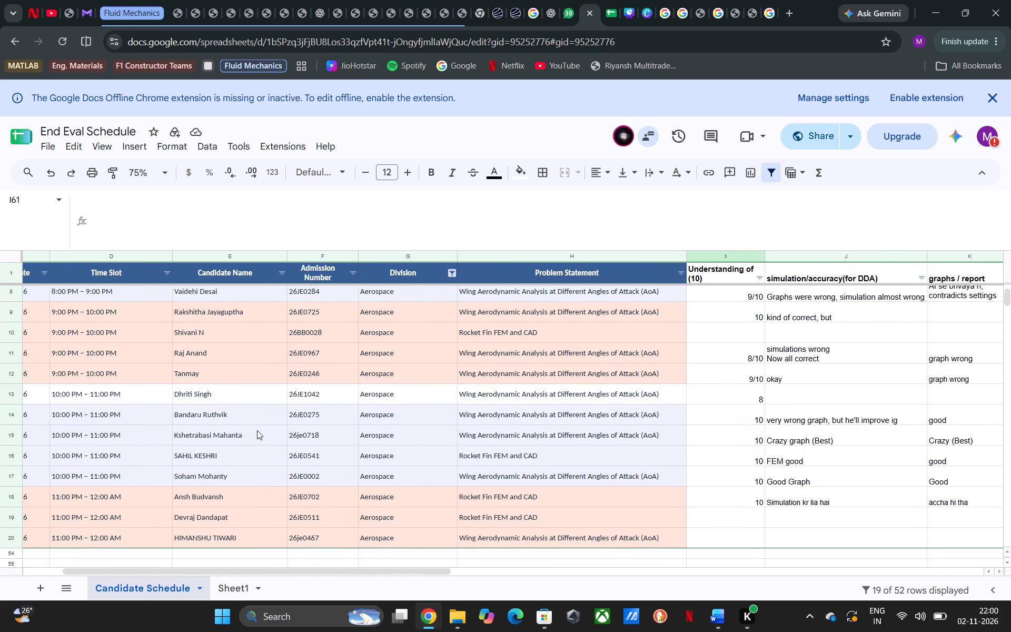
pyautogui.hscroll(-12, 257, 430)
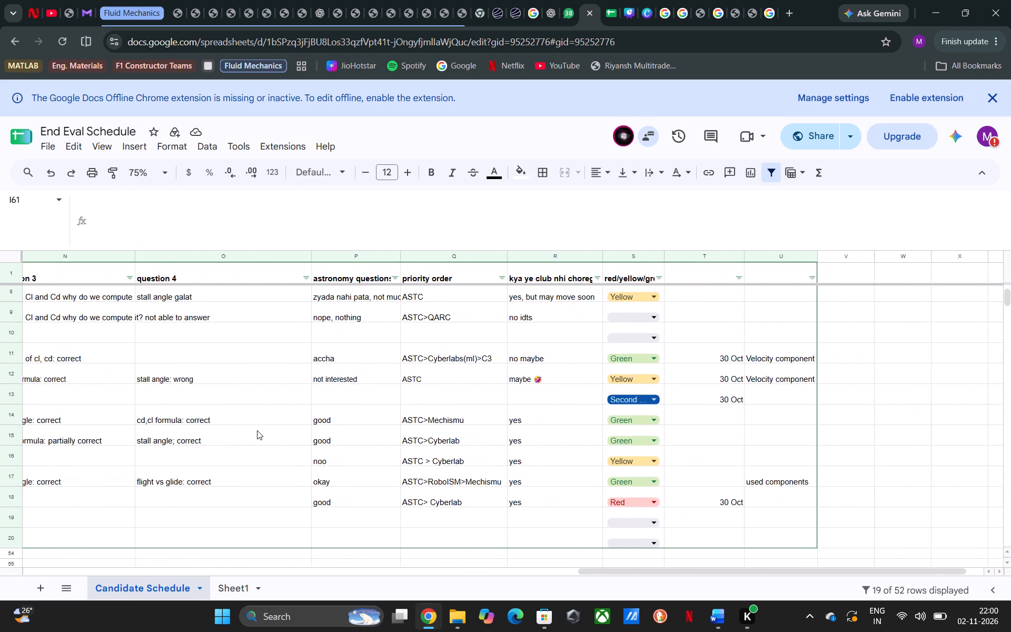
# Compare the ratings, dates and component notes of the Aerospace candidates in rows 8 to 20 with their names and time slots.
pyautogui.hscroll(-2, 257, 430)
pyautogui.click(715, 423)
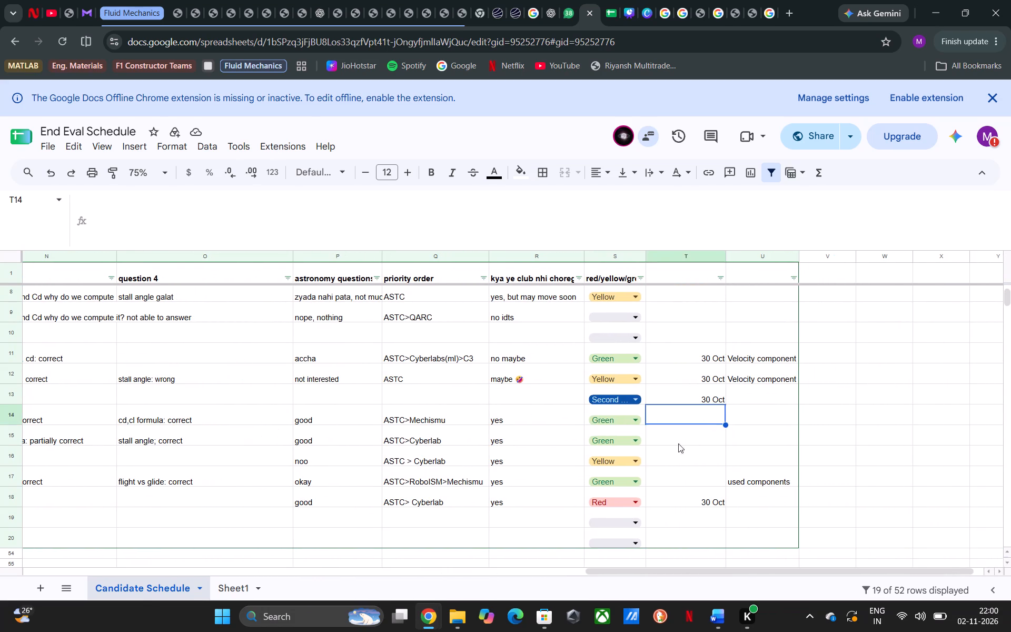
pyautogui.click(878, 417)
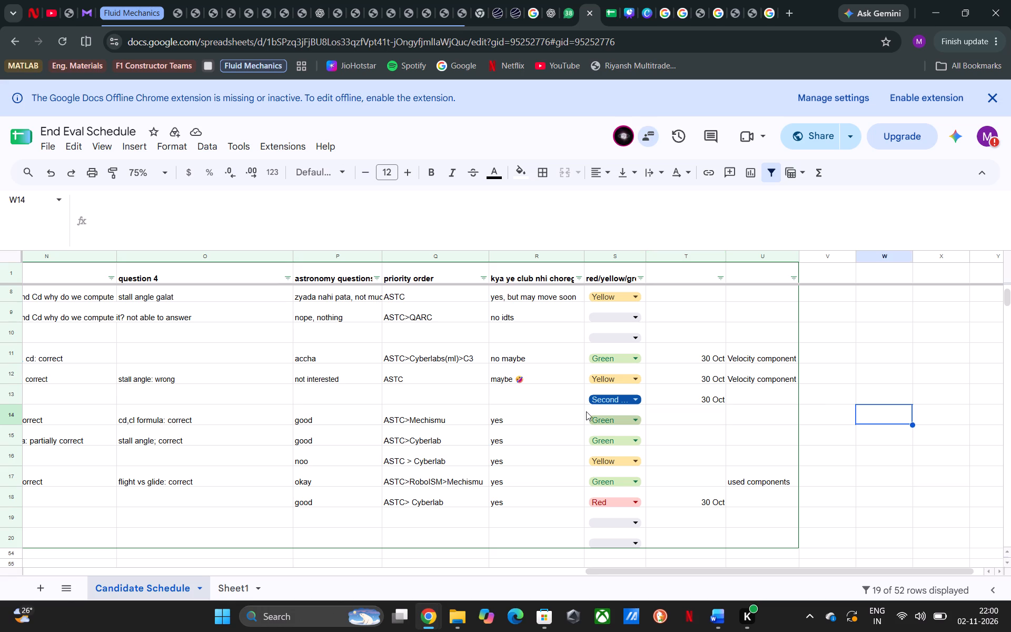
pyautogui.hscroll(3, 450, 445)
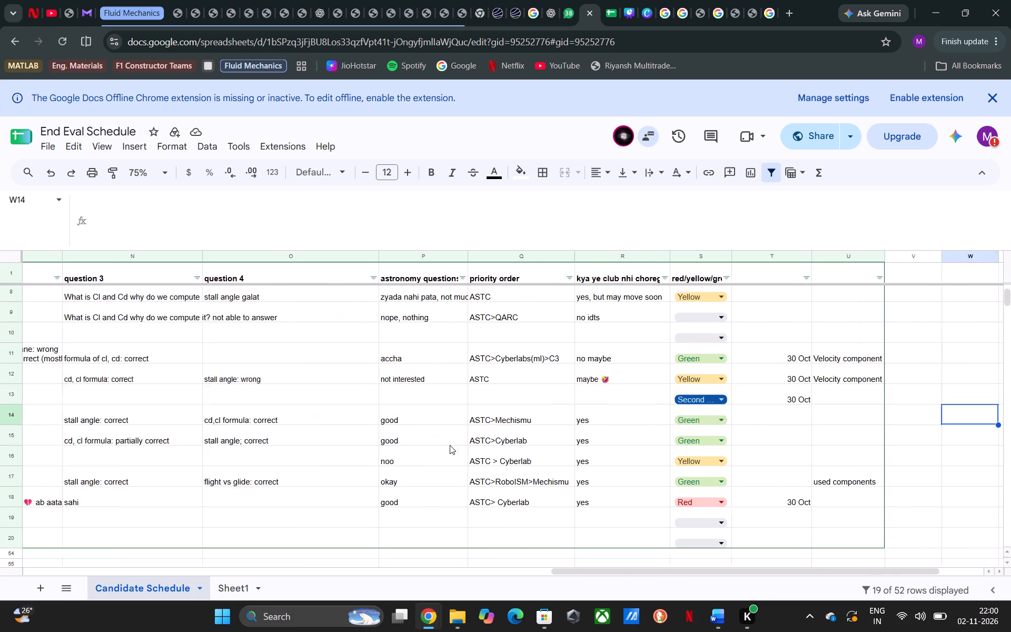
pyautogui.hscroll(13, 450, 445)
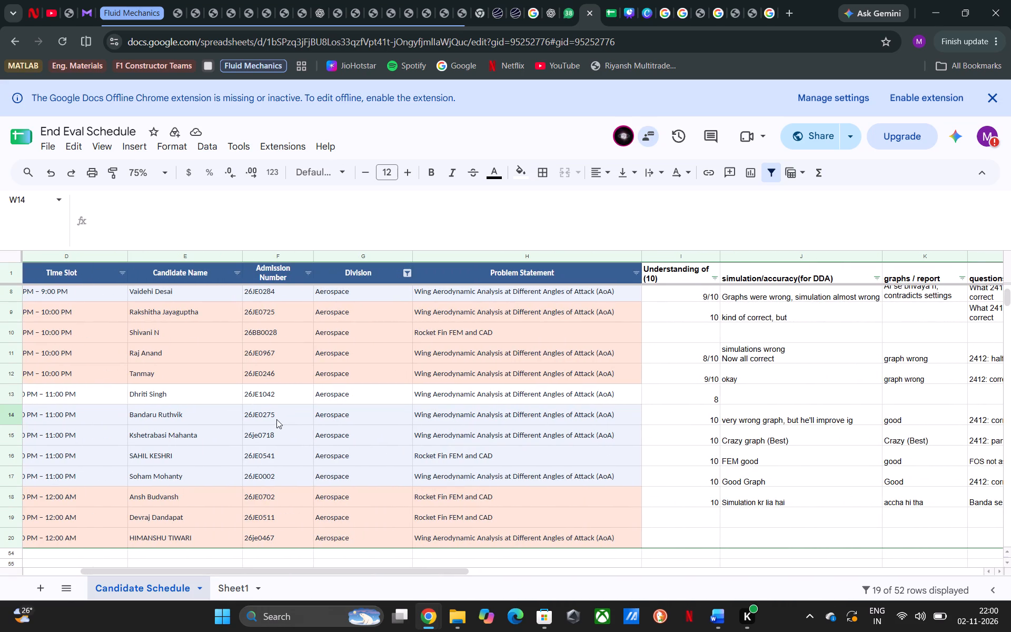
pyautogui.hscroll(-12, 352, 426)
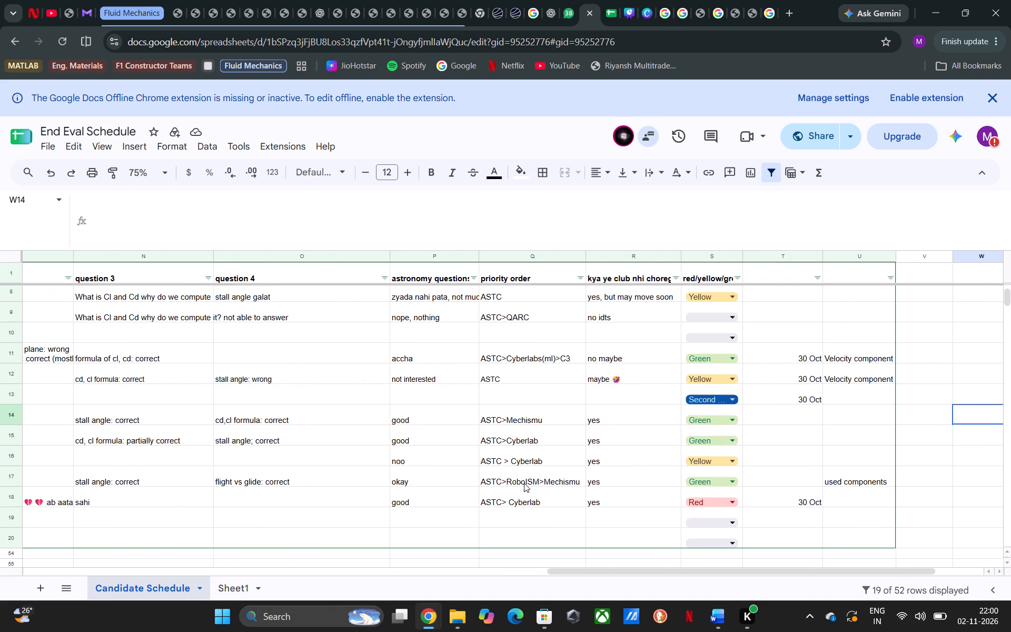
pyautogui.hscroll(15, 524, 483)
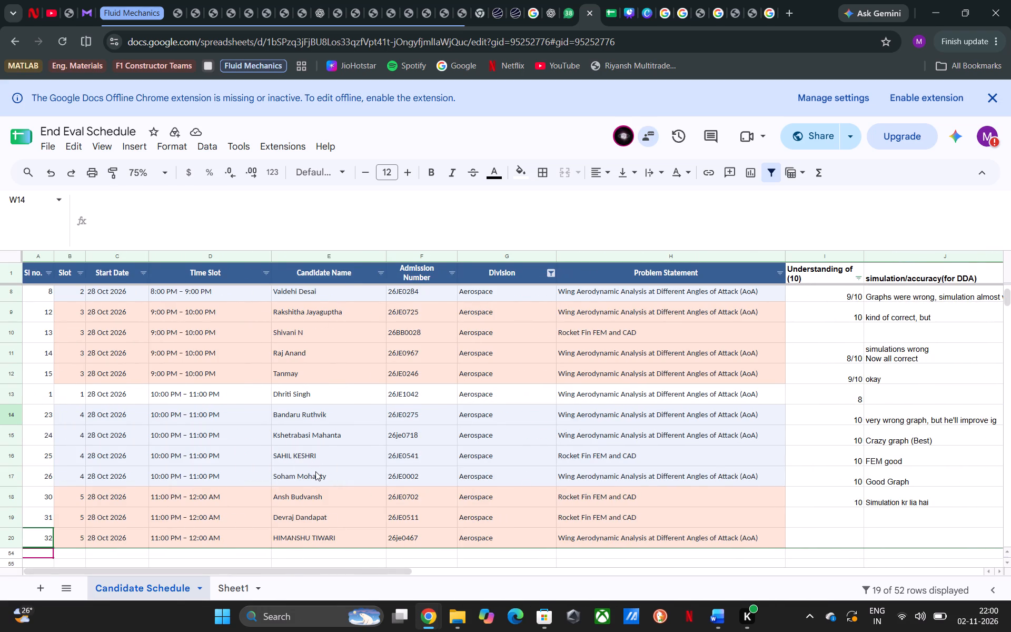
# Recheck the understanding scores, simulation and graph notes and question answers in rows 8 to 20 against the red/yellow/green ratings.
pyautogui.hscroll(-1, 467, 393)
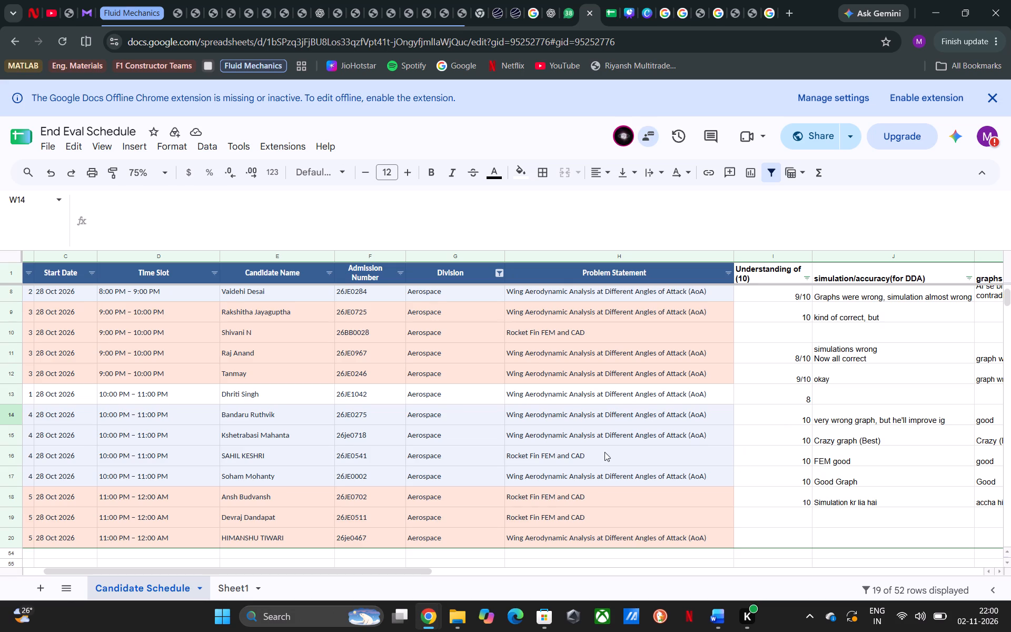
pyautogui.hscroll(-6, 846, 441)
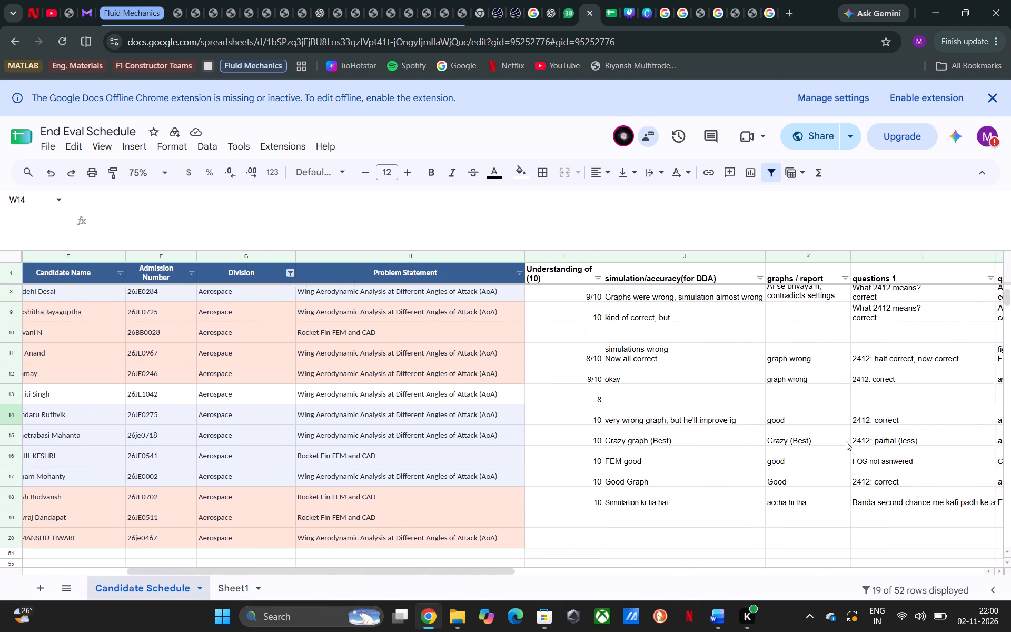
pyautogui.hscroll(-6, 846, 441)
pyautogui.hscroll(2, 846, 441)
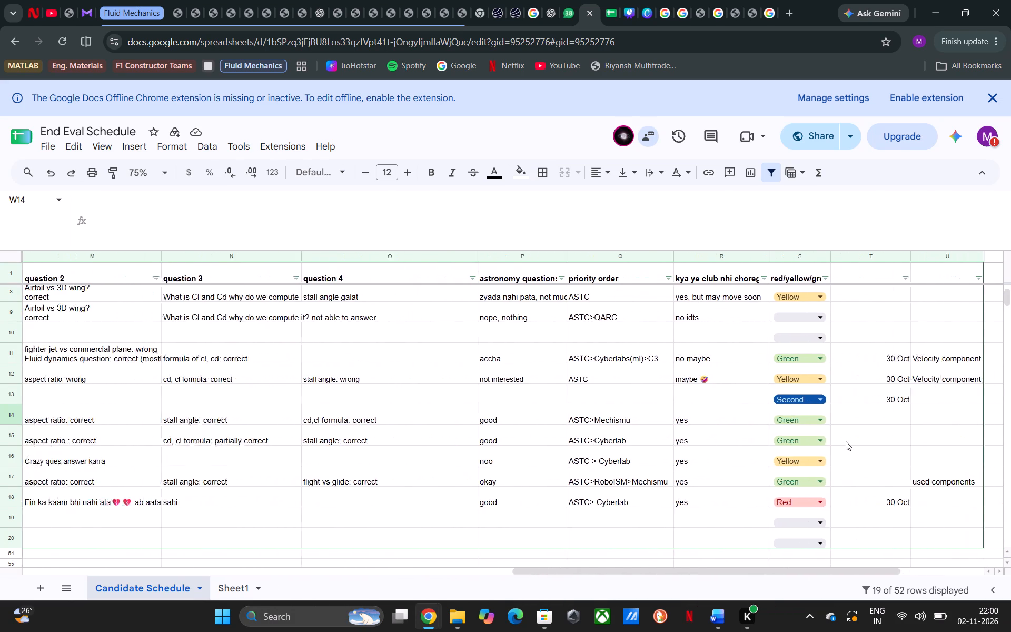
pyautogui.hscroll(8, 846, 441)
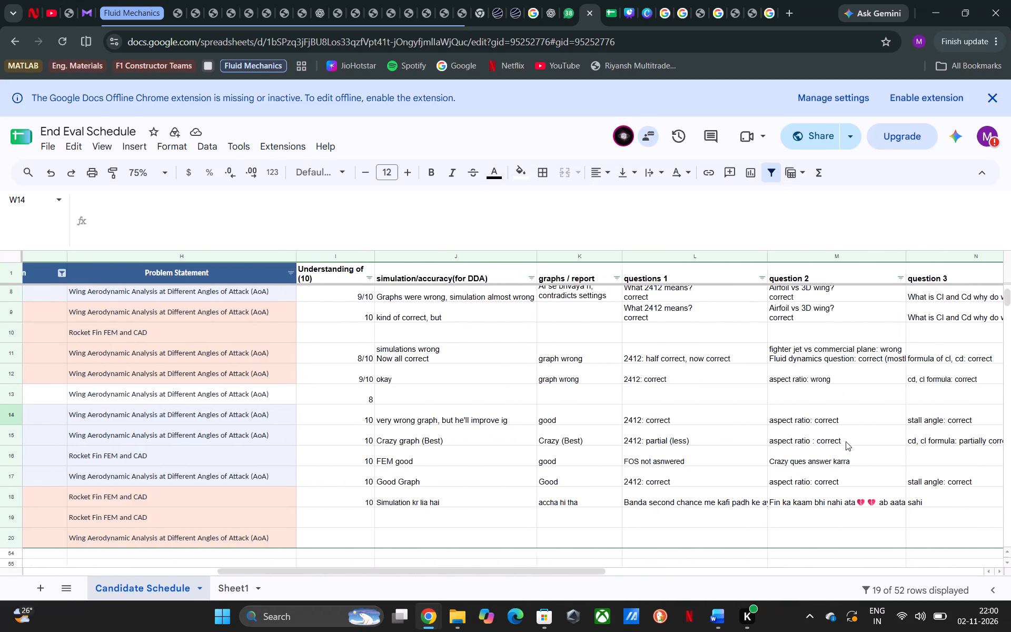
pyautogui.hscroll(4, 846, 441)
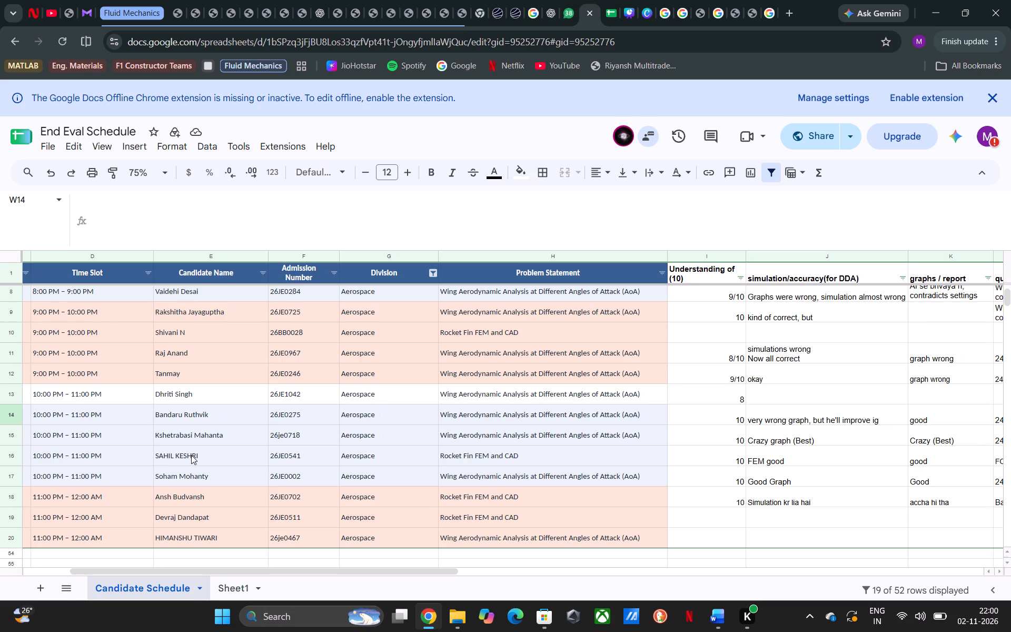
# Review the Rocket Fin FEM and CAD candidate's evaluation in row 16 and set the red/yellow/green rating to Green.
pyautogui.hscroll(-1, 191, 455)
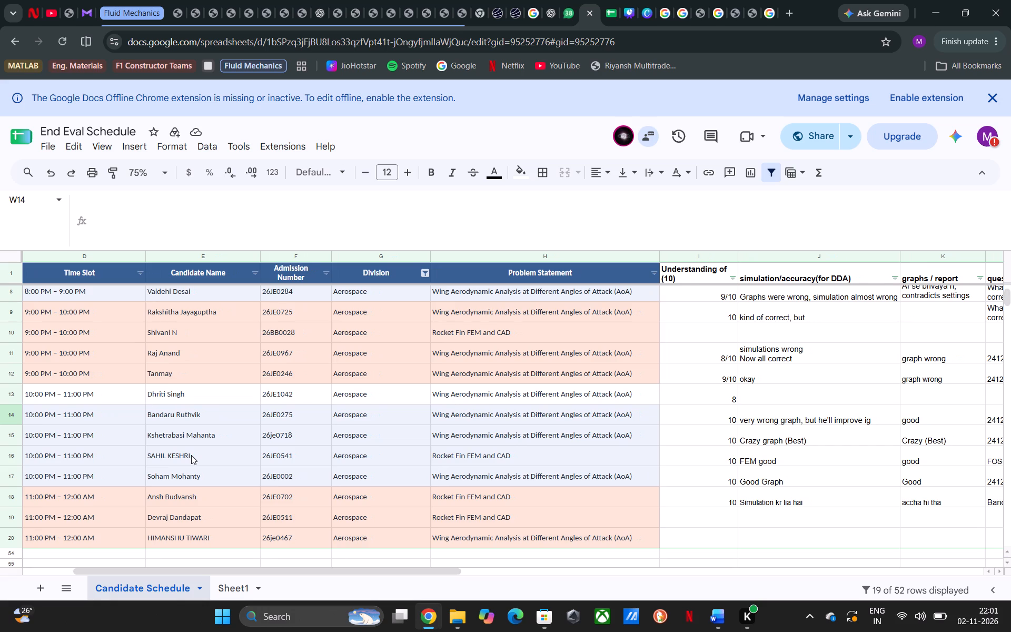
pyautogui.hscroll(-4, 191, 455)
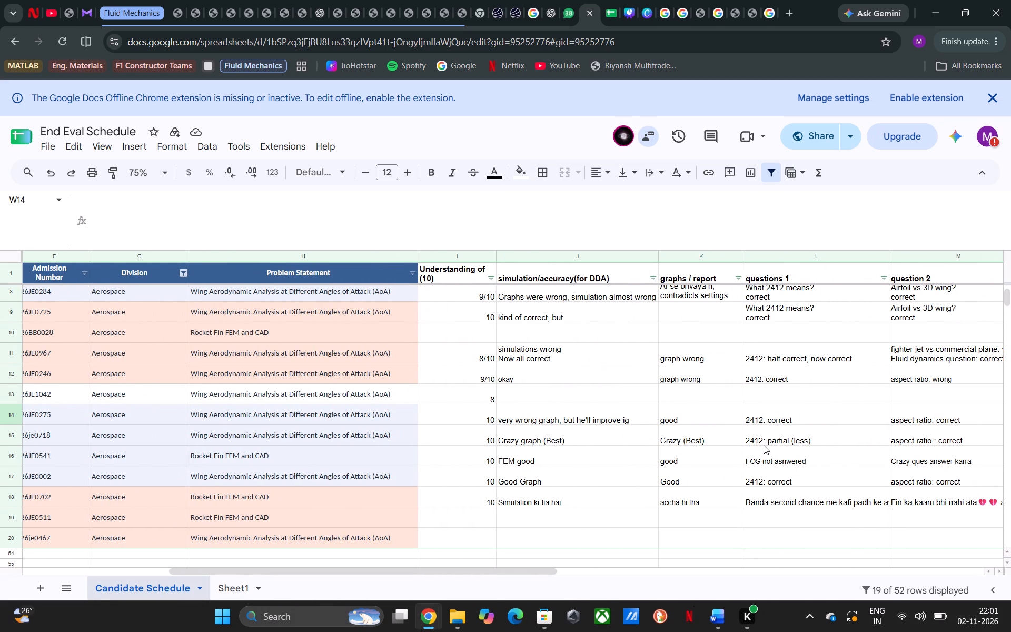
pyautogui.hscroll(-2, 772, 461)
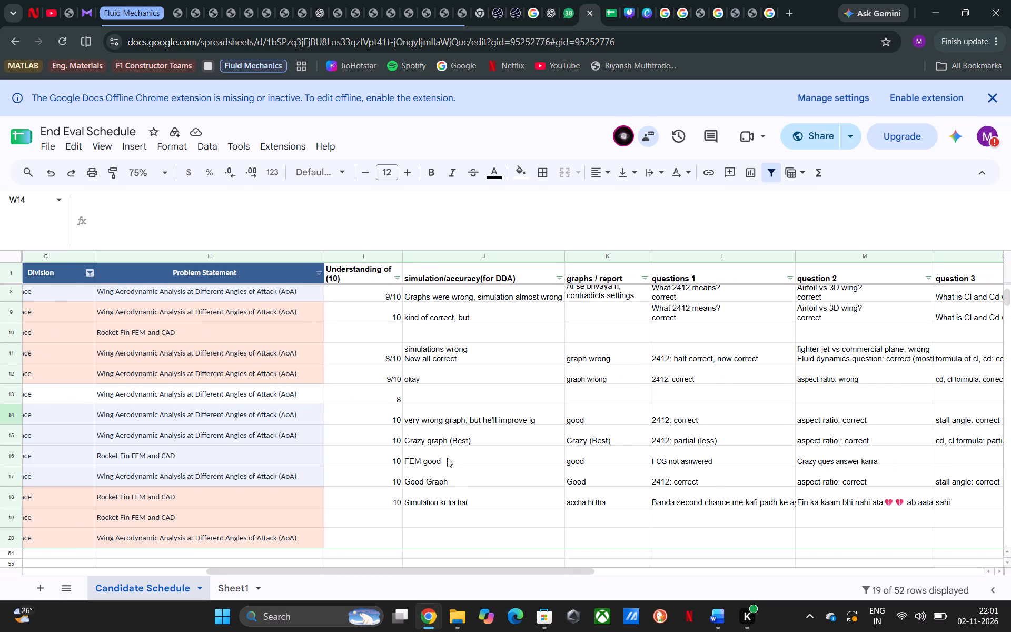
pyautogui.hscroll(-6, 447, 458)
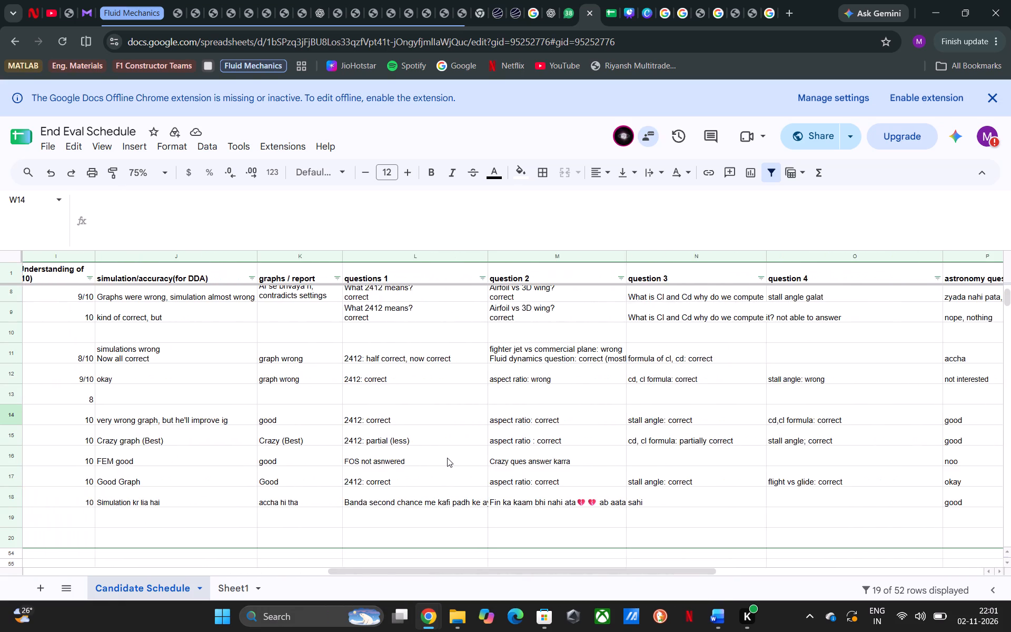
pyautogui.hscroll(-3, 447, 458)
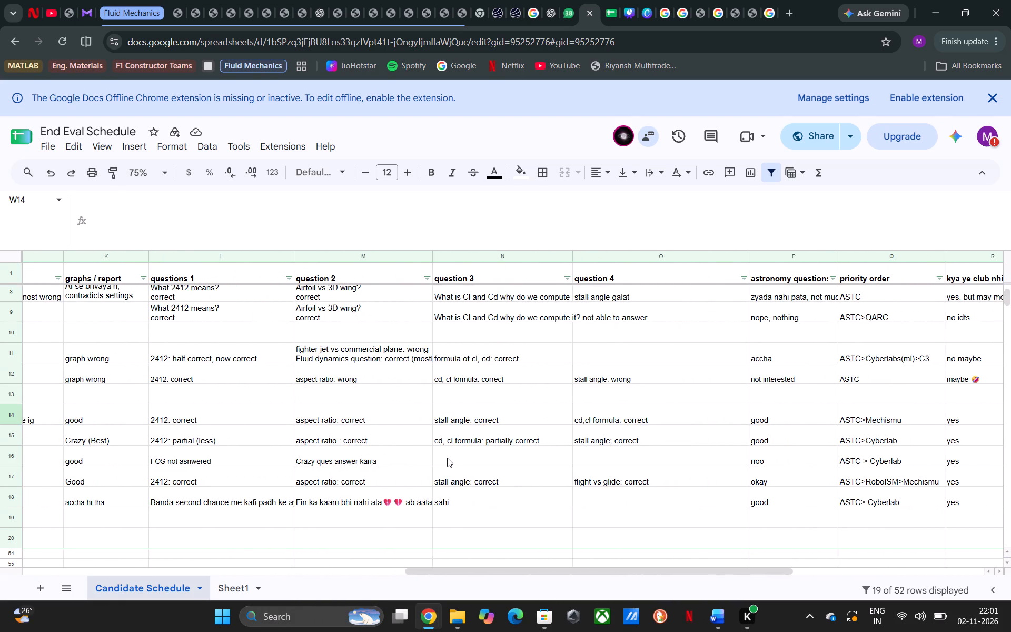
pyautogui.hscroll(-1, 447, 458)
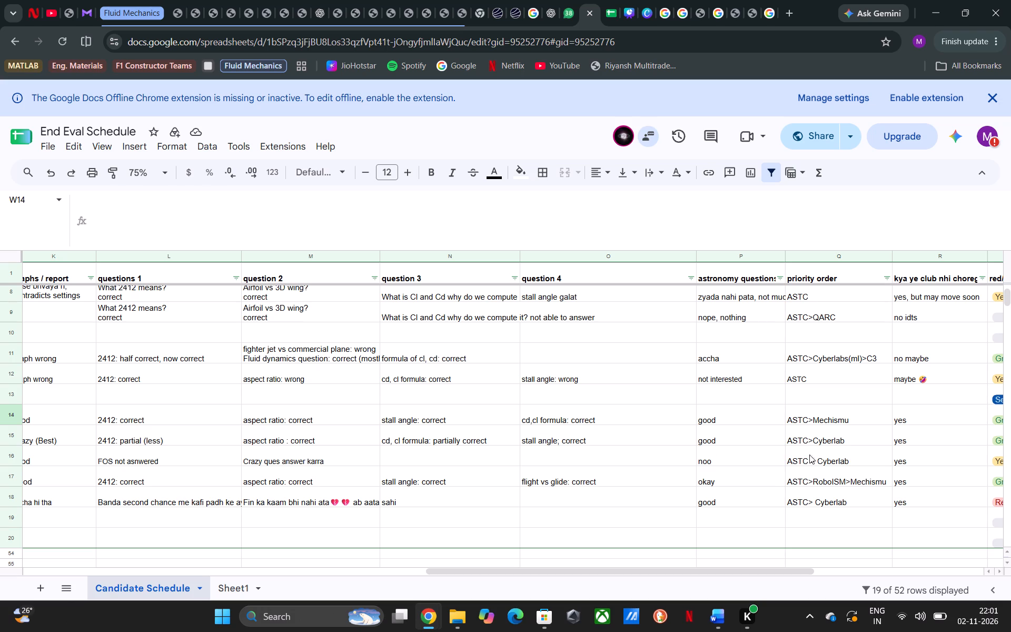
pyautogui.hscroll(-3, 920, 456)
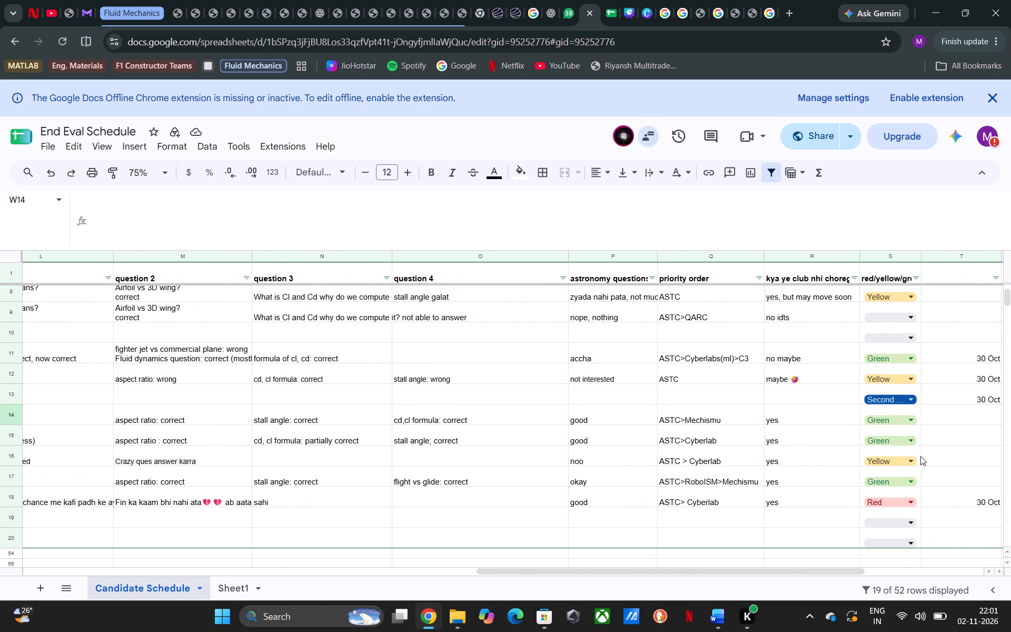
pyautogui.click(896, 460)
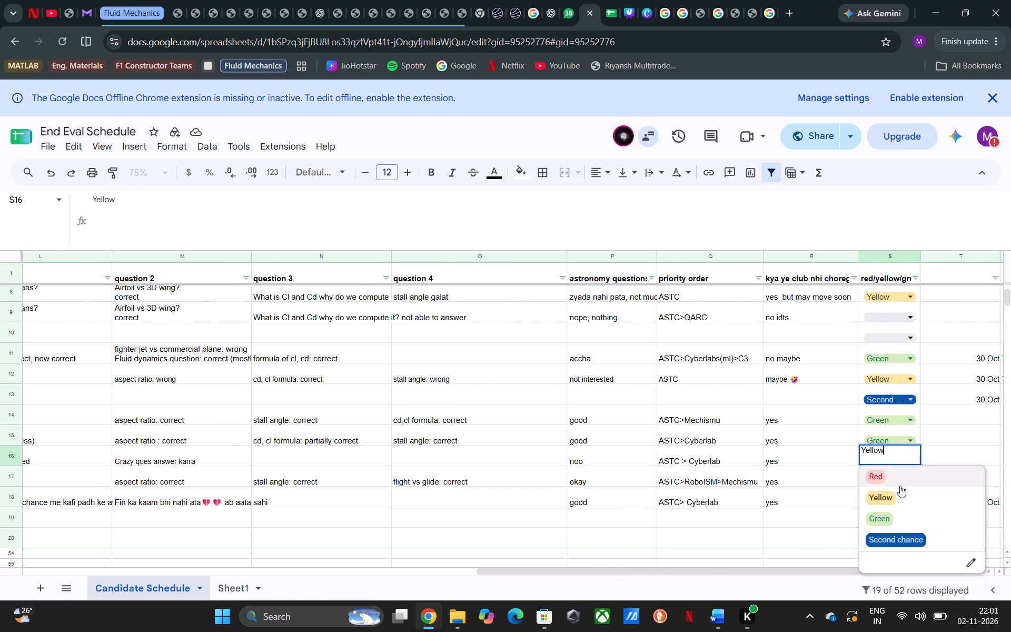
pyautogui.click(892, 518)
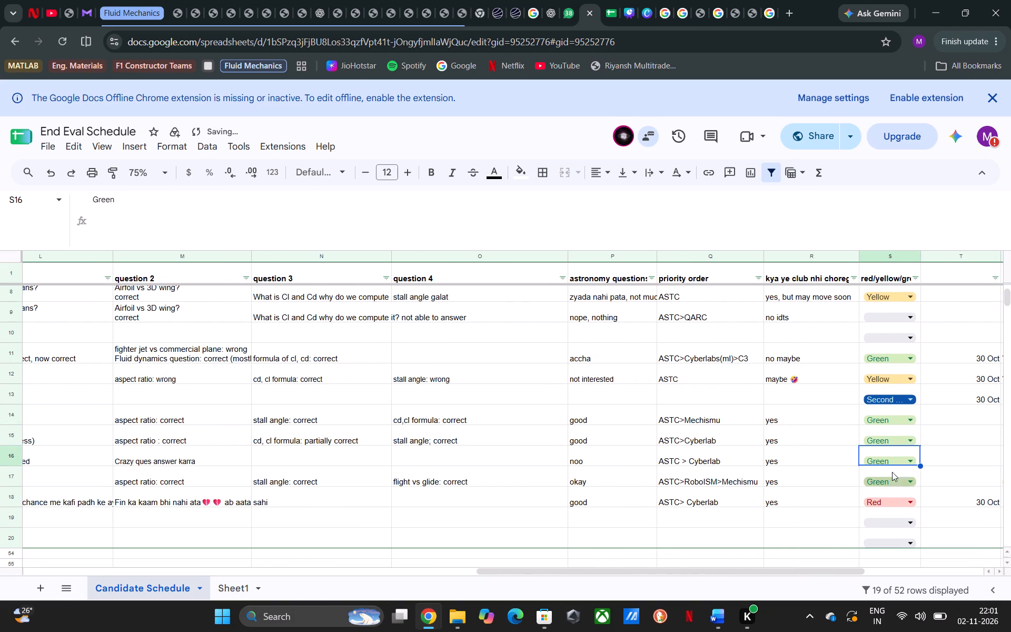
# Examine the ratings across the whole Aerospace list, matching them with candidate names, problem statements, simulation notes and question answers.
pyautogui.scroll(4, 895, 427)
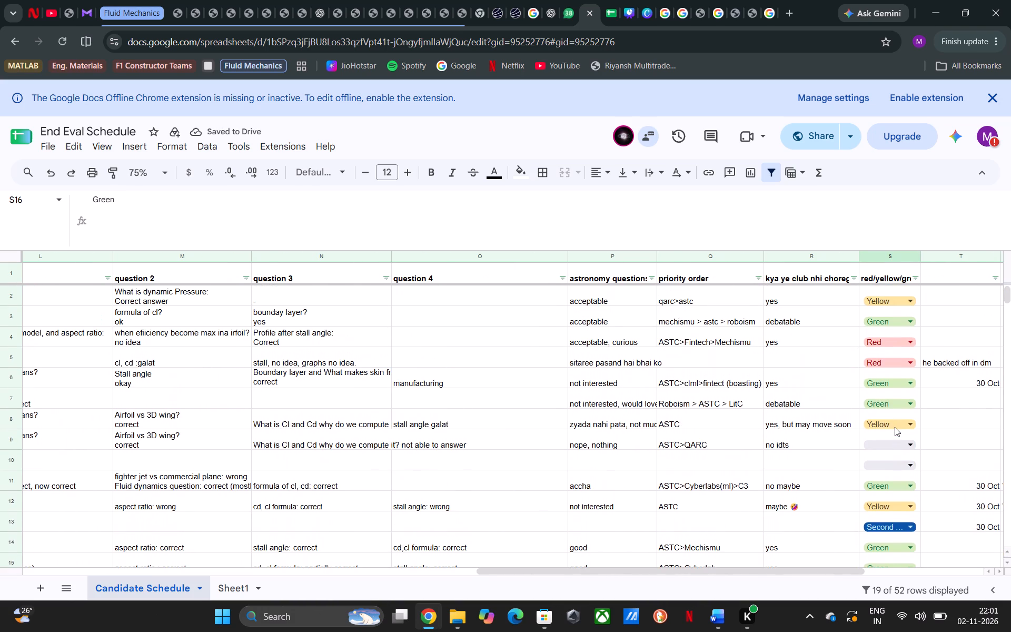
pyautogui.scroll(-2, 895, 427)
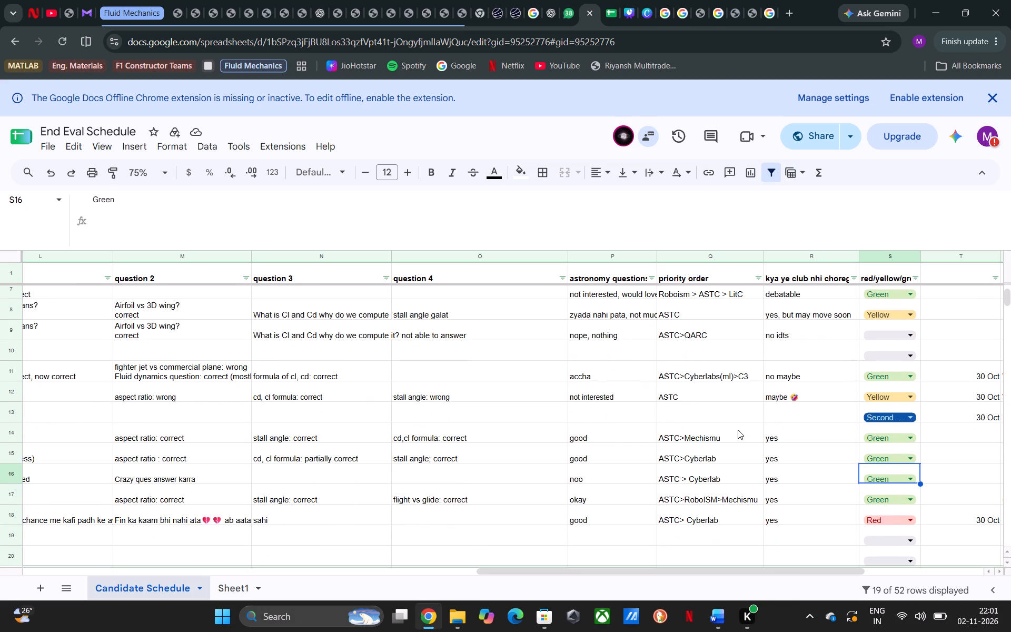
pyautogui.hscroll(3, 738, 430)
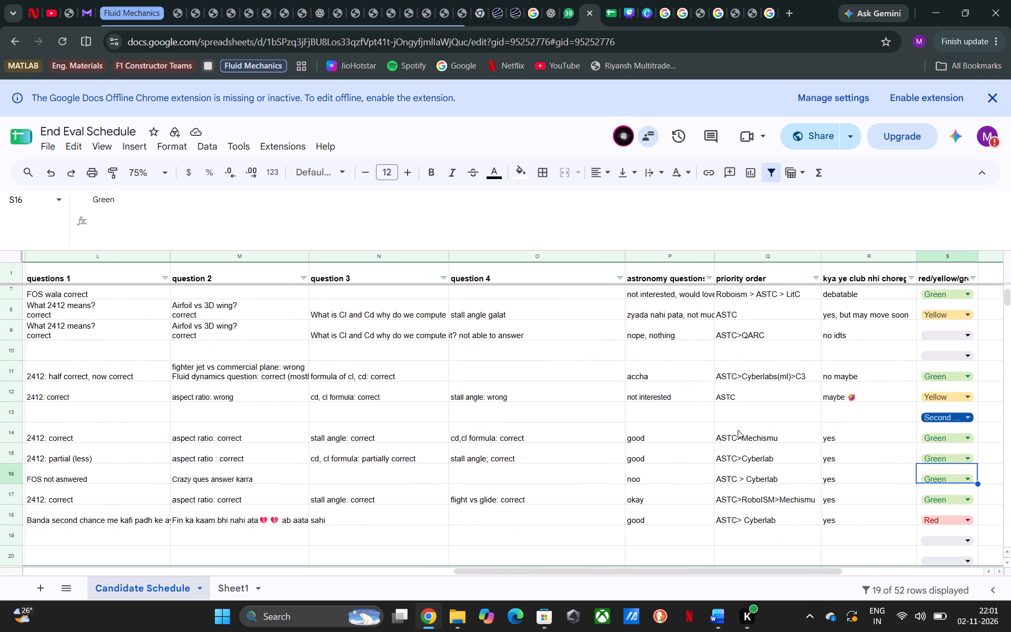
pyautogui.hscroll(10, 738, 430)
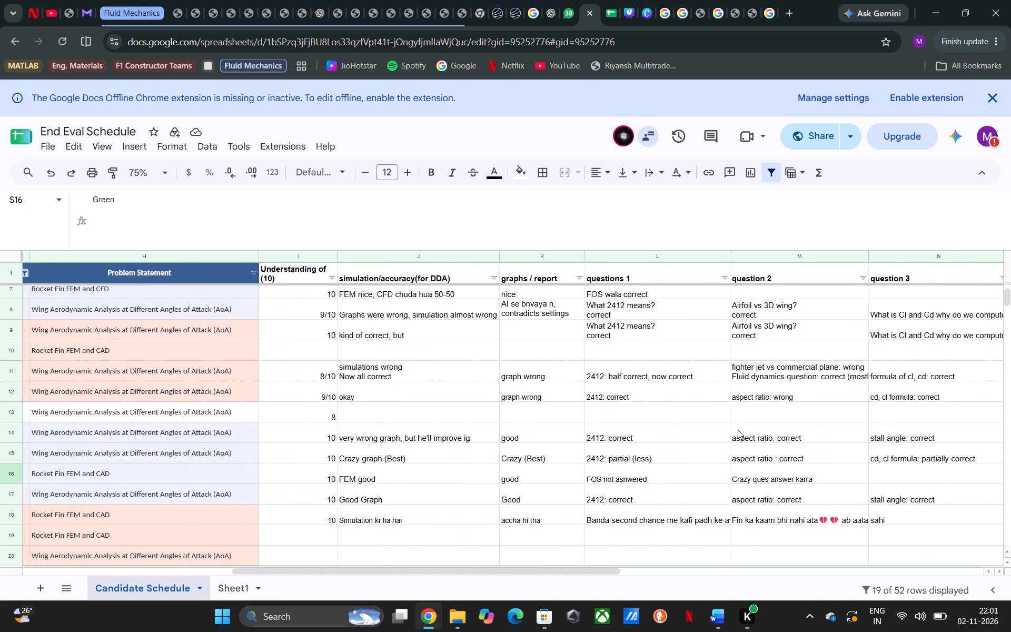
pyautogui.hscroll(8, 738, 430)
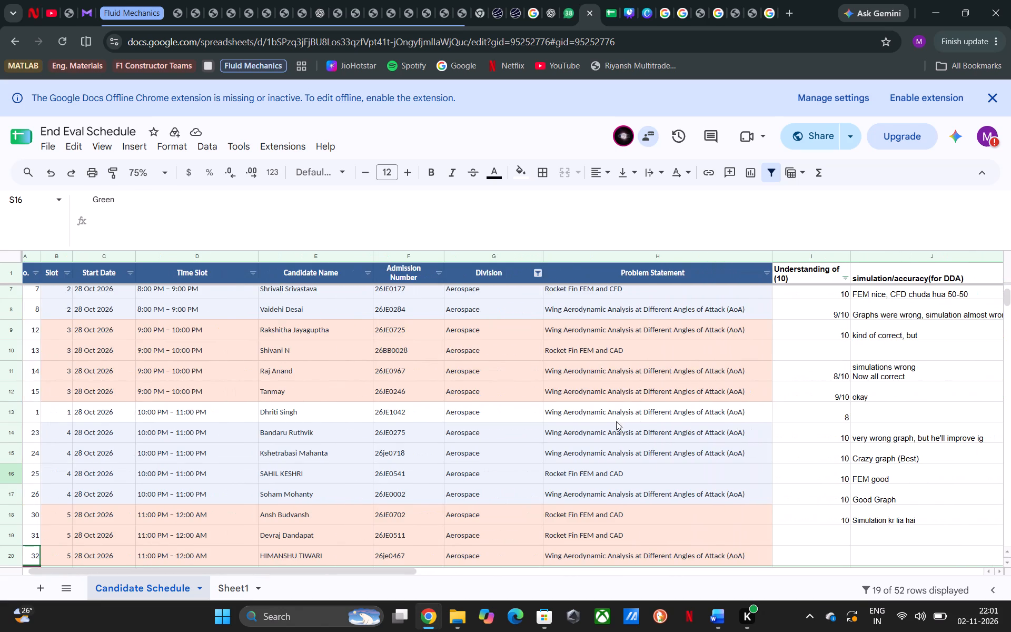
pyautogui.hscroll(-14, 547, 425)
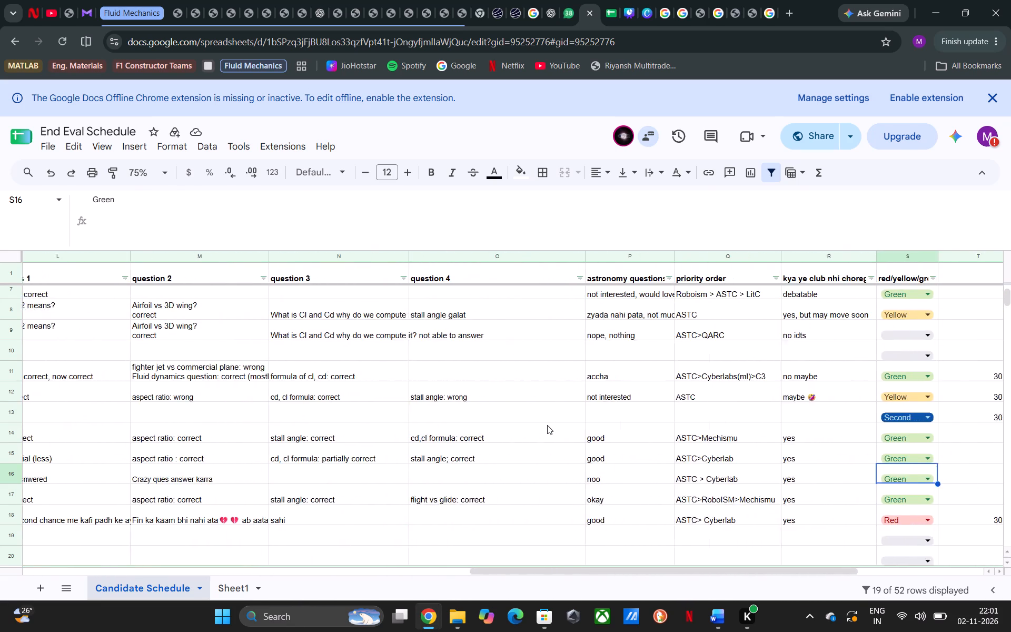
pyautogui.hscroll(-4, 547, 425)
pyautogui.hscroll(1, 547, 425)
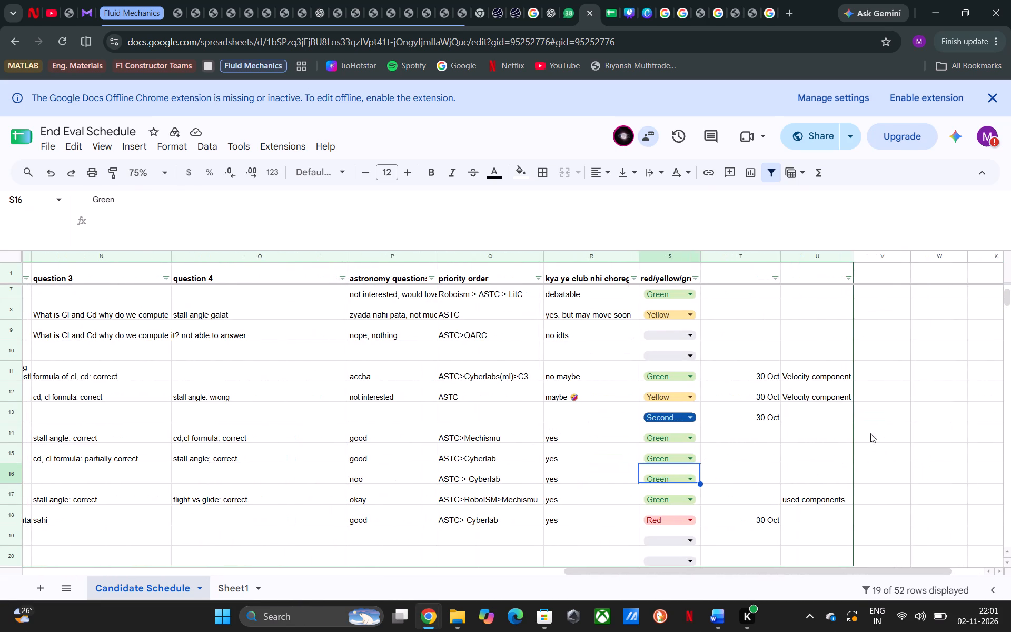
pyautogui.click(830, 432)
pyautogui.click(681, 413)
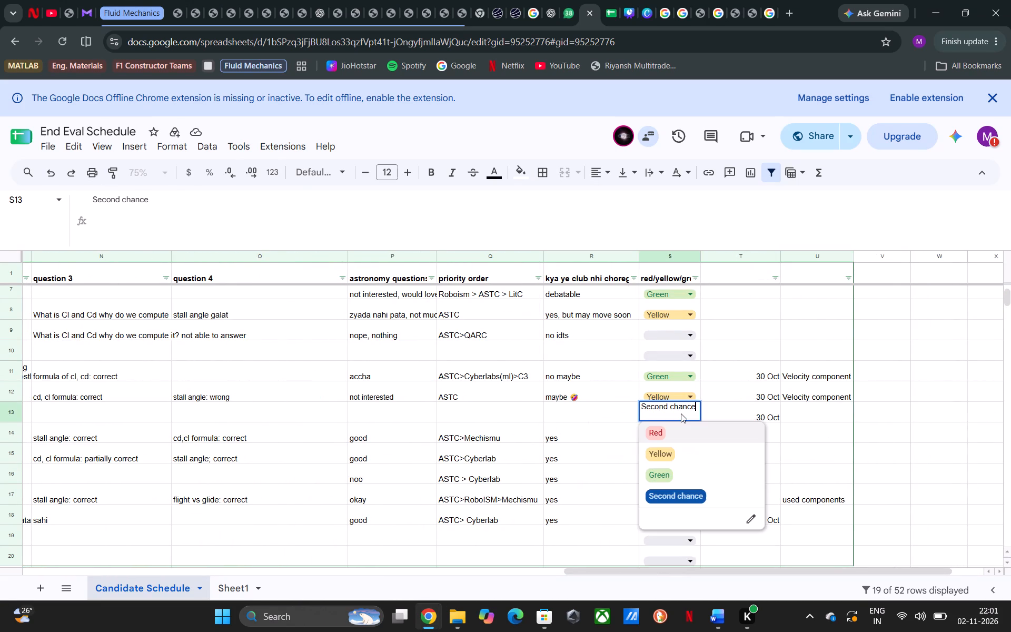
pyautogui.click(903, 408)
# Compare the Aerospace candidates in rows 6 to 18, from names and simulation notes through question answers and priority order to ratings.
pyautogui.hscroll(16, 597, 407)
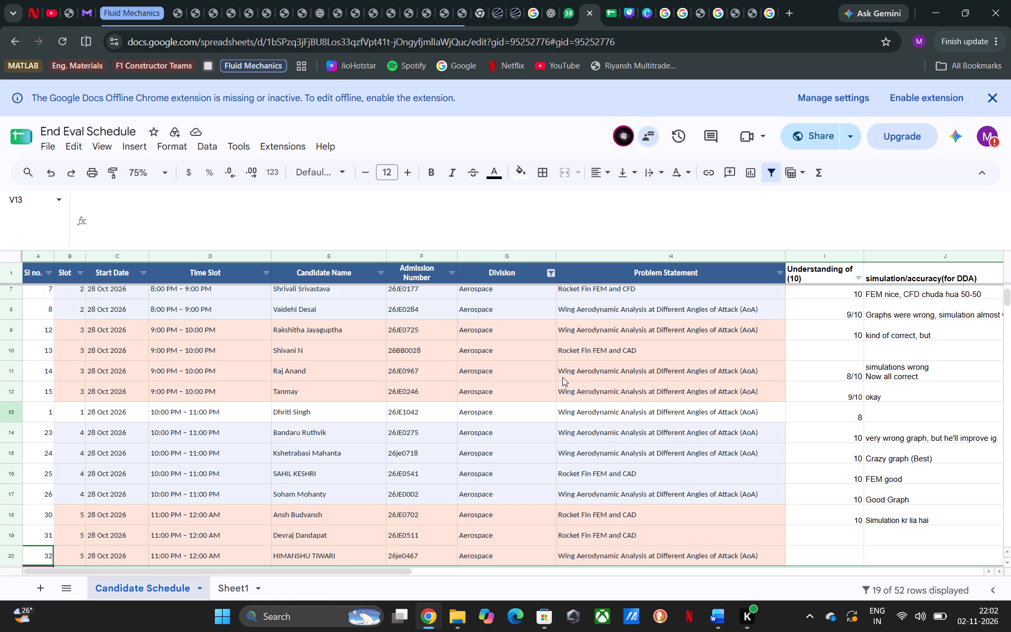
pyautogui.scroll(1, 562, 377)
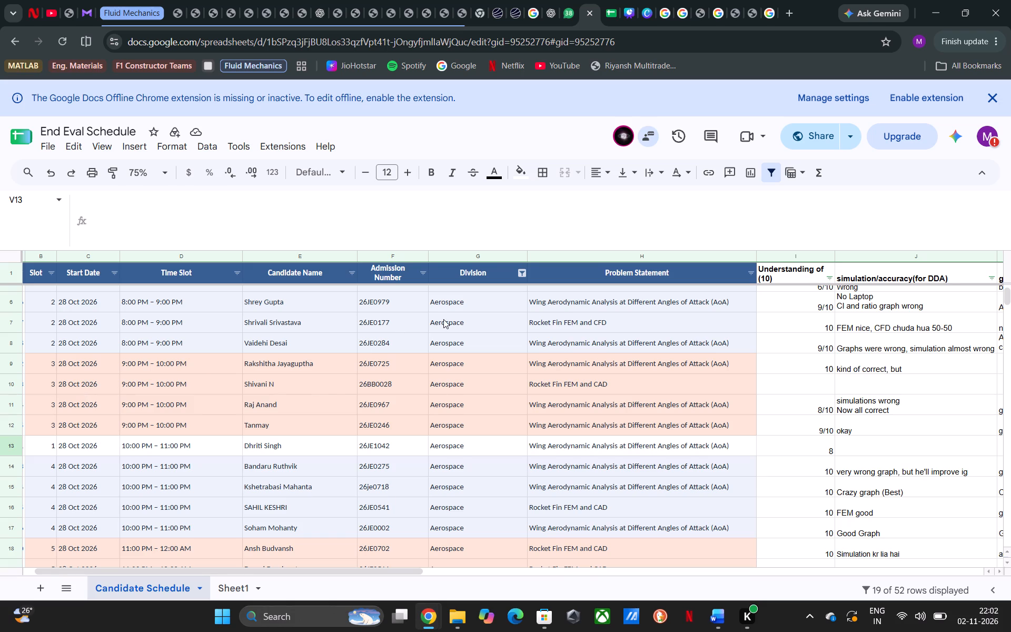
pyautogui.hscroll(-13, 443, 319)
pyautogui.hscroll(2, 443, 319)
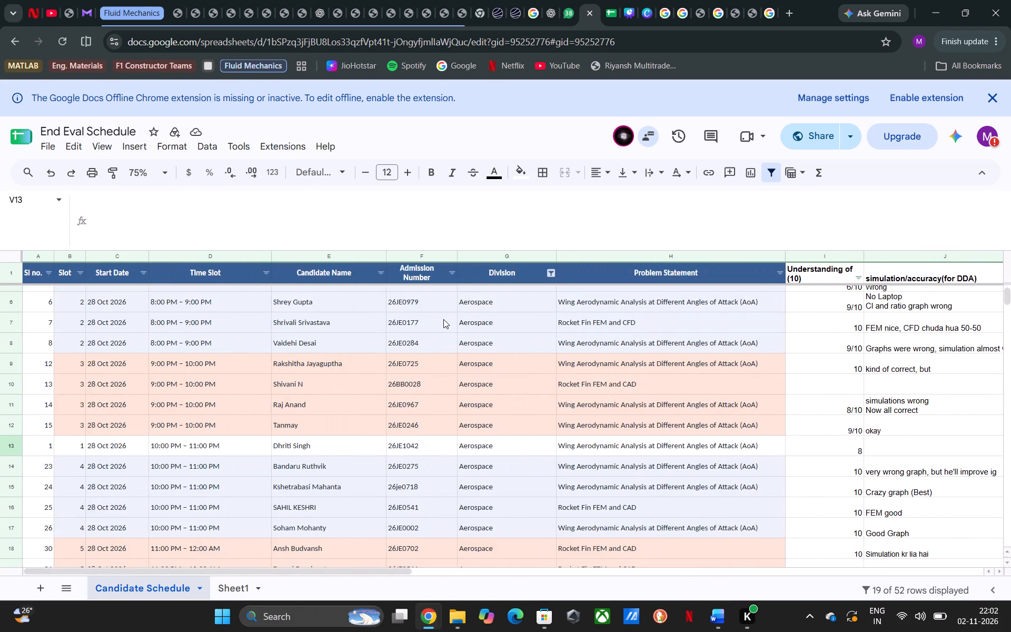
pyautogui.hscroll(1, 443, 319)
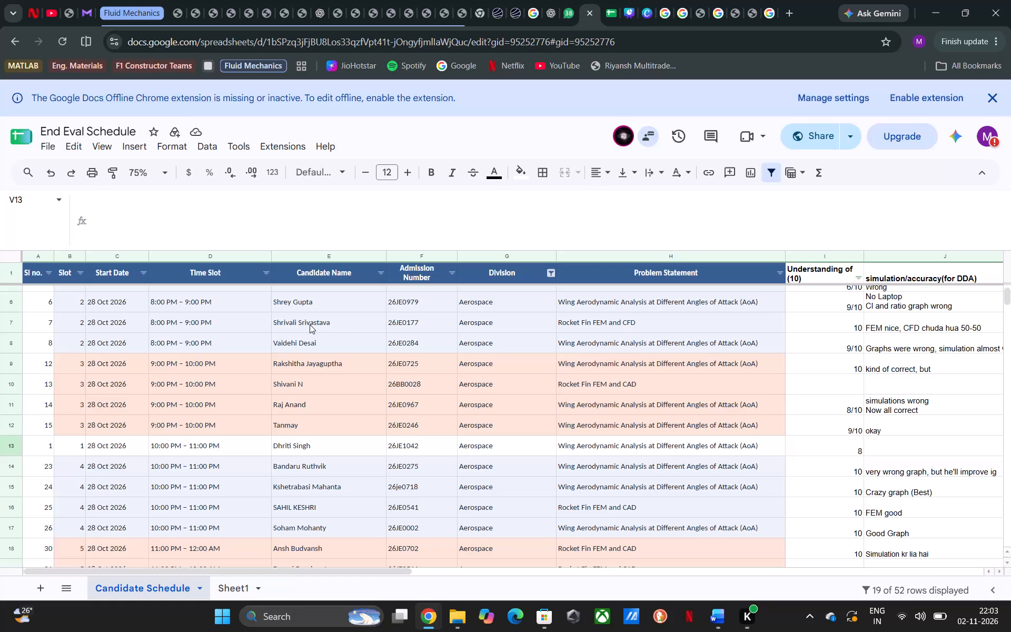
pyautogui.hscroll(-12, 447, 441)
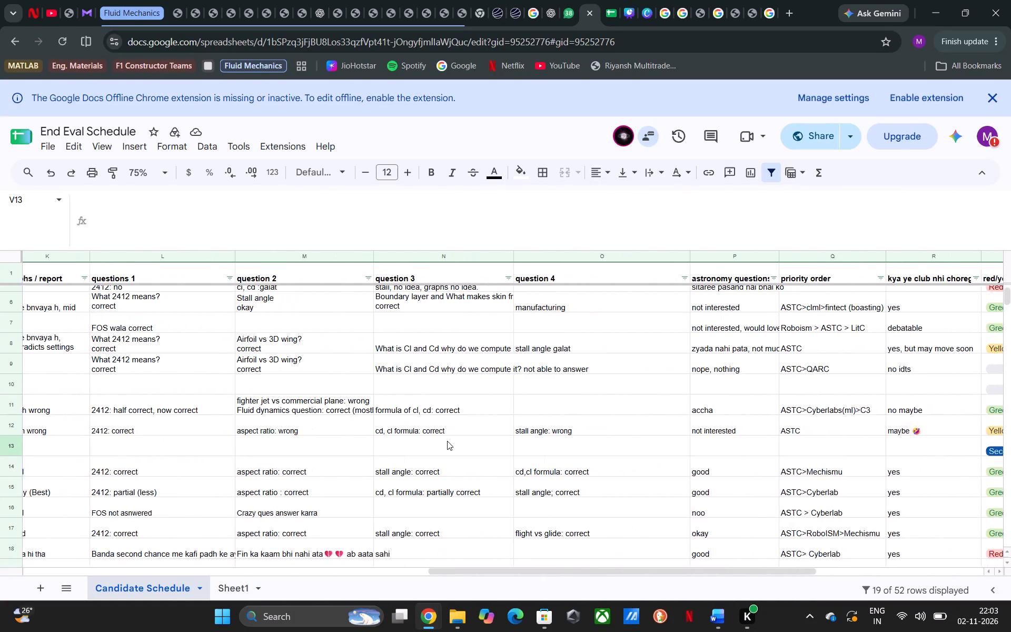
pyautogui.hscroll(-2, 447, 441)
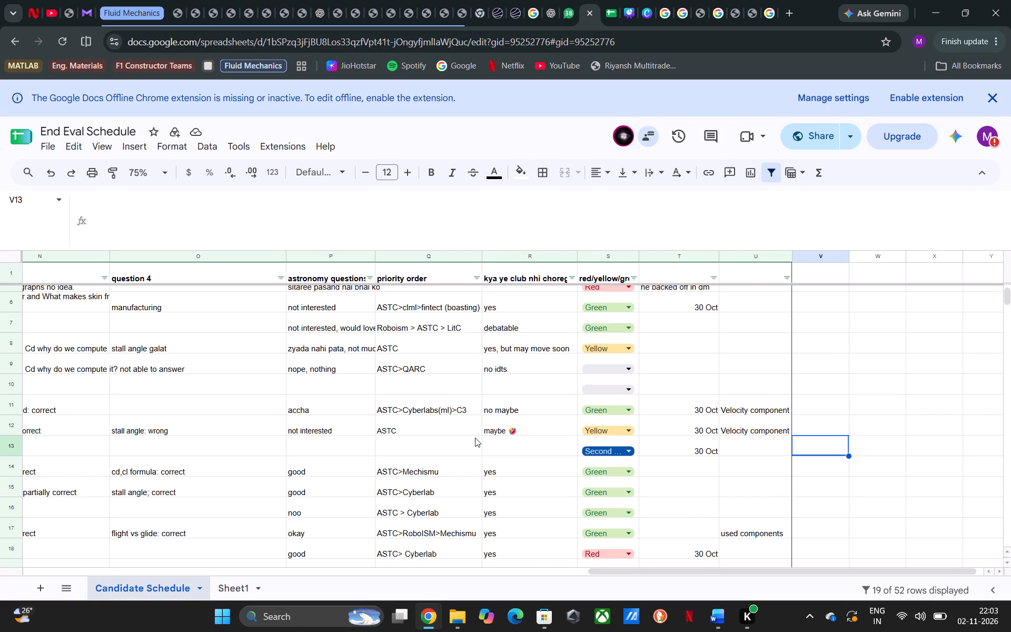
pyautogui.hscroll(5, 475, 438)
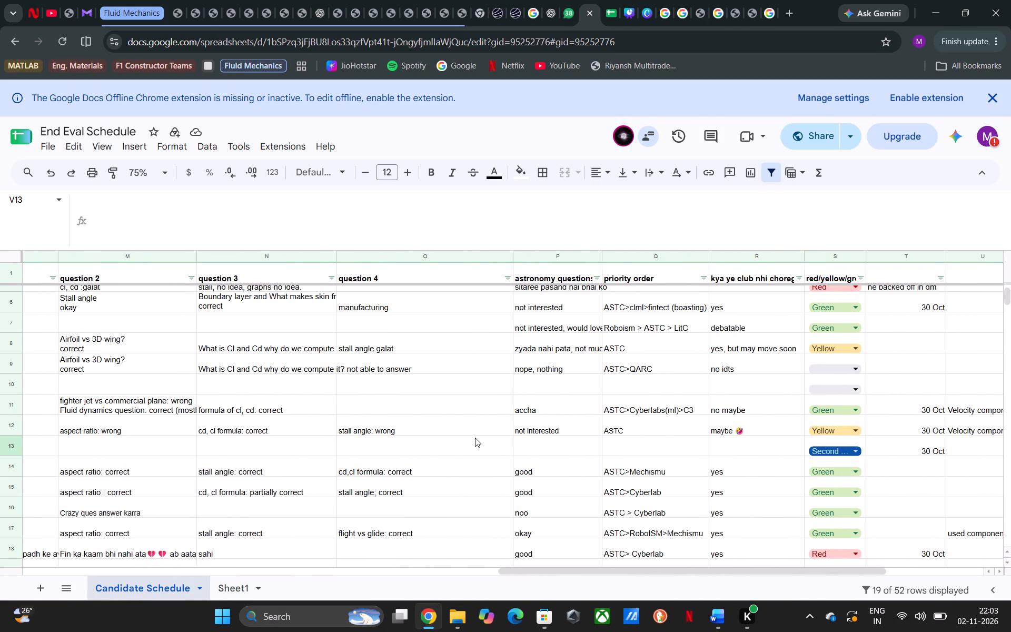
# Examine the Aerospace candidates from row 18 up to row 2, matching names and problem statements with understanding scores, simulation notes and question answers.
pyautogui.hscroll(4, 475, 438)
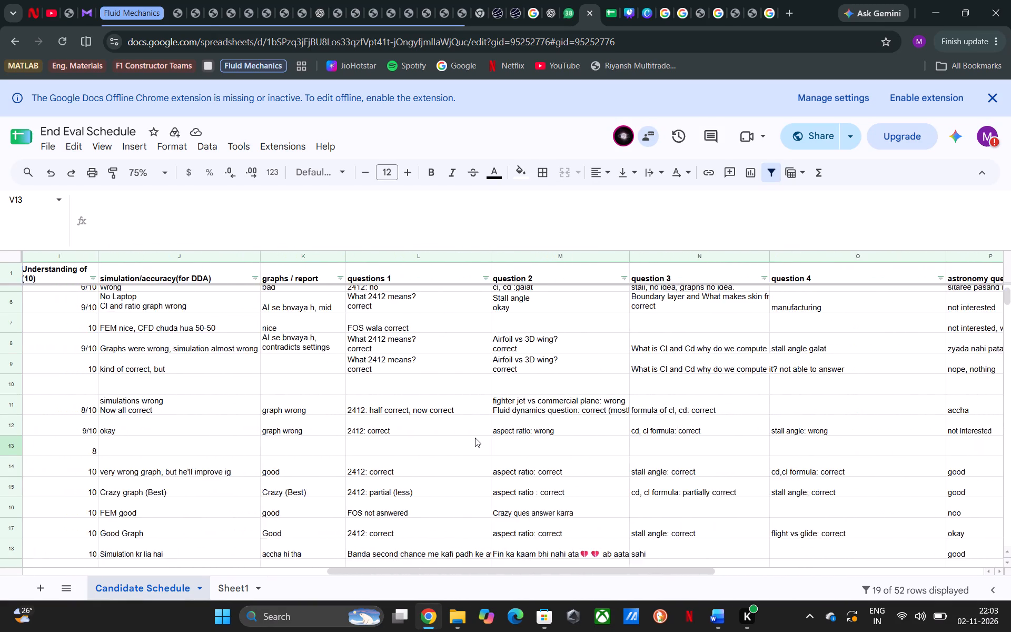
pyautogui.hscroll(4, 475, 438)
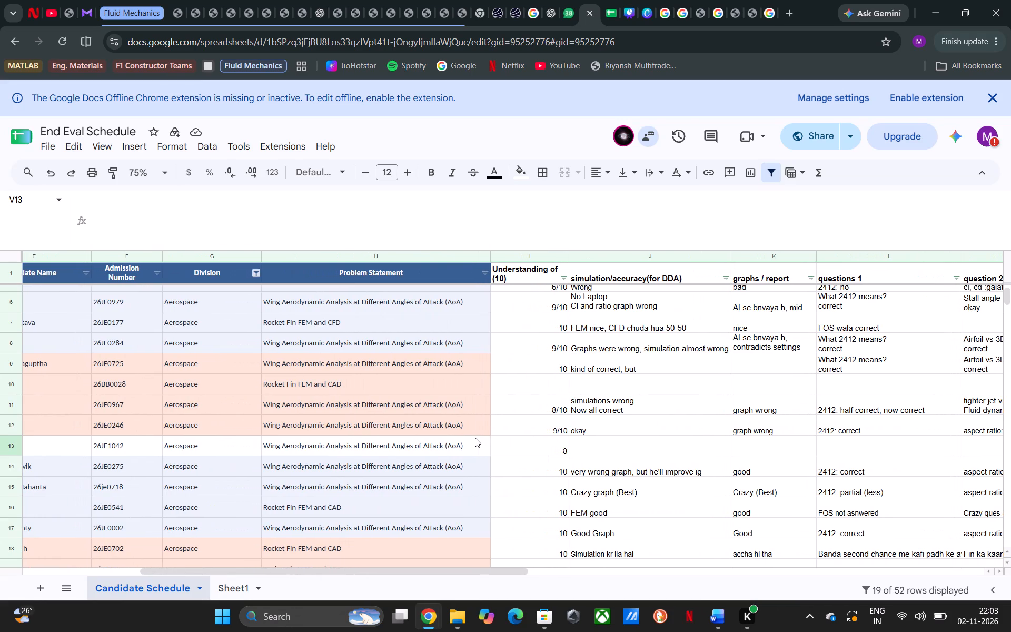
pyautogui.hscroll(4, 475, 438)
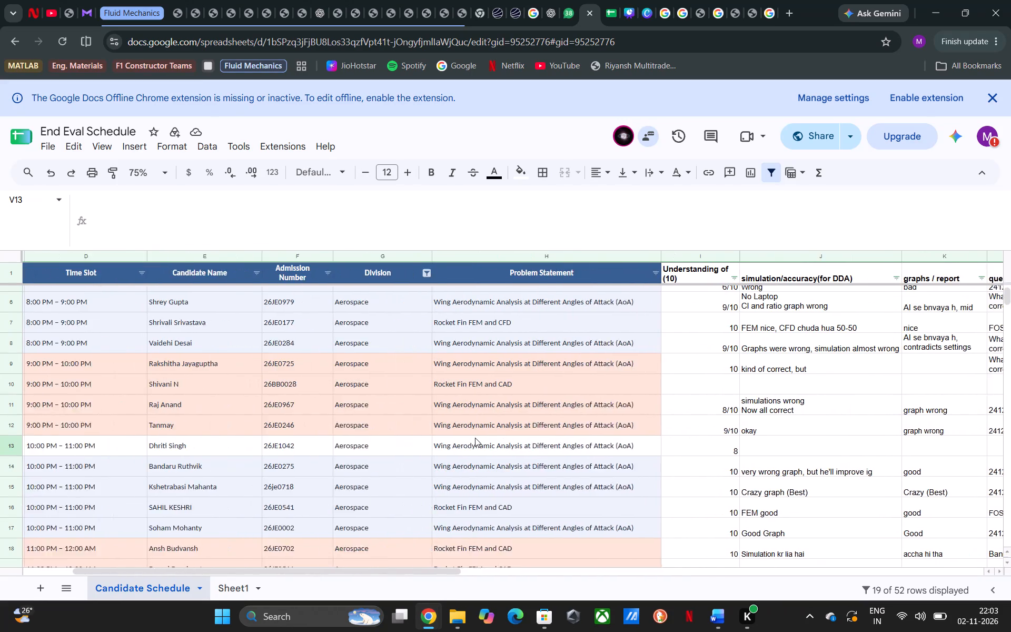
pyautogui.hscroll(2, 475, 438)
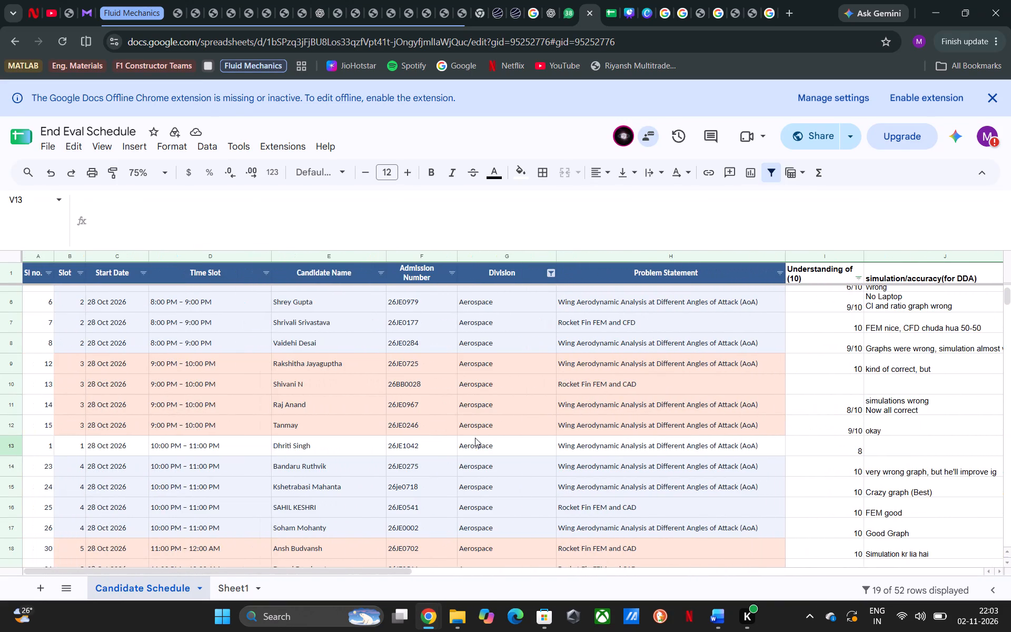
pyautogui.hscroll(1, 475, 438)
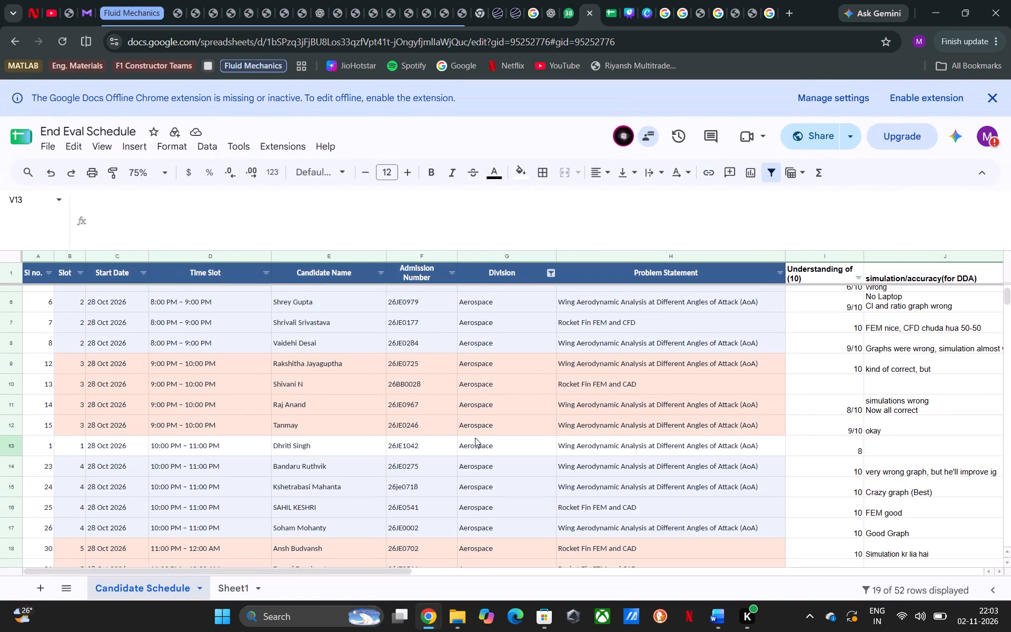
pyautogui.scroll(3, 475, 438)
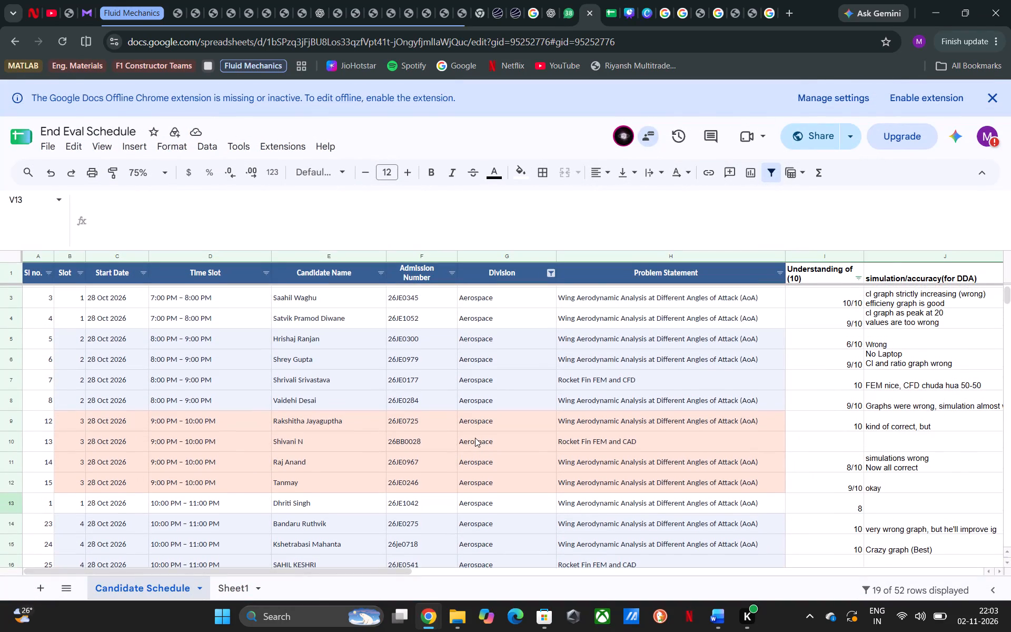
pyautogui.scroll(2, 475, 438)
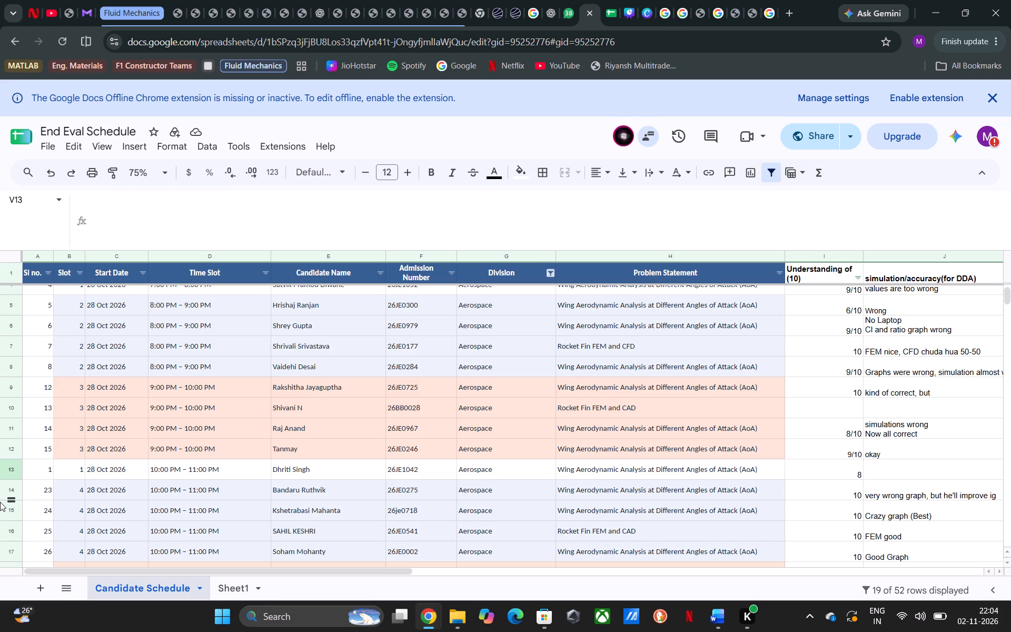
pyautogui.click(300, 233)
pyautogui.hscroll(9, 371, 298)
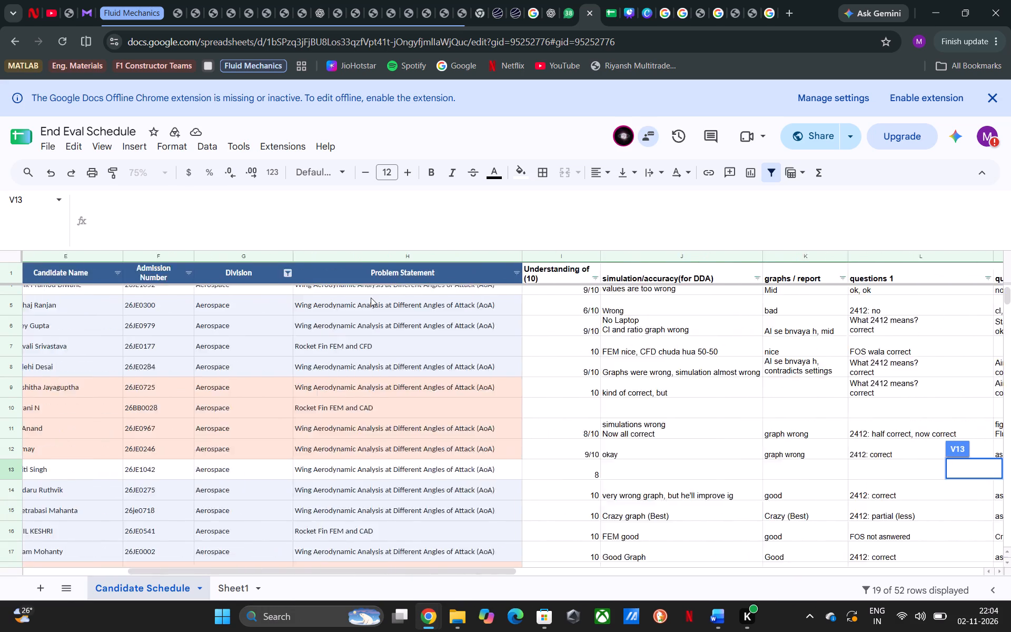
pyautogui.hscroll(4, 371, 298)
pyautogui.hscroll(1, 401, 401)
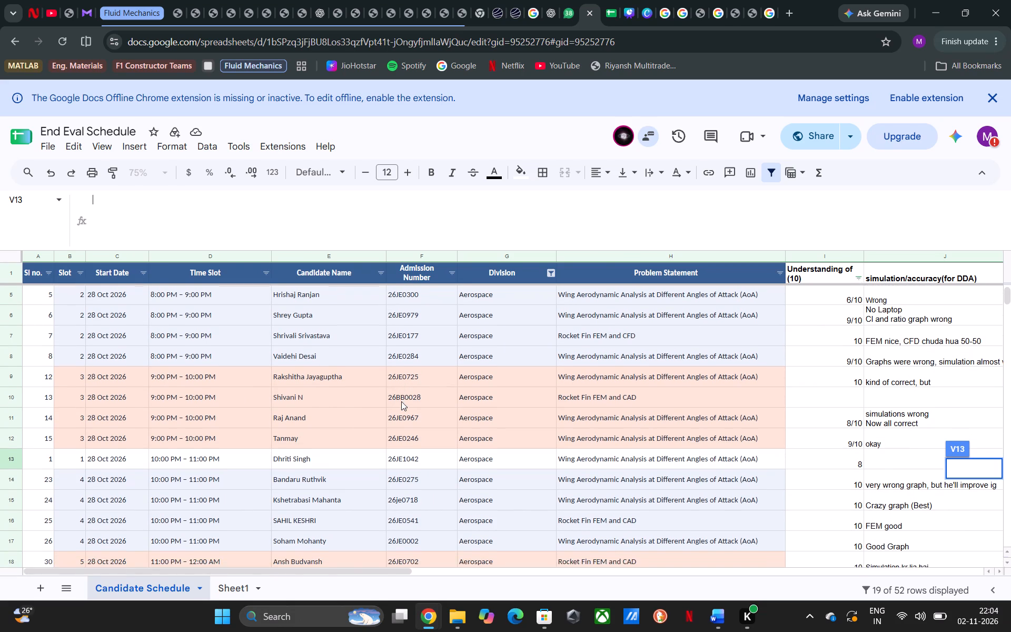
pyautogui.hscroll(1, 401, 401)
pyautogui.scroll(1, 401, 401)
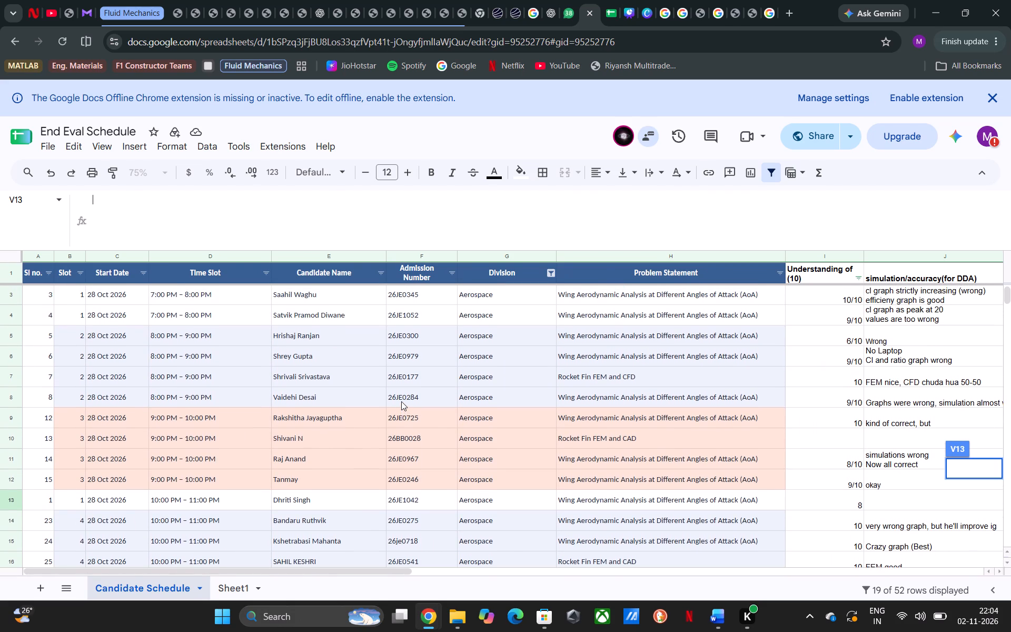
pyautogui.scroll(1, 401, 401)
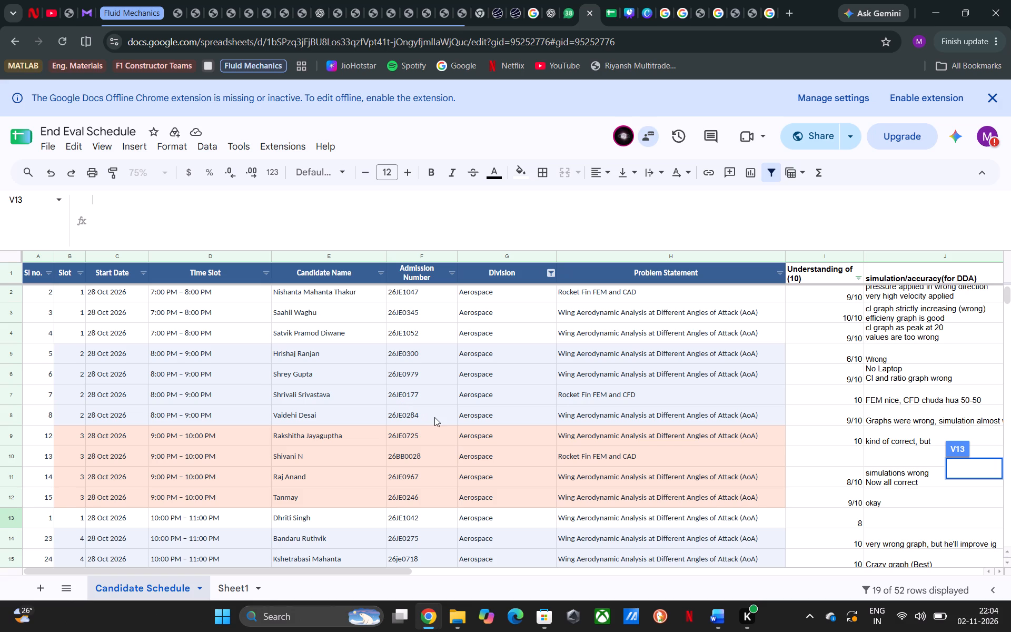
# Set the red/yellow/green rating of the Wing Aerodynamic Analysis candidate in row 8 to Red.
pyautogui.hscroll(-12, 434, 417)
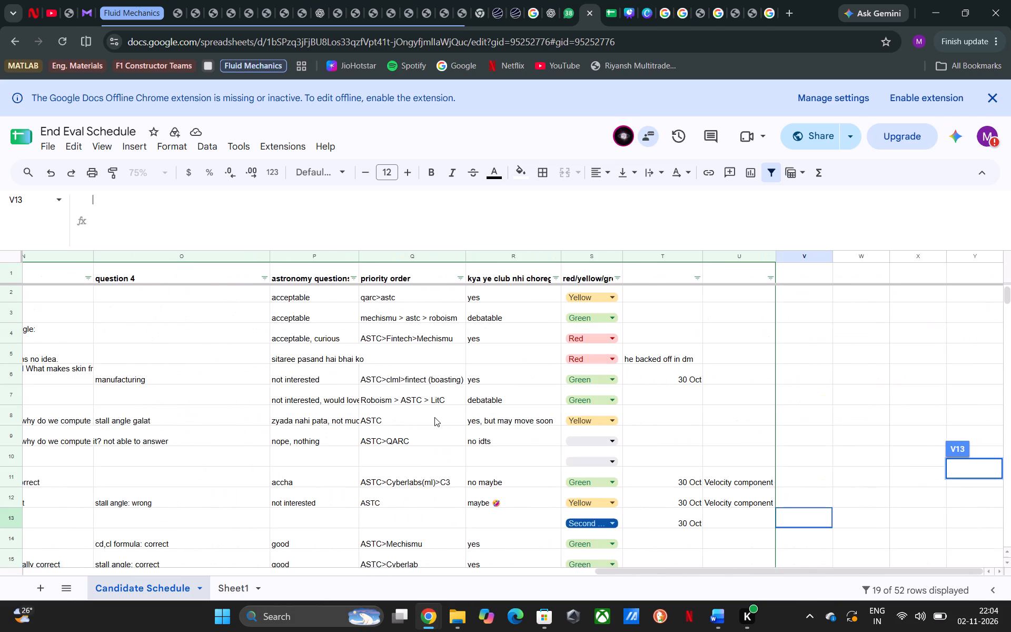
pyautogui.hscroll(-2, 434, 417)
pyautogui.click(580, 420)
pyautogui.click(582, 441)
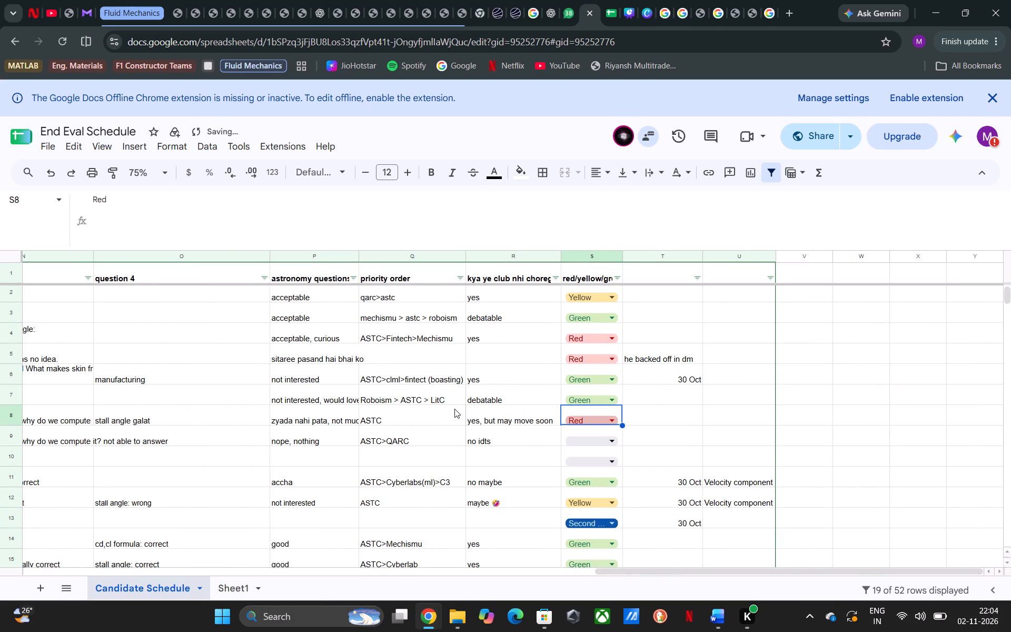
# Recheck row 8's understanding score, simulation notes and question answers against row 9, and set row 8's rating back to Yellow.
pyautogui.hscroll(7, 445, 419)
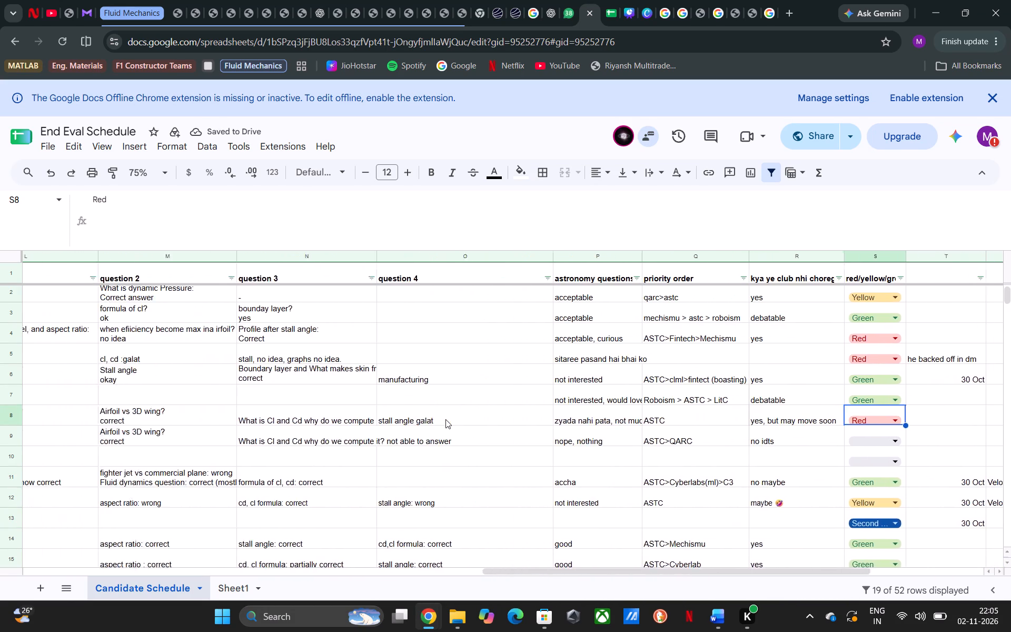
pyautogui.hscroll(5, 445, 419)
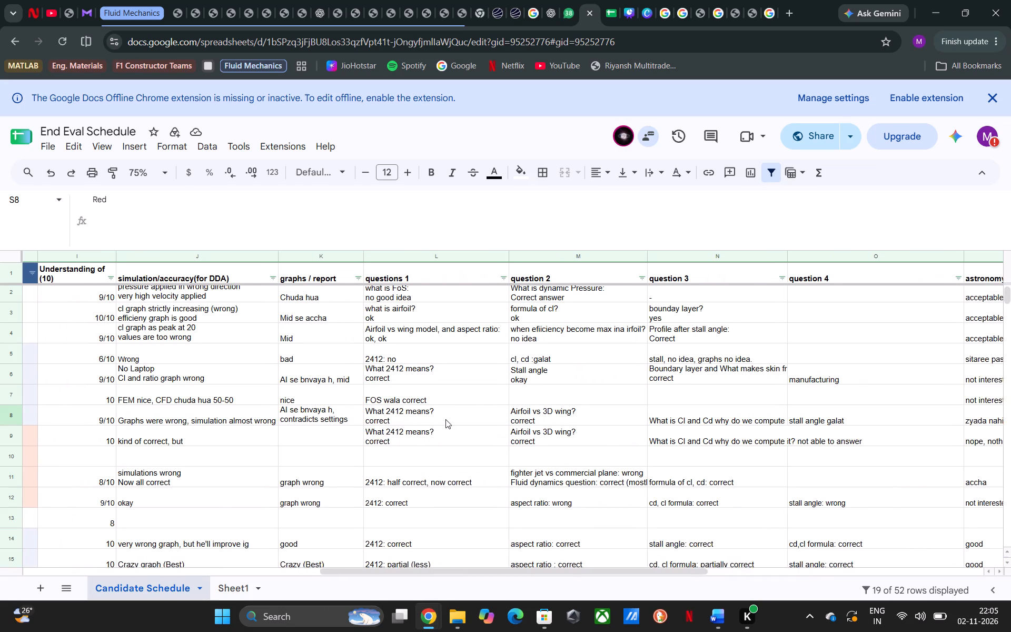
pyautogui.hscroll(6, 445, 419)
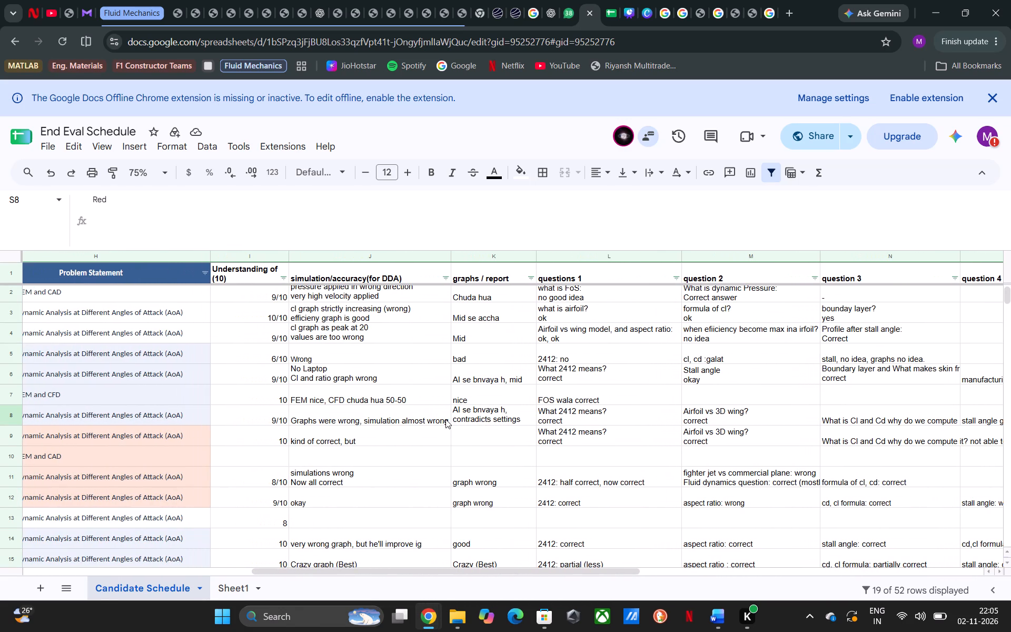
pyautogui.click(331, 423)
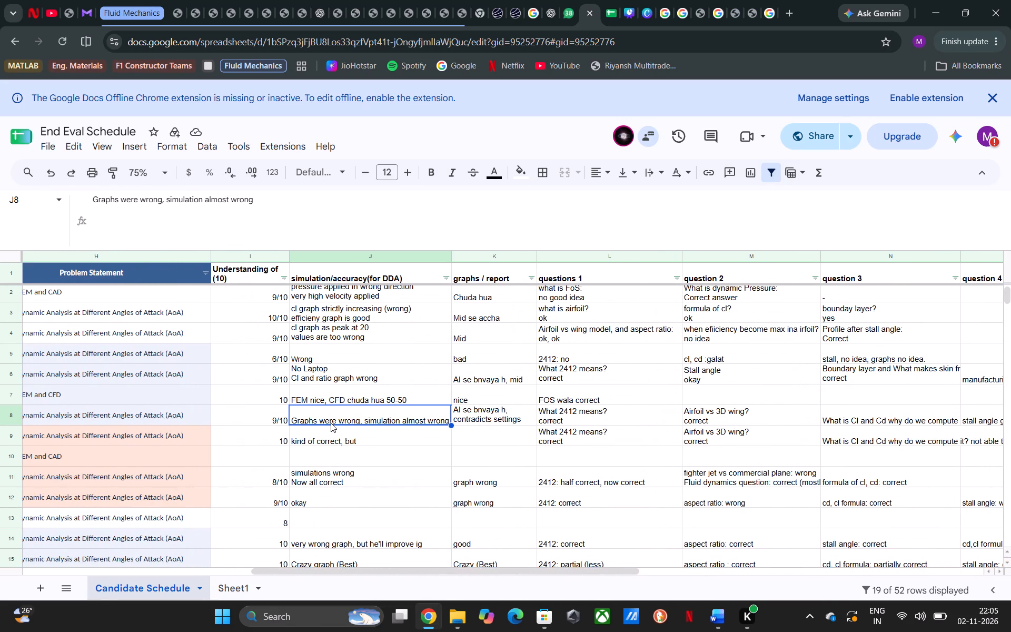
pyautogui.click(248, 417)
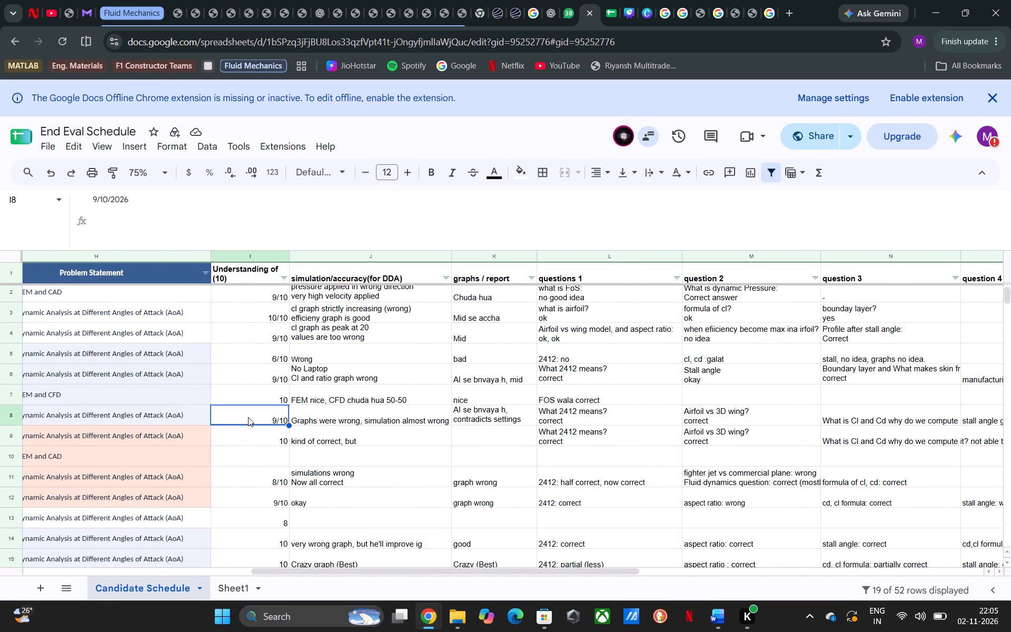
pyautogui.click(375, 444)
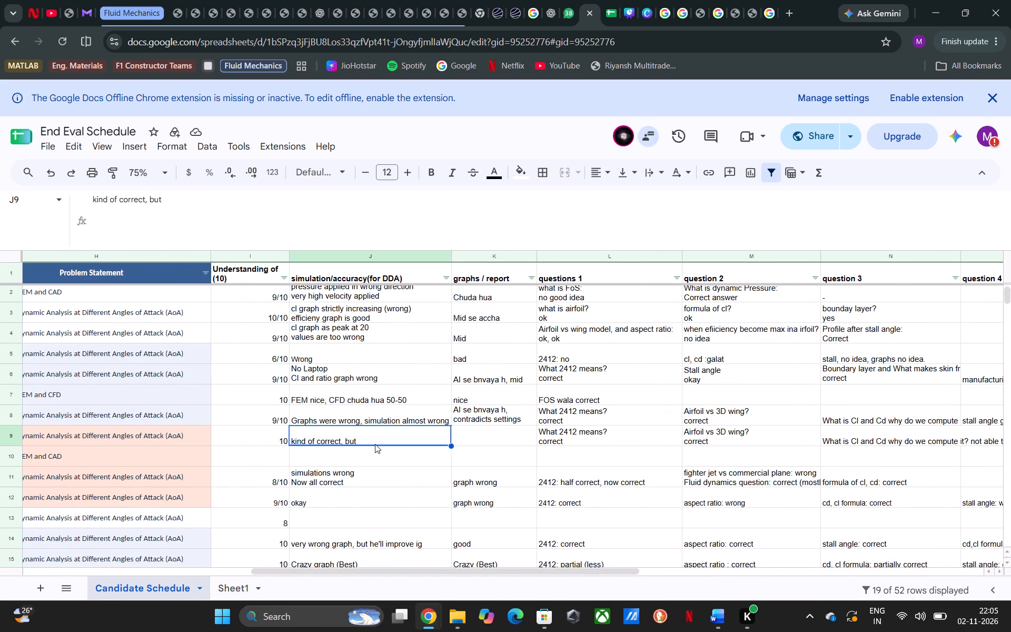
pyautogui.click(599, 412)
pyautogui.hscroll(-3, 599, 412)
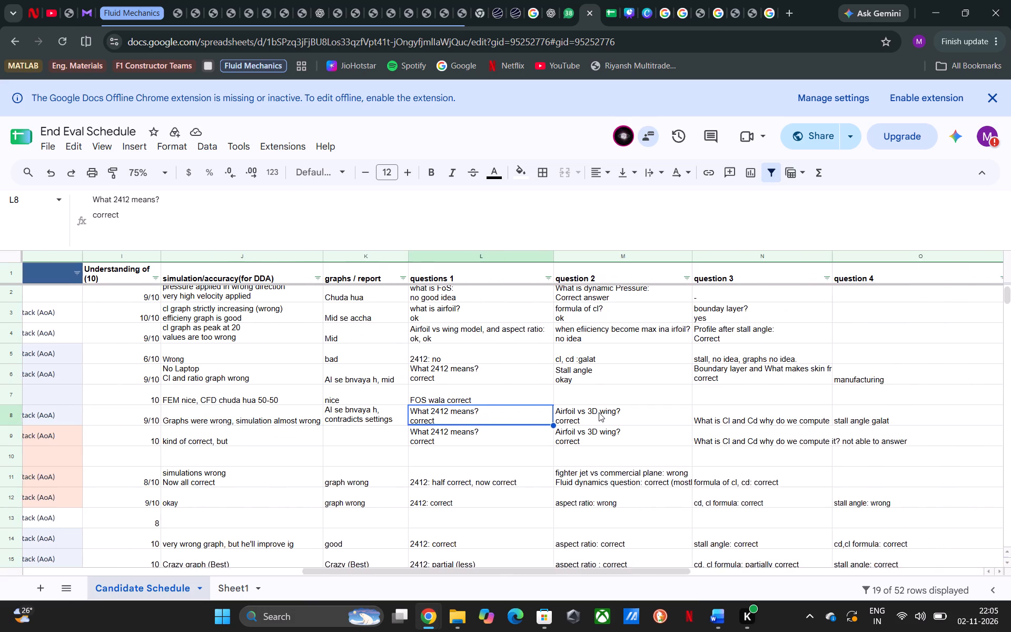
pyautogui.hscroll(-5, 599, 412)
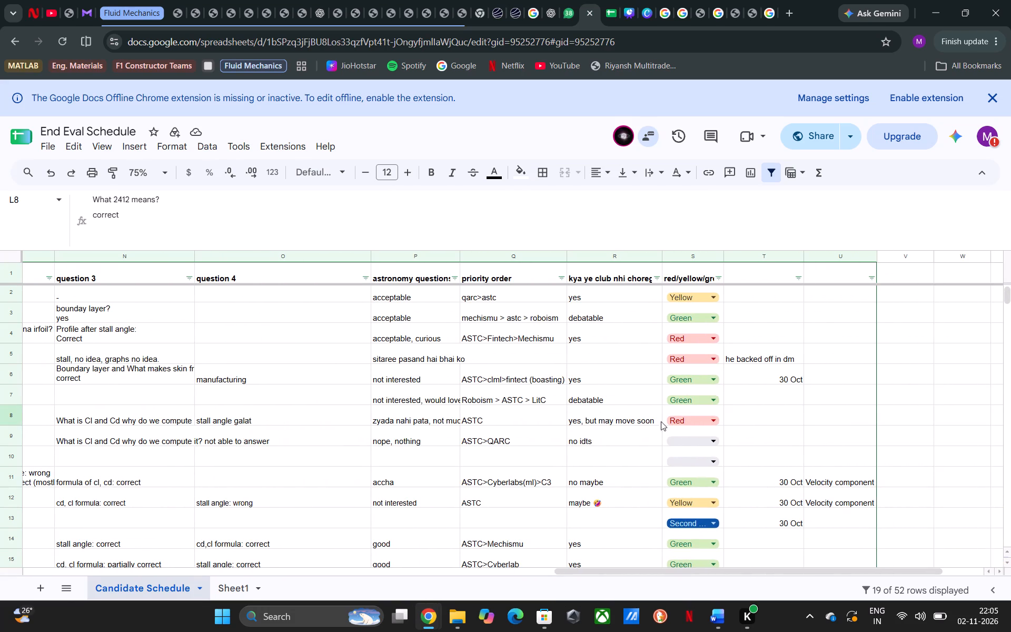
pyautogui.click(672, 424)
pyautogui.click(671, 451)
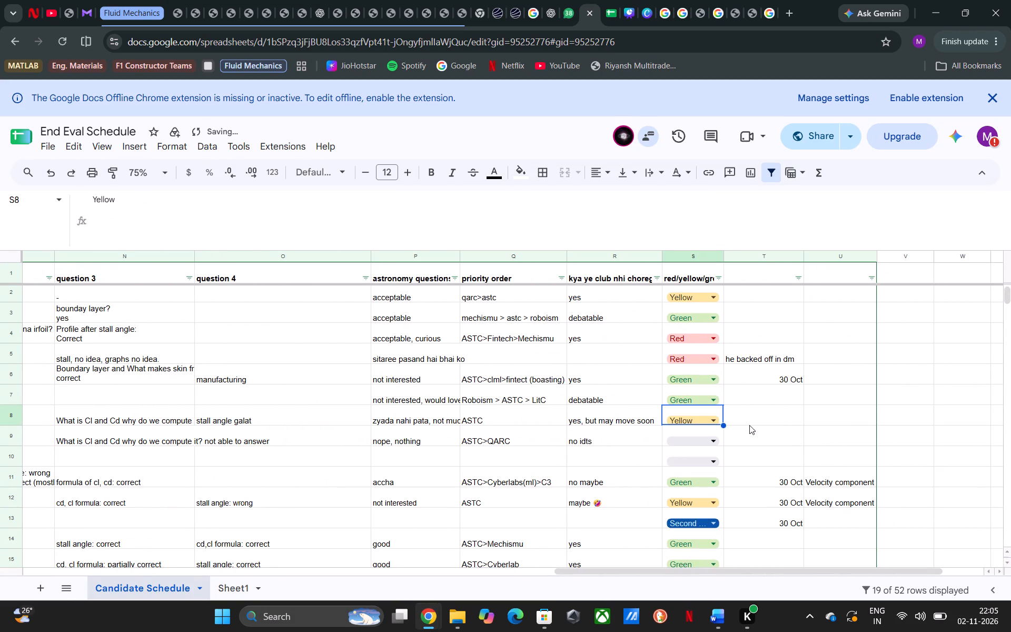
pyautogui.click(896, 416)
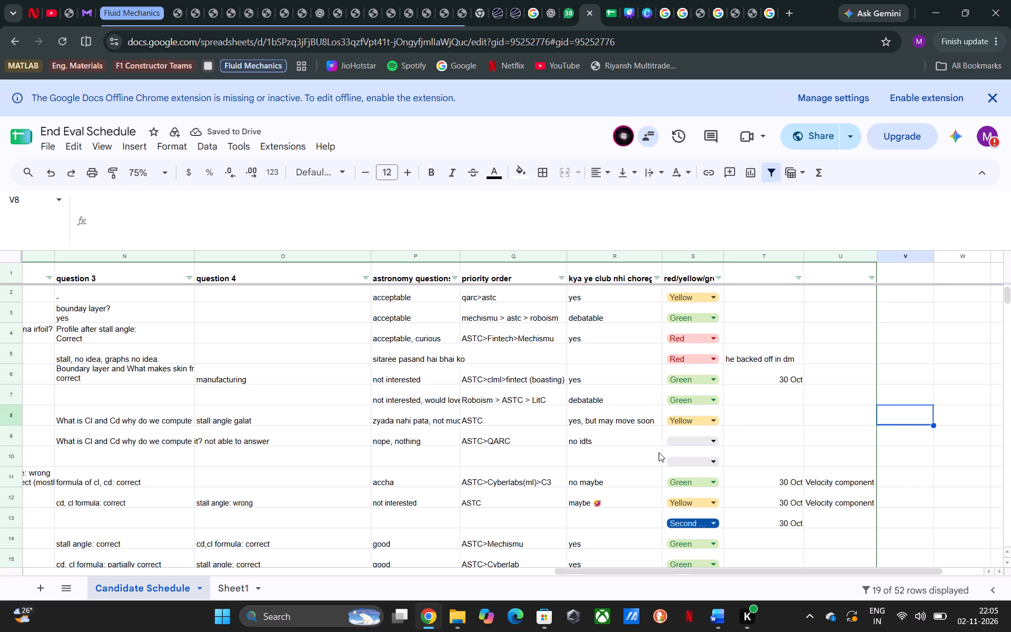
# Review the evaluations from row 9 down to row 20 and set the red/yellow/green rating in row 13 to Green.
pyautogui.click(659, 442)
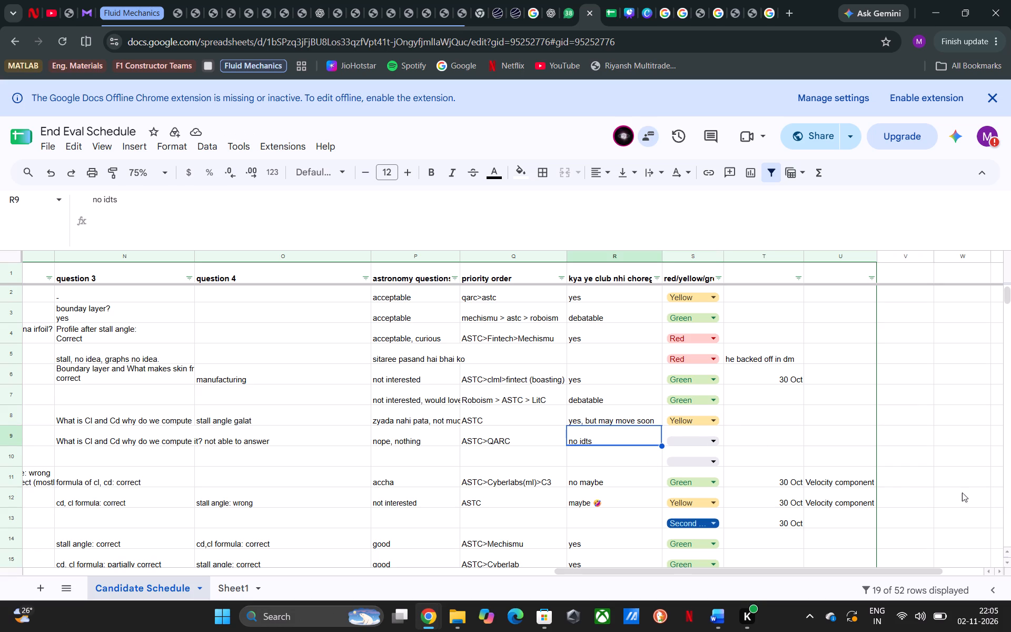
pyautogui.hscroll(13, 854, 465)
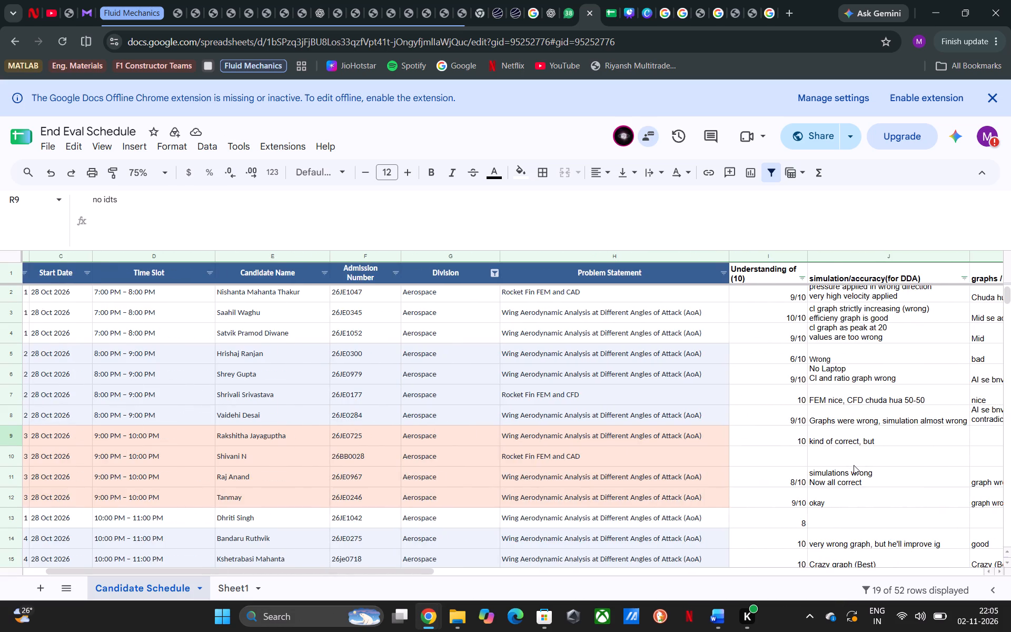
pyautogui.click(204, 206)
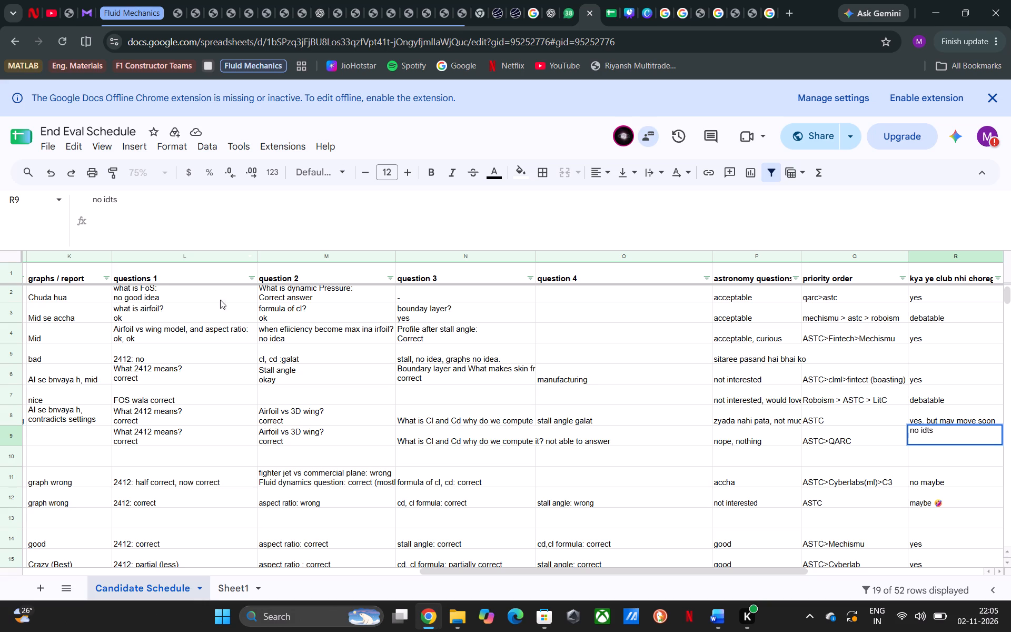
pyautogui.scroll(-3, 804, 436)
pyautogui.hscroll(-6, 804, 436)
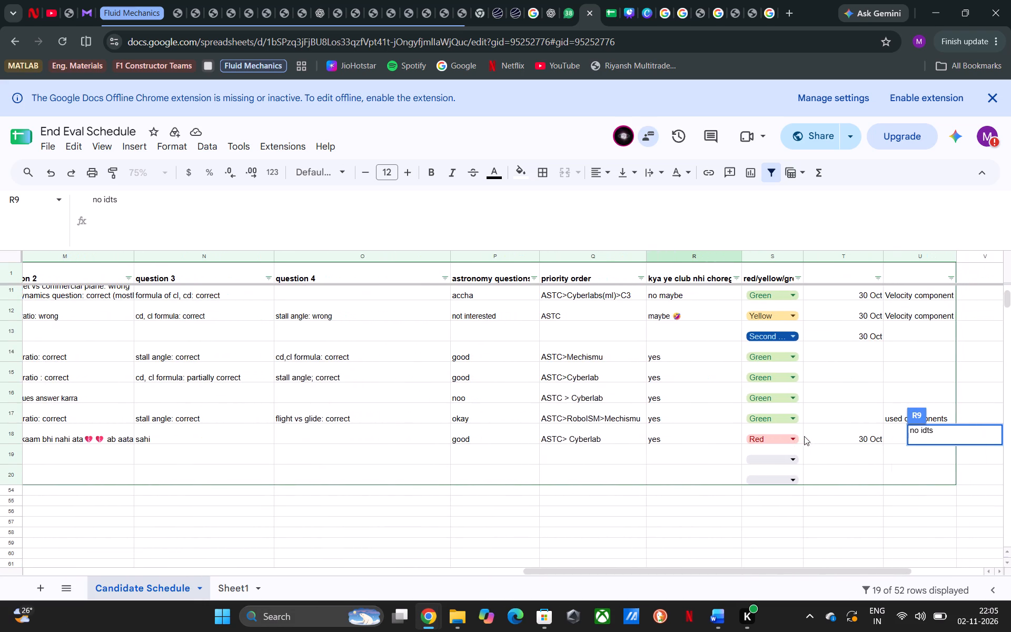
pyautogui.hscroll(14, 709, 458)
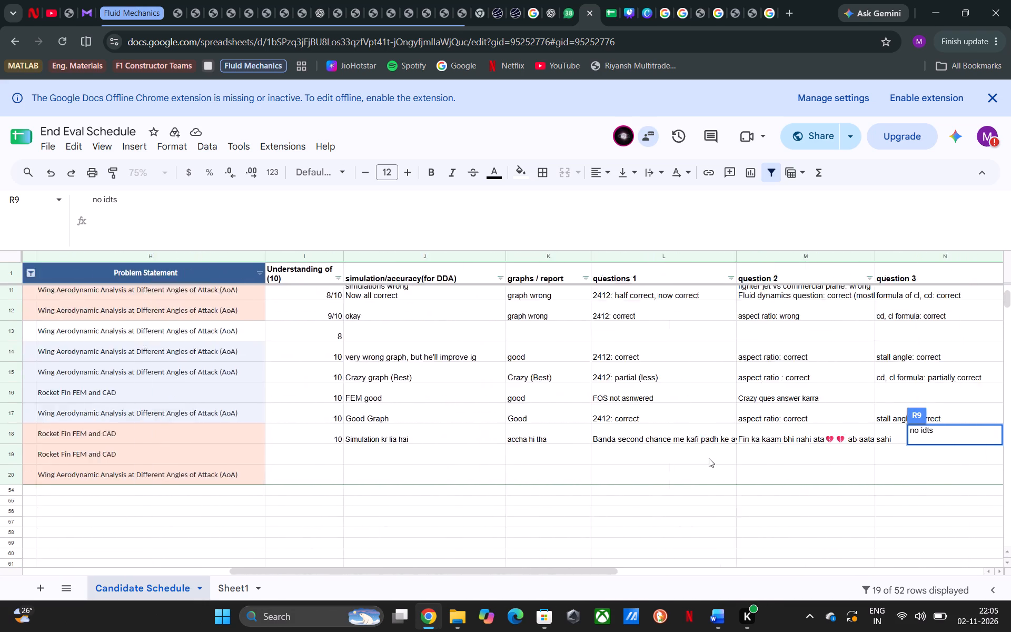
pyautogui.hscroll(-2, 394, 330)
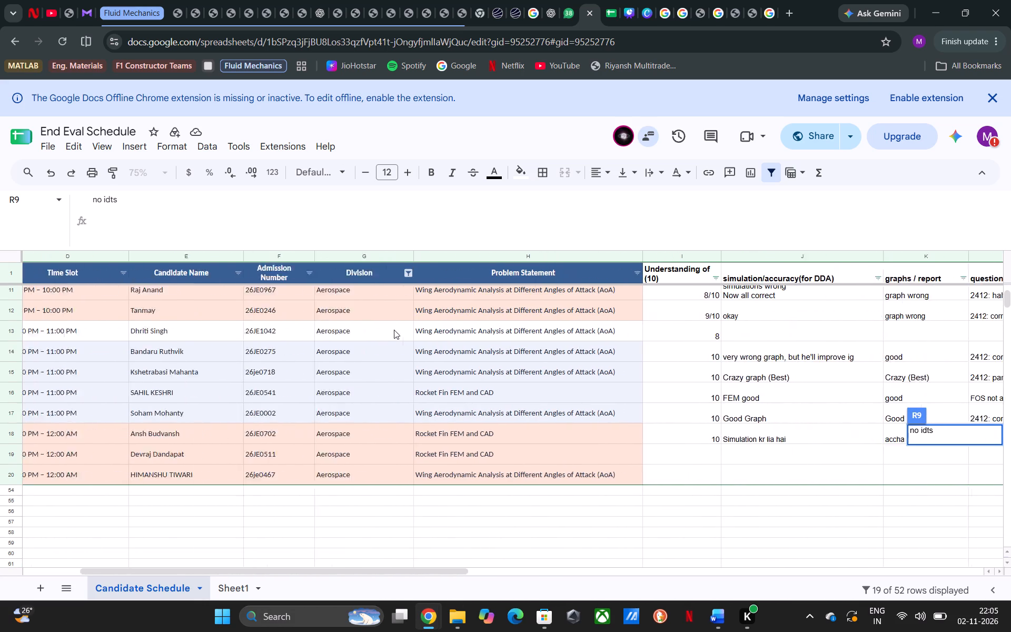
pyautogui.hscroll(-13, 394, 330)
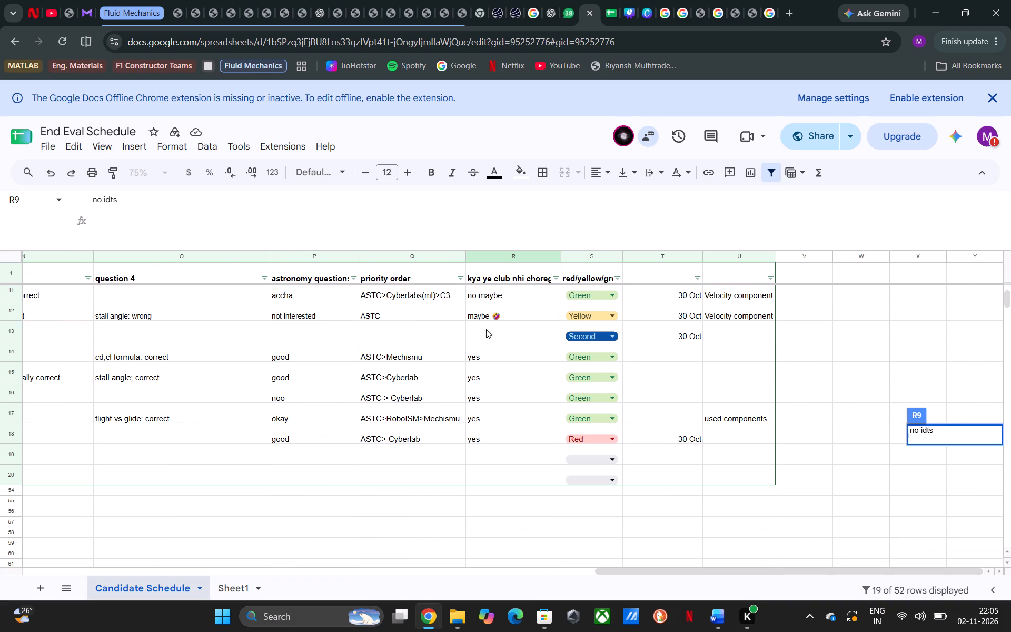
pyautogui.click(577, 334)
pyautogui.click(579, 401)
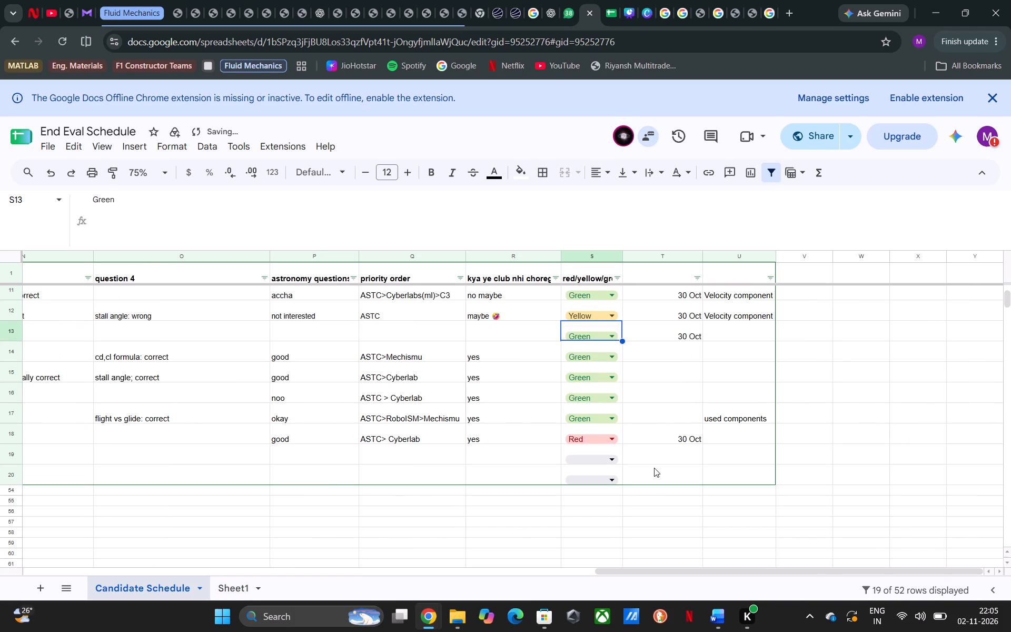
pyautogui.click(760, 436)
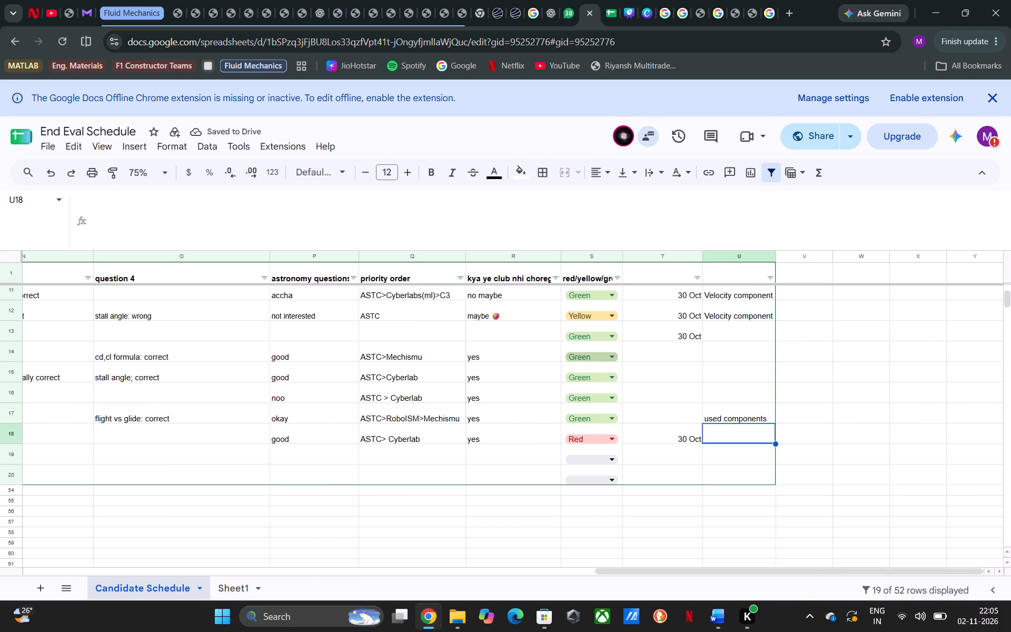
# Examine Aerospace rows 9 to 20, matching candidates and problem statements with understanding scores, simulation and graph notes, question answers and red/yellow/green ratings.
pyautogui.scroll(1, 76, 360)
pyautogui.hscroll(8, 76, 360)
pyautogui.hscroll(-1, 76, 360)
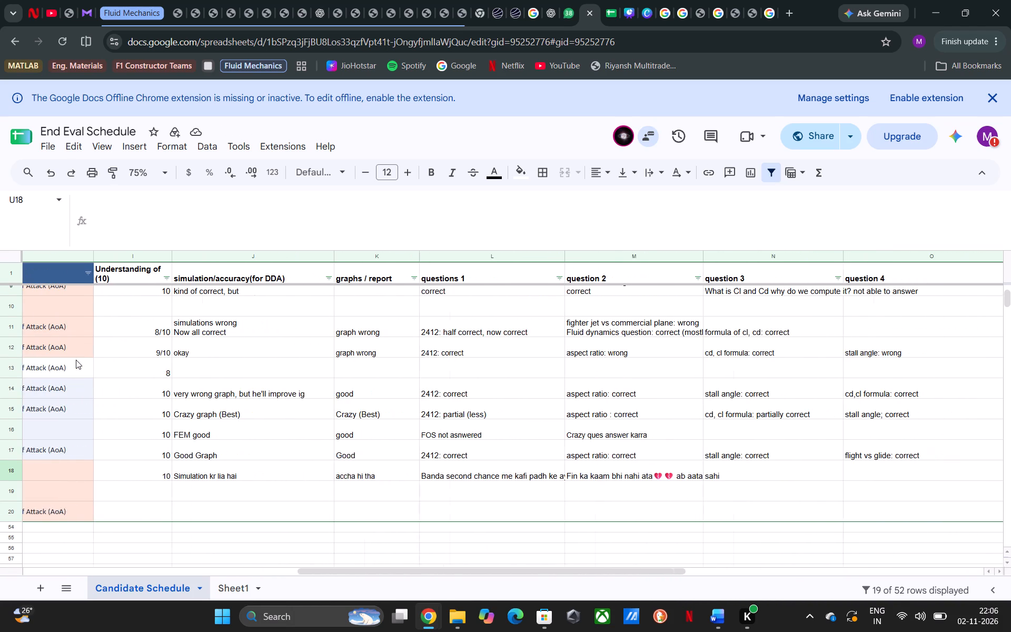
pyautogui.hscroll(-1, 76, 360)
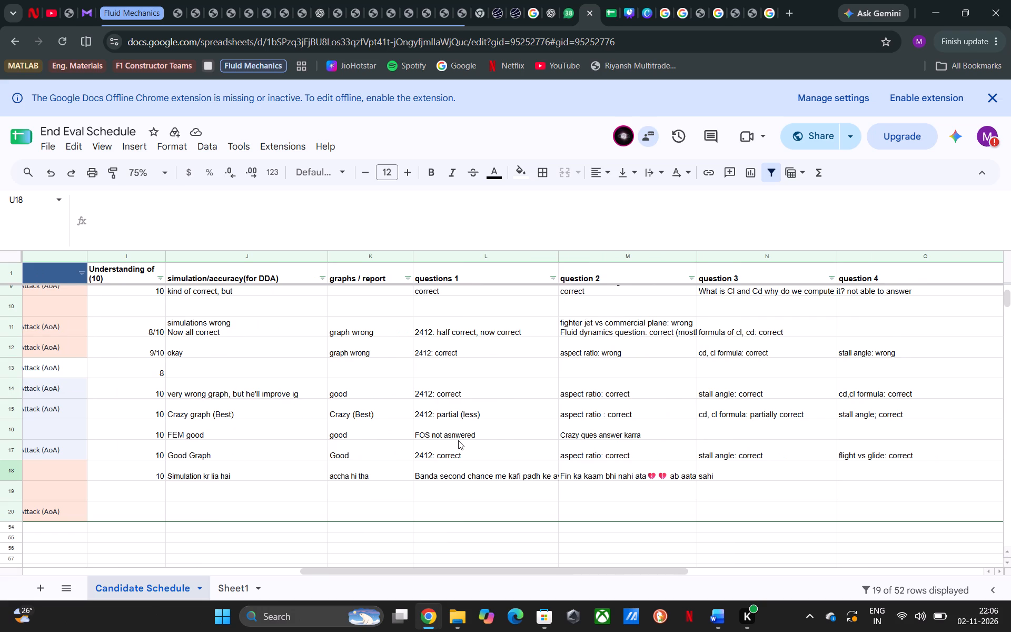
pyautogui.hscroll(9, 458, 440)
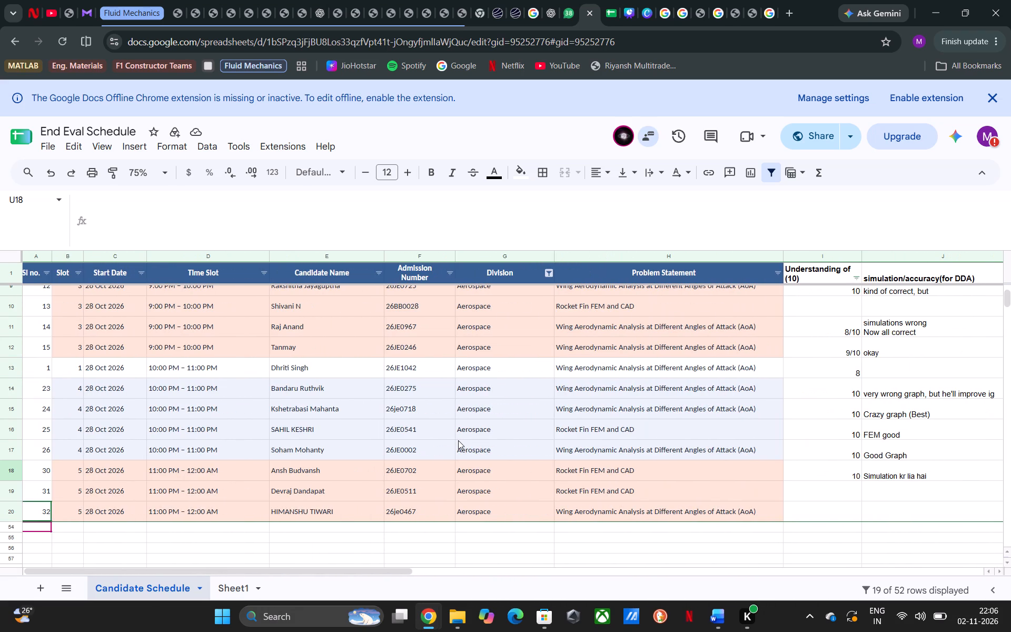
pyautogui.hscroll(1, 458, 440)
pyautogui.hscroll(-3, 286, 434)
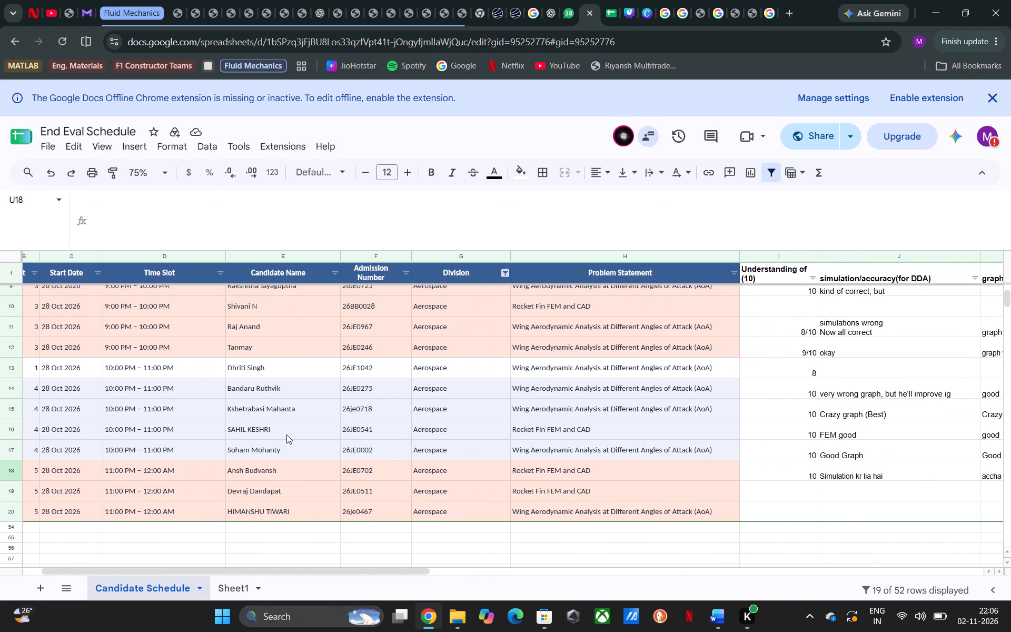
pyautogui.hscroll(-6, 286, 434)
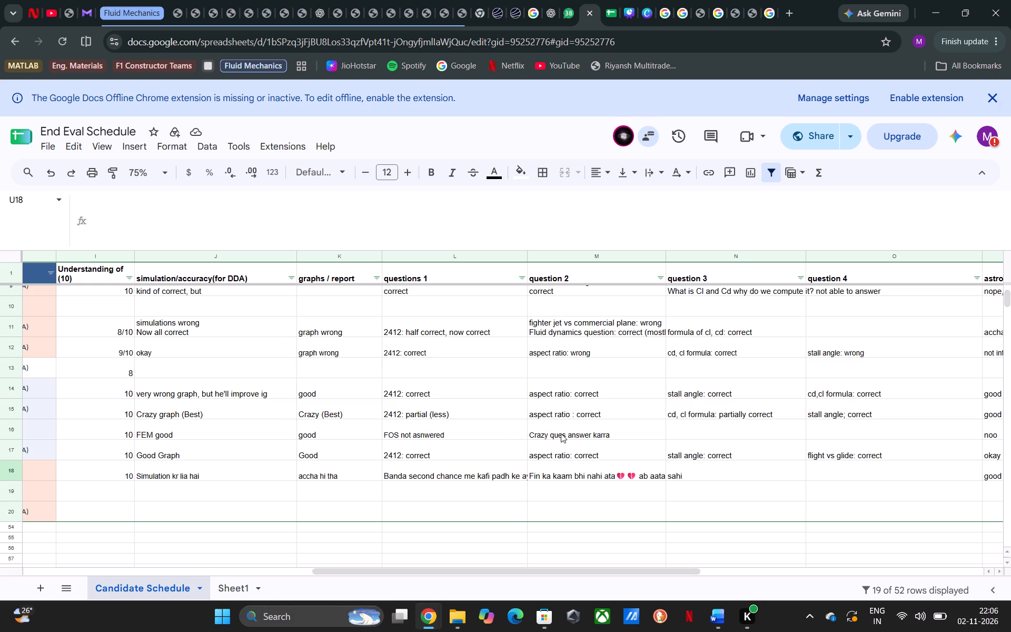
pyautogui.hscroll(-6, 632, 424)
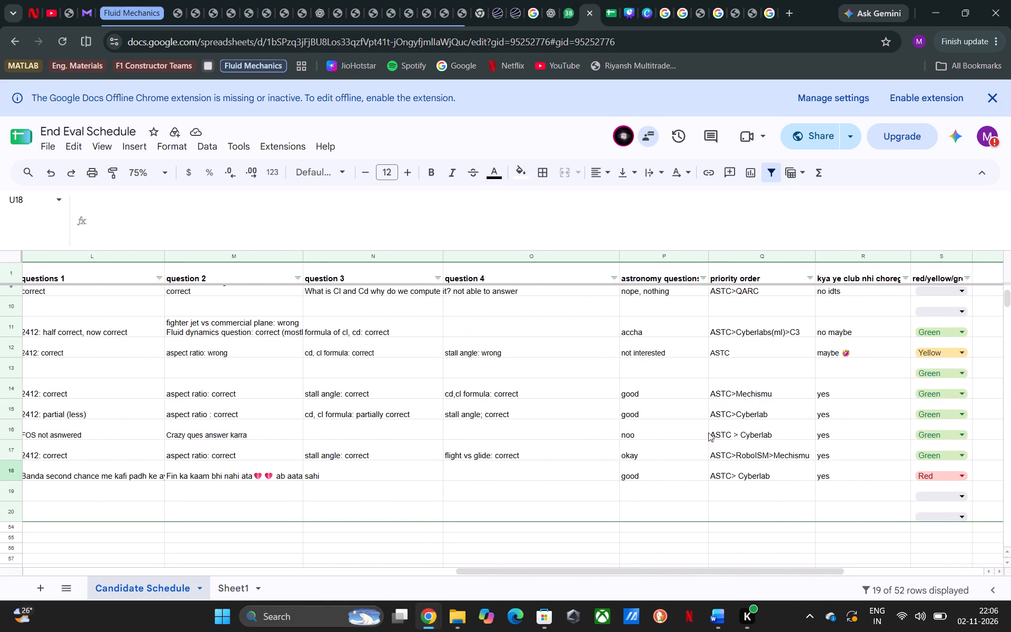
pyautogui.hscroll(-2, 835, 432)
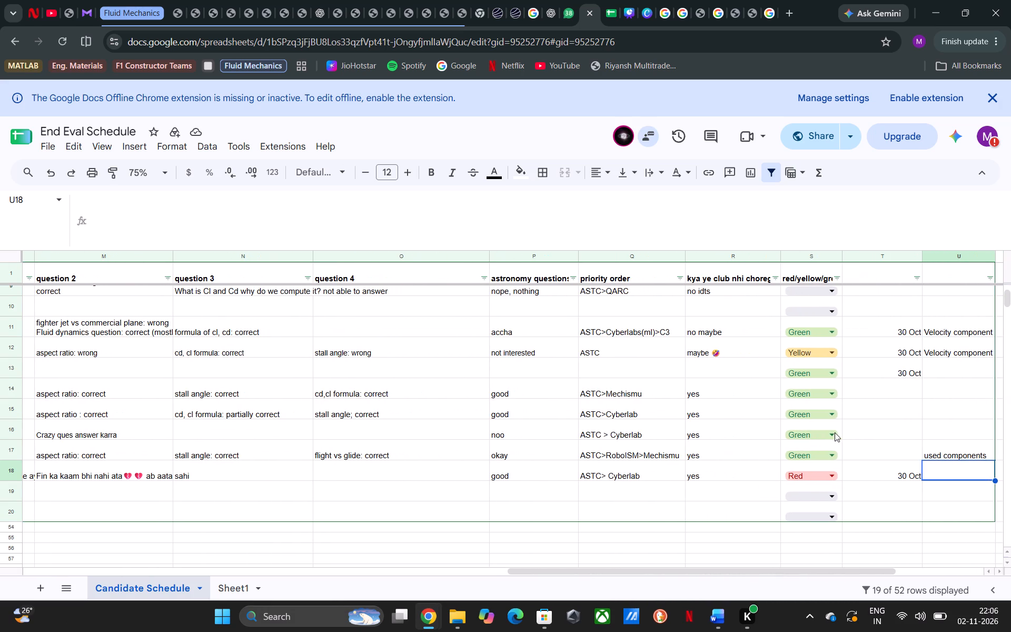
pyautogui.hscroll(-1, 835, 432)
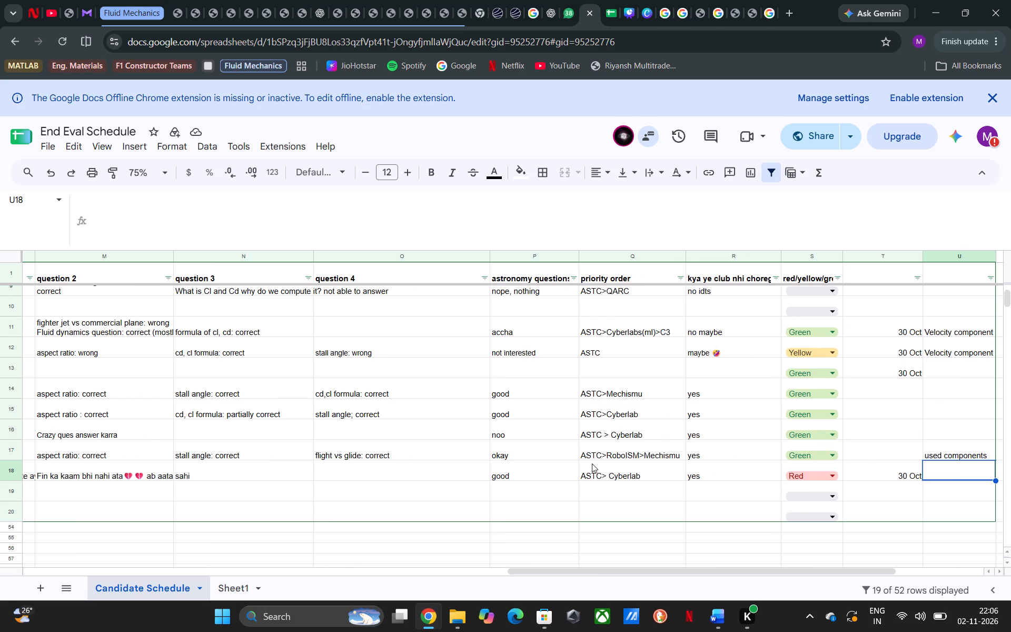
# Compare the simulation notes, graph reports, question answers and priority orders across rows 2 to 18 with their red/yellow/green ratings.
pyautogui.scroll(4, 472, 426)
pyautogui.scroll(-1, 472, 426)
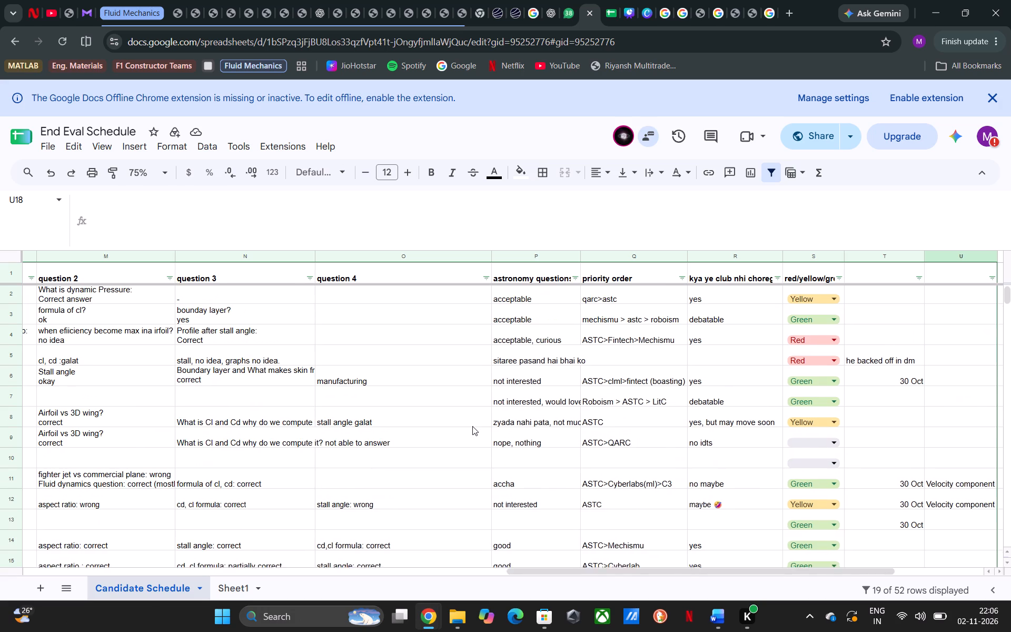
pyautogui.scroll(-2, 472, 426)
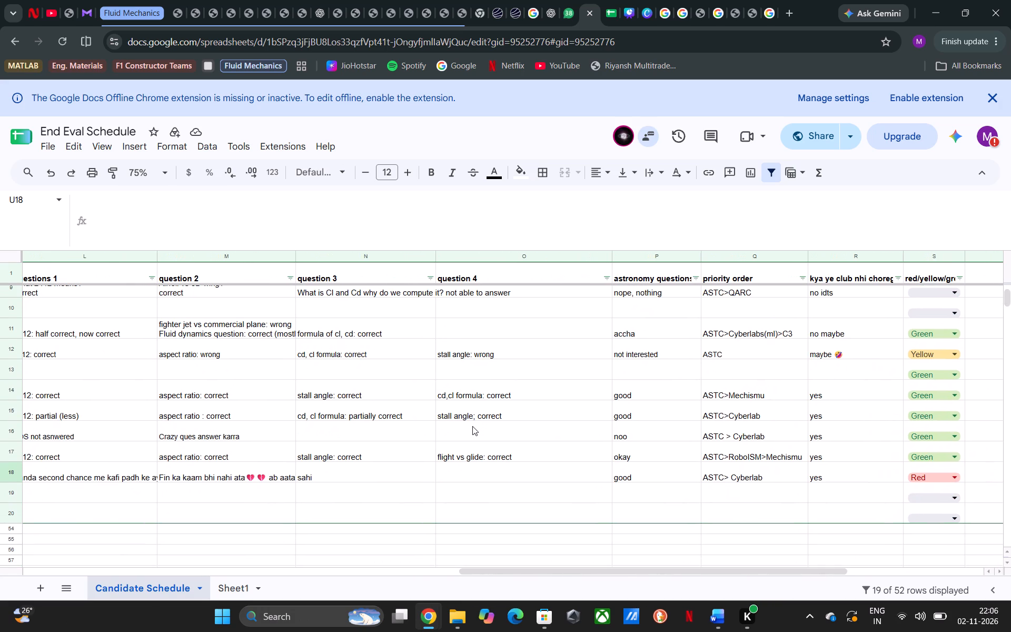
pyautogui.hscroll(5, 378, 469)
pyautogui.scroll(3, 378, 469)
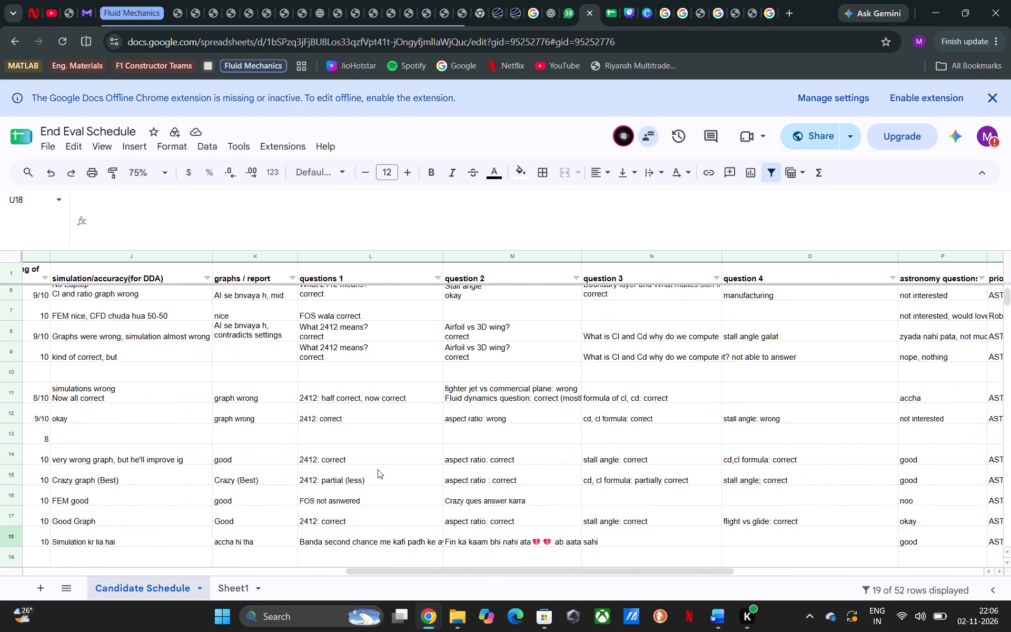
pyautogui.scroll(1, 378, 469)
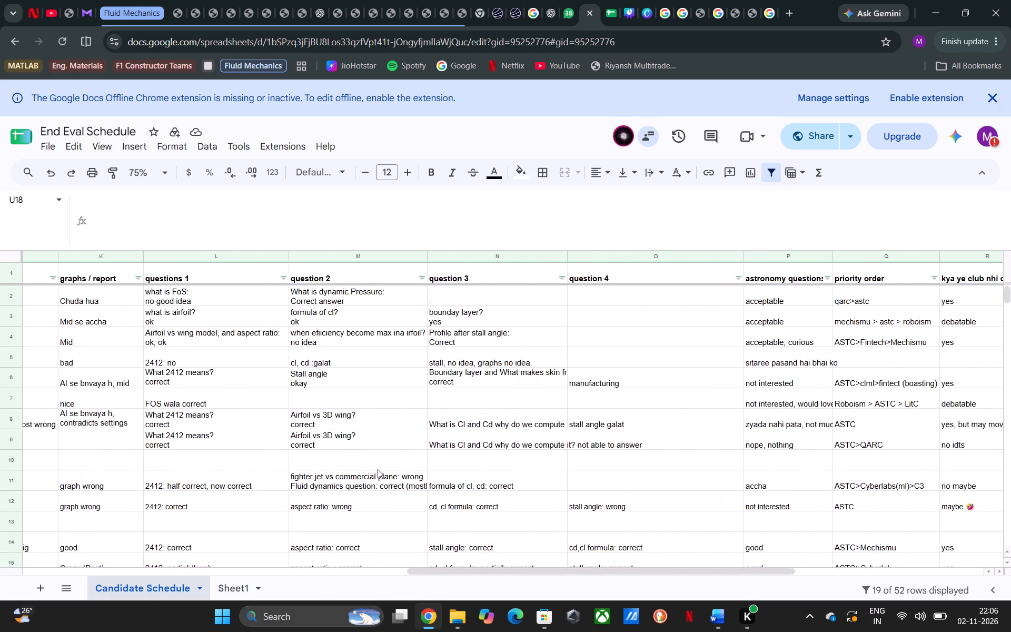
pyautogui.scroll(1, 378, 469)
pyautogui.hscroll(-1, 378, 469)
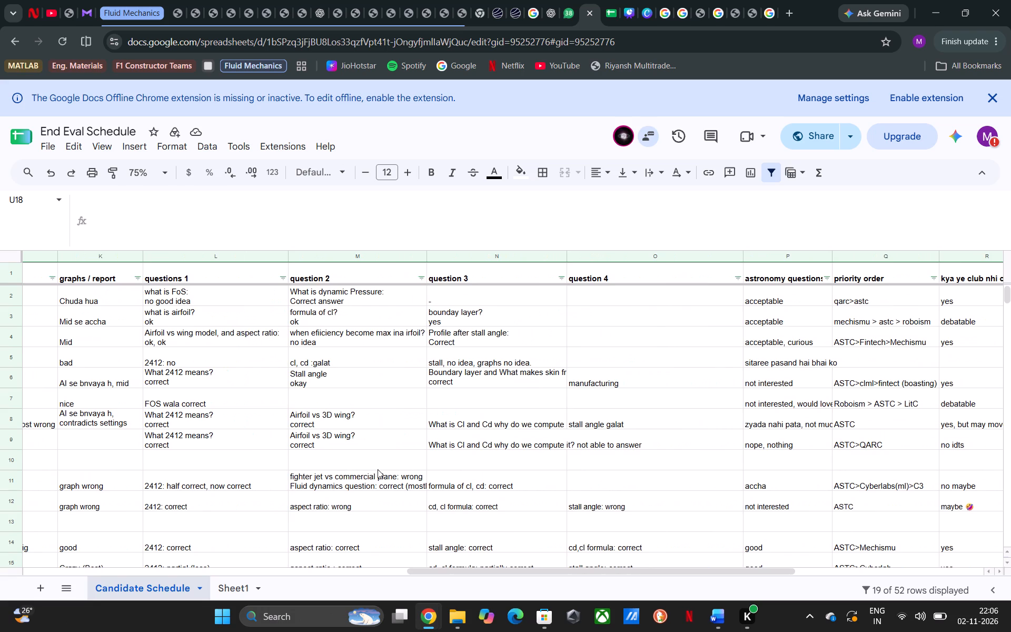
pyautogui.hscroll(-1, 378, 469)
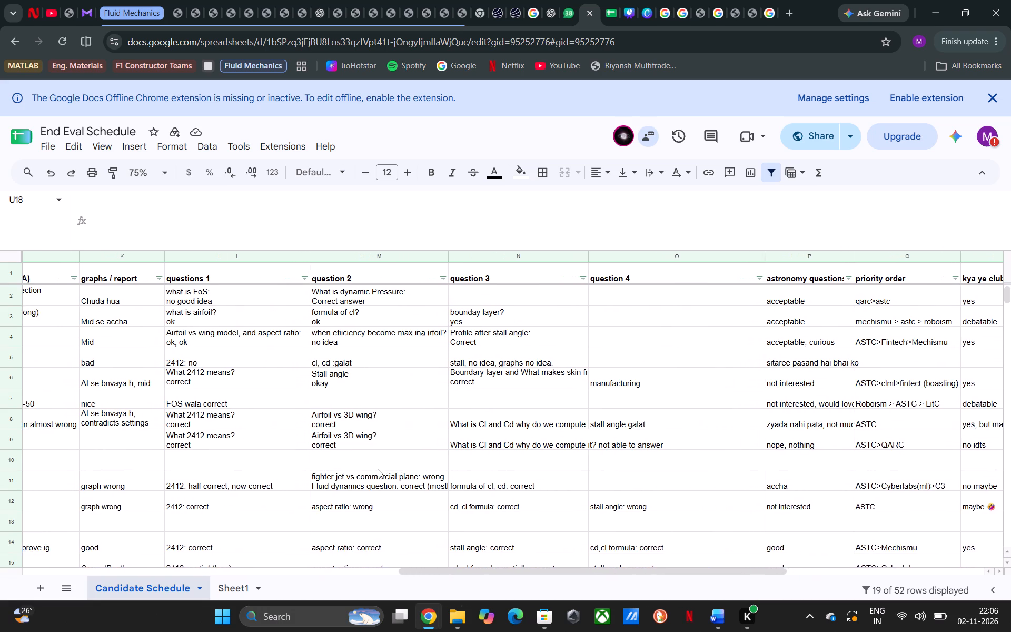
pyautogui.hscroll(-1, 378, 469)
pyautogui.scroll(-3, 378, 469)
pyautogui.hscroll(-6, 378, 469)
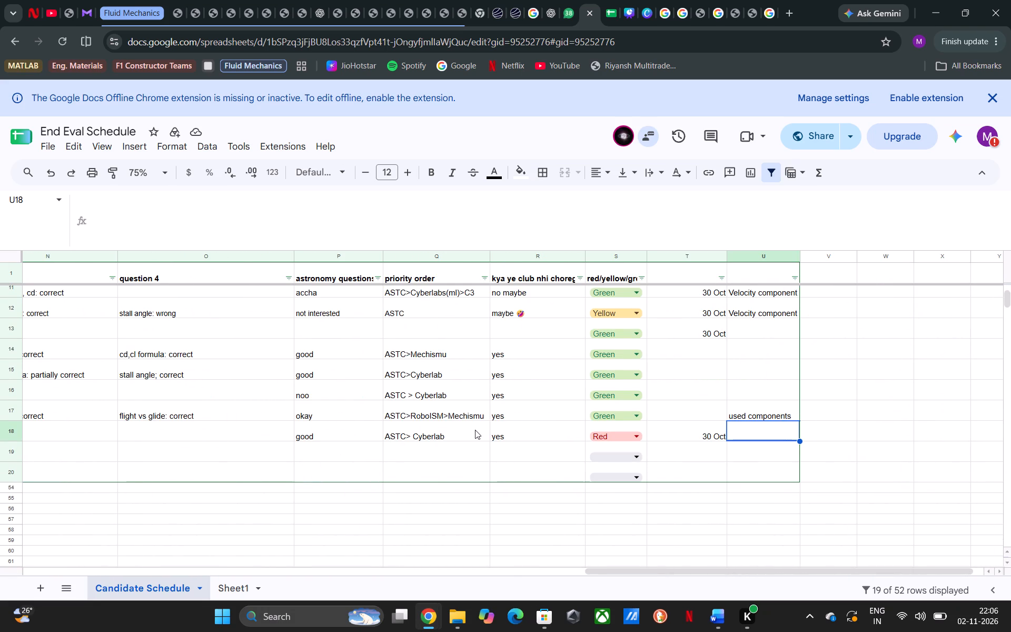
pyautogui.scroll(4, 475, 430)
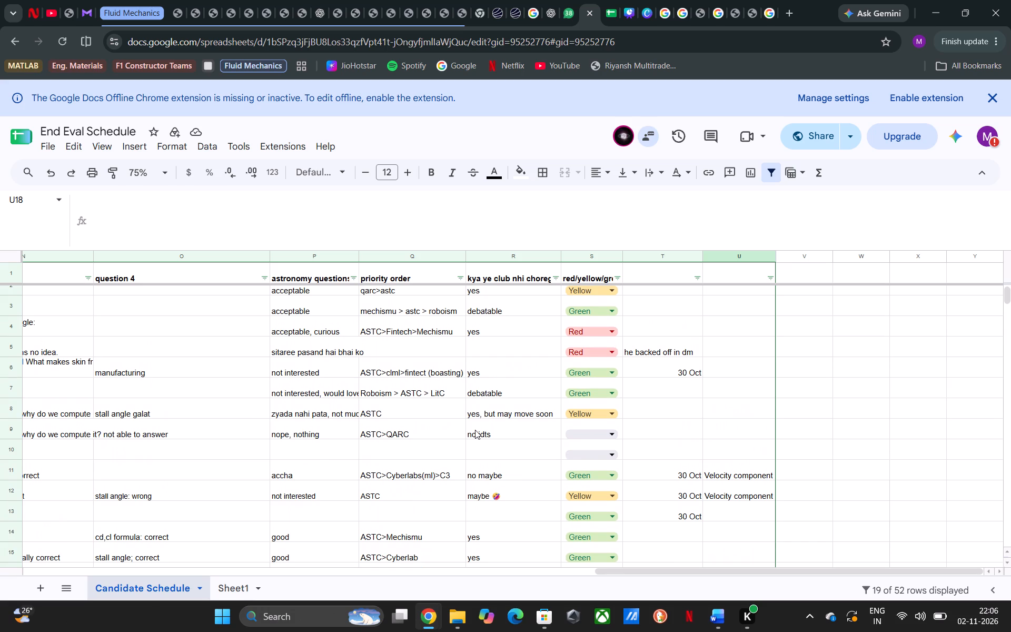
pyautogui.scroll(1, 475, 430)
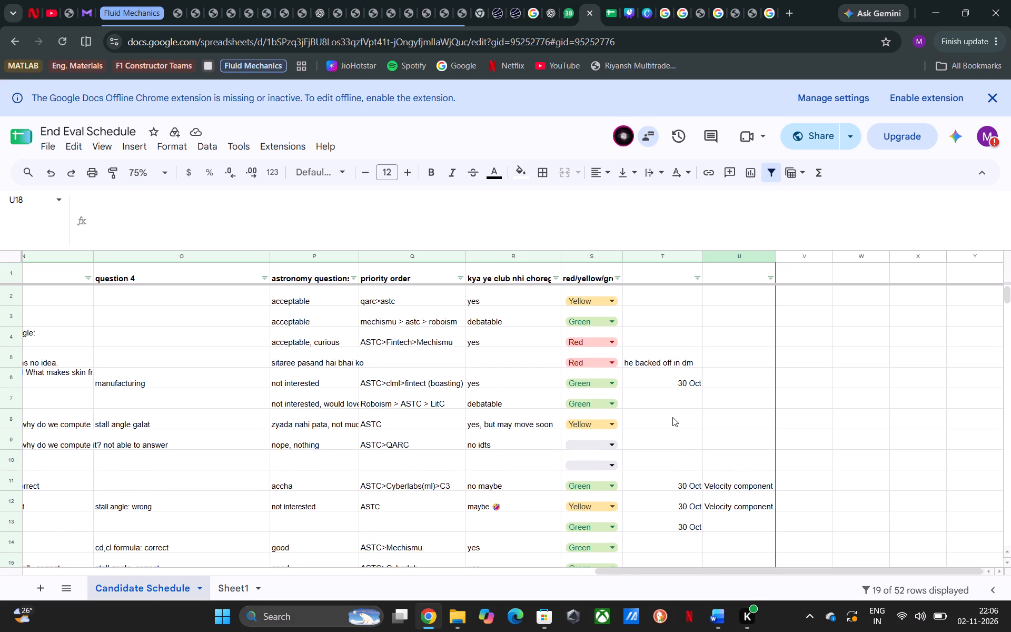
# Recheck candidate names and problem statements in rows 10 to 20 against their answers and ratings, and review the ratings up to row 2.
pyautogui.scroll(-2, 672, 417)
pyautogui.scroll(1, 672, 417)
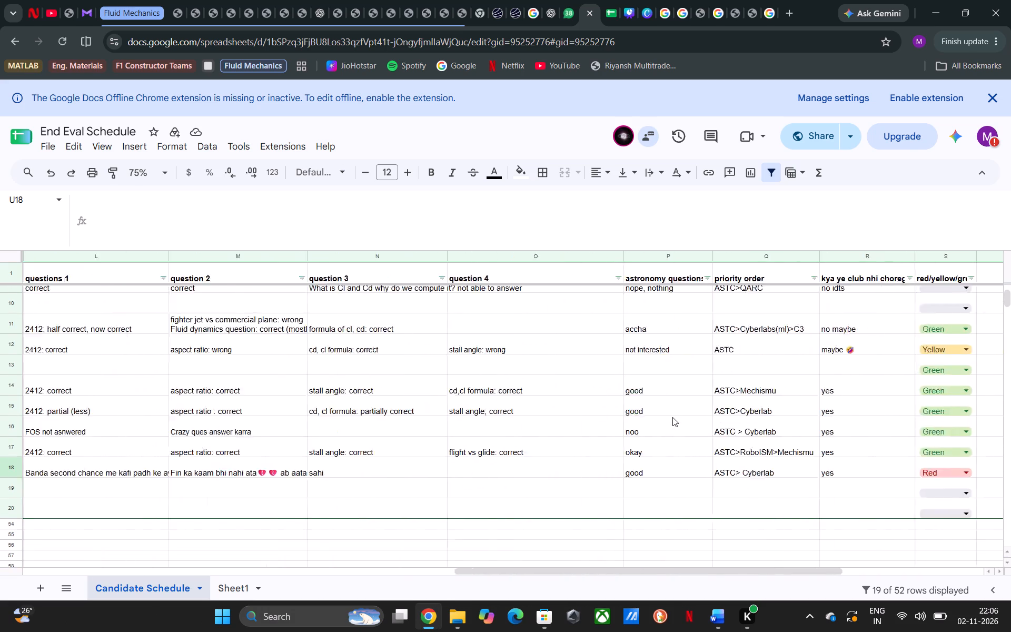
pyautogui.hscroll(7, 672, 417)
pyautogui.hscroll(-1, 672, 417)
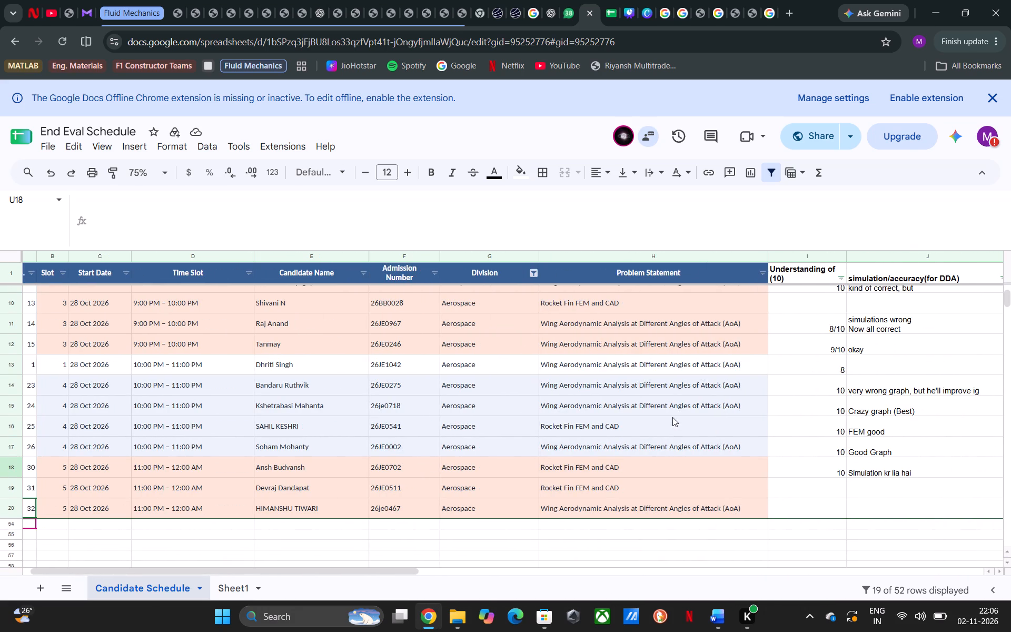
pyautogui.hscroll(-14, 793, 458)
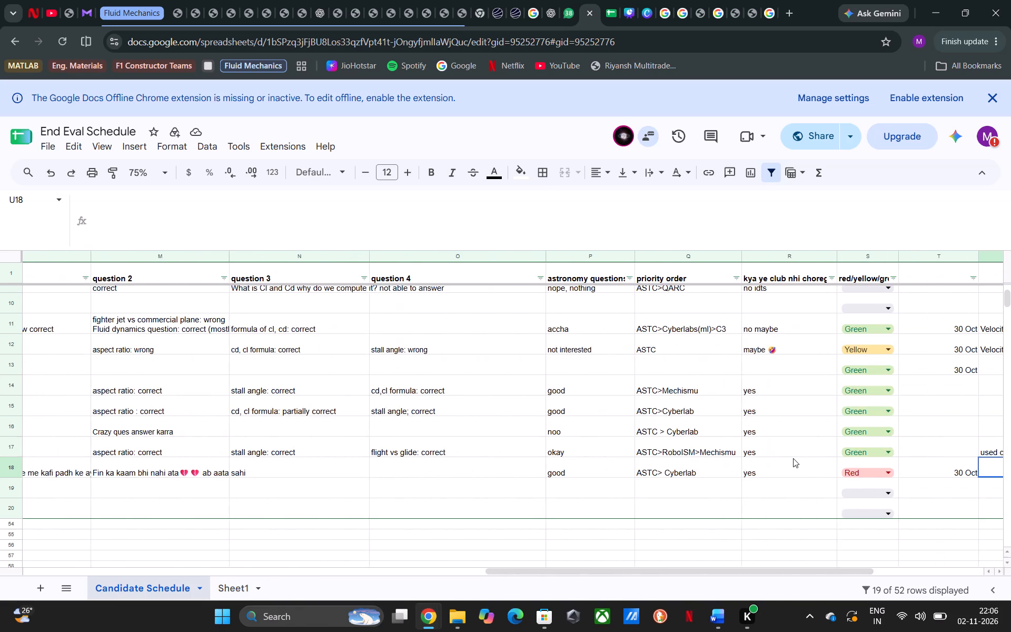
pyautogui.scroll(4, 793, 458)
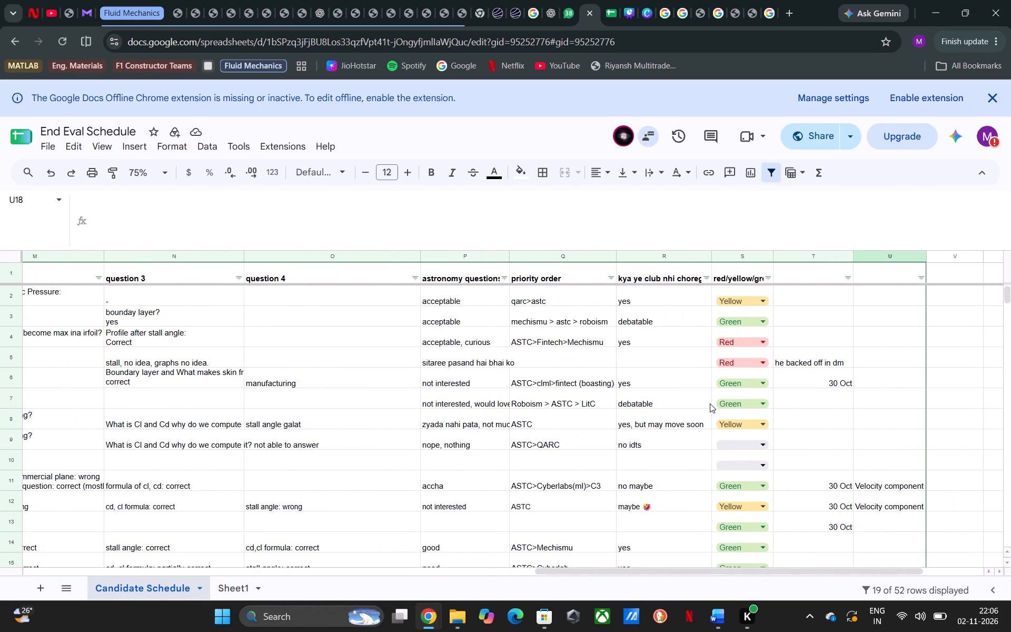
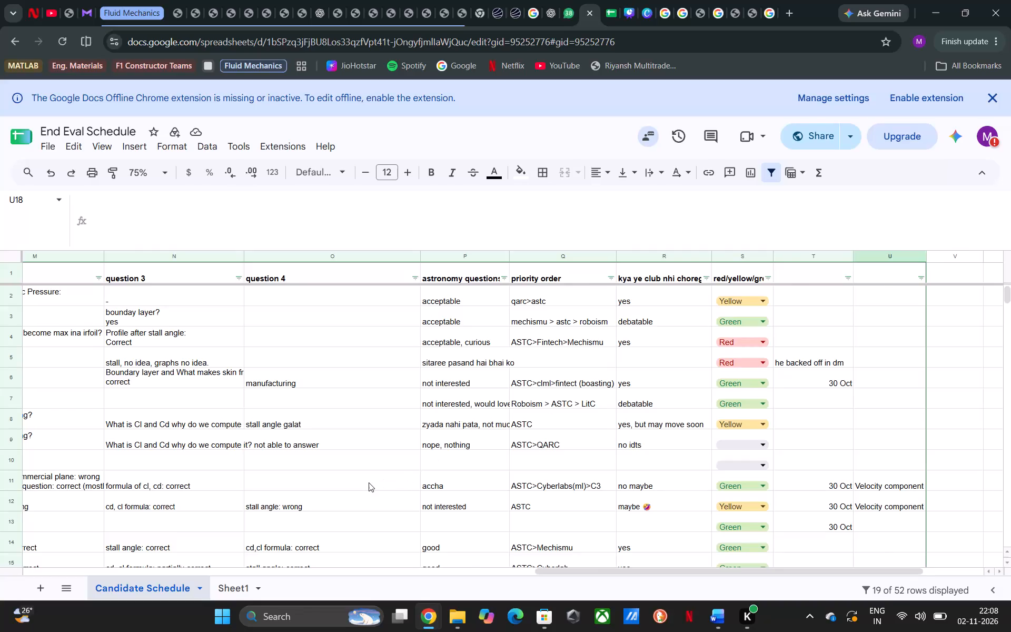
# Examine the simulation notes, graph reports and question answers in rows 7 to 18 alongside their problem statements.
pyautogui.hscroll(2, 369, 482)
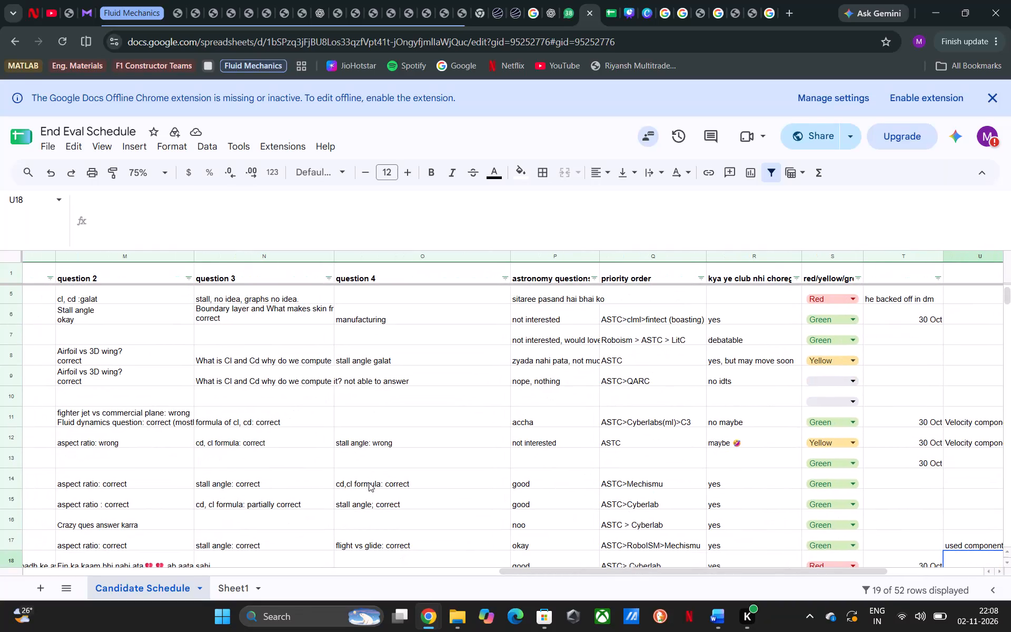
pyautogui.hscroll(2, 369, 482)
pyautogui.scroll(-2, 369, 482)
pyautogui.scroll(1, 369, 482)
pyautogui.hscroll(1, 369, 482)
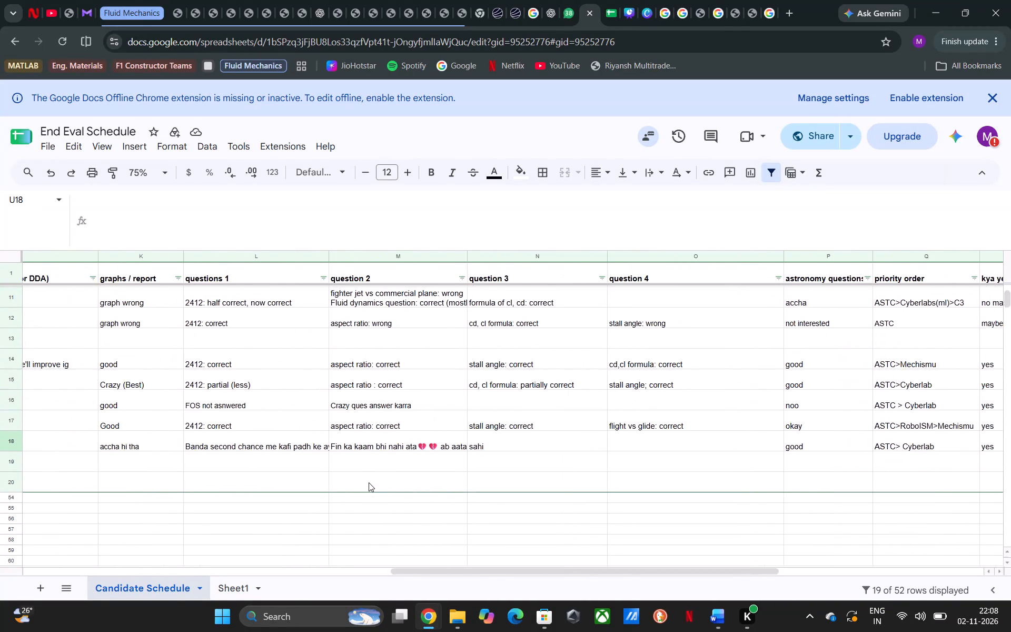
pyautogui.hscroll(1, 369, 482)
pyautogui.scroll(1, 369, 482)
pyautogui.hscroll(1, 369, 482)
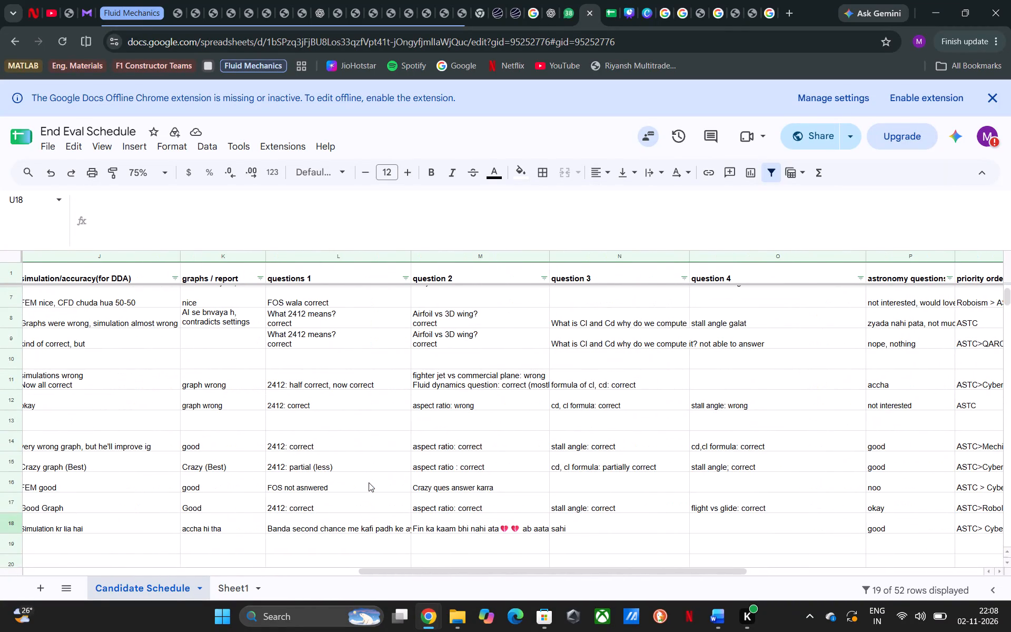
pyautogui.hscroll(2, 369, 482)
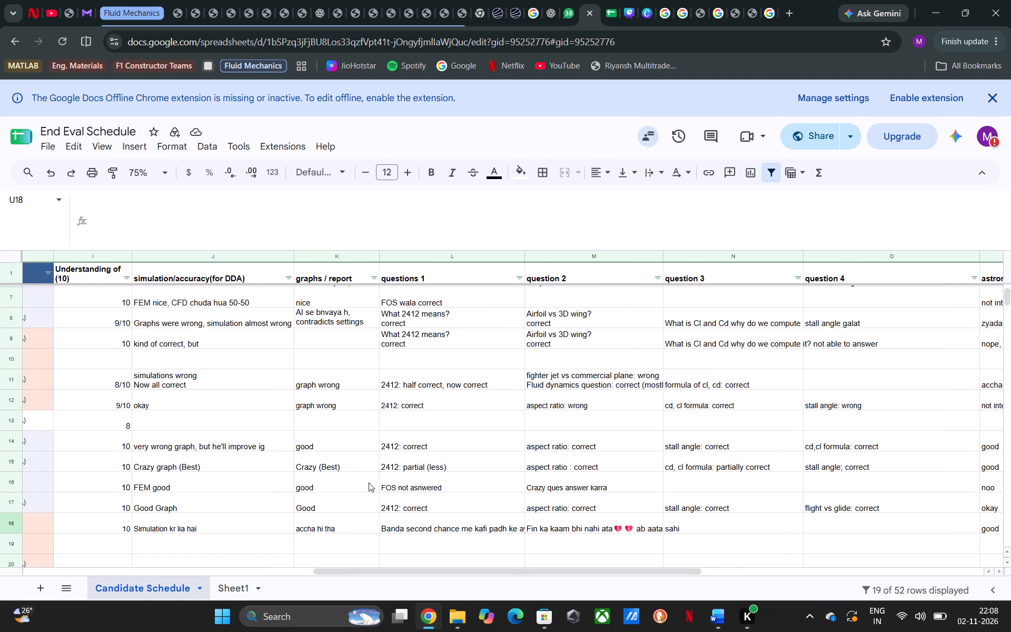
pyautogui.hscroll(1, 369, 482)
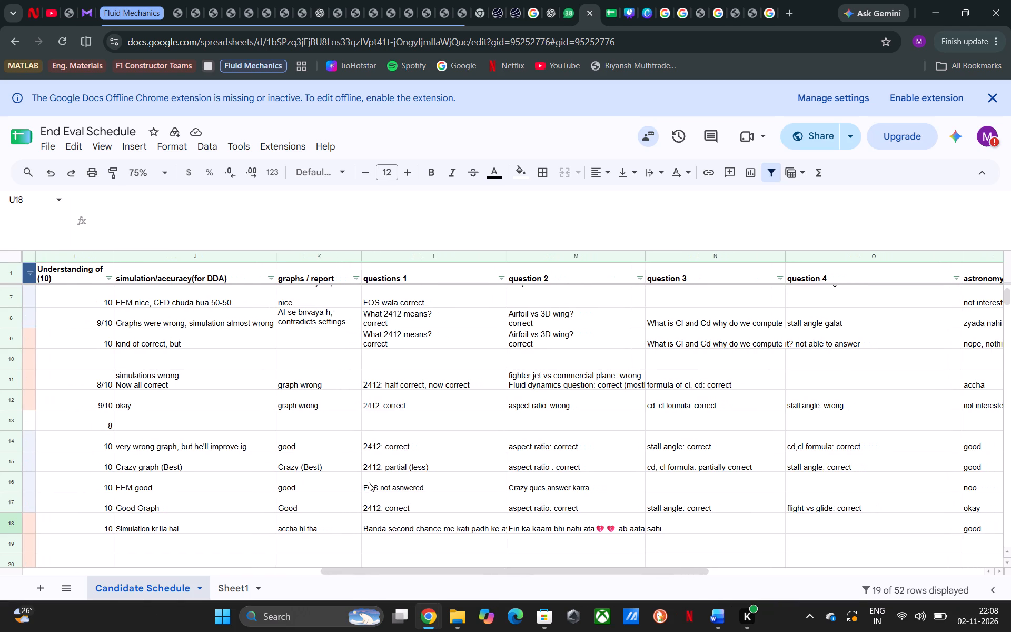
pyautogui.hscroll(3, 369, 482)
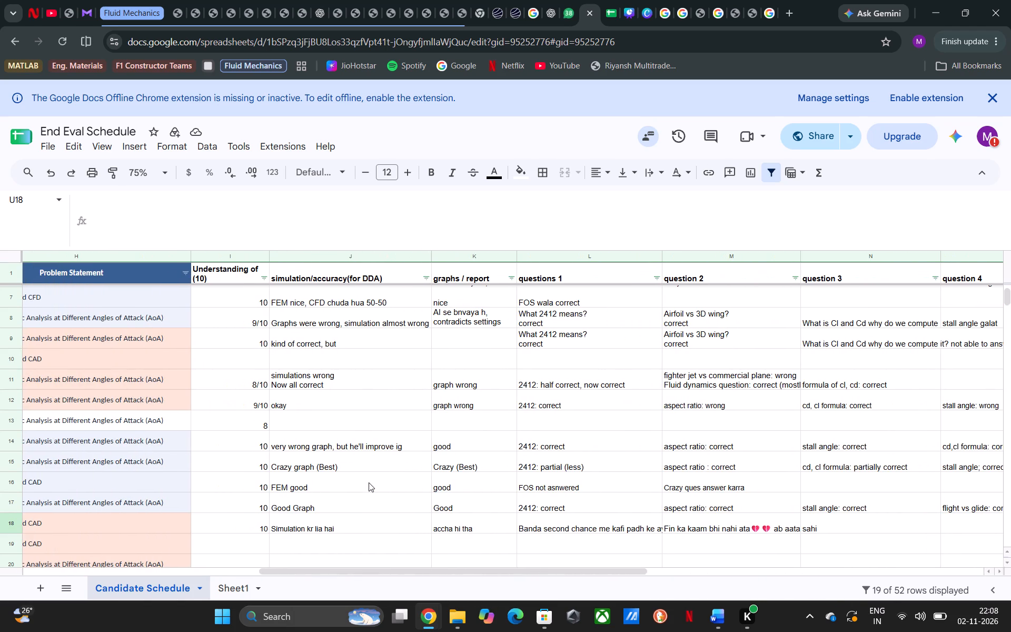
# Compare the question answers, astronomy interest and priority orders in rows 7 to 18 with their red/yellow/green ratings.
pyautogui.hscroll(-1, 369, 482)
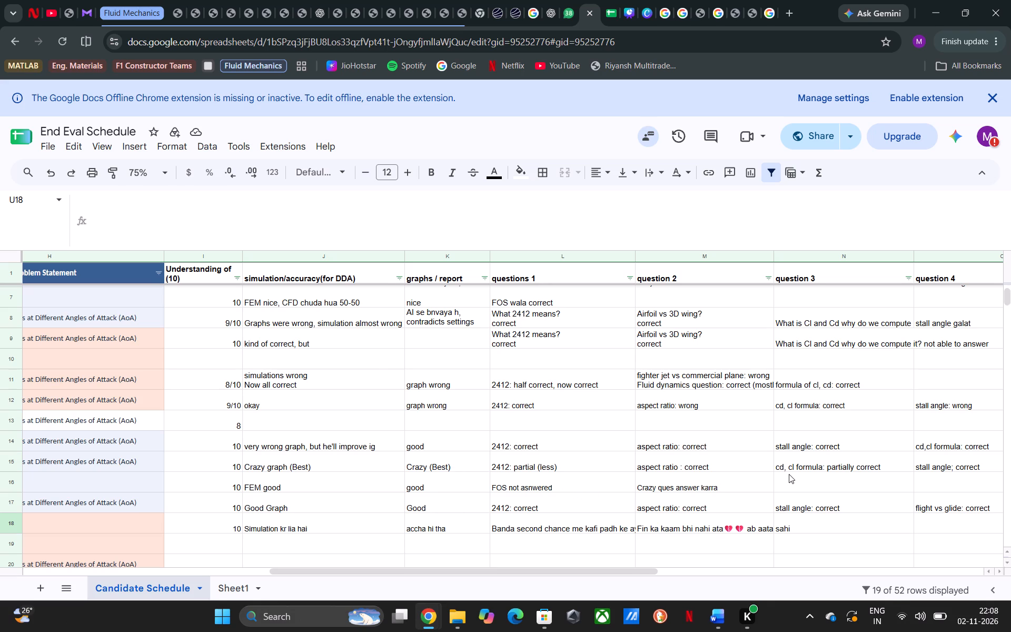
pyautogui.hscroll(-5, 789, 474)
pyautogui.hscroll(-1, 832, 475)
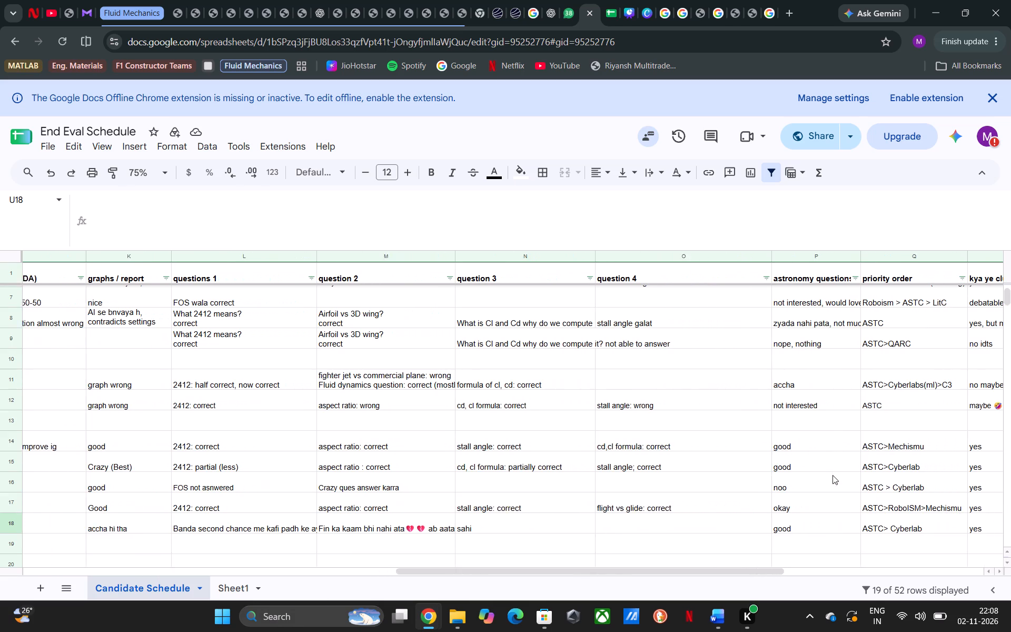
pyautogui.hscroll(-5, 832, 475)
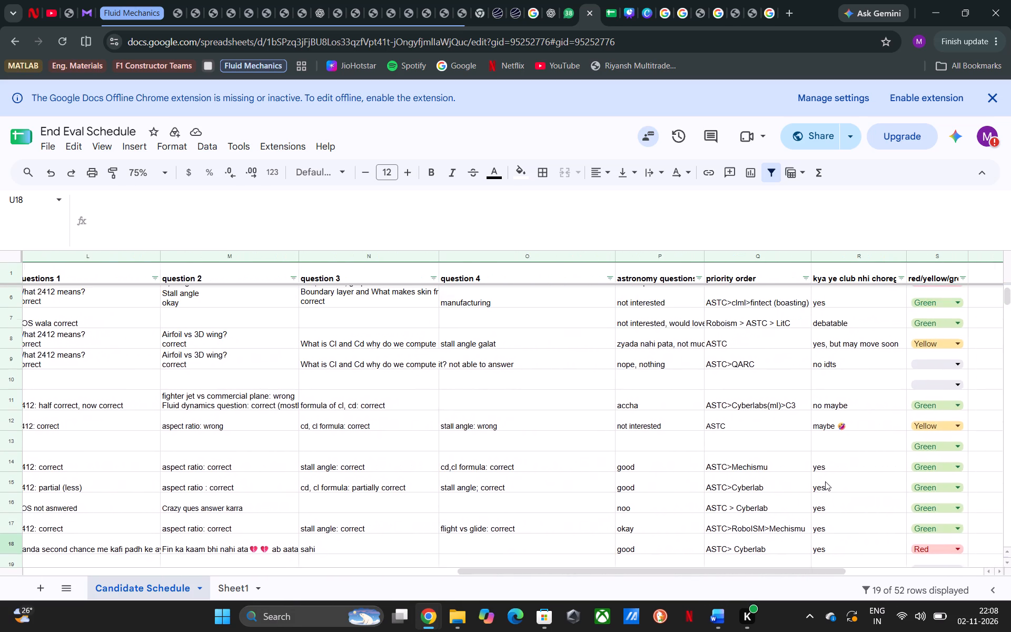
pyautogui.scroll(-1, 825, 481)
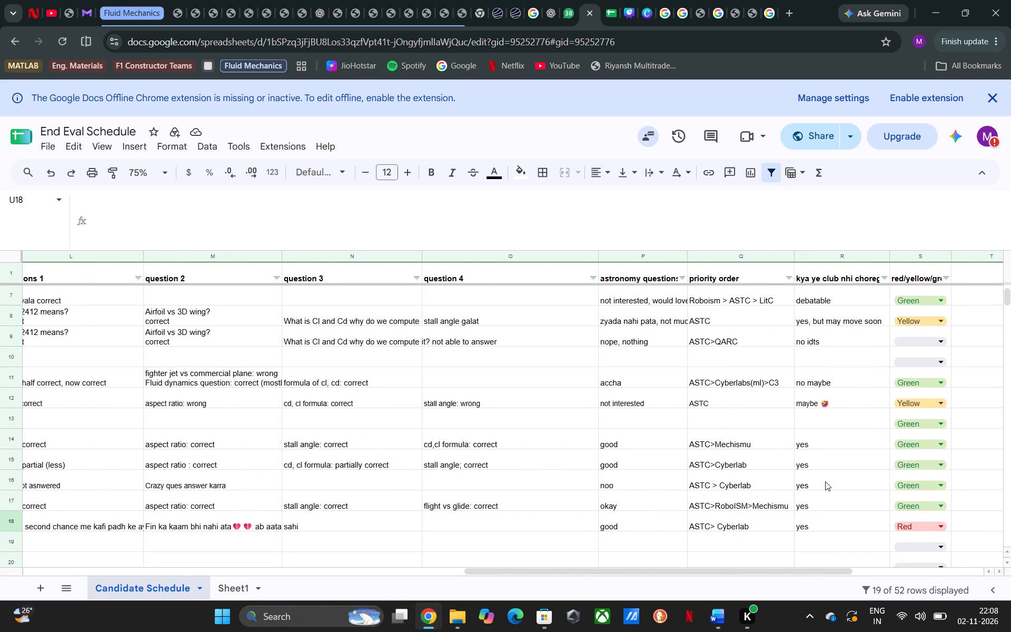
pyautogui.hscroll(-2, 825, 481)
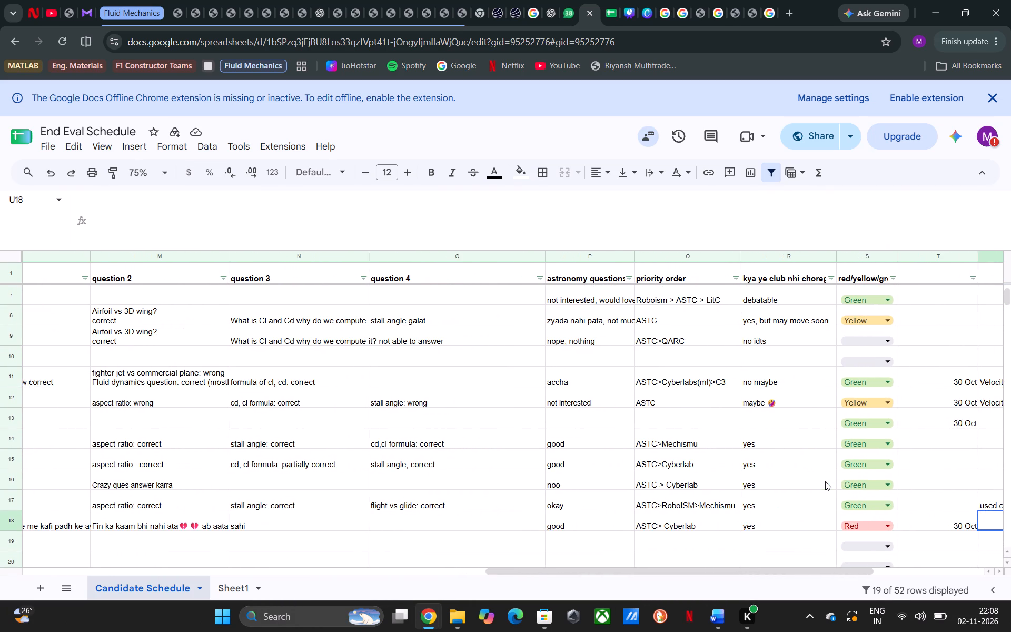
pyautogui.hscroll(2, 825, 481)
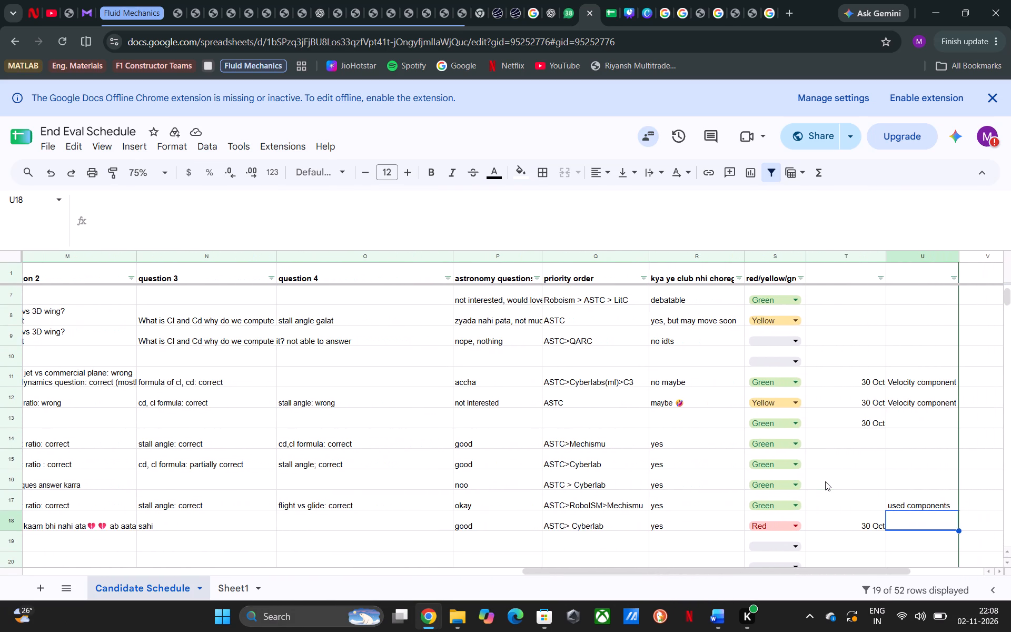
# Trace rows 7 to 20 back from their ratings through scores and simulation notes to the candidate names and problem statements.
pyautogui.hscroll(5, 825, 481)
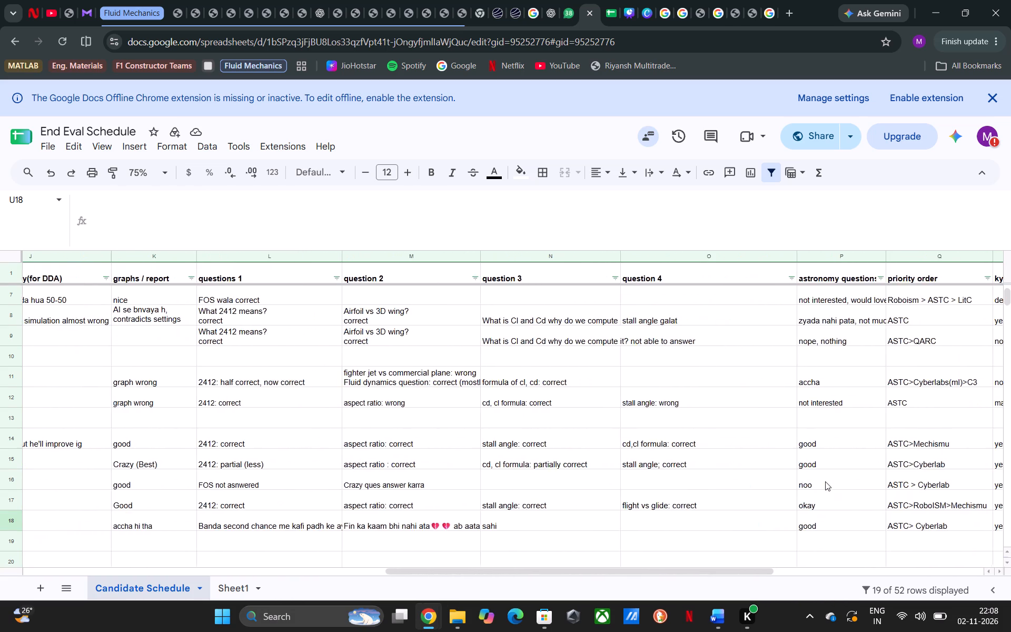
pyautogui.hscroll(4, 825, 481)
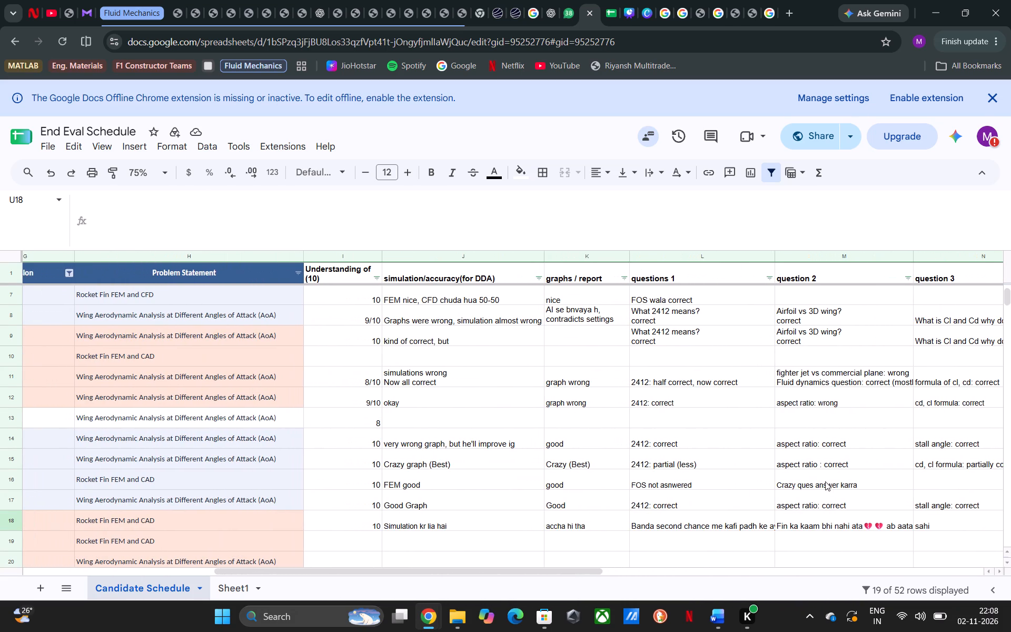
pyautogui.hscroll(1, 661, 485)
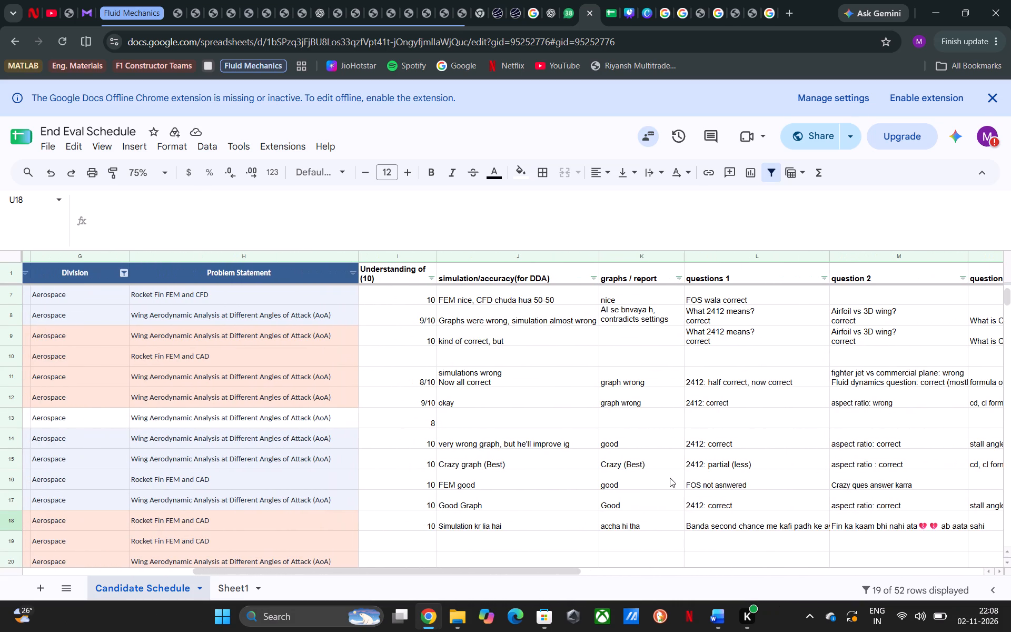
pyautogui.hscroll(6, 661, 480)
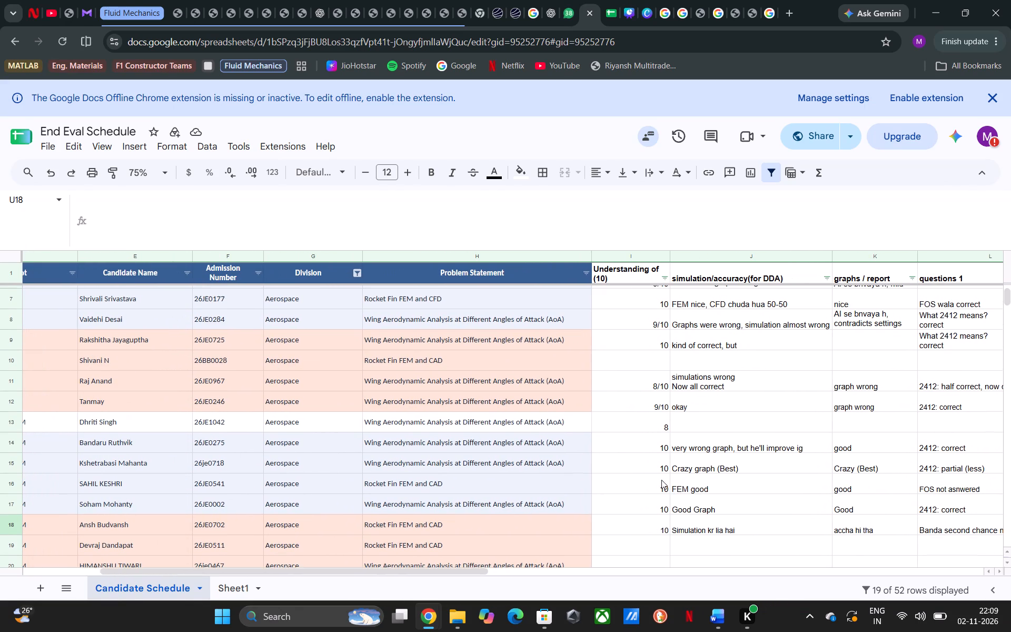
pyautogui.hscroll(1, 661, 480)
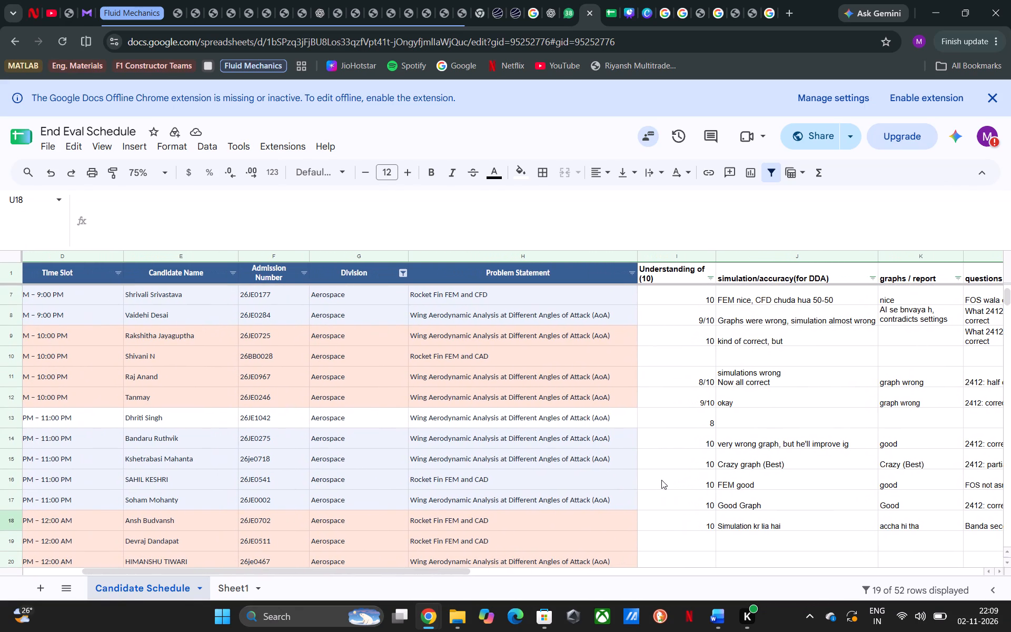
# Recheck row 16's Rocket Fin evaluation notes and answers, and set its red/yellow/green rating to Yellow.
pyautogui.hscroll(-4, 670, 510)
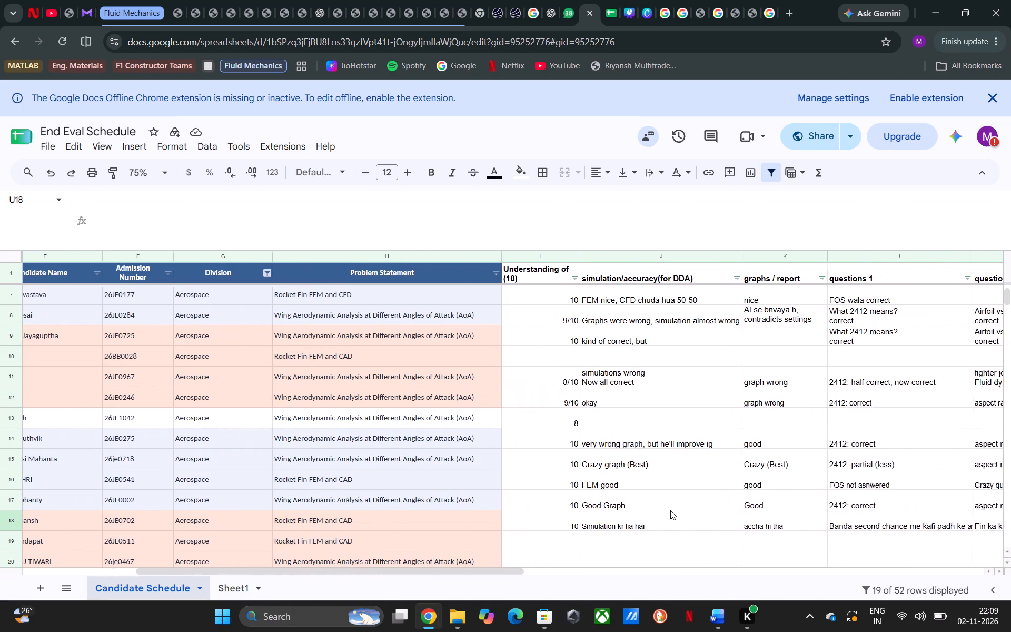
pyautogui.hscroll(-11, 670, 510)
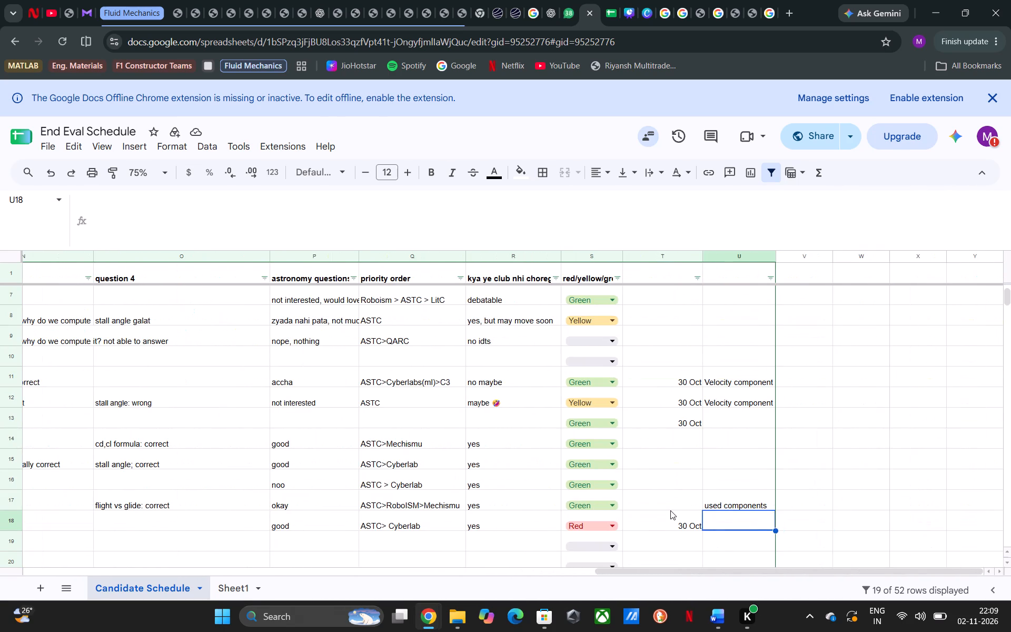
pyautogui.hscroll(-1, 670, 510)
pyautogui.hscroll(5, 480, 479)
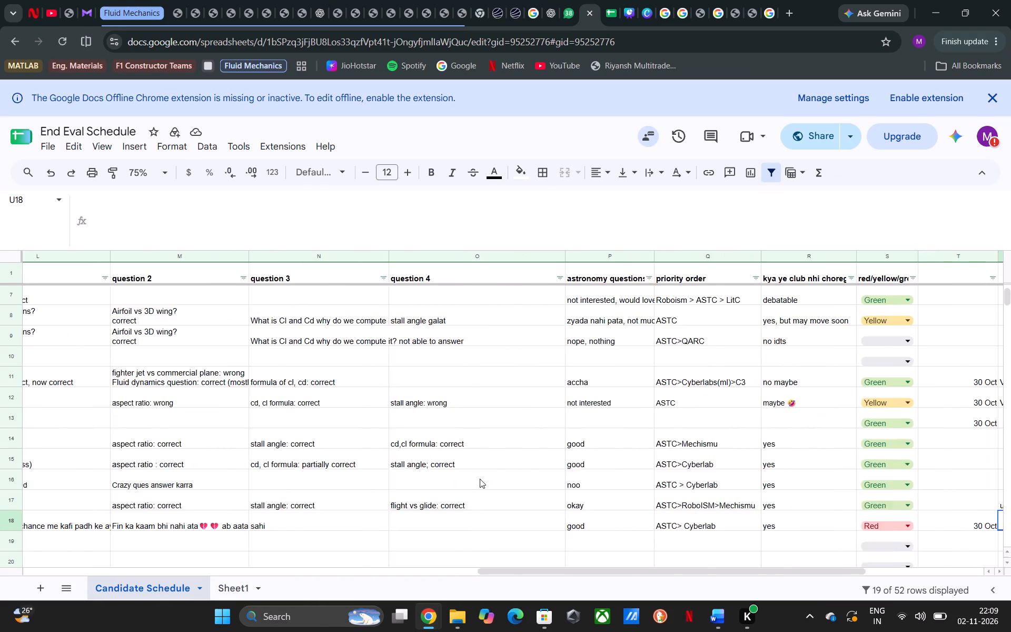
pyautogui.hscroll(6, 480, 479)
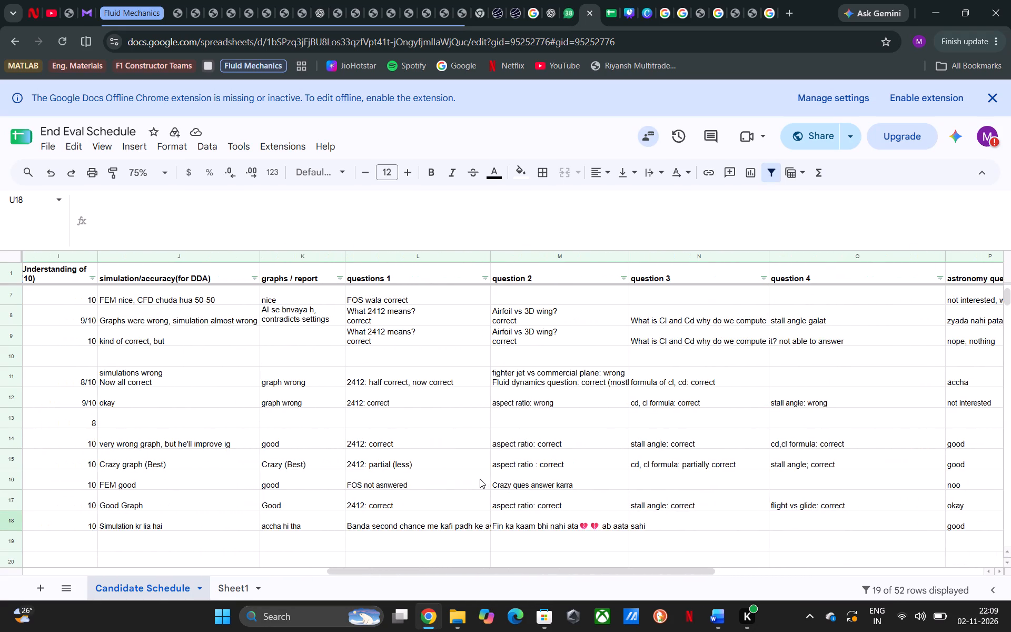
pyautogui.hscroll(-10, 480, 479)
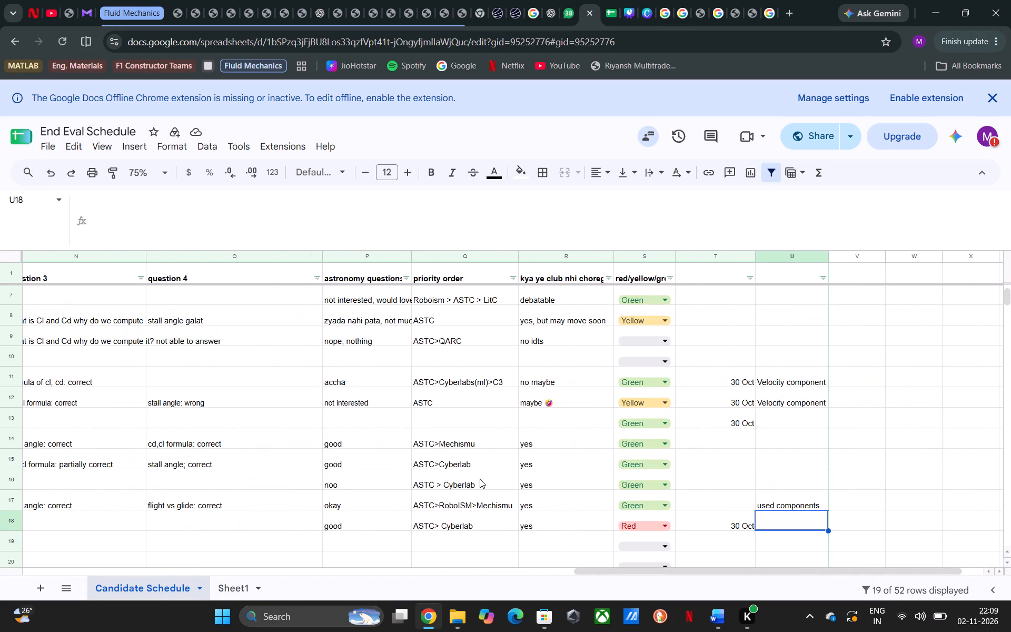
pyautogui.click(588, 487)
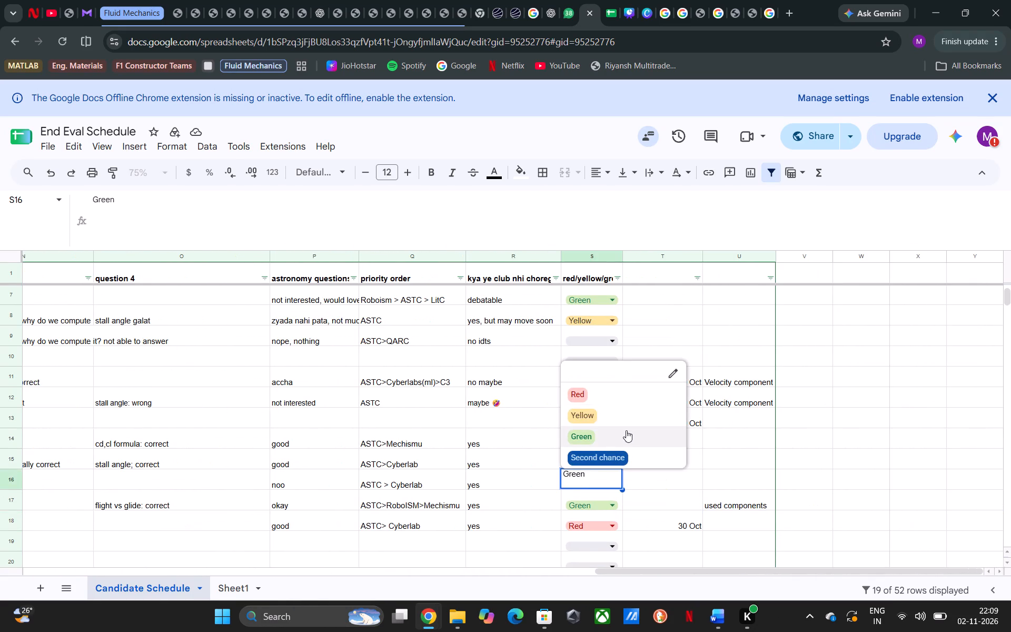
pyautogui.click(625, 415)
# Recheck rows 7 to 20, matching candidate names and problem statements with priority orders and ratings, focusing on row 7.
pyautogui.hscroll(6, 465, 456)
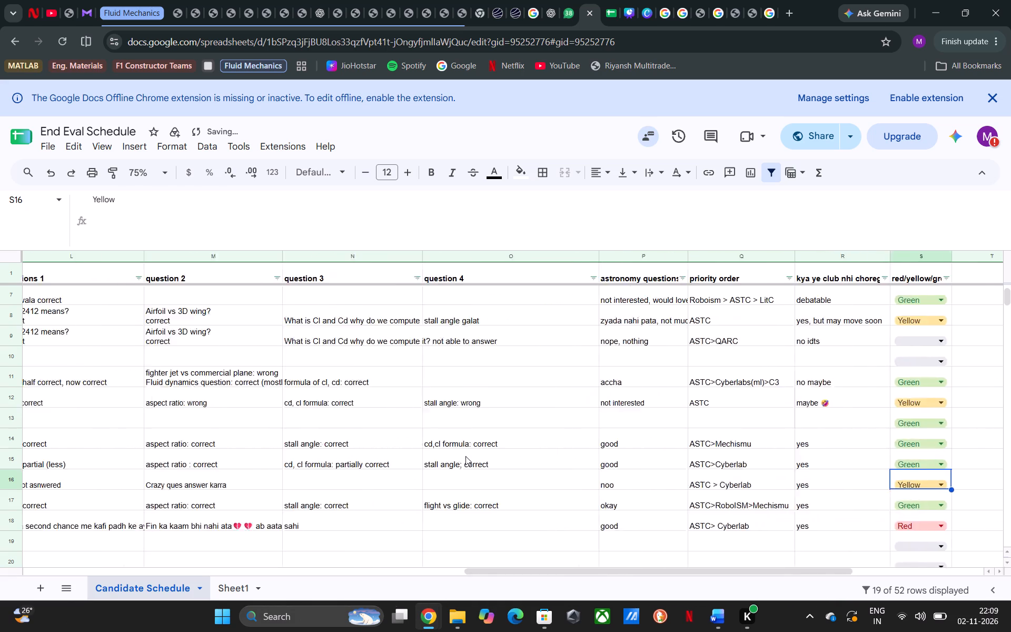
pyautogui.hscroll(9, 465, 456)
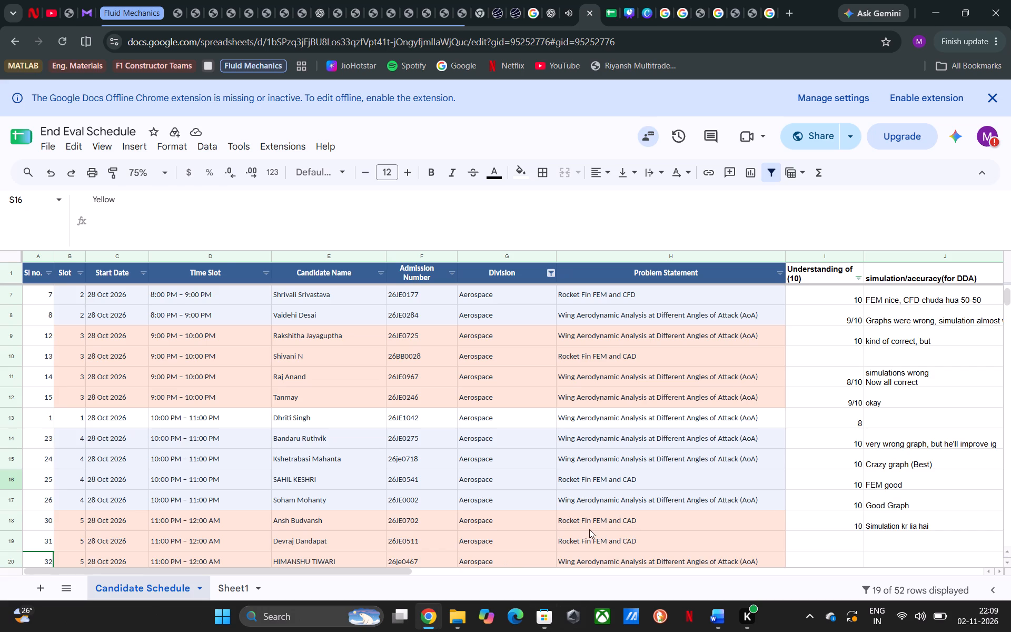
pyautogui.hscroll(-12, 589, 529)
pyautogui.scroll(2, 589, 529)
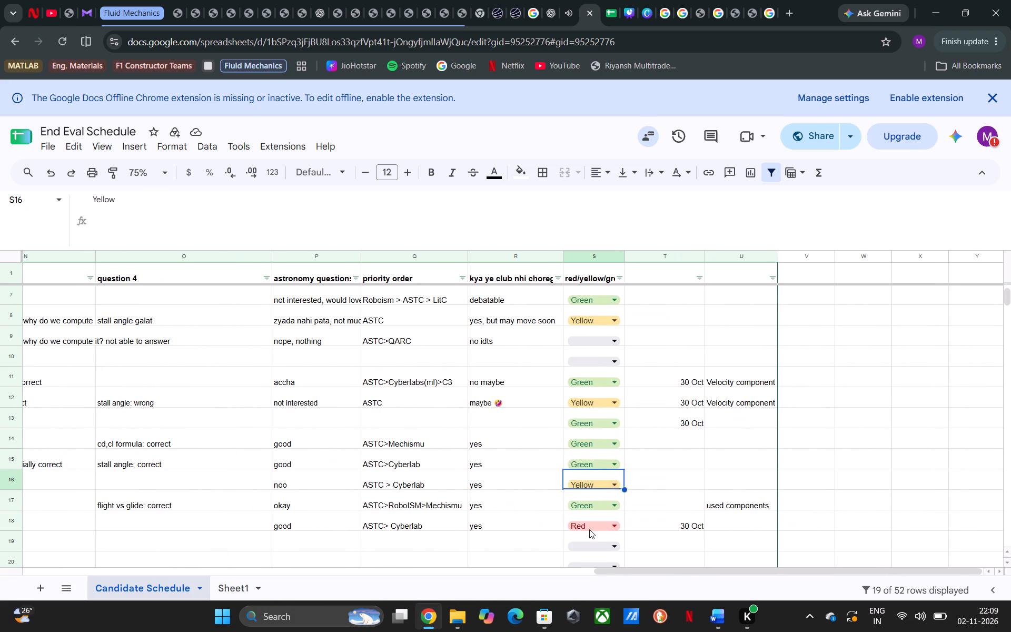
pyautogui.click(488, 421)
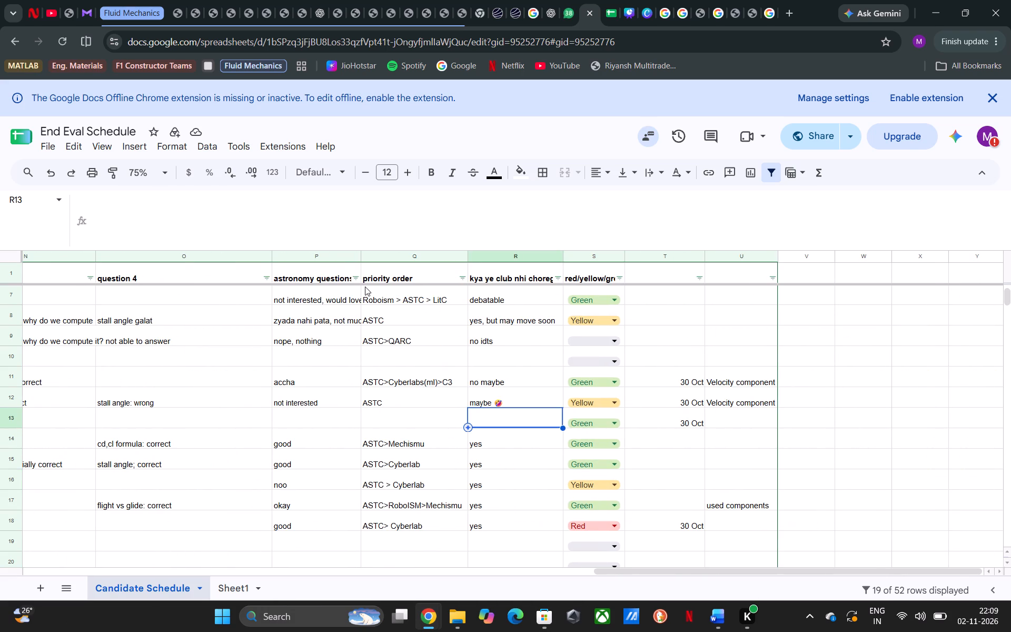
pyautogui.click(365, 287)
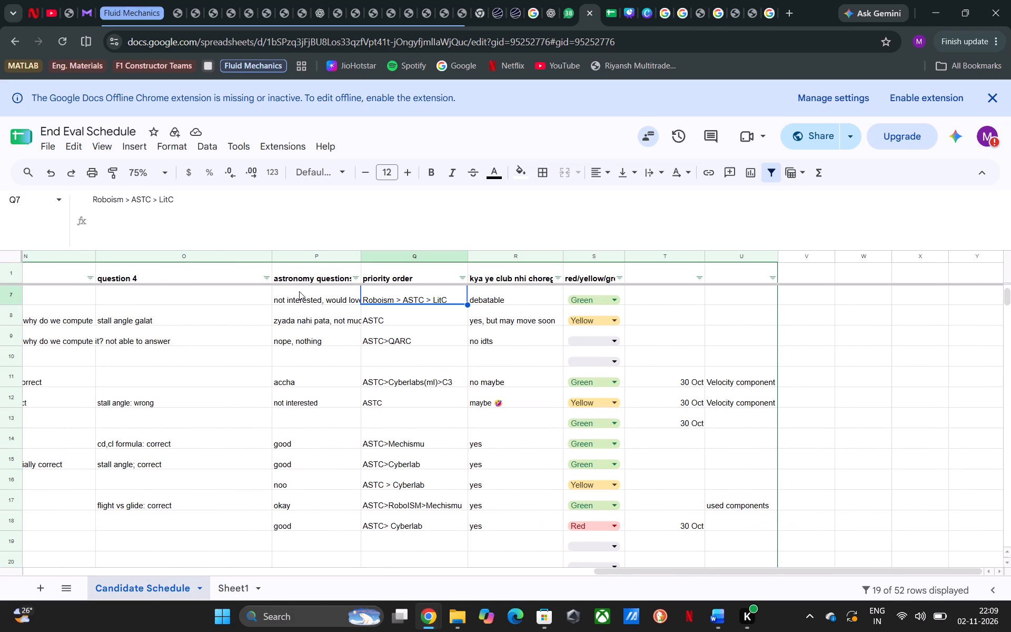
pyautogui.hscroll(8, 255, 296)
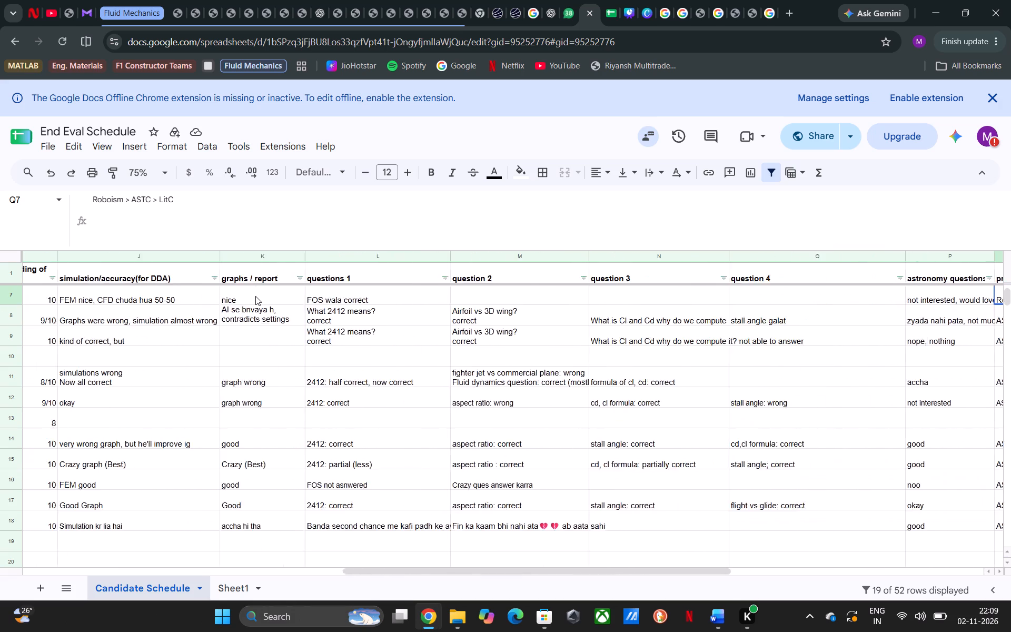
pyautogui.hscroll(7, 255, 296)
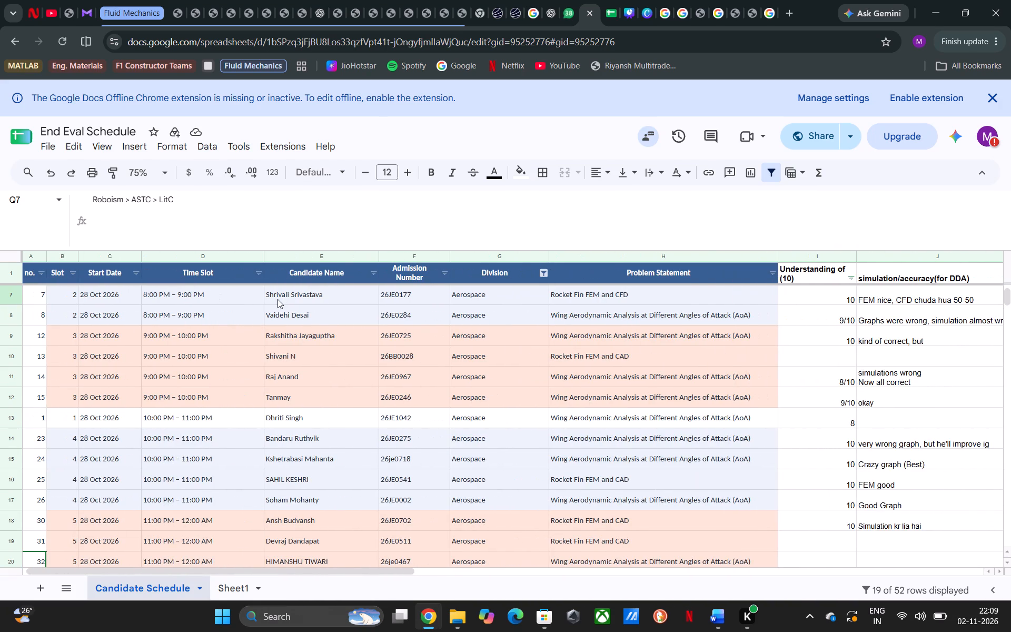
# Compare the Rocket Fin candidates in rows 2 and 7 by simulation notes, priority order and red/yellow/green rating.
pyautogui.click(277, 299)
pyautogui.scroll(6, 277, 299)
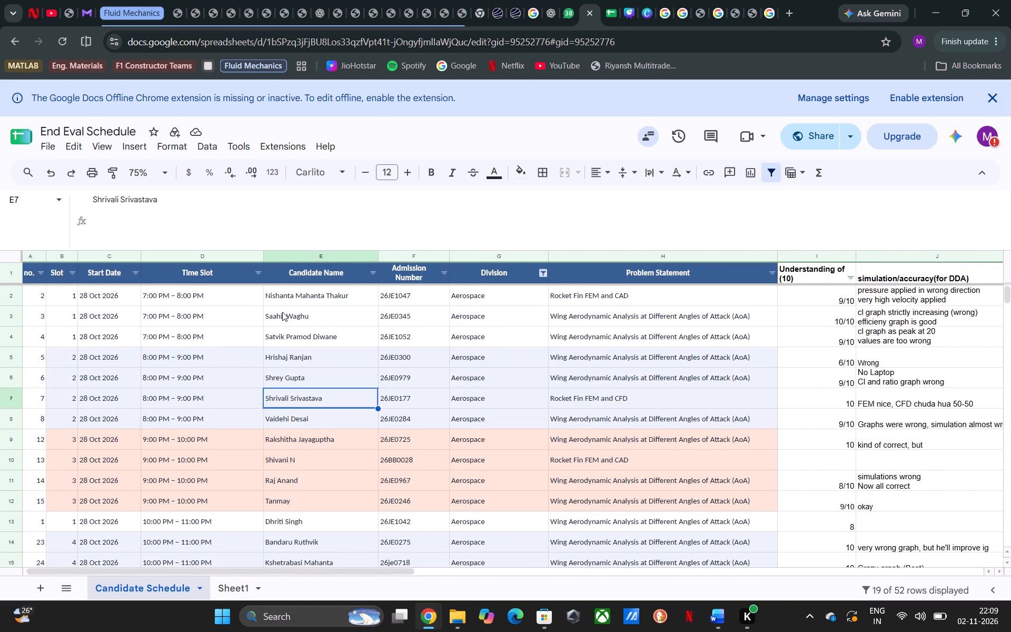
pyautogui.click(285, 297)
pyautogui.hscroll(-14, 356, 397)
pyautogui.hscroll(3, 356, 397)
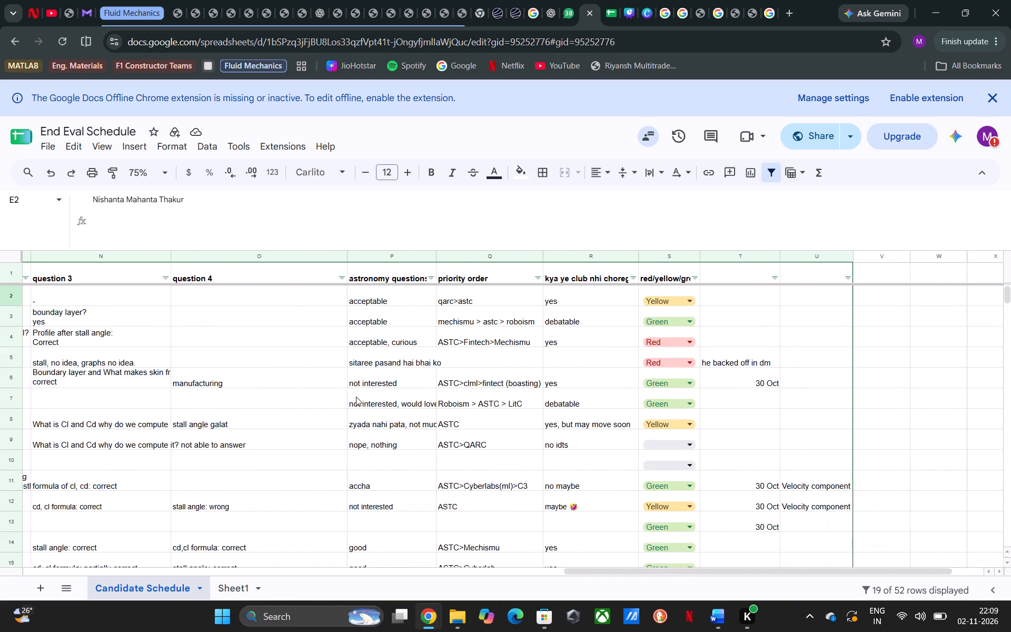
pyautogui.hscroll(11, 356, 397)
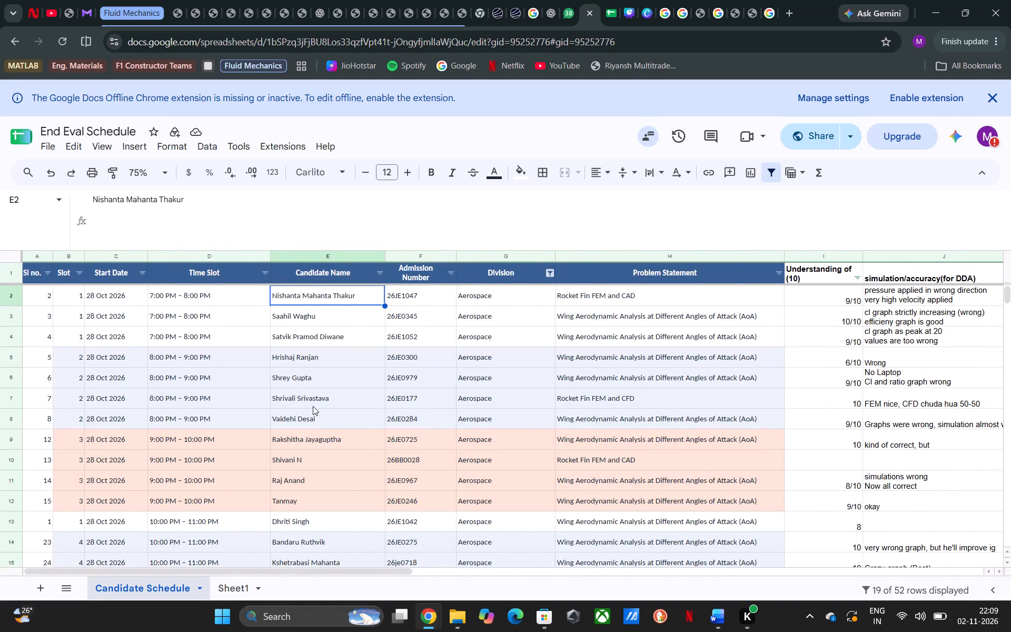
pyautogui.scroll(-2, 313, 406)
pyautogui.click(309, 363)
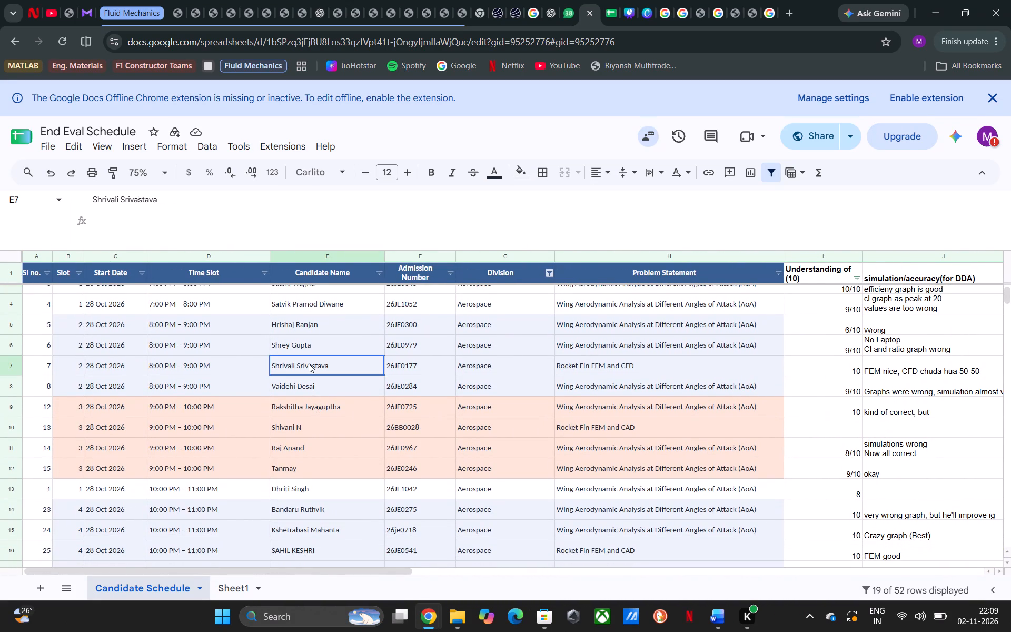
# Review the wing analysis candidates in rows 8 and 9, following row 9 through scores, notes and answers to priority order and rating.
pyautogui.click(301, 387)
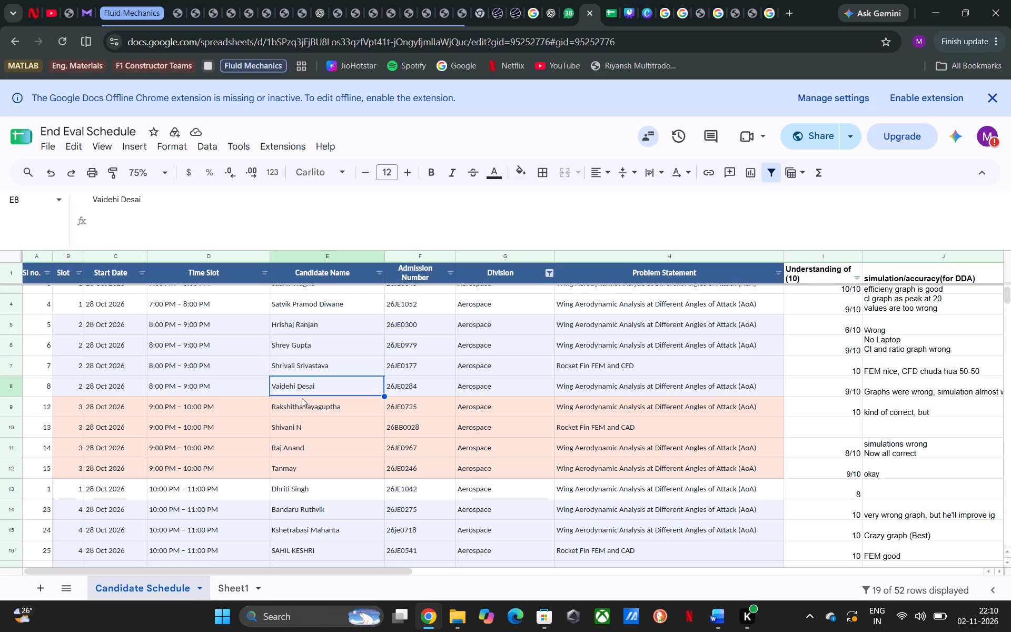
pyautogui.click(302, 408)
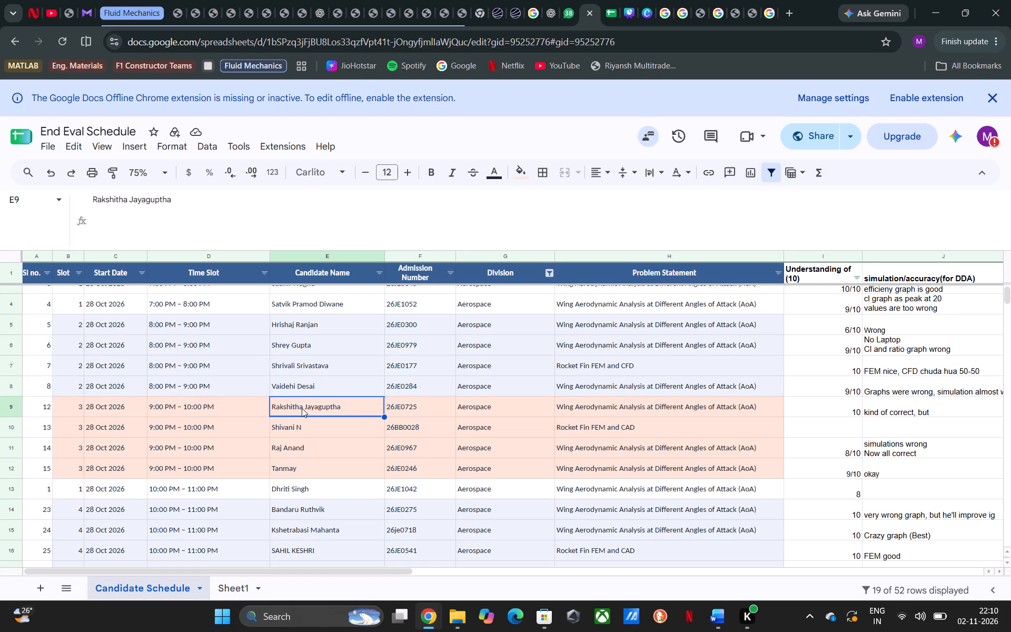
pyautogui.hscroll(-14, 302, 408)
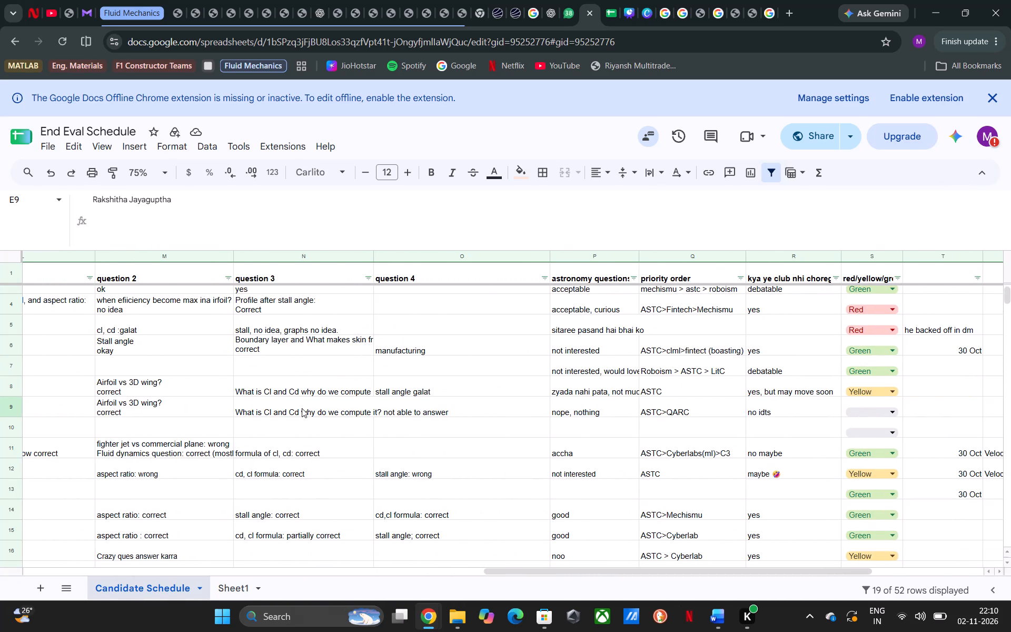
pyautogui.hscroll(1, 302, 408)
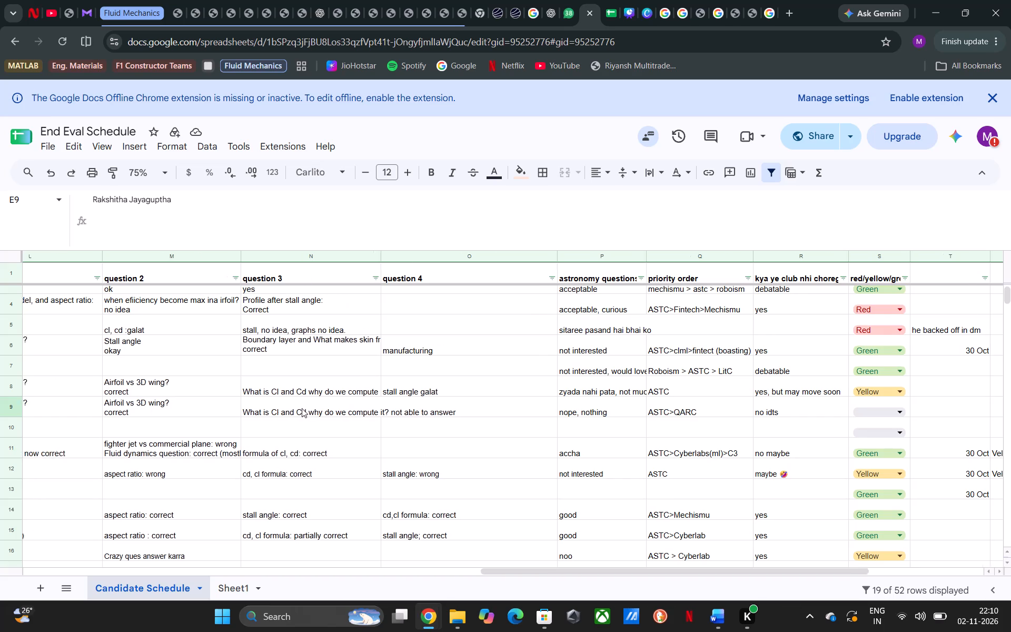
pyautogui.hscroll(4, 302, 408)
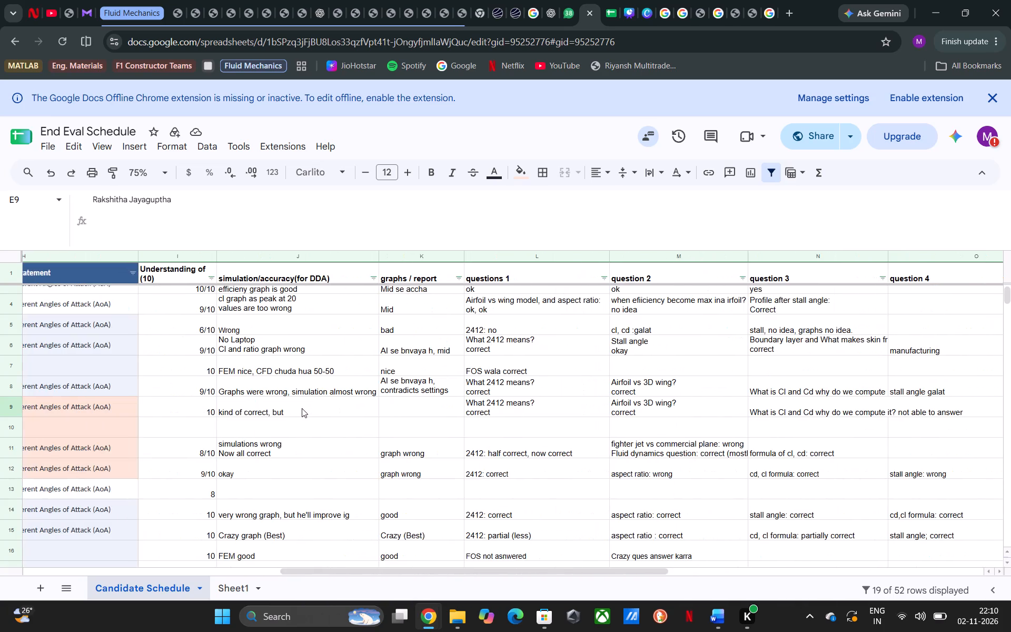
pyautogui.hscroll(7, 302, 408)
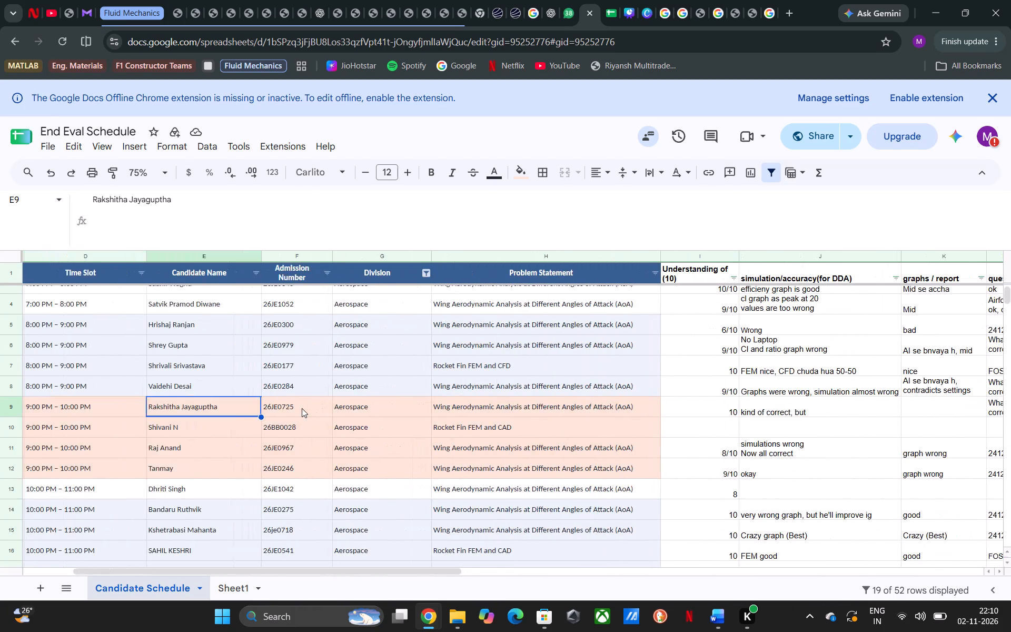
pyautogui.hscroll(-2, 302, 408)
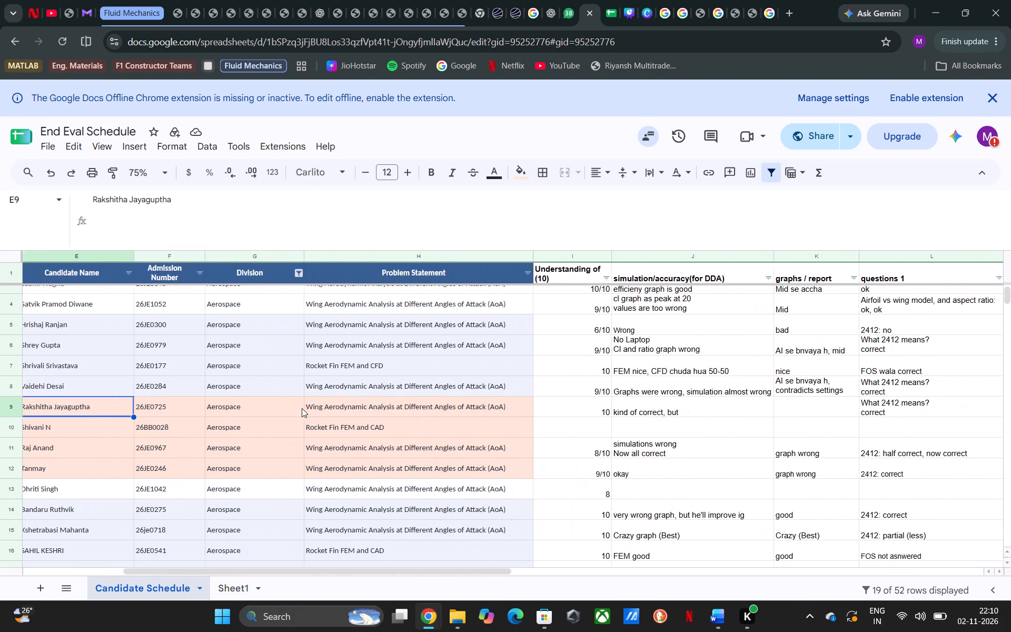
pyautogui.hscroll(-5, 302, 408)
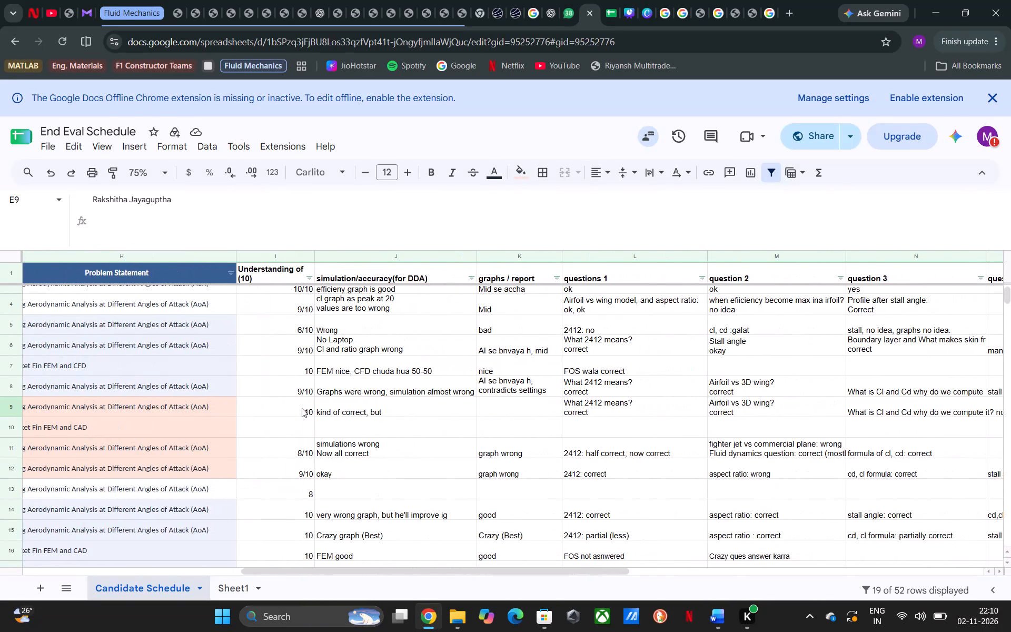
pyautogui.hscroll(-7, 302, 408)
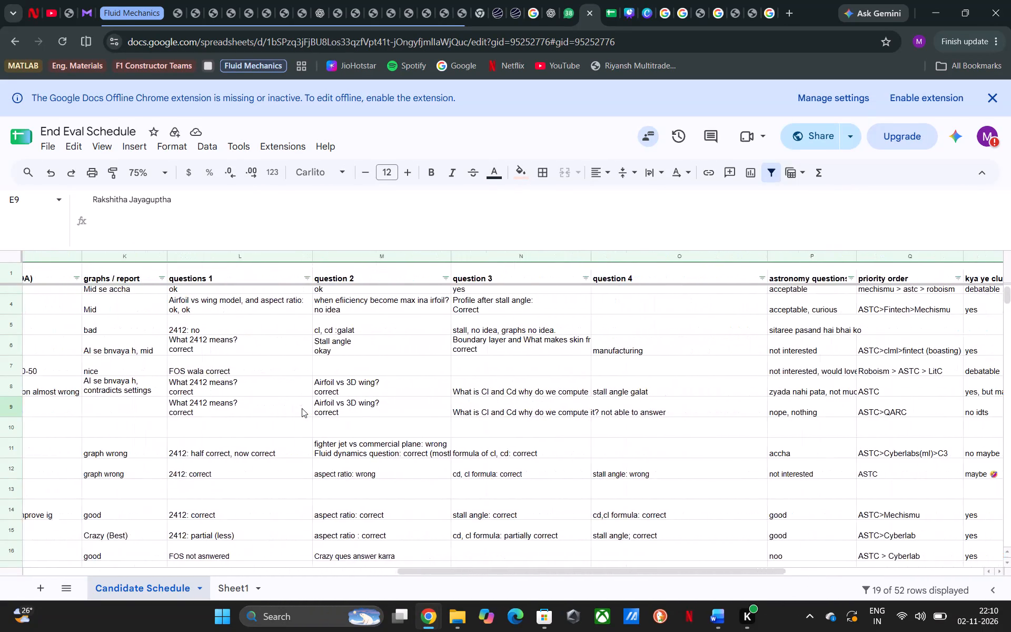
pyautogui.hscroll(-7, 302, 408)
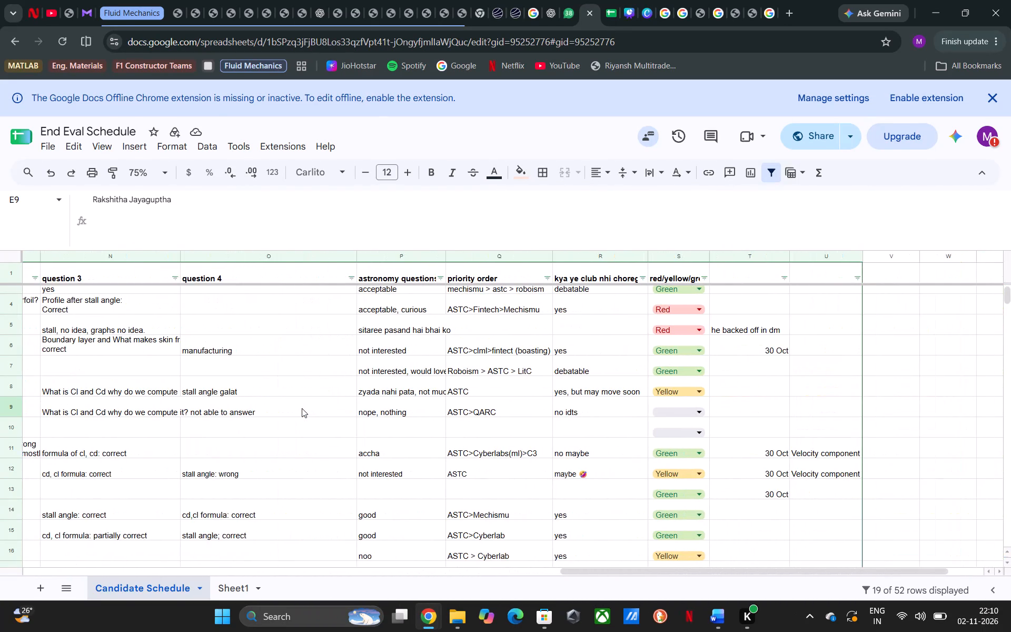
pyautogui.hscroll(-2, 302, 408)
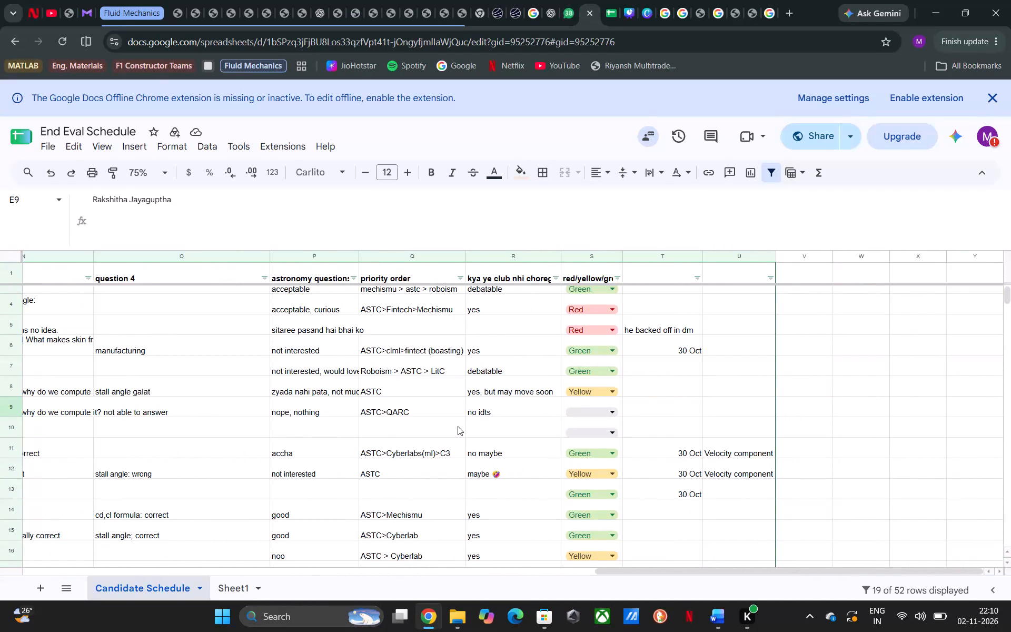
# Examine rows 5 to 18, matching question answers, priority orders and red/yellow/green ratings with candidate names and problem statements.
pyautogui.scroll(-1, 458, 426)
pyautogui.hscroll(1, 458, 426)
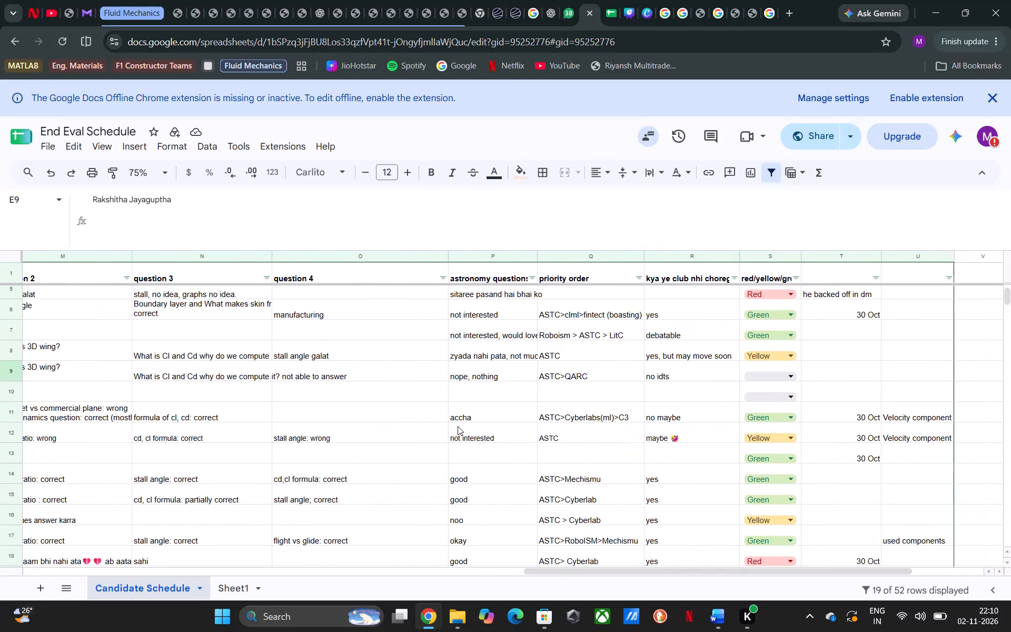
pyautogui.hscroll(1, 458, 426)
pyautogui.click(310, 427)
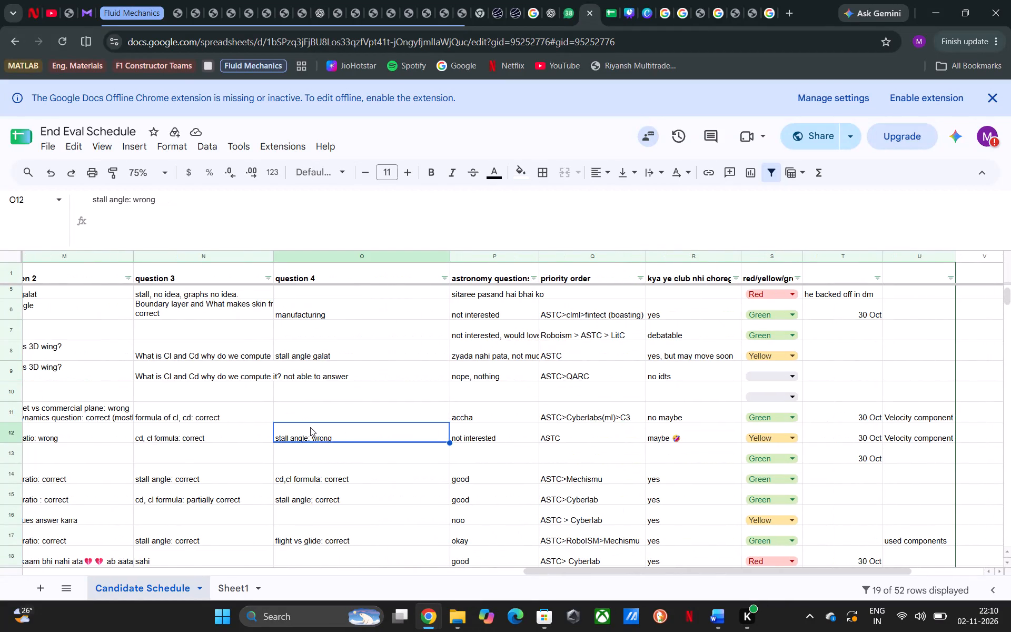
pyautogui.hscroll(15, 310, 427)
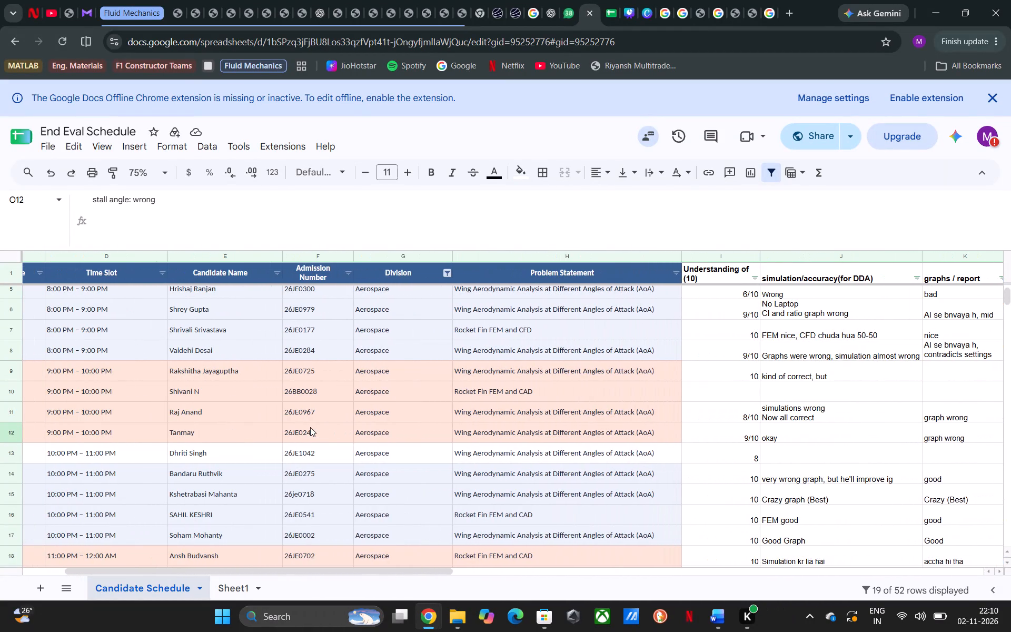
pyautogui.hscroll(1, 310, 427)
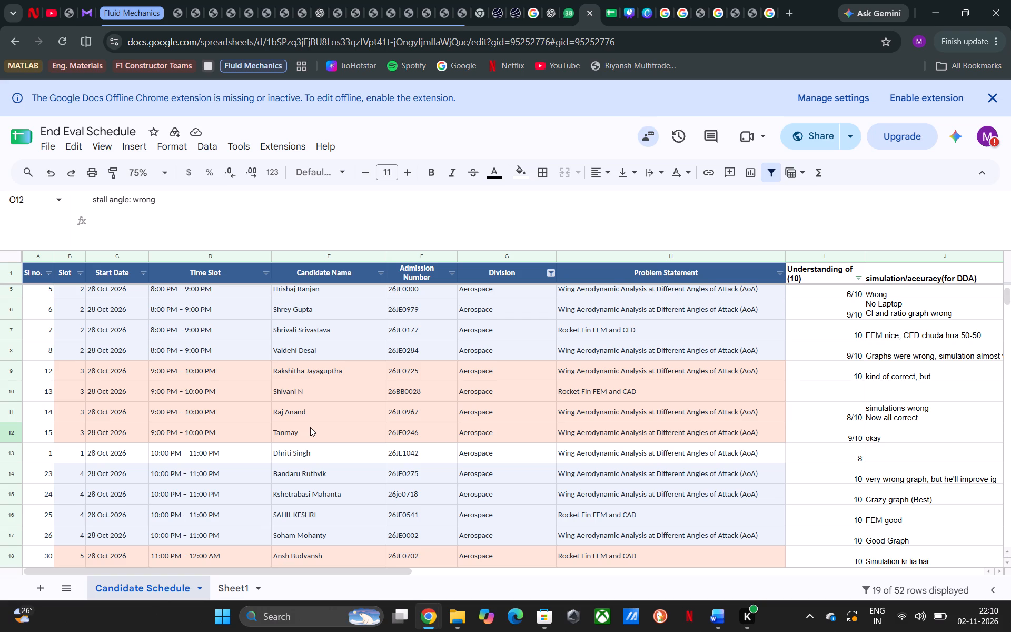
pyautogui.hscroll(-13, 347, 452)
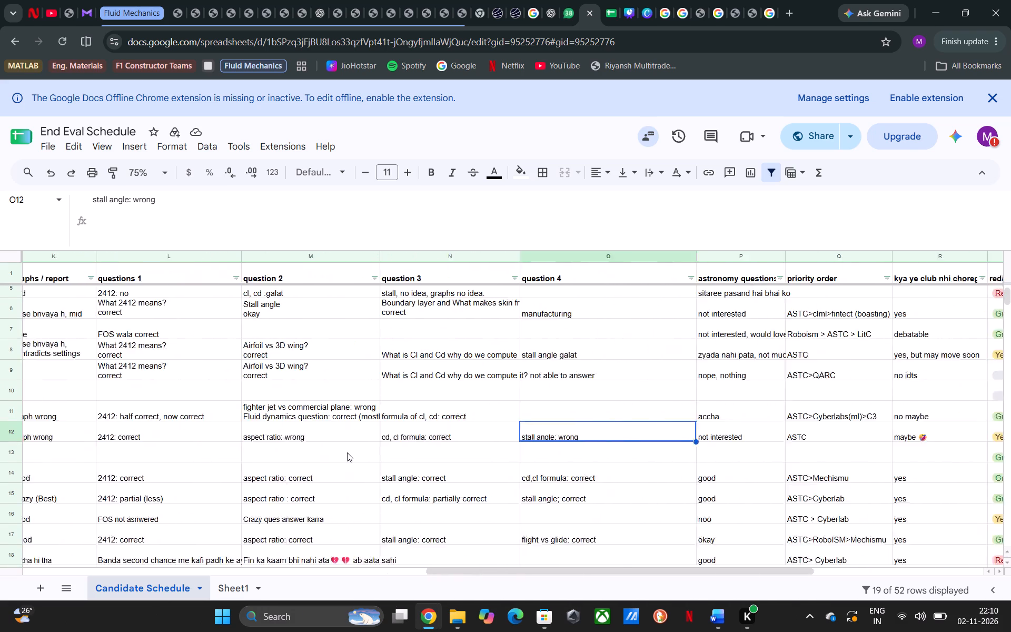
pyautogui.hscroll(-2, 347, 452)
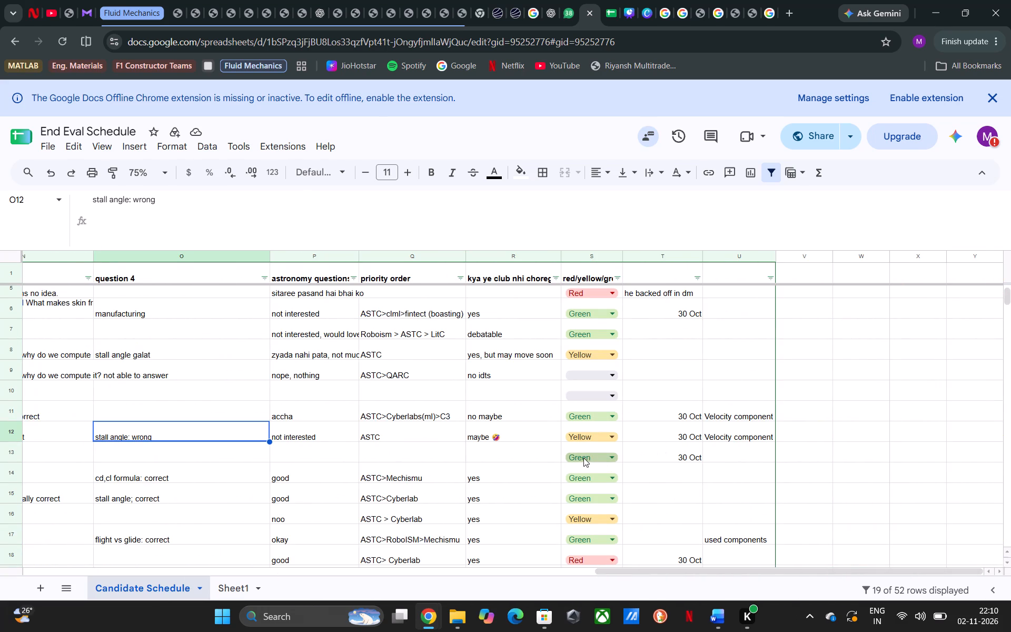
pyautogui.hscroll(8, 402, 420)
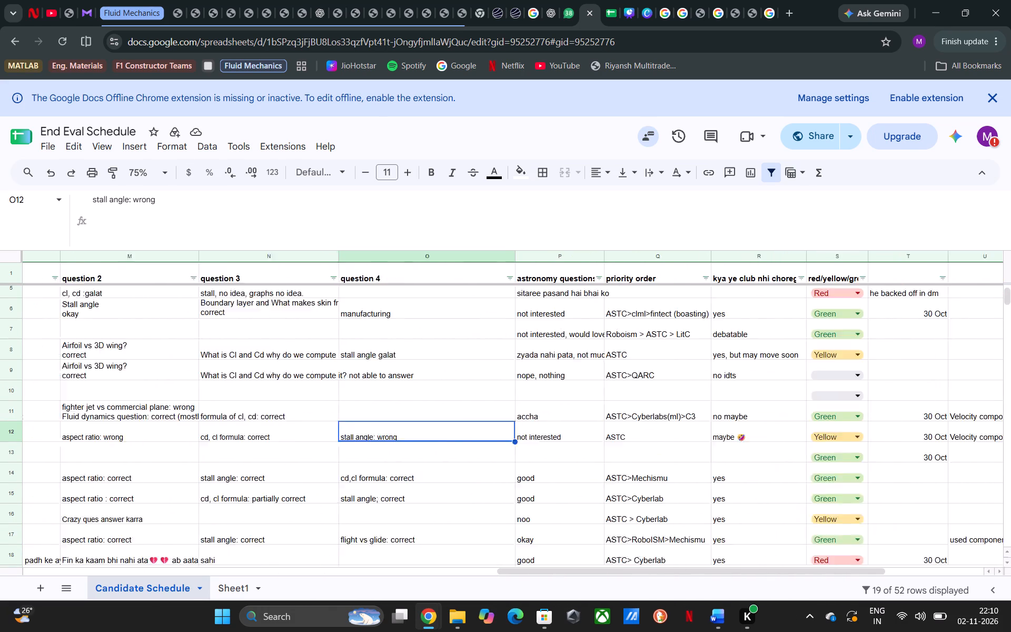
pyautogui.hscroll(7, 402, 420)
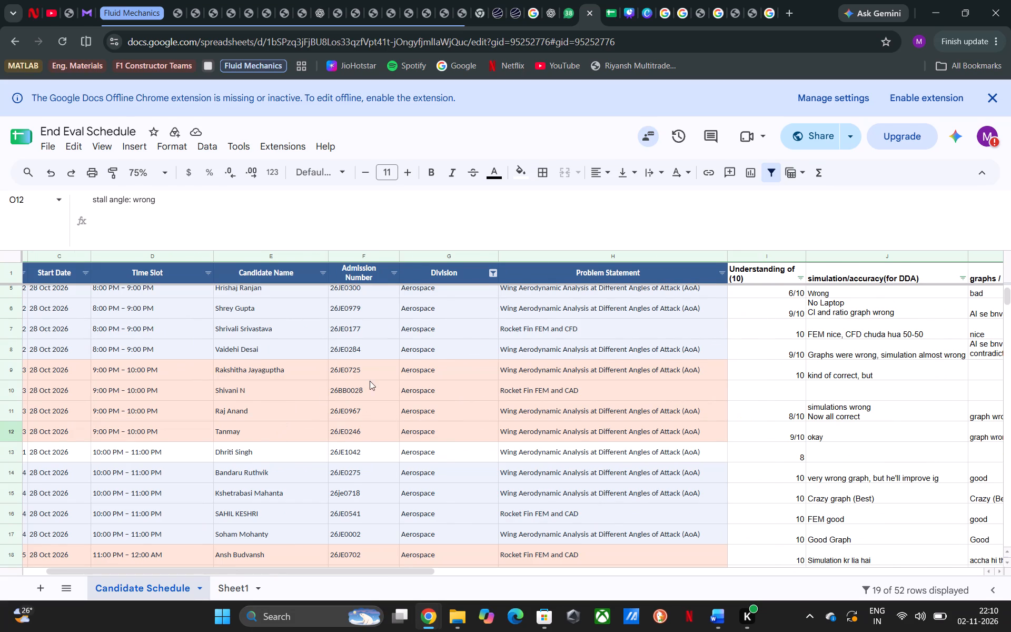
# Review rows 2 to 15 from candidate names through simulation notes and answers to ratings, and back to the scores.
pyautogui.hscroll(-1, 370, 381)
pyautogui.scroll(4, 371, 400)
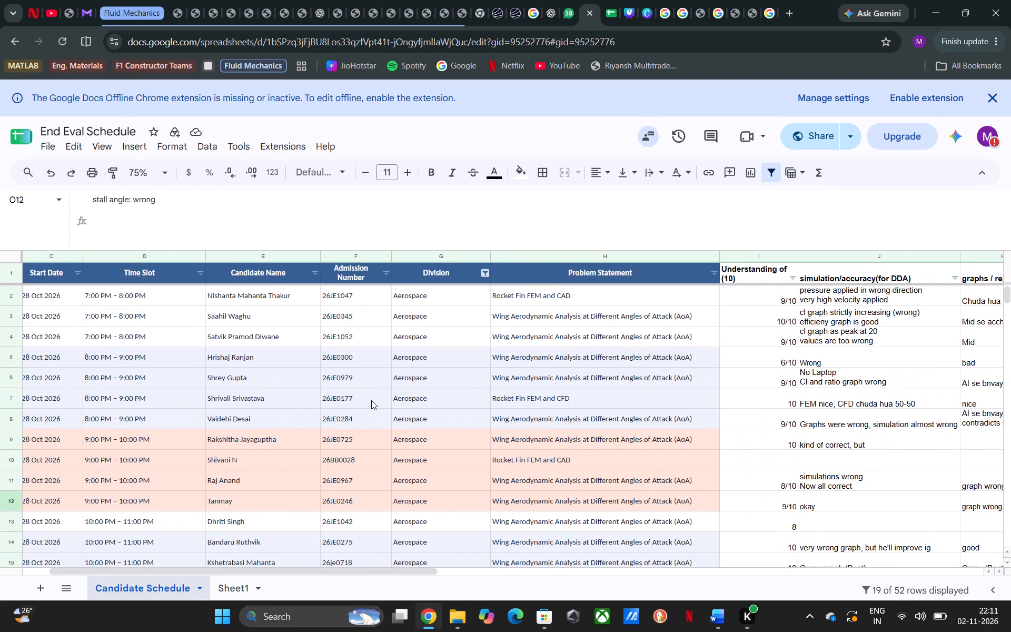
pyautogui.scroll(1, 371, 400)
pyautogui.hscroll(-1, 371, 400)
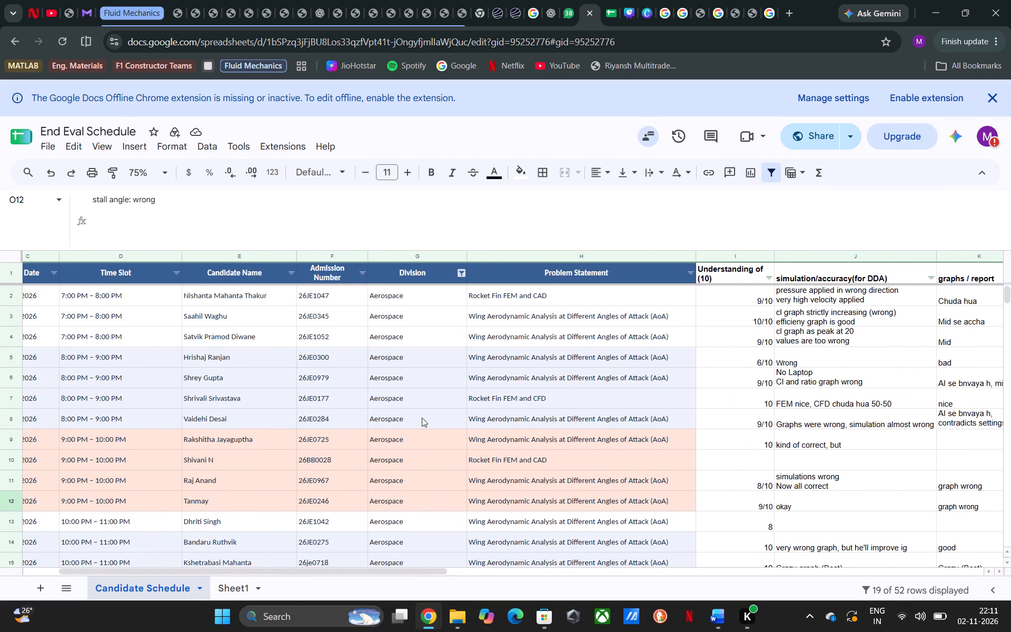
pyautogui.hscroll(-8, 422, 418)
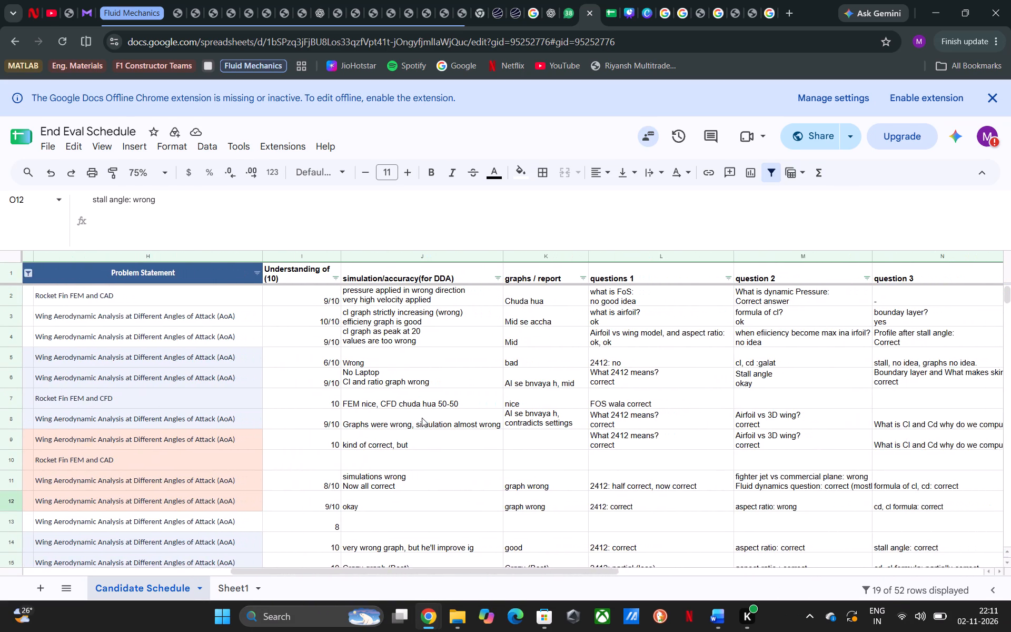
pyautogui.hscroll(-8, 422, 418)
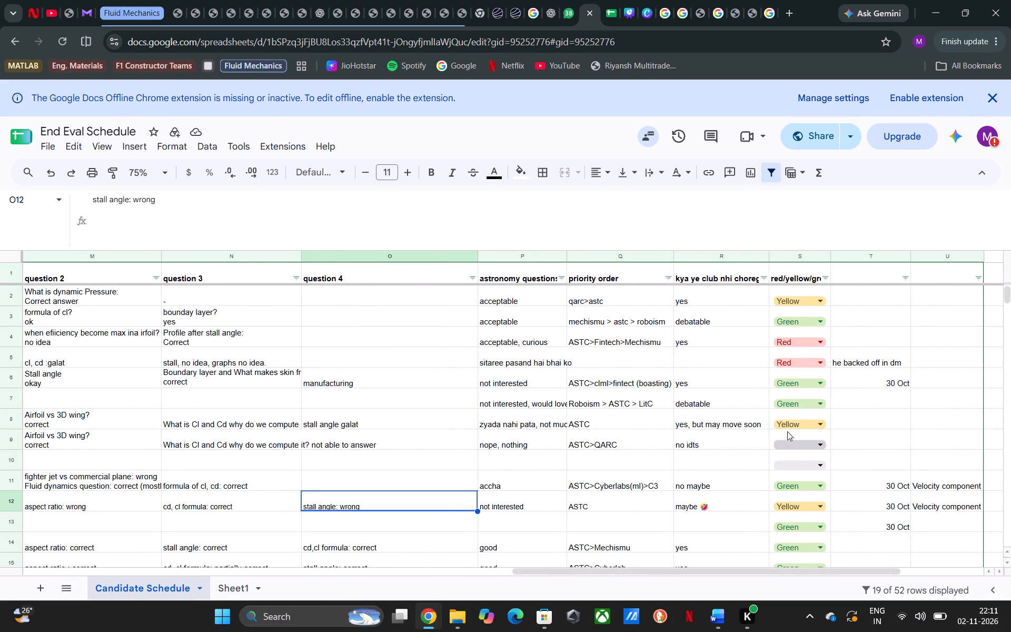
pyautogui.hscroll(6, 796, 425)
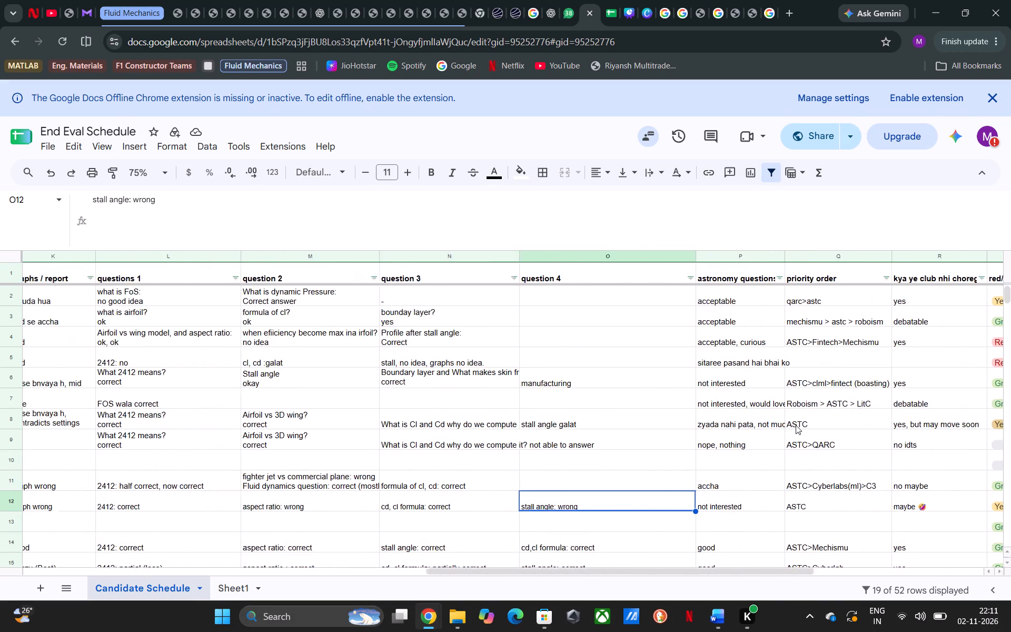
pyautogui.hscroll(2, 796, 425)
pyautogui.scroll(2, 821, 445)
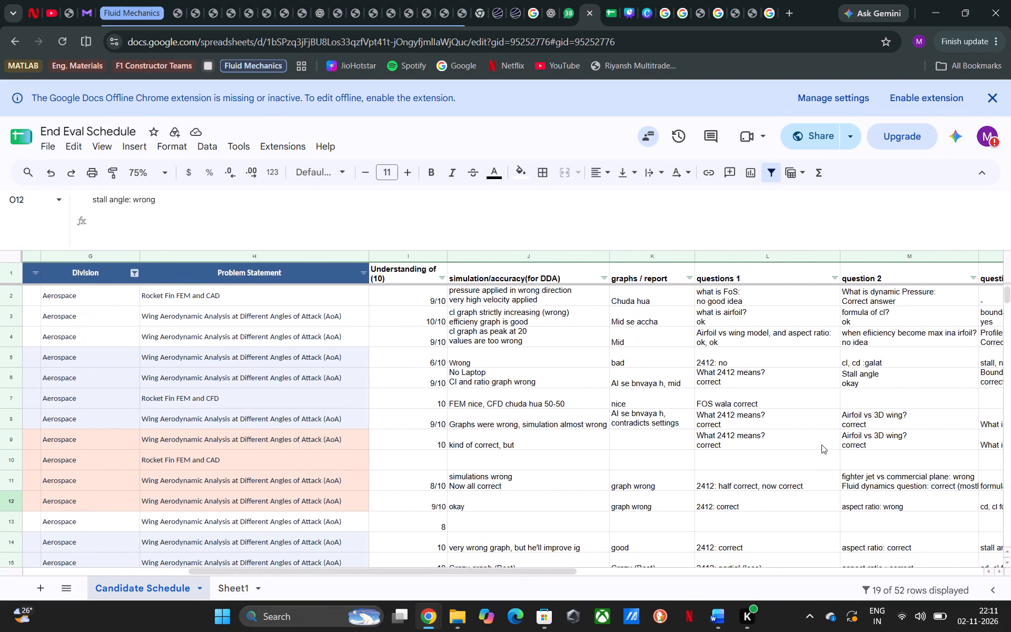
pyautogui.hscroll(1, 821, 445)
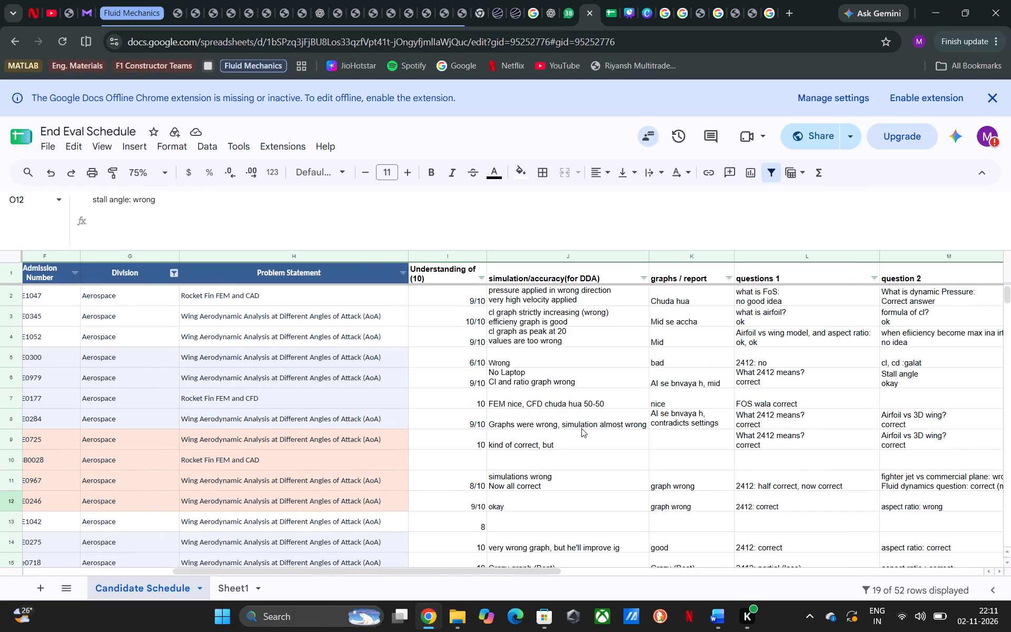
# Recheck the answers, priority orders and ratings in rows 2 to 15, tracing them back to the candidate names.
pyautogui.hscroll(-7, 436, 400)
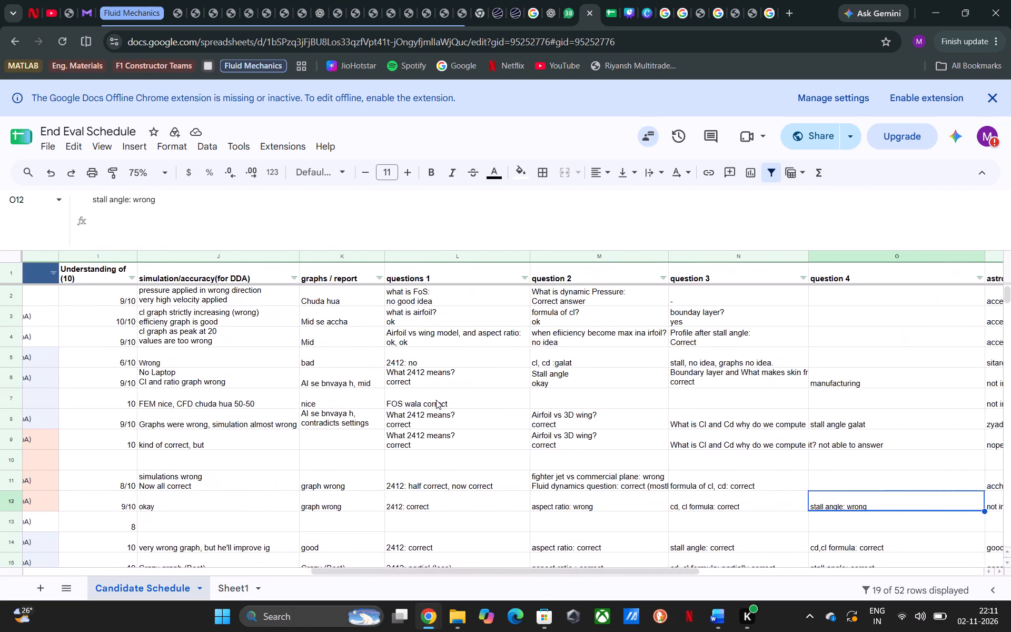
pyautogui.hscroll(-8, 436, 400)
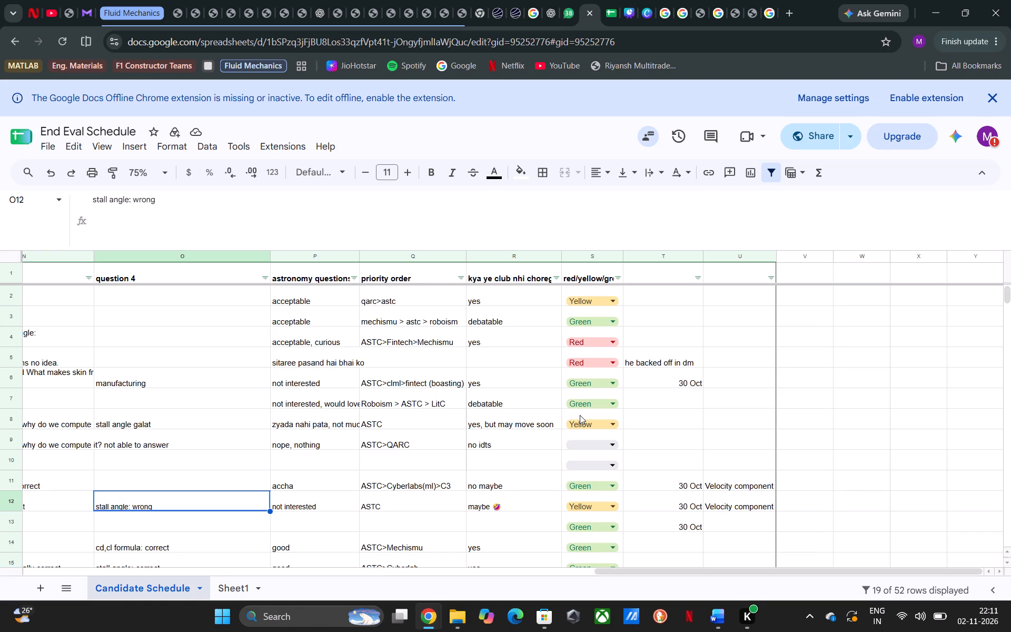
pyautogui.hscroll(11, 580, 415)
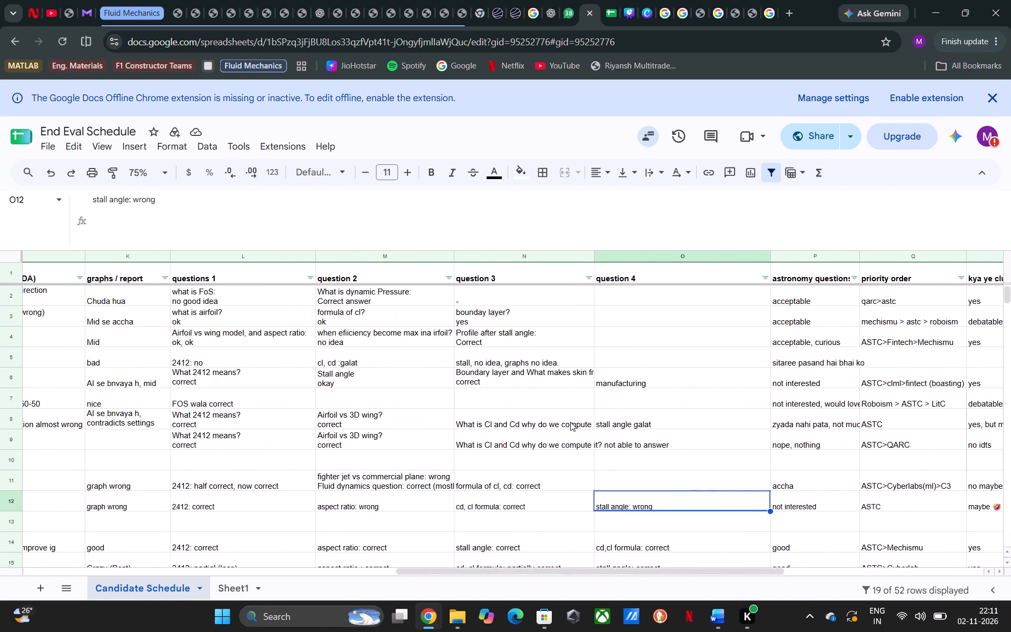
pyautogui.hscroll(9, 570, 422)
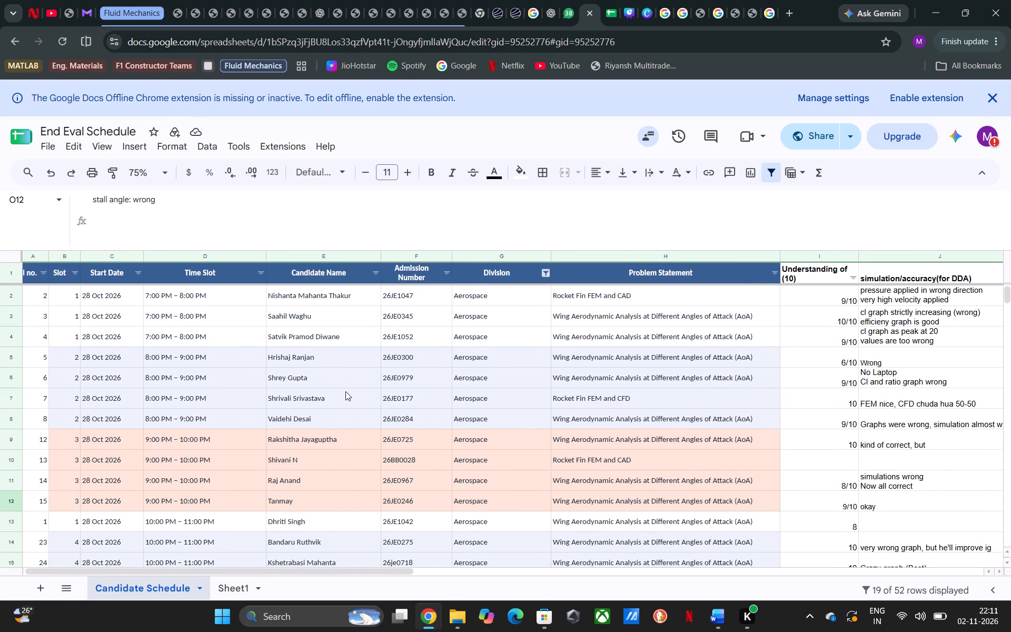
# Check rows 7 to 20 from evaluation notes to ratings, and recheck names, problem statements and simulation notes in rows 2 to 15.
pyautogui.scroll(-1, 356, 434)
pyautogui.hscroll(-8, 356, 434)
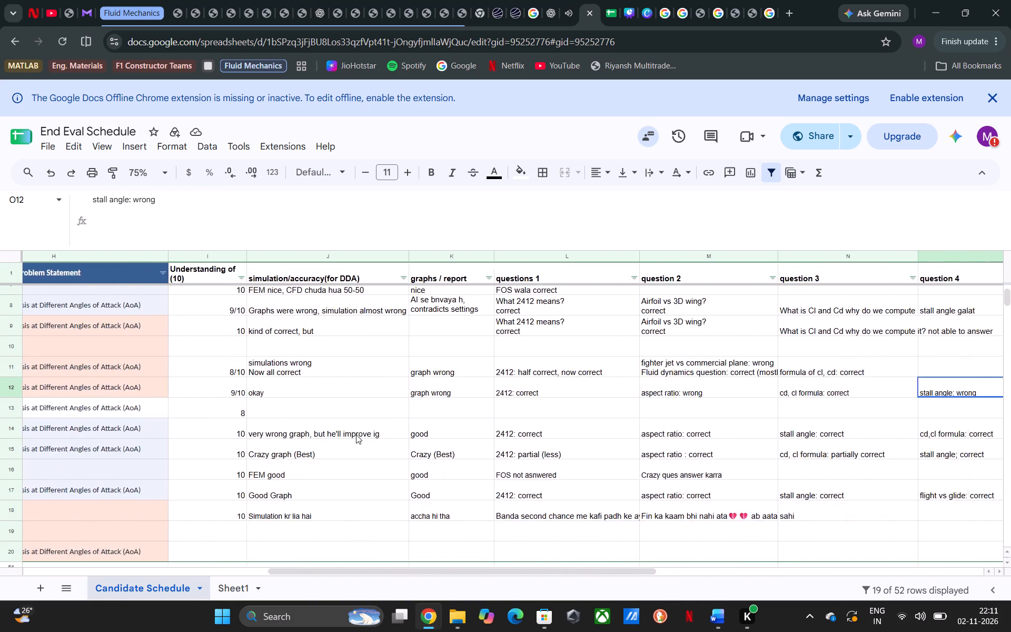
pyautogui.hscroll(-9, 356, 434)
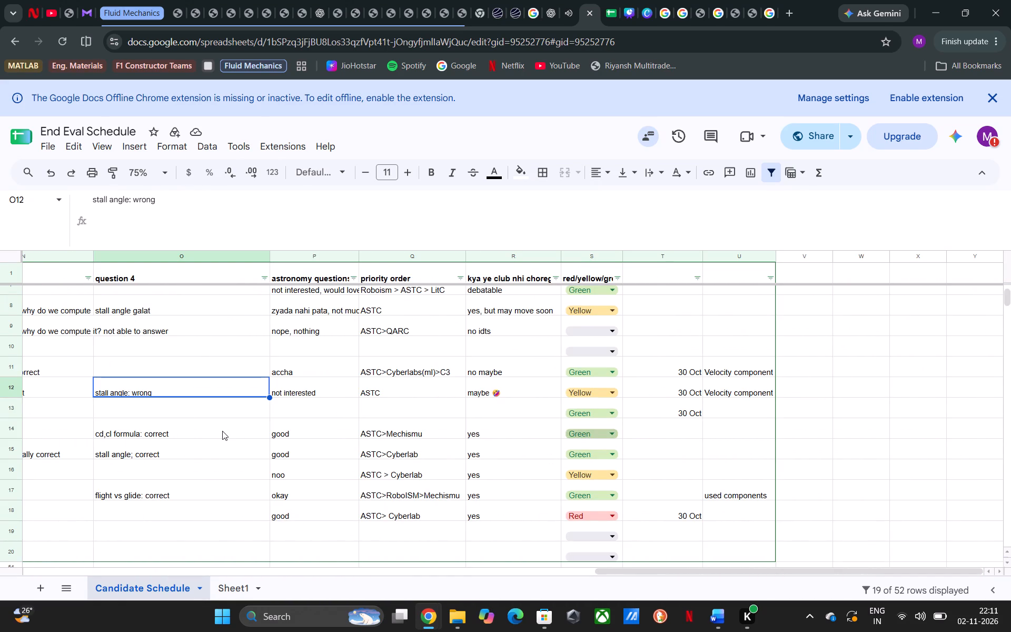
pyautogui.hscroll(16, 222, 431)
pyautogui.scroll(1, 222, 431)
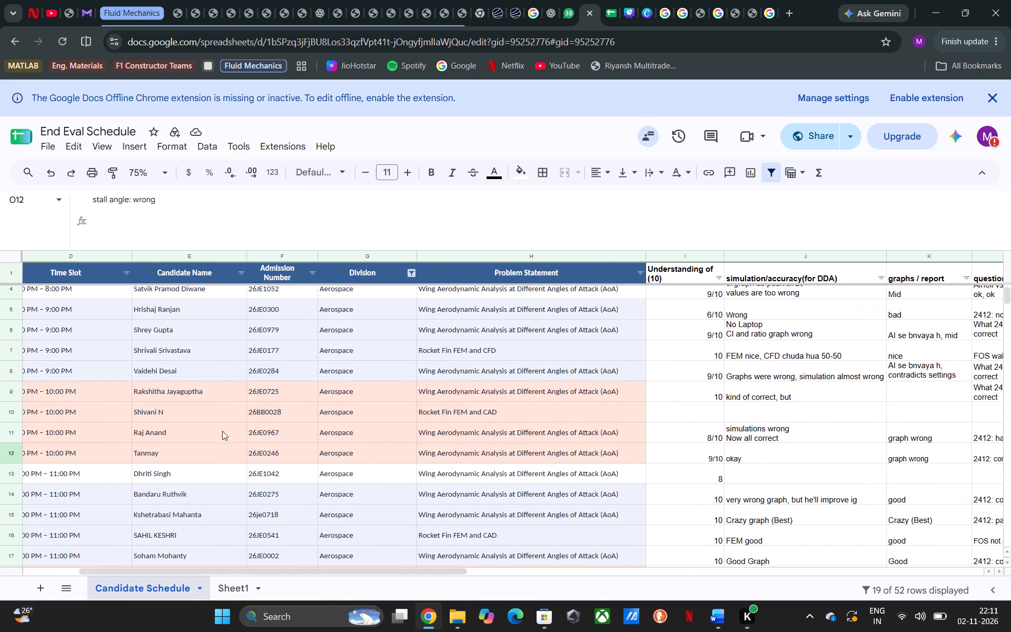
pyautogui.scroll(1, 222, 431)
pyautogui.scroll(1, 179, 411)
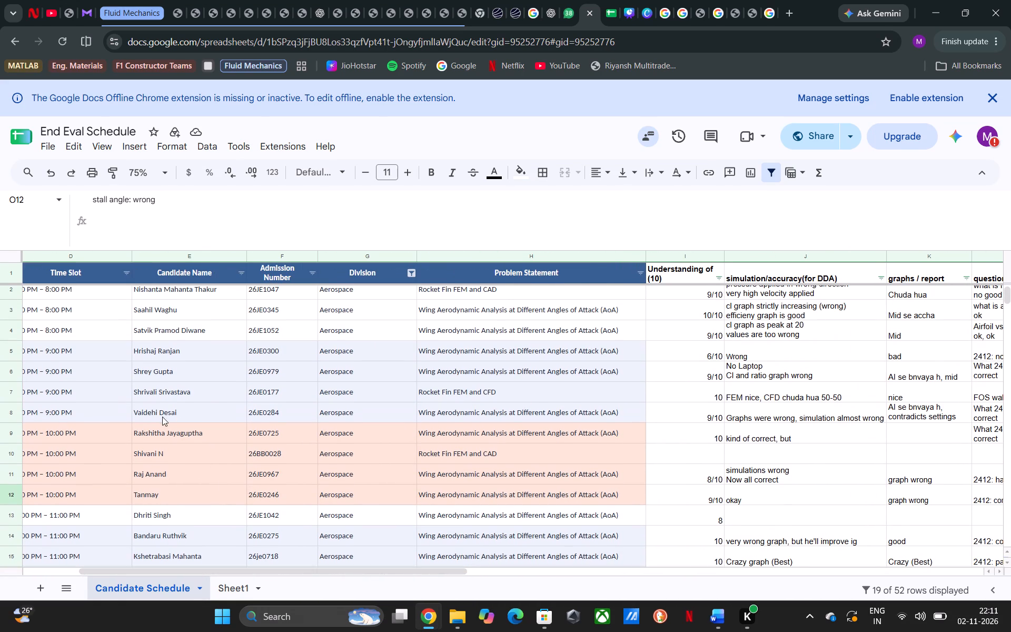
pyautogui.hscroll(-2, 172, 436)
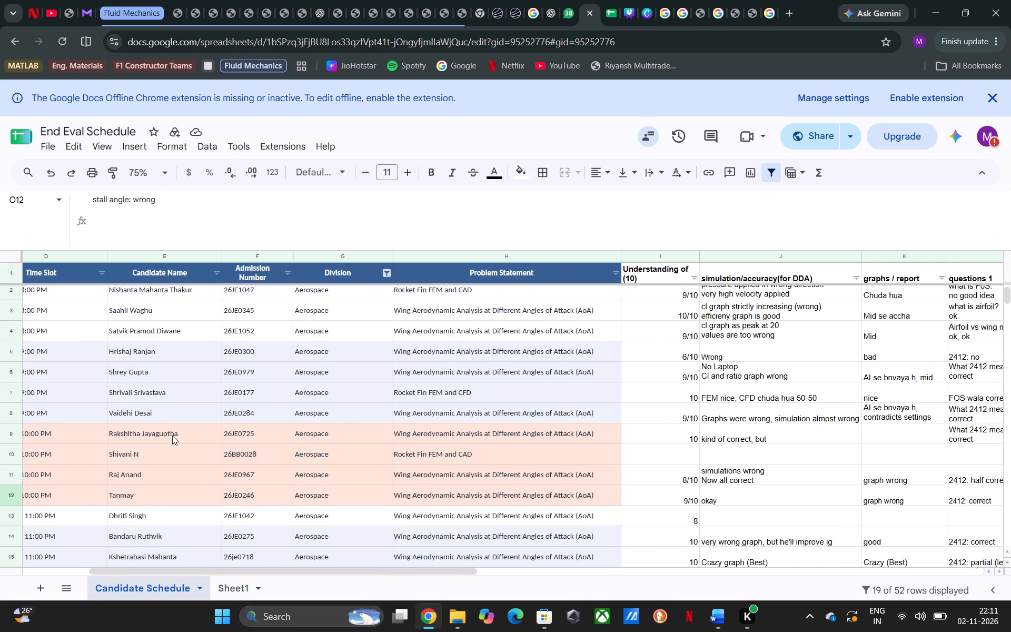
pyautogui.hscroll(-1, 172, 436)
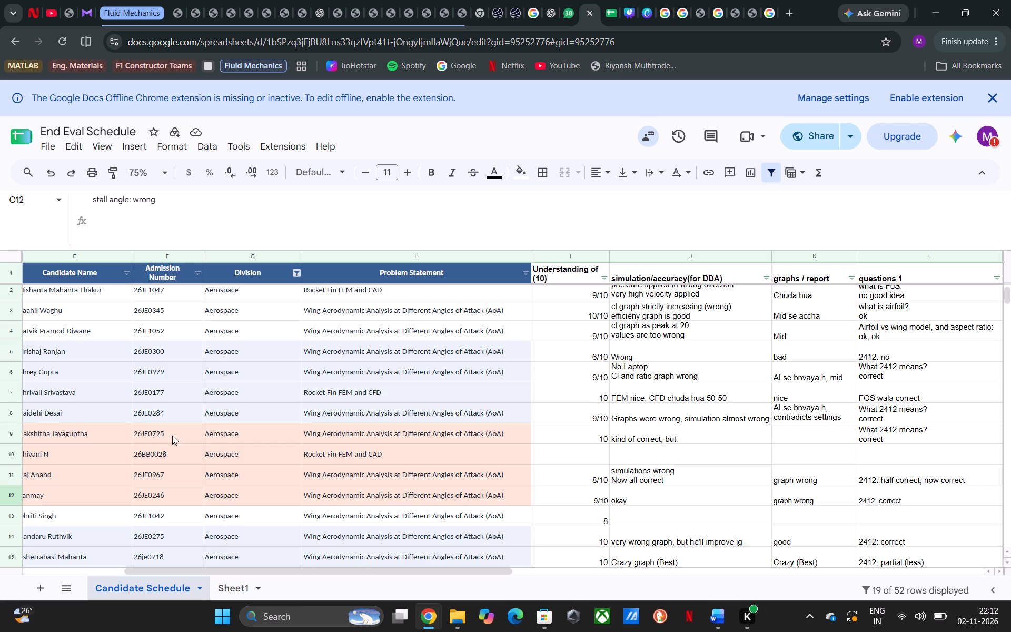
pyautogui.hscroll(1, 172, 436)
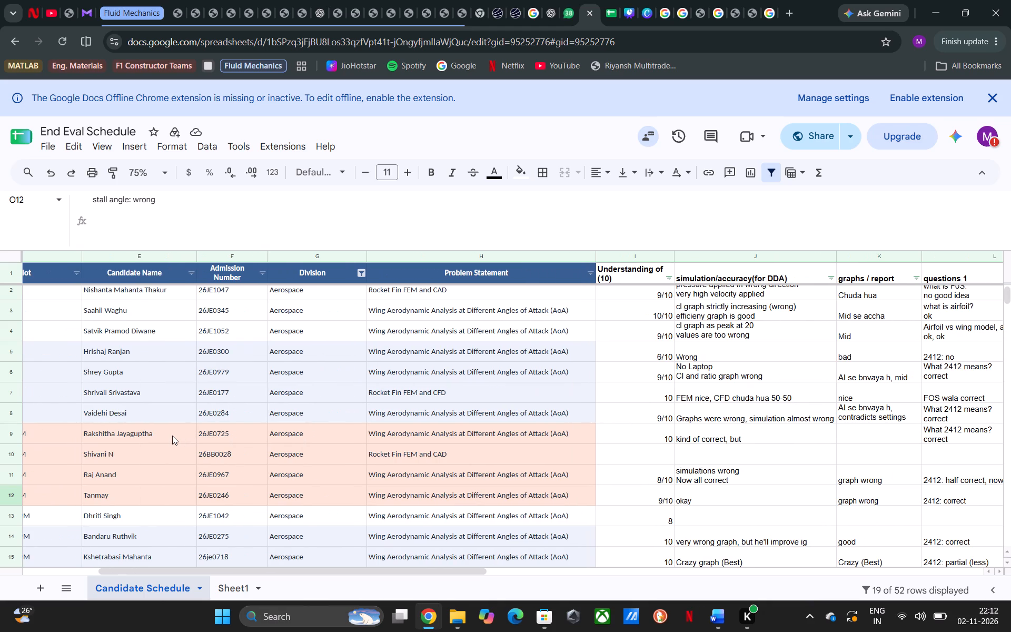
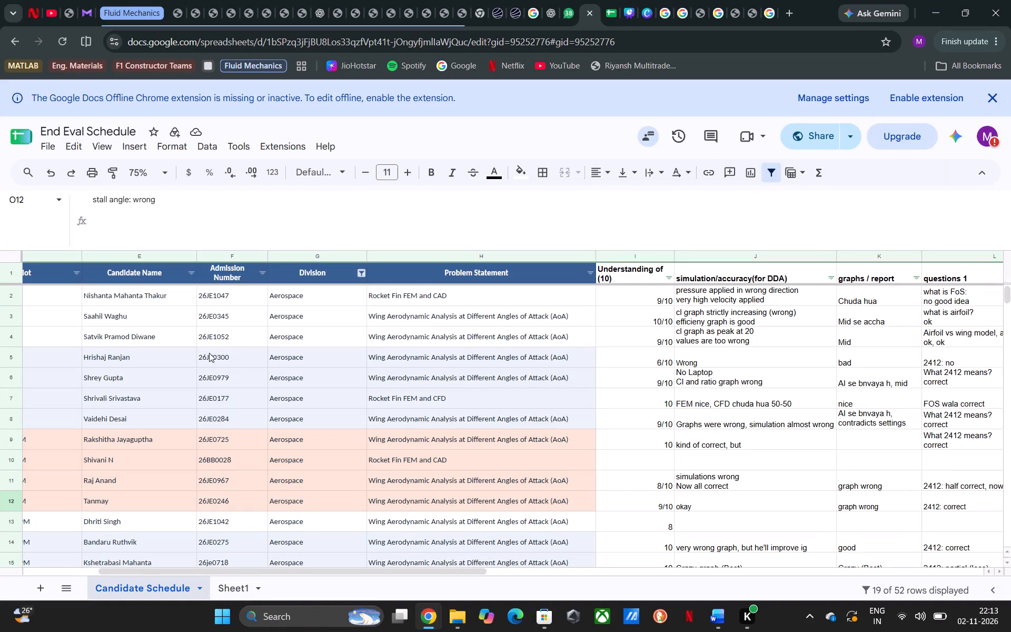
# Examine rows 7 to 20, following each candidate's problem statement, scores and question answers across to priority order and red/yellow/green rating.
pyautogui.scroll(-2, 222, 358)
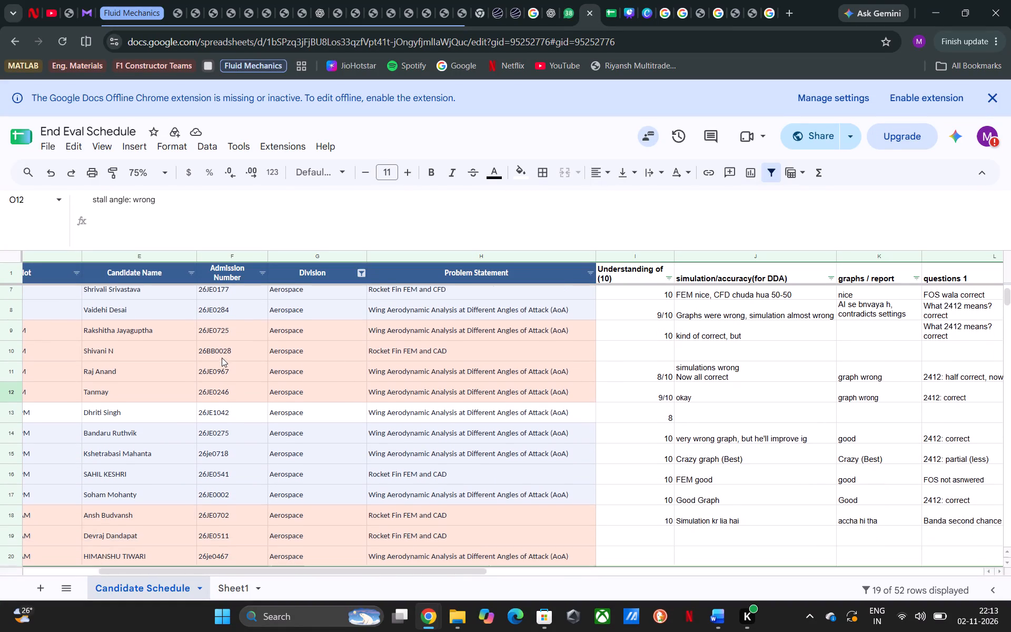
pyautogui.scroll(-2, 222, 358)
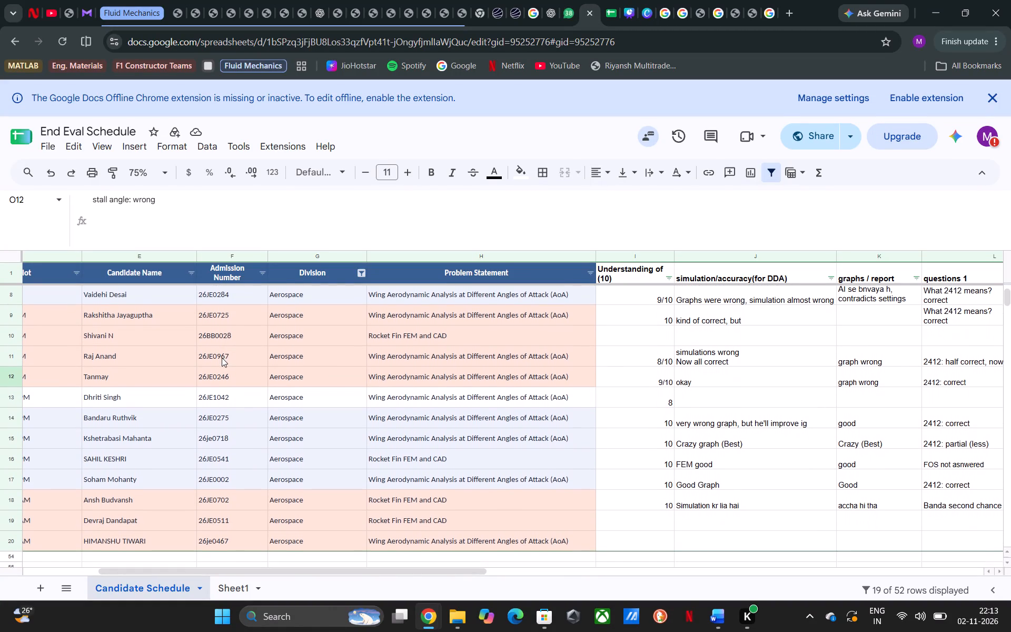
pyautogui.scroll(-2, 222, 358)
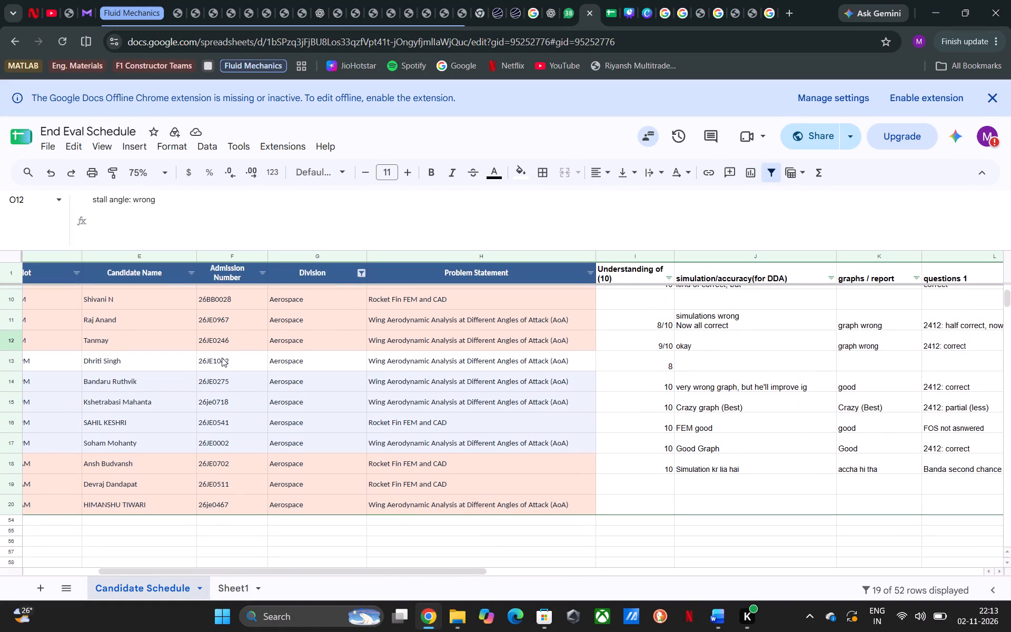
pyautogui.scroll(-1, 222, 358)
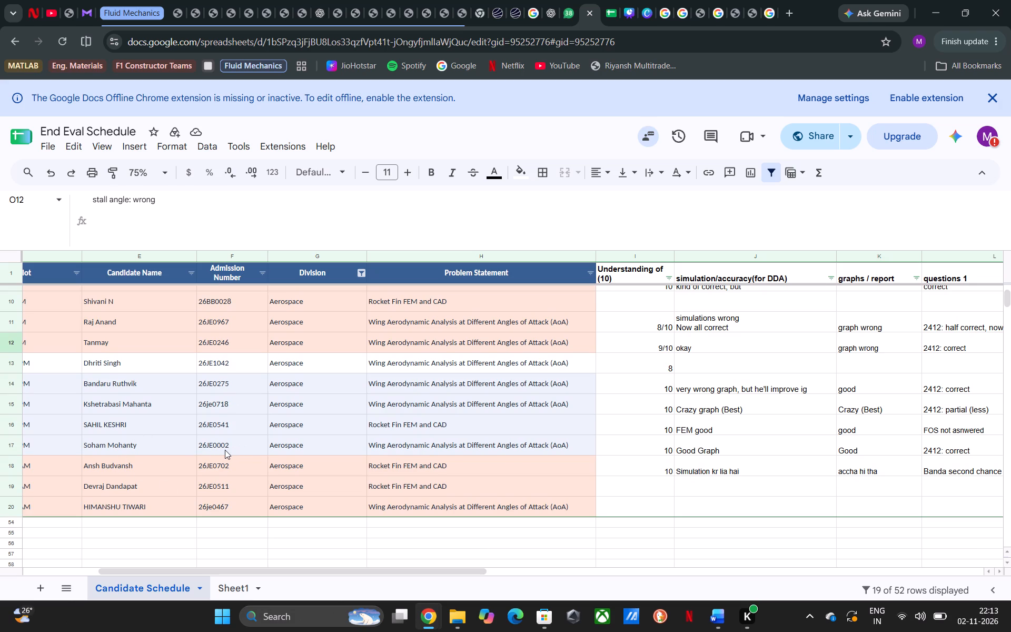
pyautogui.hscroll(-4, 235, 447)
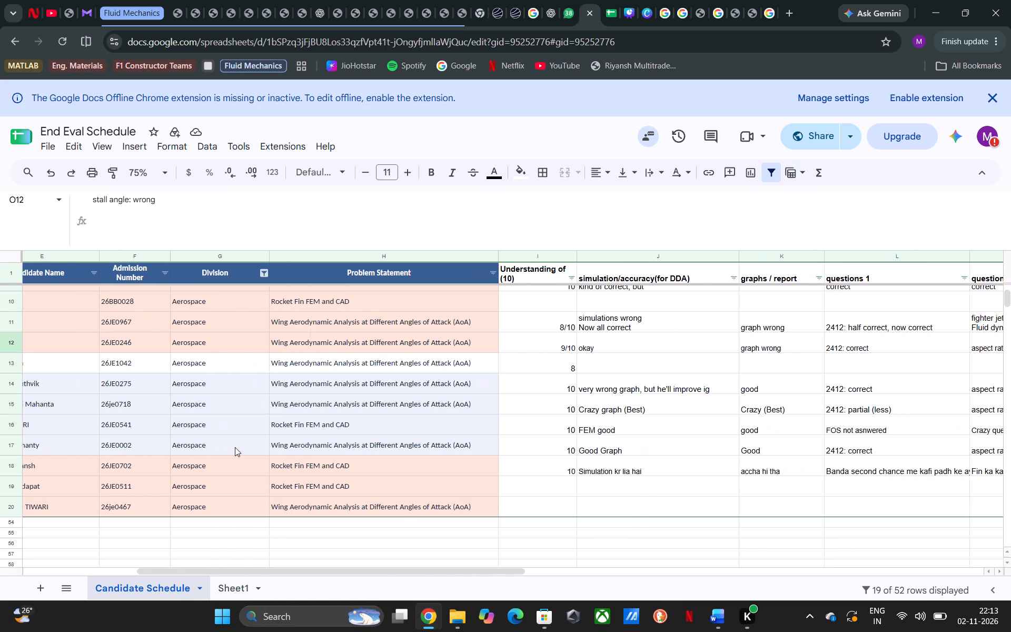
pyautogui.hscroll(-5, 235, 447)
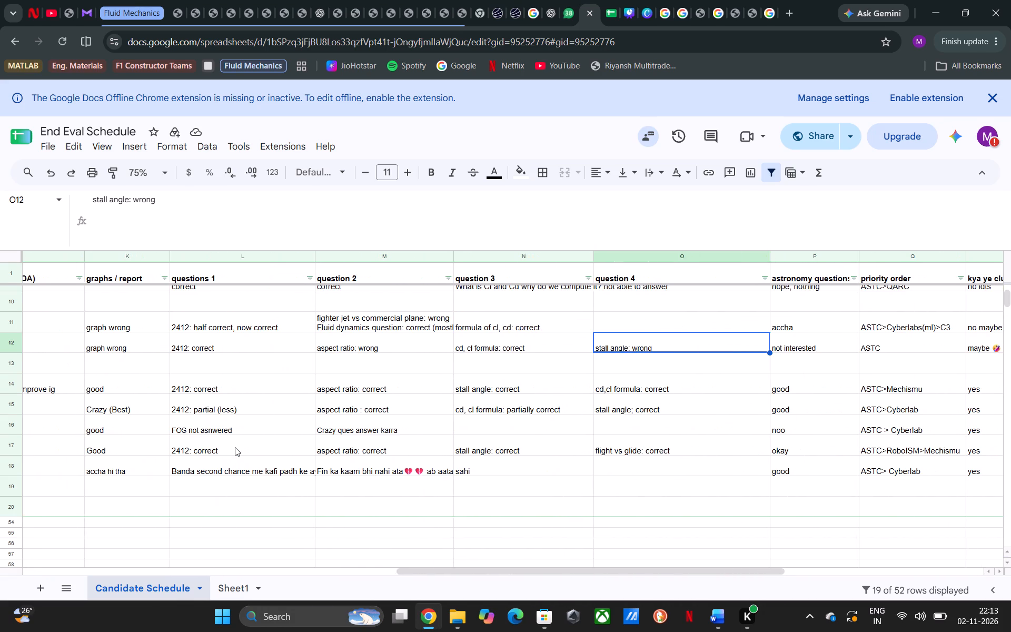
pyautogui.hscroll(-4, 235, 447)
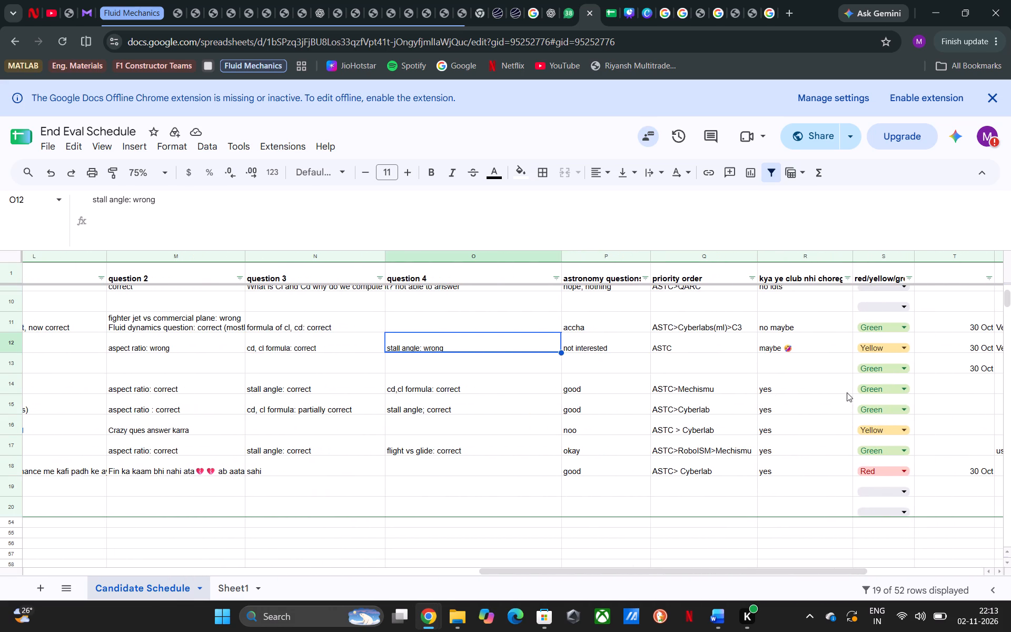
# Review rows 2 to 15, matching slots, candidate names and problem statements with astronomy answers, priority orders, ratings and date notes.
pyautogui.scroll(5, 800, 377)
pyautogui.hscroll(-3, 800, 377)
pyautogui.hscroll(13, 800, 377)
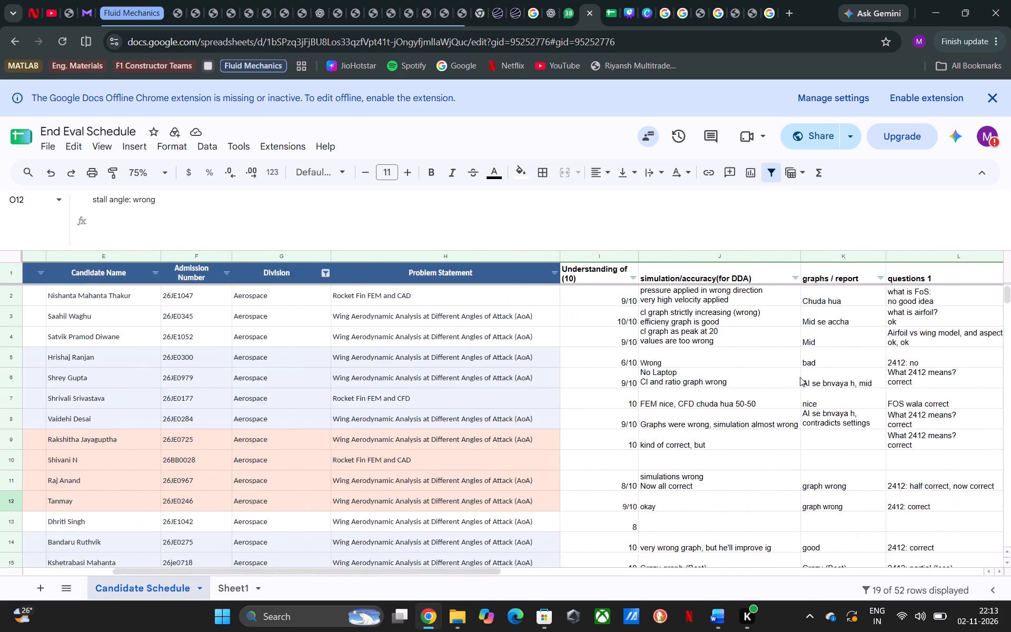
pyautogui.hscroll(3, 800, 377)
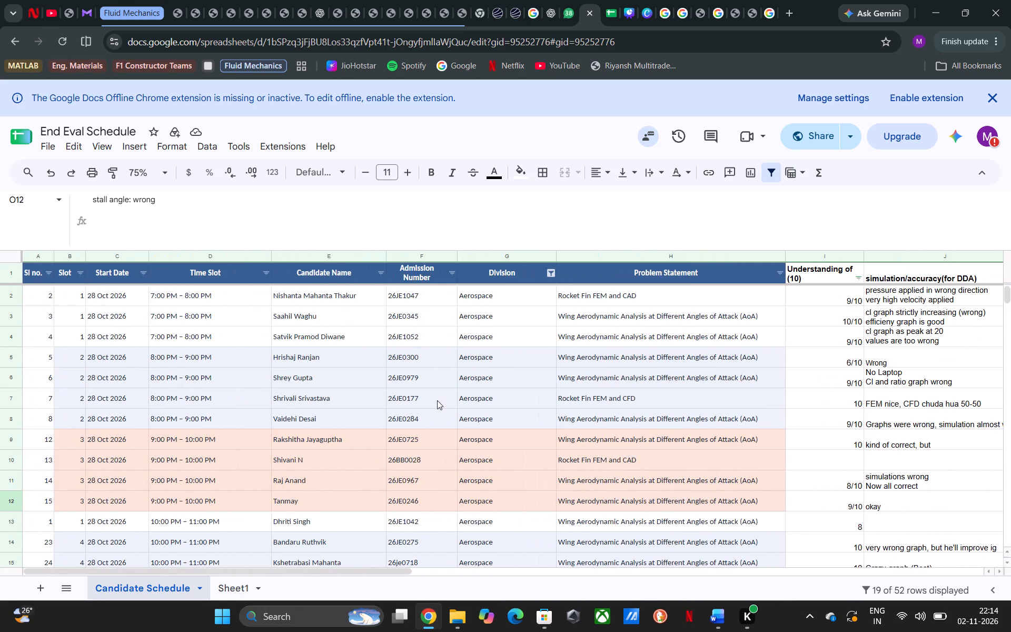
pyautogui.hscroll(-1, 415, 419)
pyautogui.hscroll(-15, 349, 401)
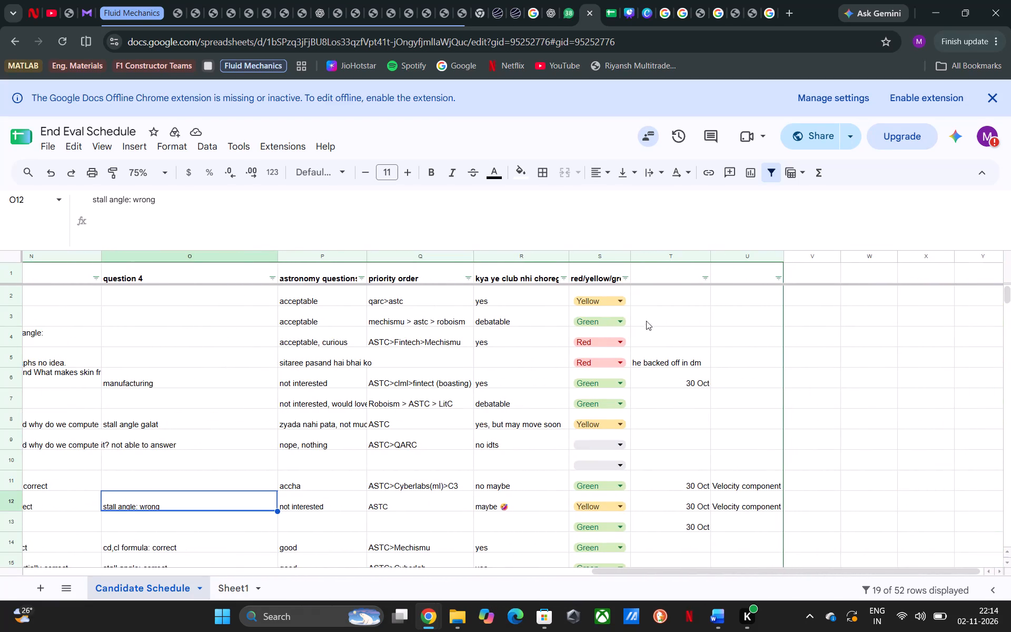
# Recheck time slots, candidate names, problem statements, understanding scores and simulation and graph notes in rows 2 to 15.
pyautogui.hscroll(16, 586, 320)
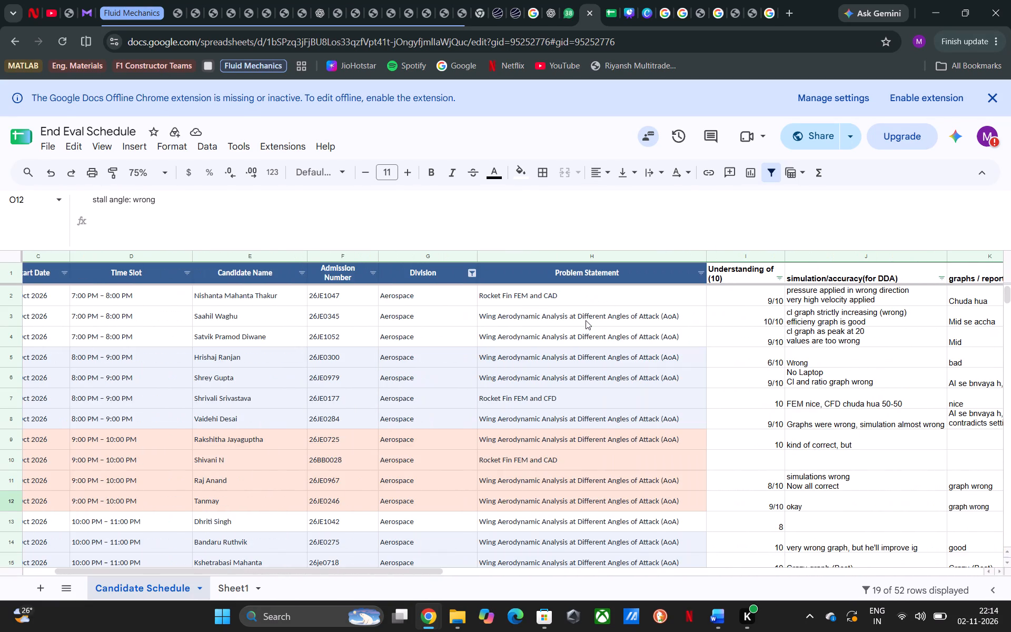
pyautogui.hscroll(1, 586, 320)
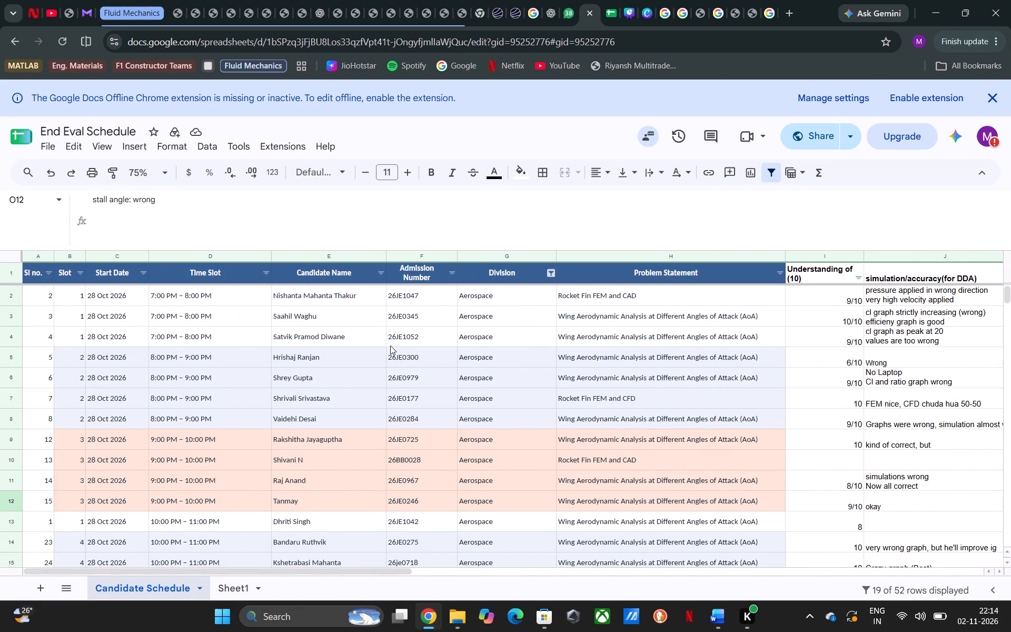
pyautogui.hscroll(-2, 392, 351)
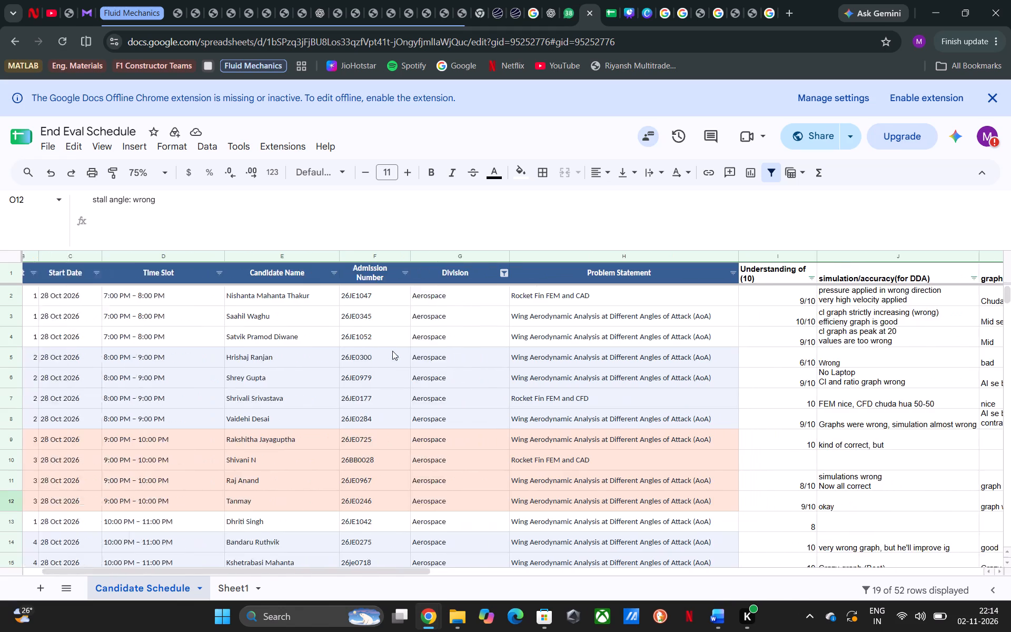
pyautogui.hscroll(-1, 392, 351)
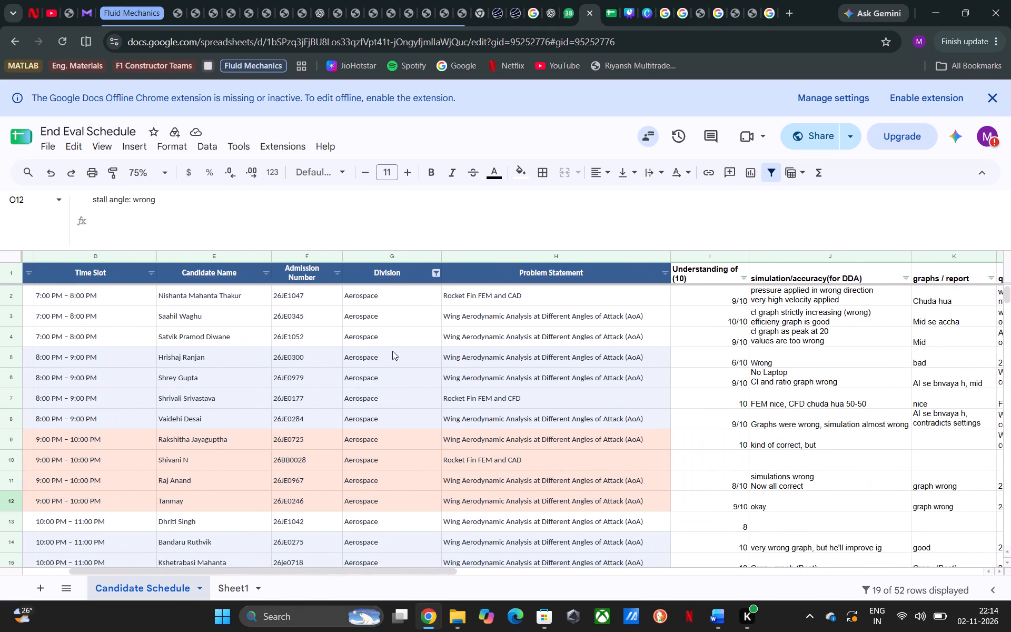
pyautogui.hscroll(-1, 392, 351)
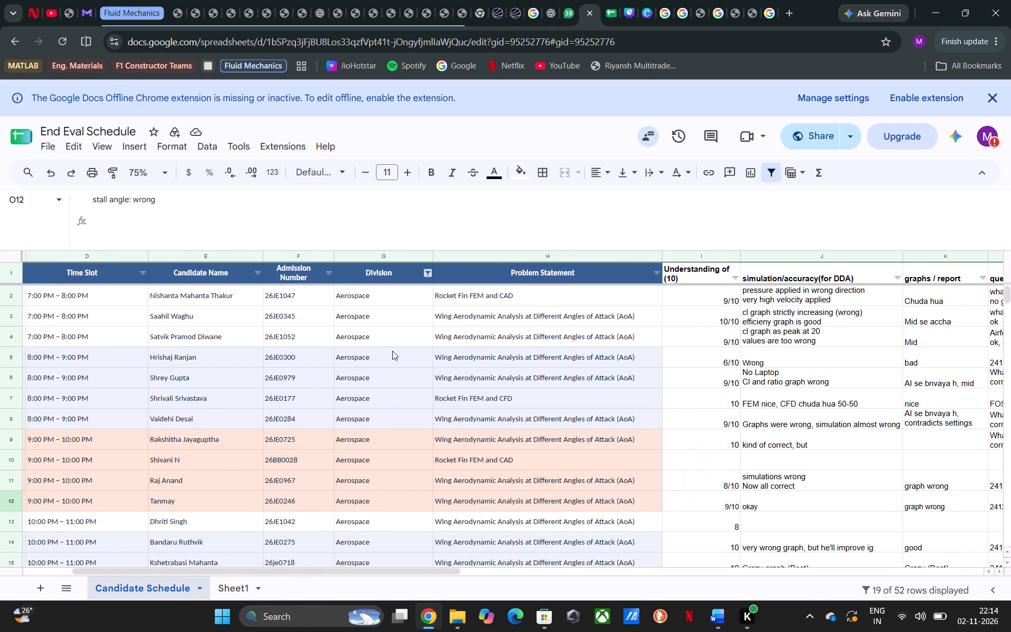
pyautogui.hscroll(-1, 392, 351)
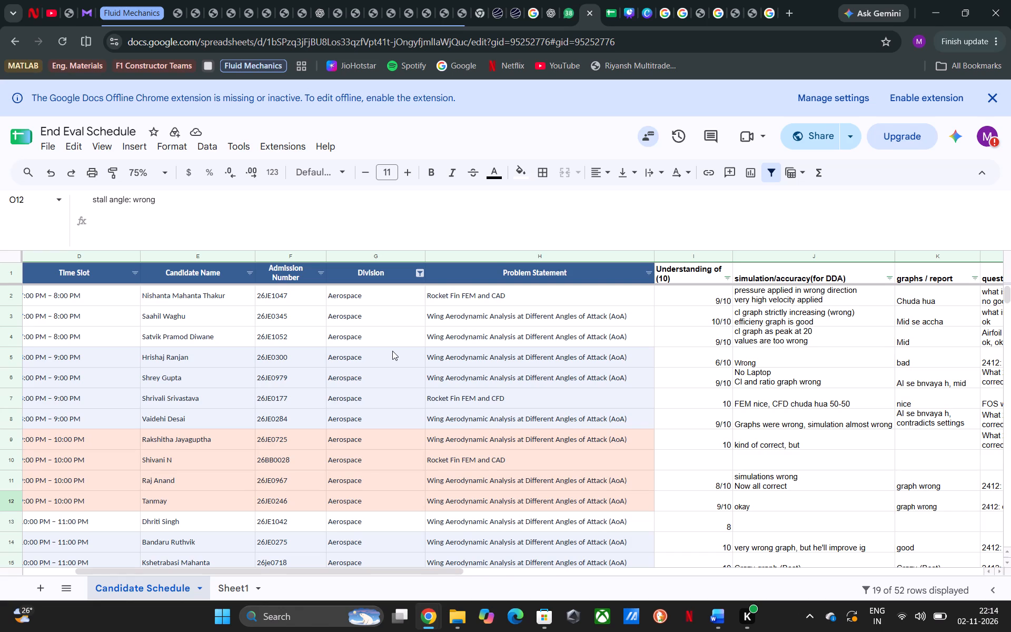
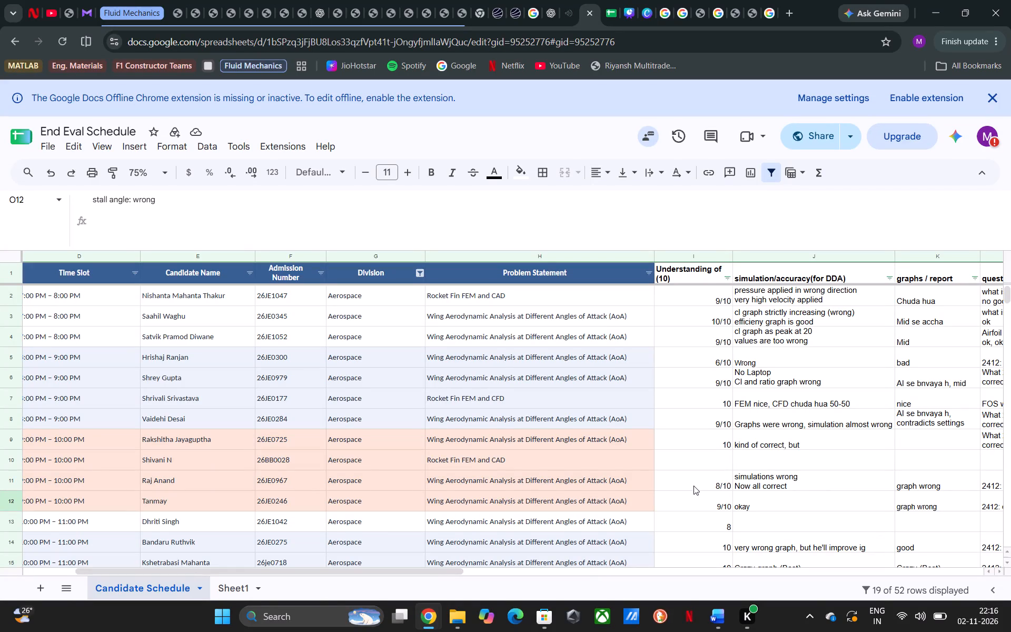
# Check row 9's simulation note, question answers, astronomy answer and priority order, and set its blank red/yellow/green rating to Green.
pyautogui.hscroll(-3, 425, 441)
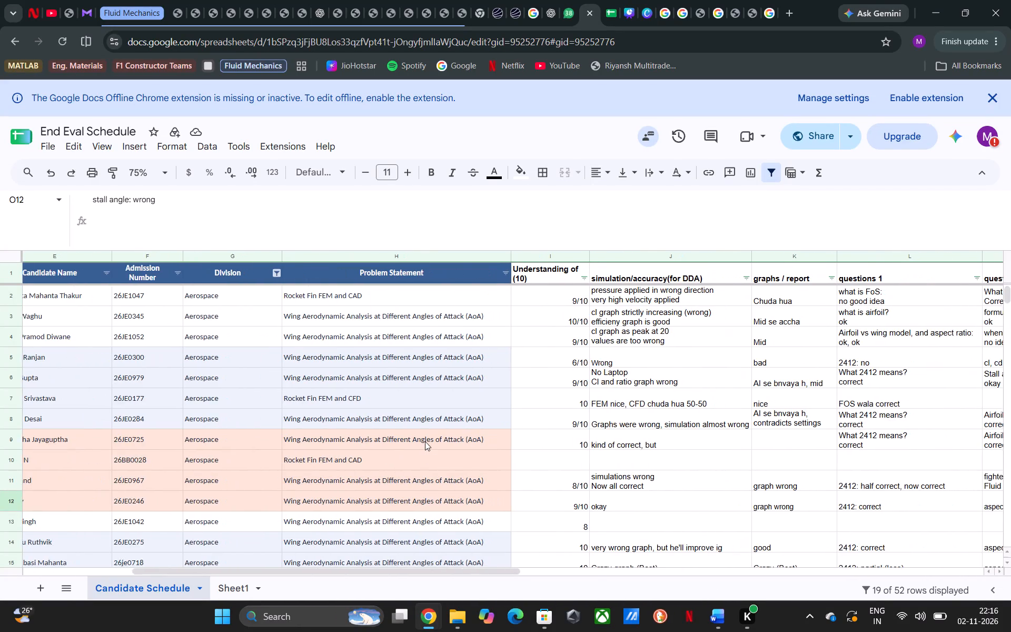
pyautogui.hscroll(-2, 425, 441)
pyautogui.hscroll(5, 473, 439)
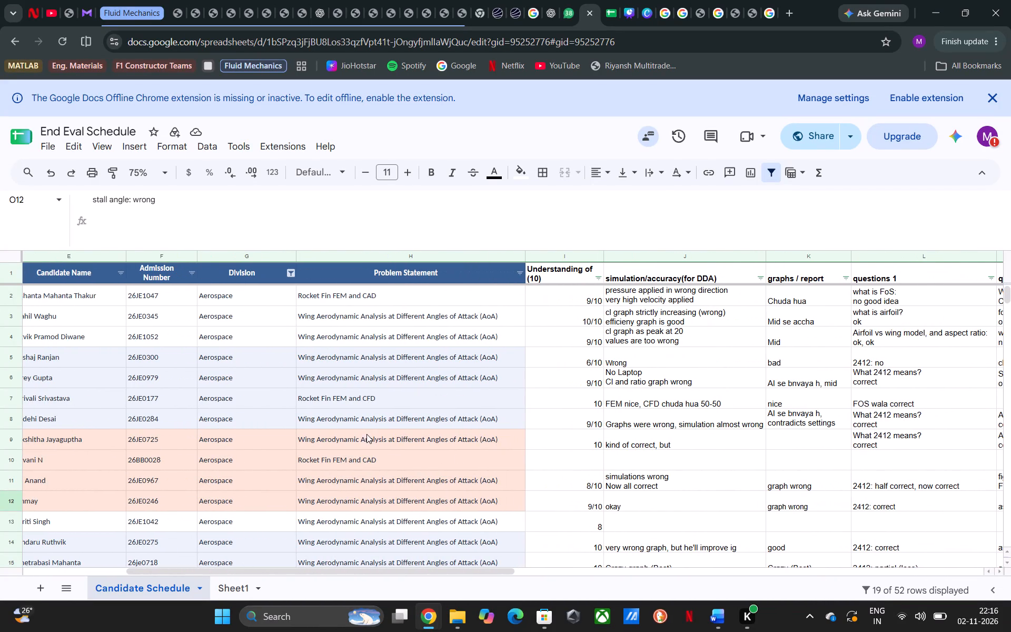
pyautogui.hscroll(-4, 429, 442)
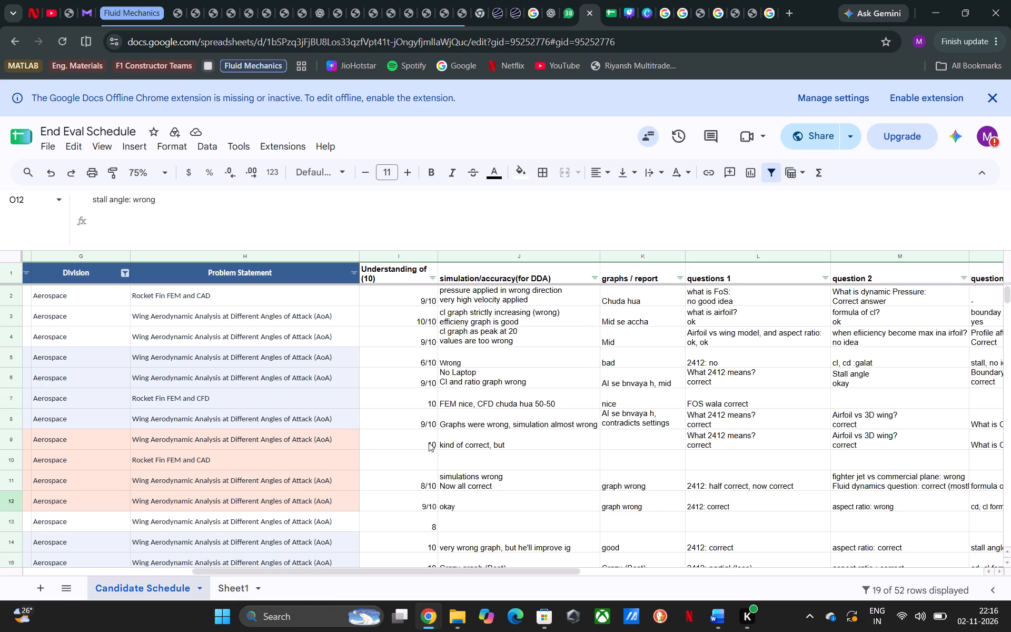
pyautogui.hscroll(-1, 429, 442)
pyautogui.click(474, 447)
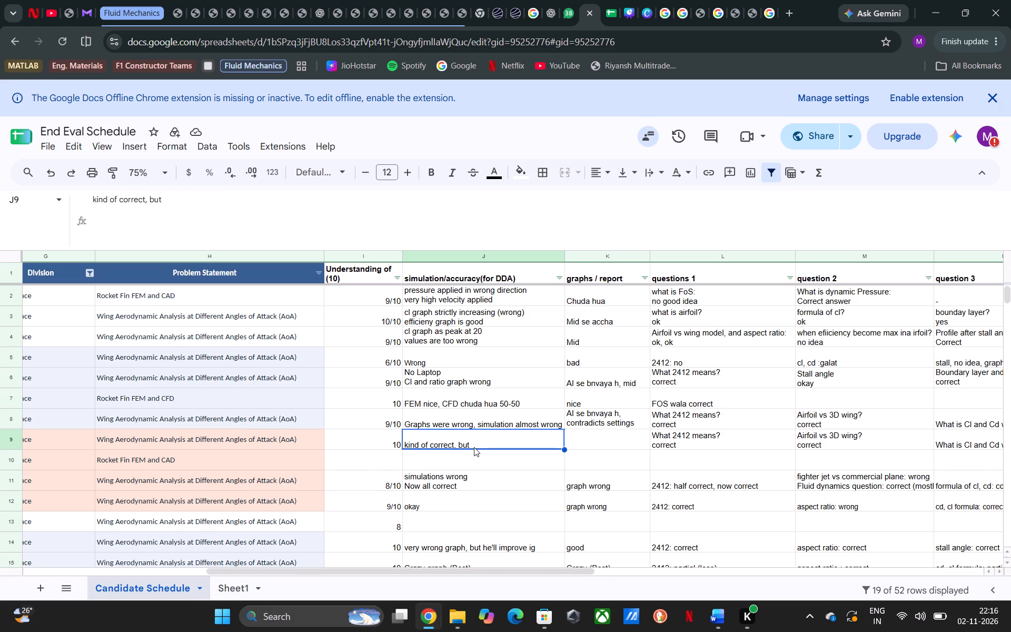
pyautogui.hscroll(-11, 474, 447)
pyautogui.hscroll(8, 474, 447)
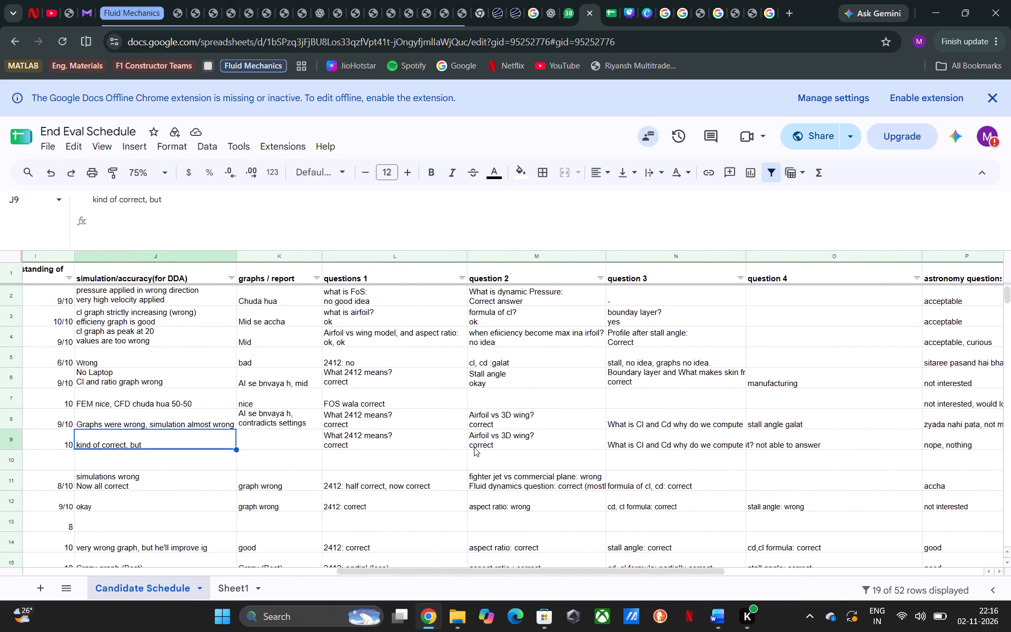
pyautogui.hscroll(1, 474, 447)
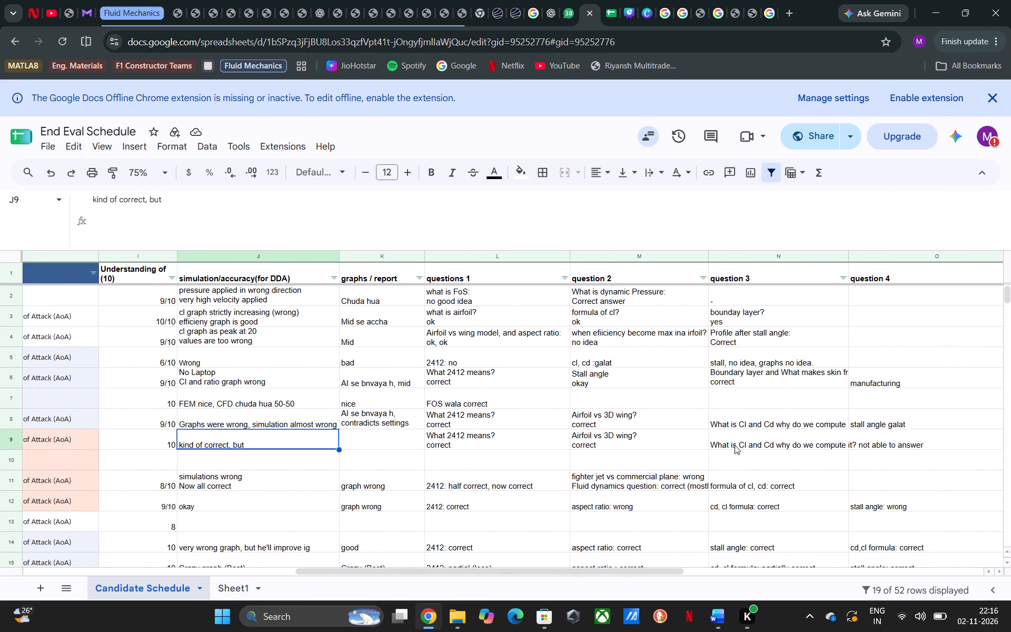
pyautogui.click(881, 442)
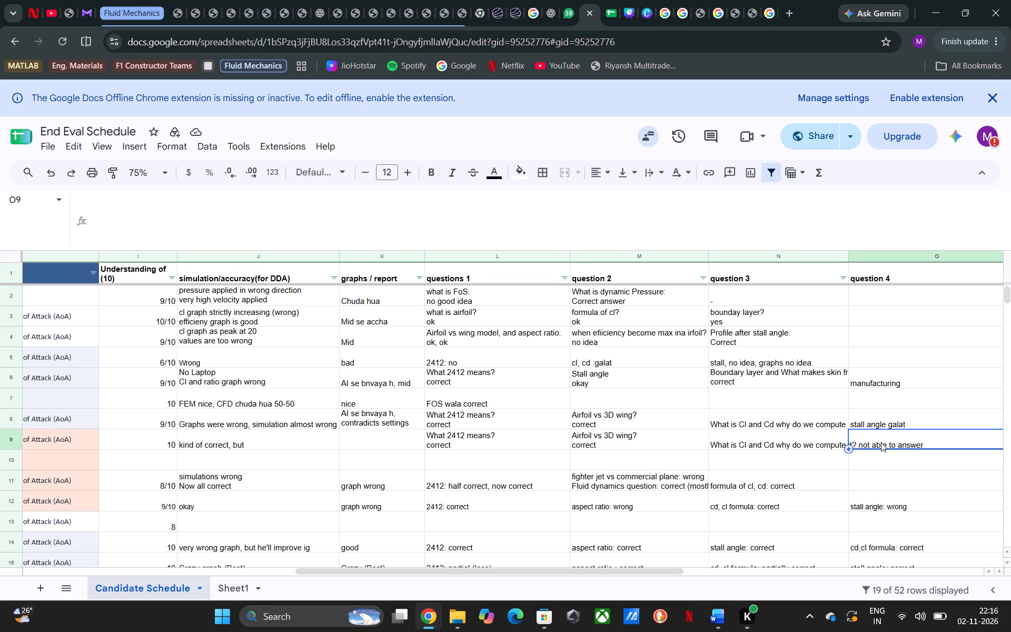
pyautogui.click(878, 453)
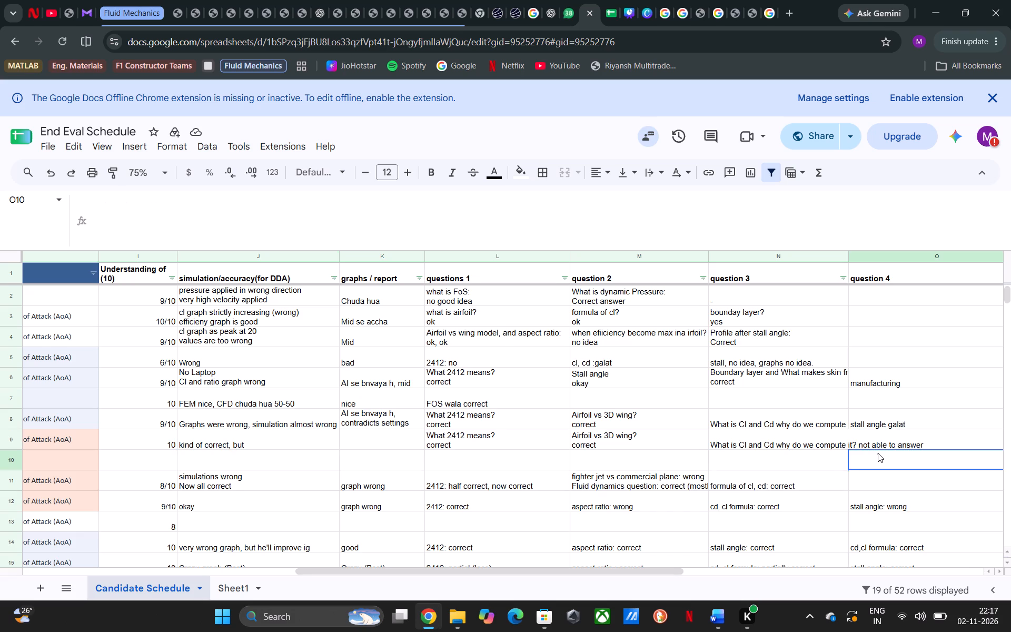
pyautogui.hscroll(-4, 878, 453)
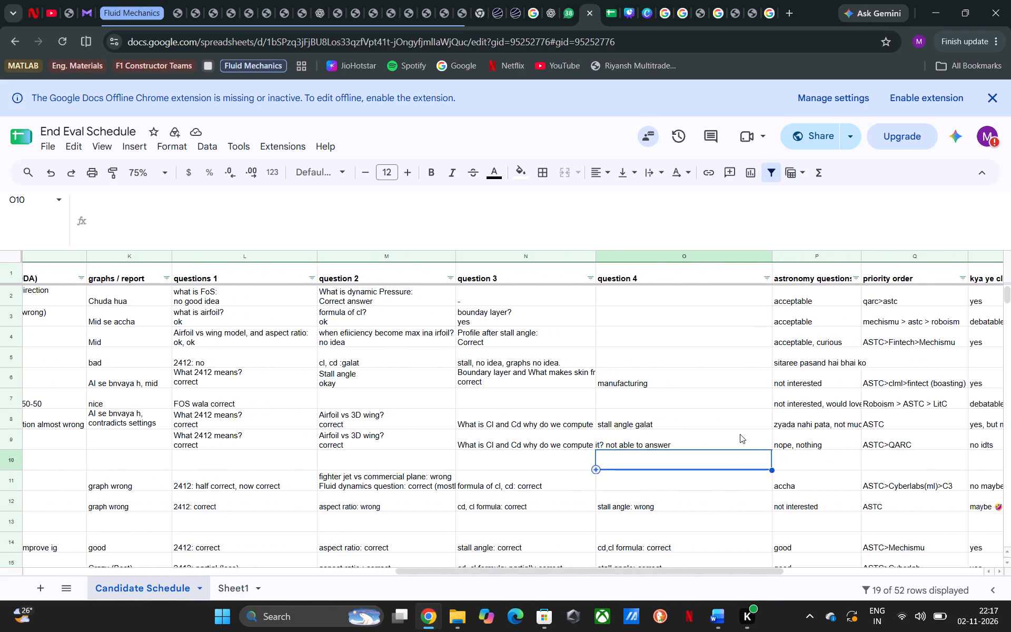
pyautogui.click(810, 448)
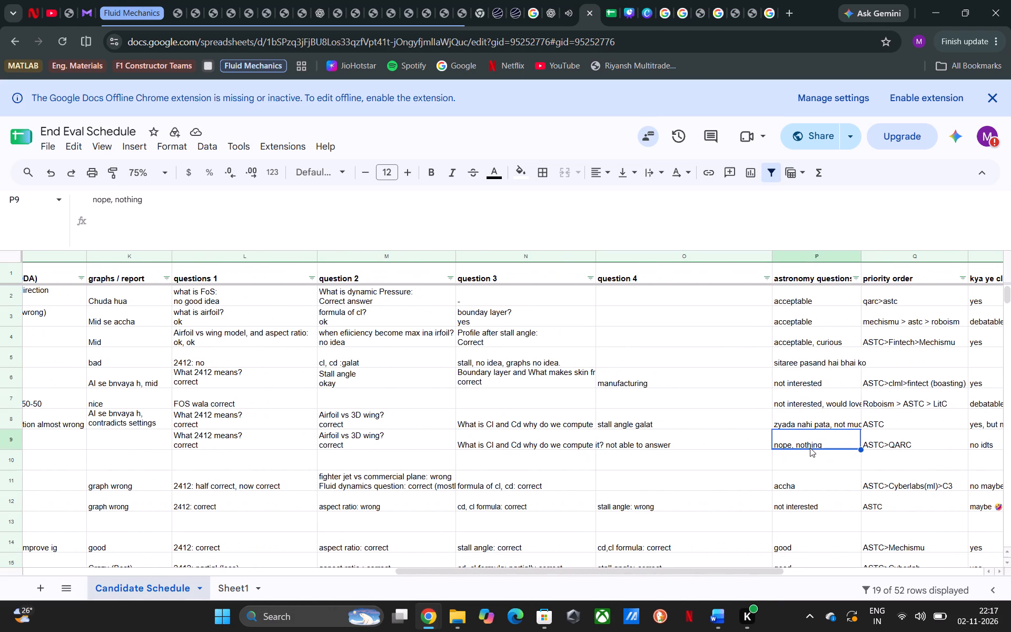
pyautogui.hscroll(-4, 810, 448)
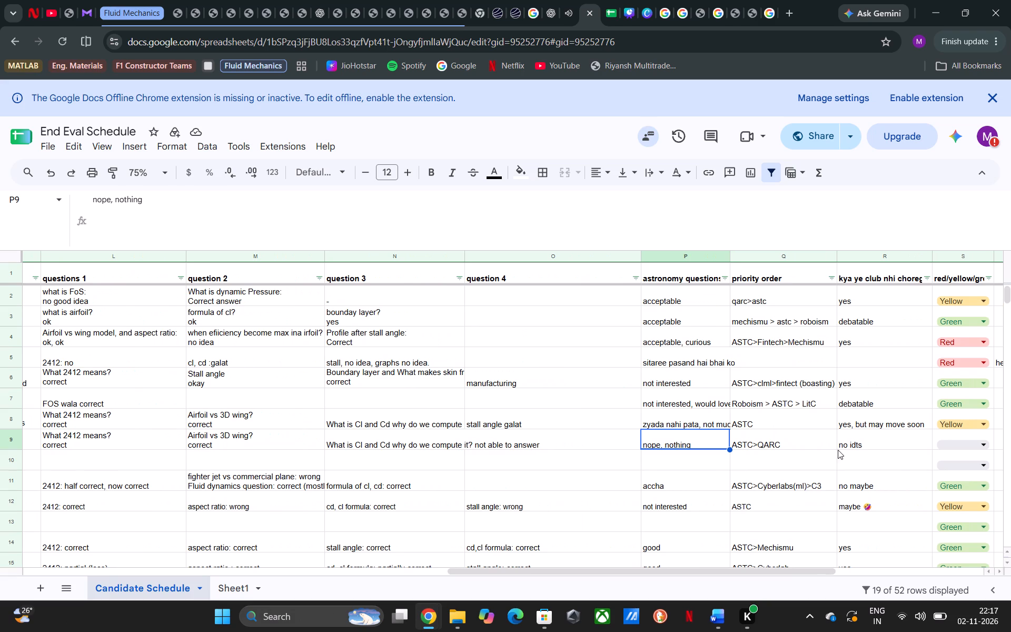
pyautogui.click(712, 462)
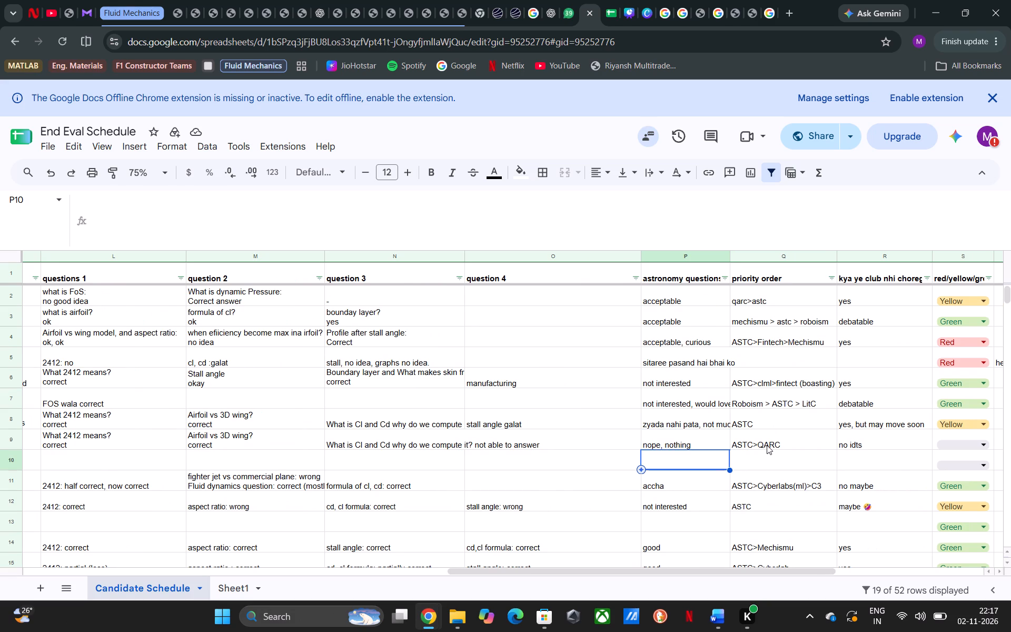
pyautogui.click(955, 441)
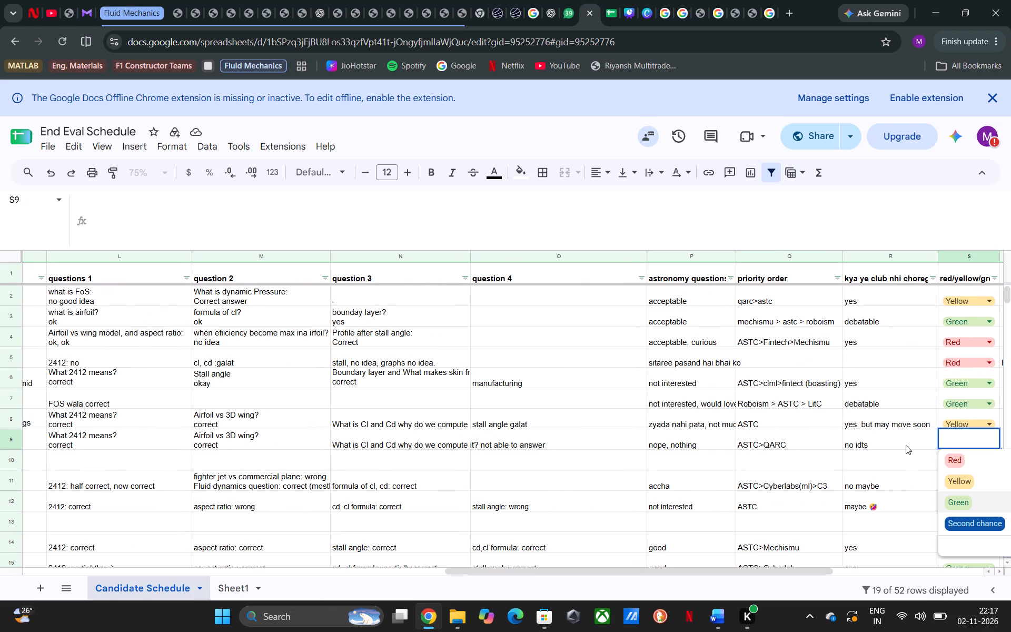
pyautogui.click(972, 501)
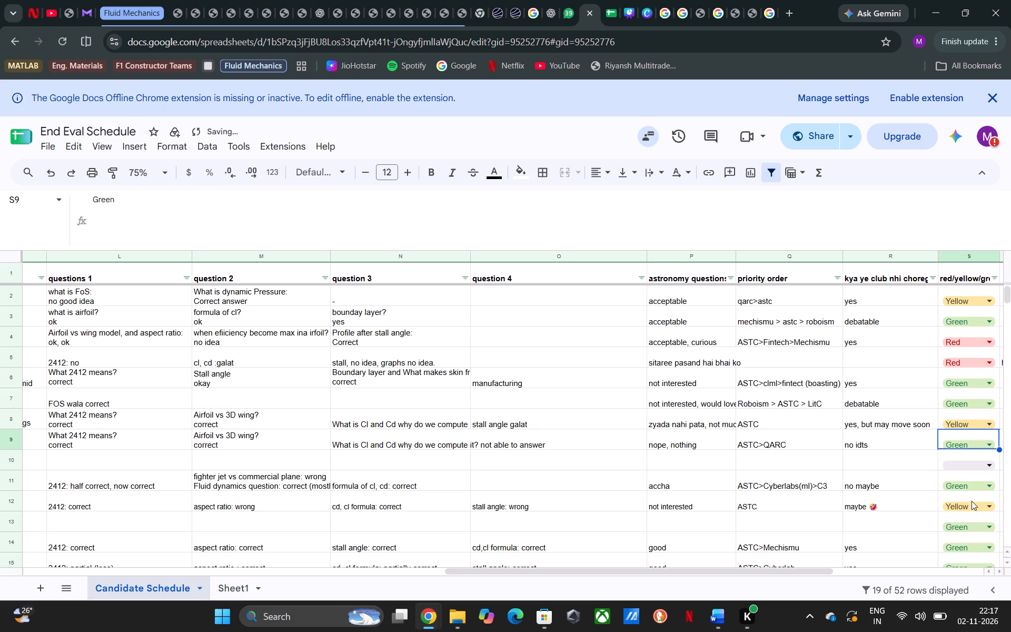
# Check row 10's candidate details and evaluation entries, and set its blank red/yellow/green rating to Red.
pyautogui.hscroll(8, 468, 397)
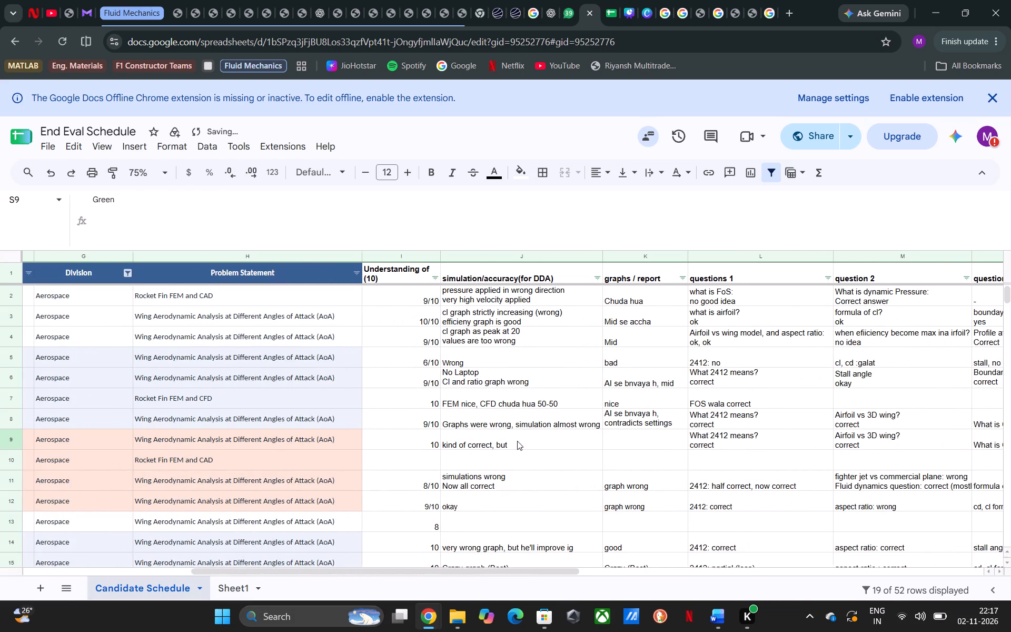
pyautogui.hscroll(8, 517, 441)
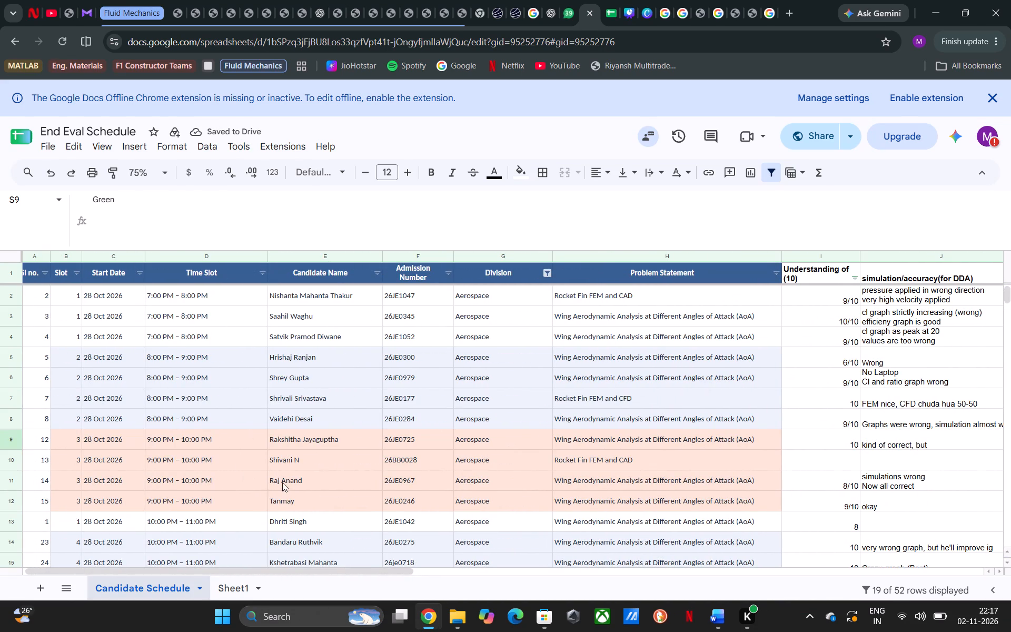
pyautogui.scroll(-1, 315, 473)
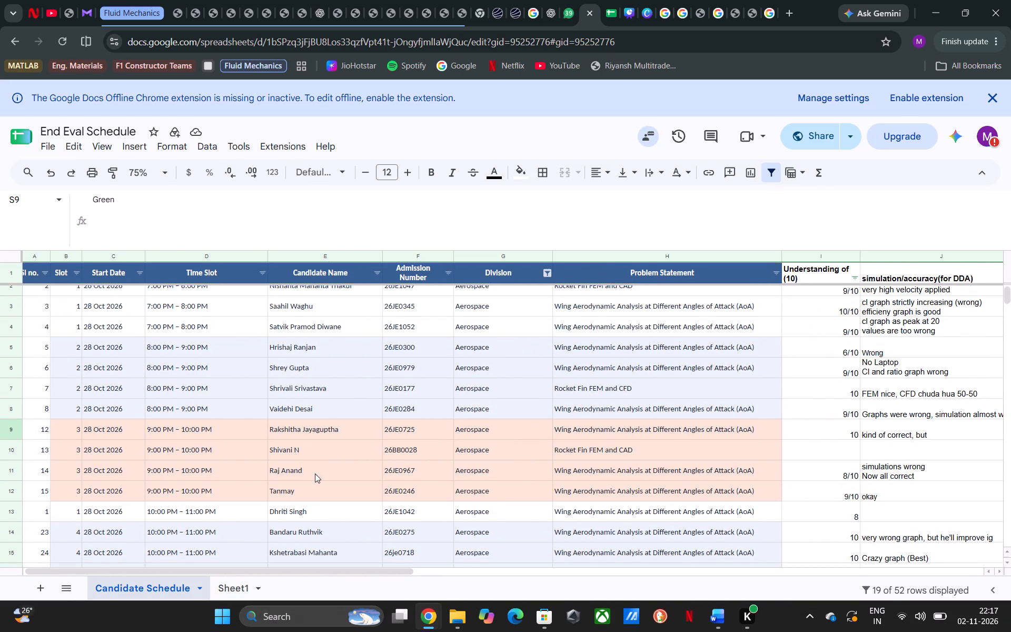
pyautogui.scroll(-2, 315, 473)
pyautogui.hscroll(-1, 315, 473)
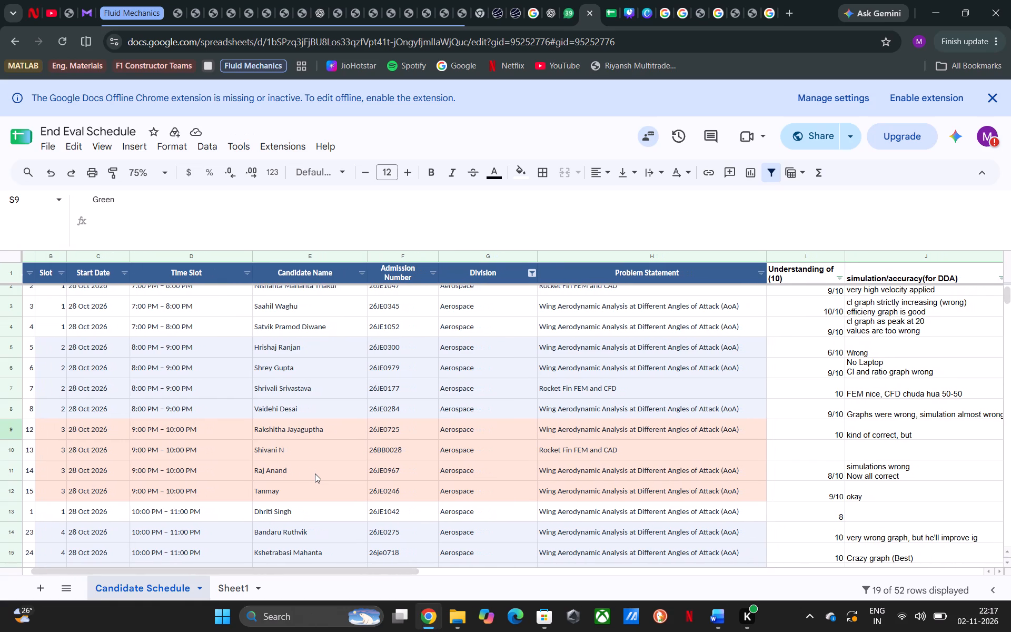
pyautogui.hscroll(-6, 315, 473)
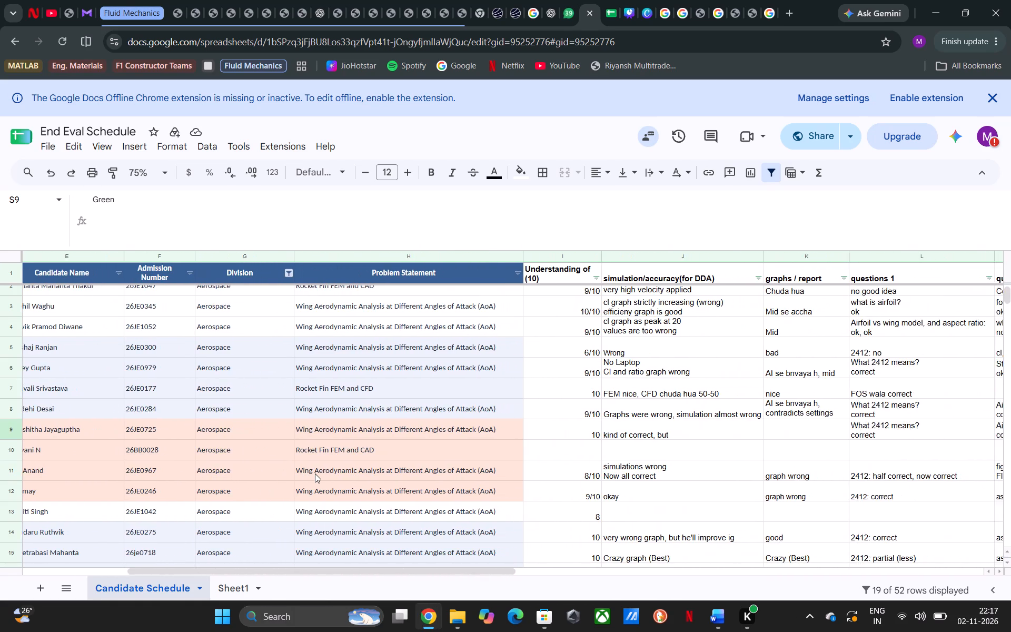
pyautogui.hscroll(-8, 315, 473)
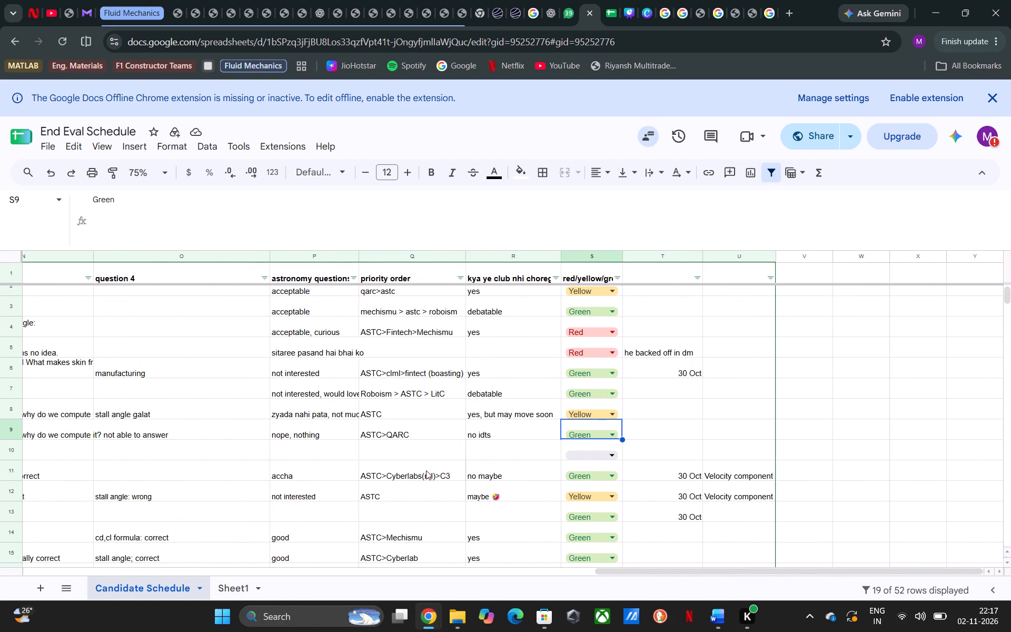
pyautogui.hscroll(8, 427, 470)
pyautogui.hscroll(-8, 427, 470)
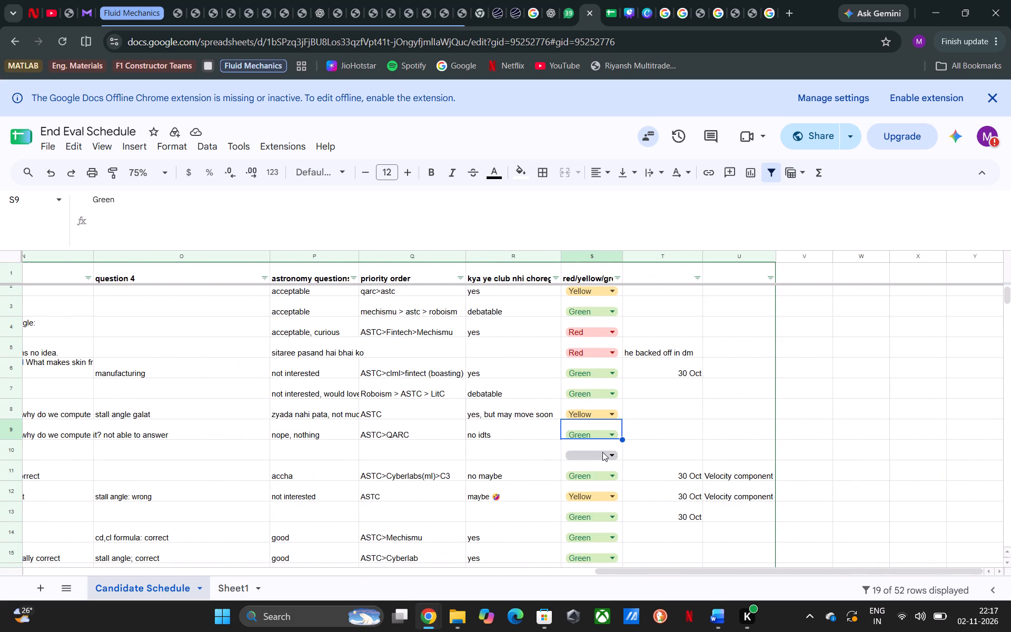
pyautogui.click(602, 452)
pyautogui.click(599, 469)
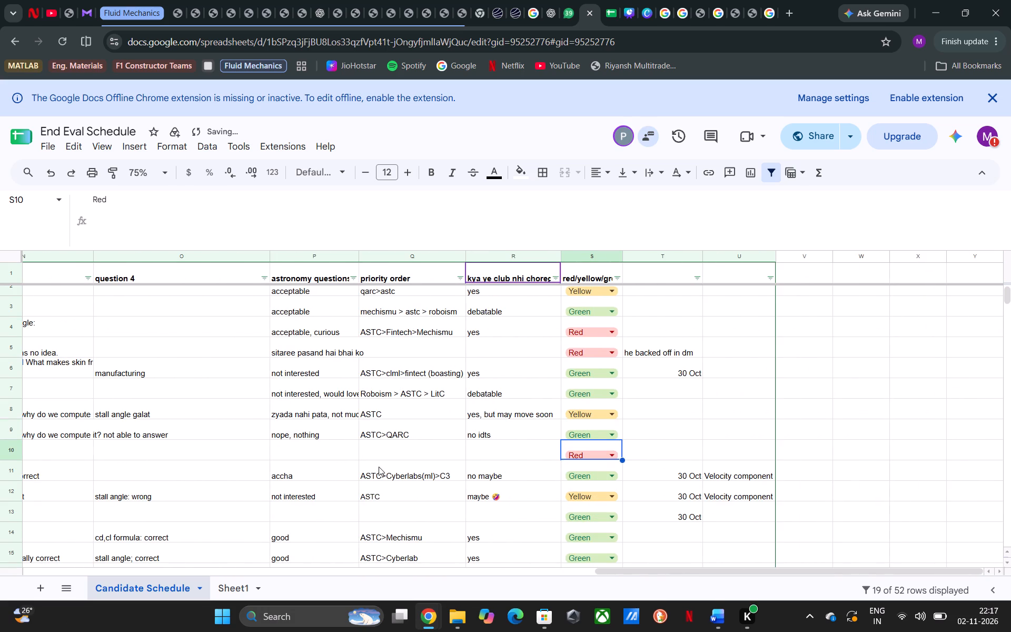
# Review time slots, candidate names, problem statements, understanding scores and simulation and graph notes in rows 2 to 15.
pyautogui.hscroll(17, 379, 467)
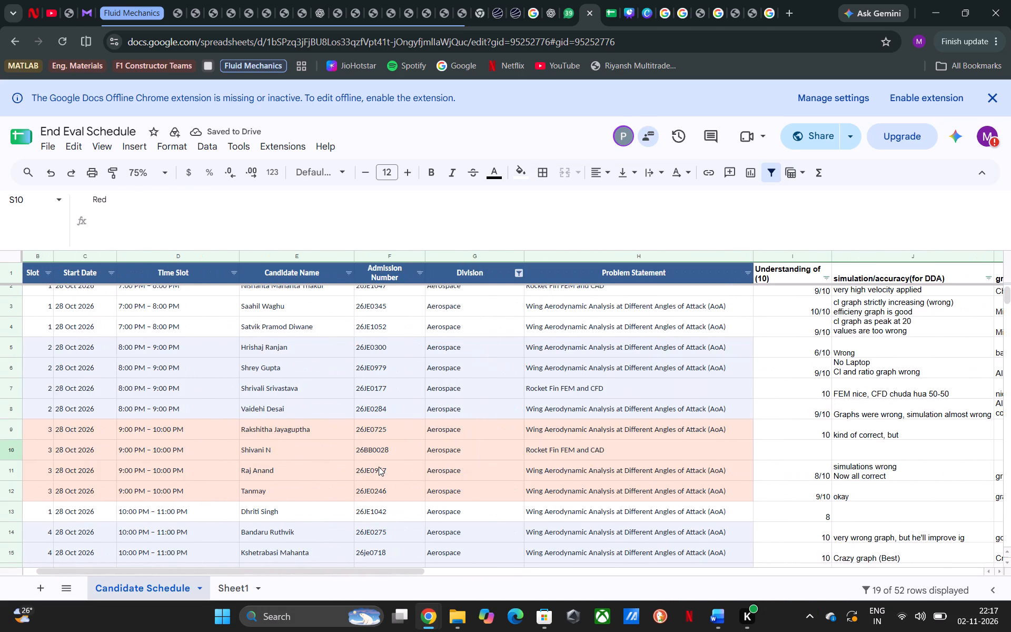
pyautogui.hscroll(-1, 277, 469)
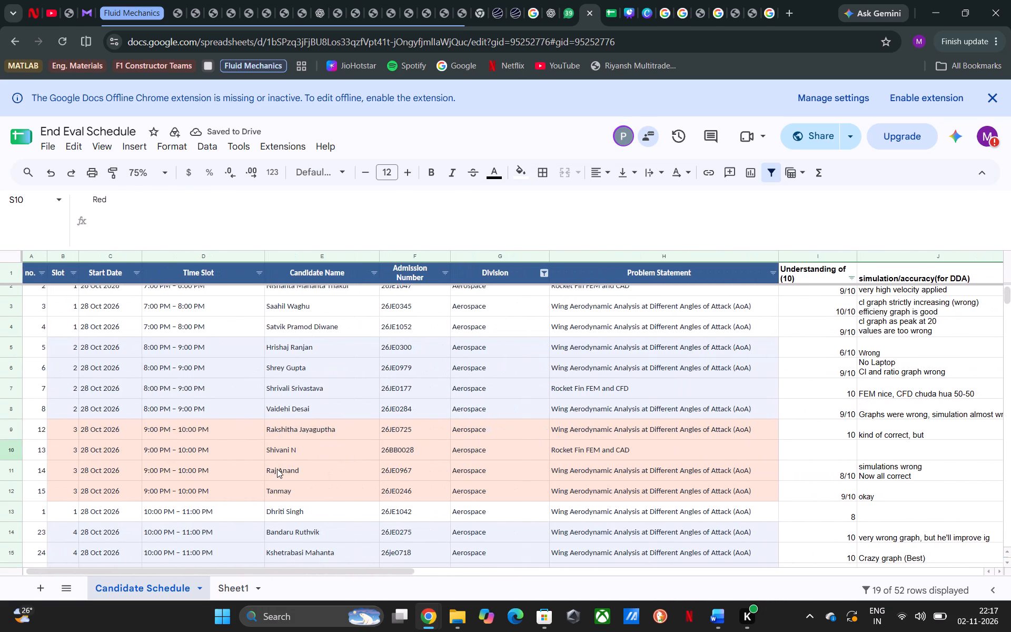
pyautogui.hscroll(-2, 277, 469)
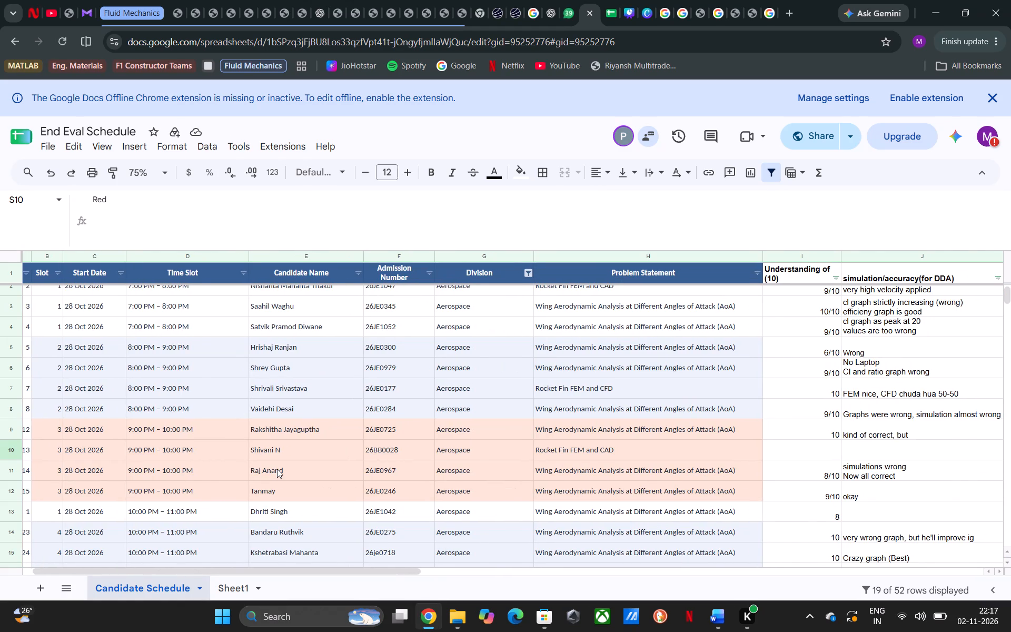
pyautogui.hscroll(-1, 277, 469)
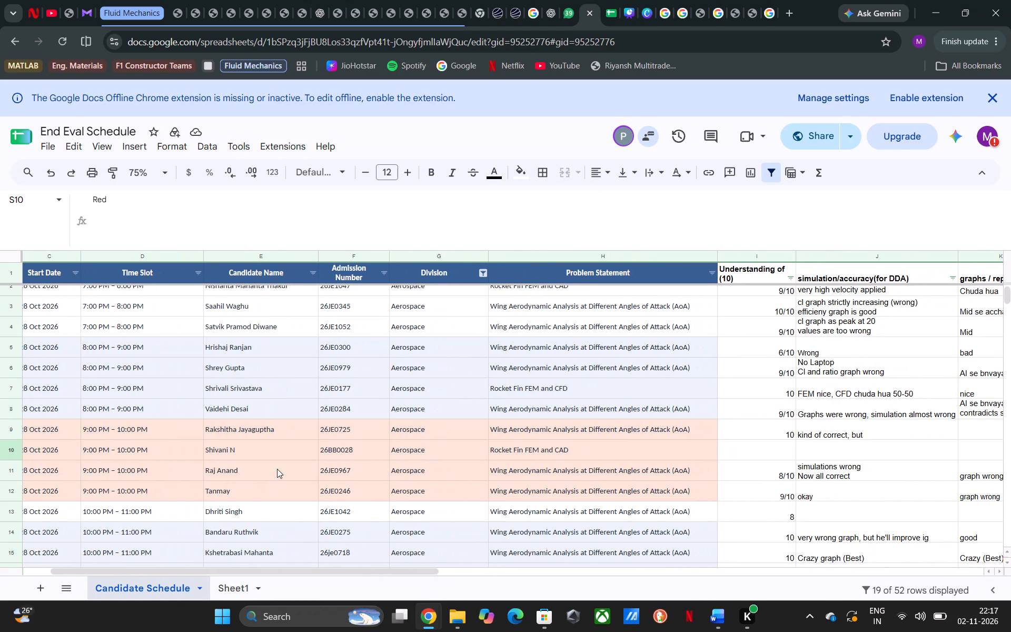
pyautogui.hscroll(-1, 277, 469)
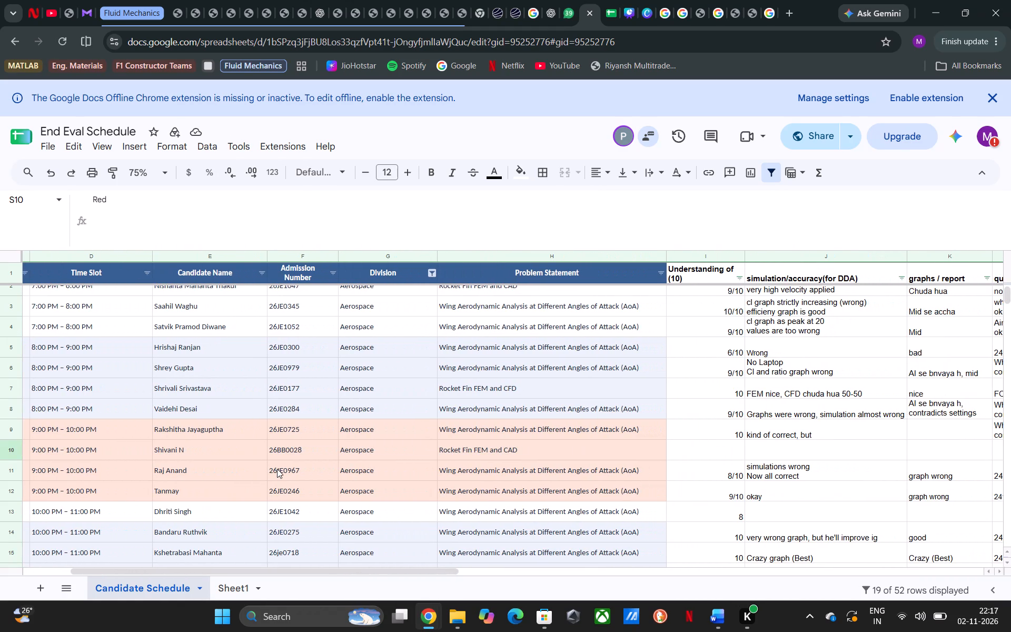
pyautogui.hscroll(-1, 277, 469)
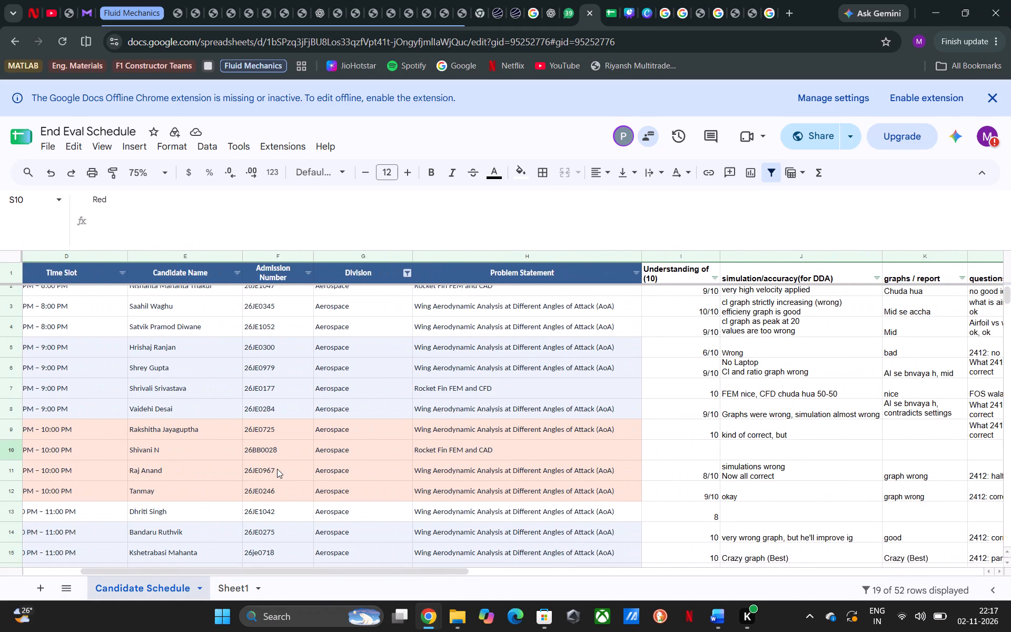
pyautogui.hscroll(-1, 277, 469)
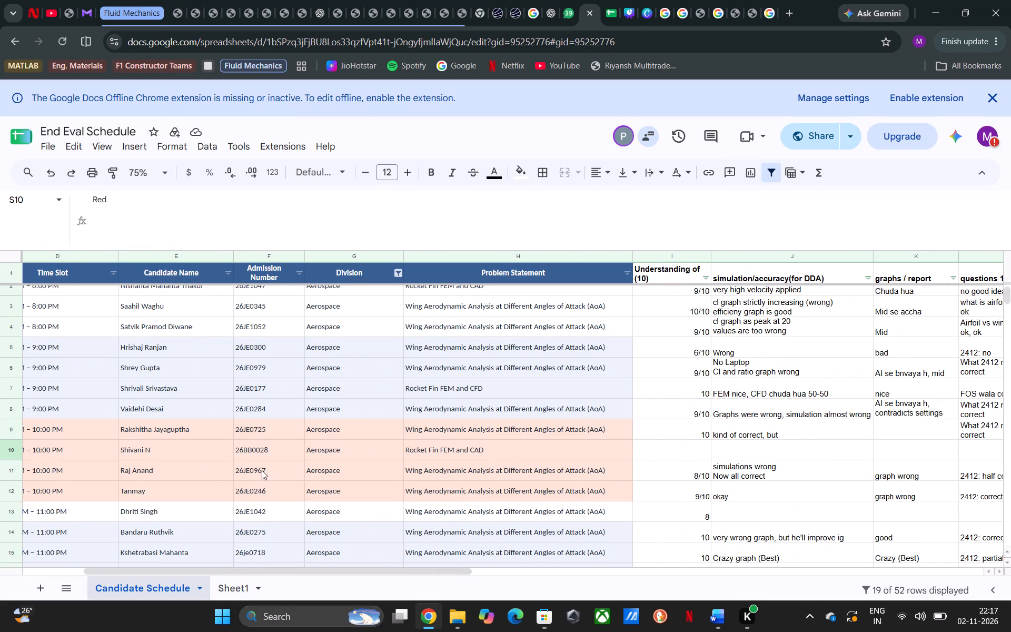
pyautogui.scroll(-1, 345, 379)
pyautogui.scroll(1, 345, 379)
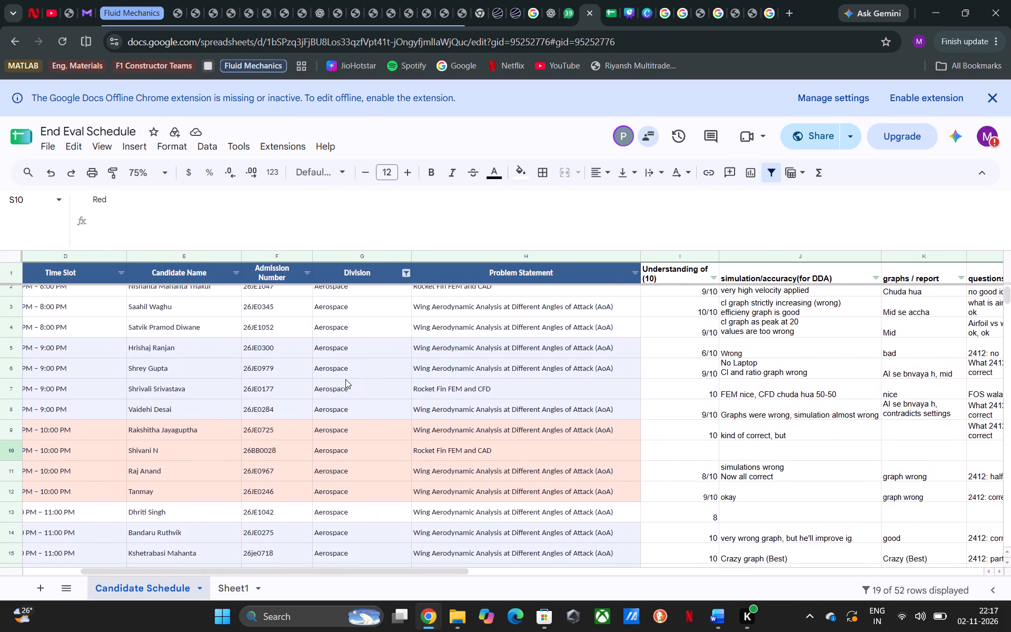
pyautogui.scroll(1, 345, 379)
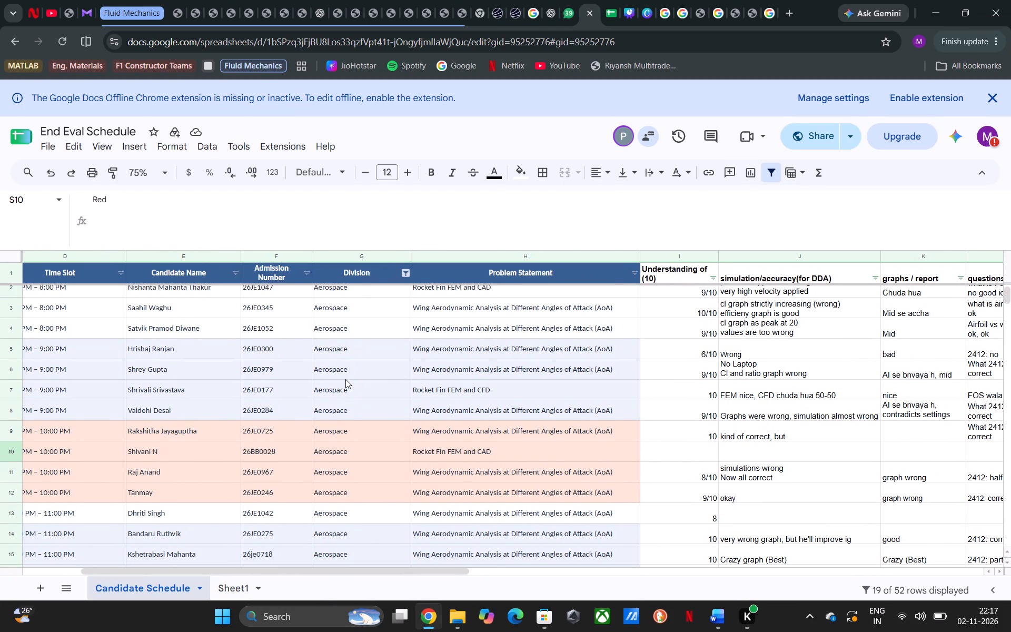
# Open the Division entry in row 6 for editing.
pyautogui.click(345, 379)
pyautogui.click(345, 379)
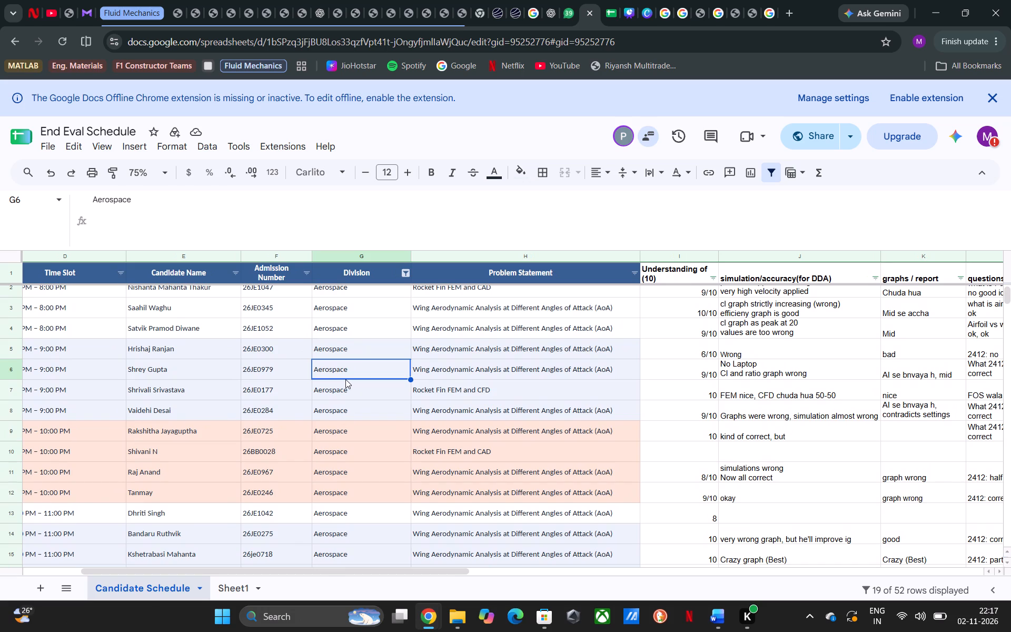
pyautogui.click(487, 231)
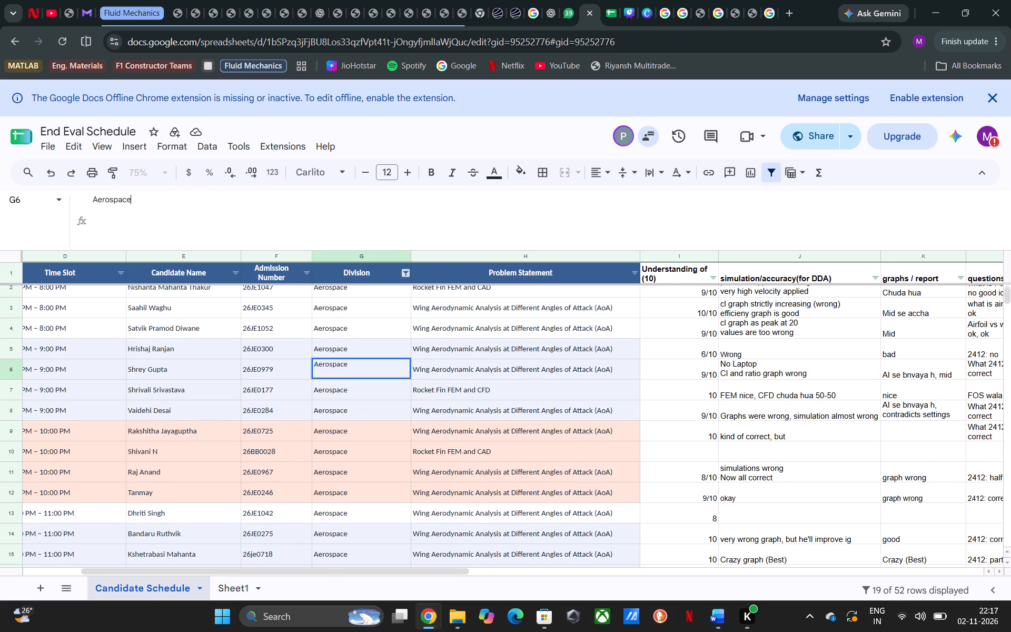
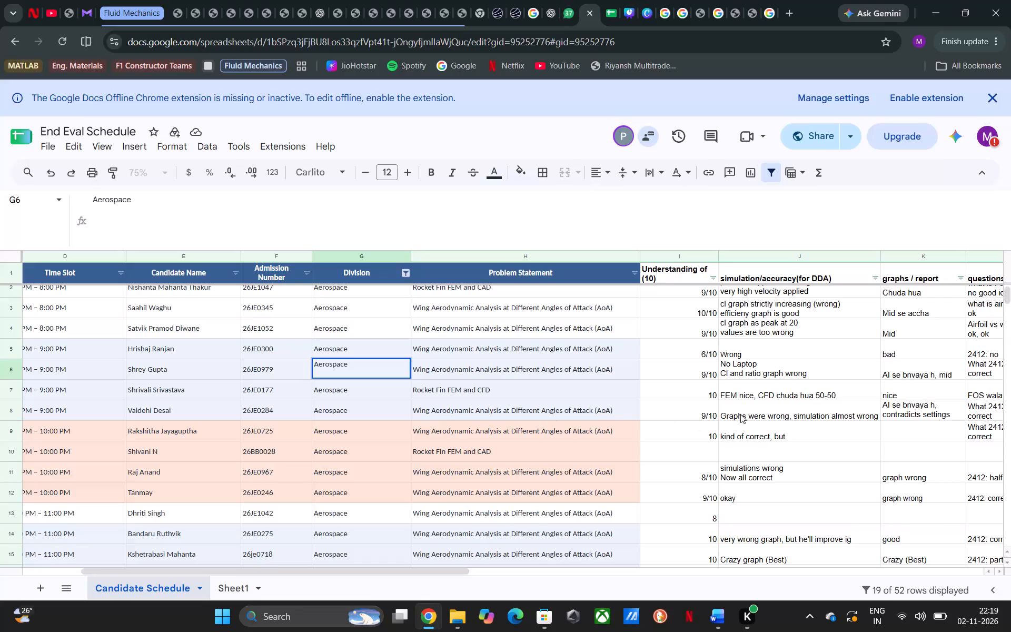
# Set the red/yellow/green rating in row 8 to Green.
pyautogui.hscroll(-2, 754, 409)
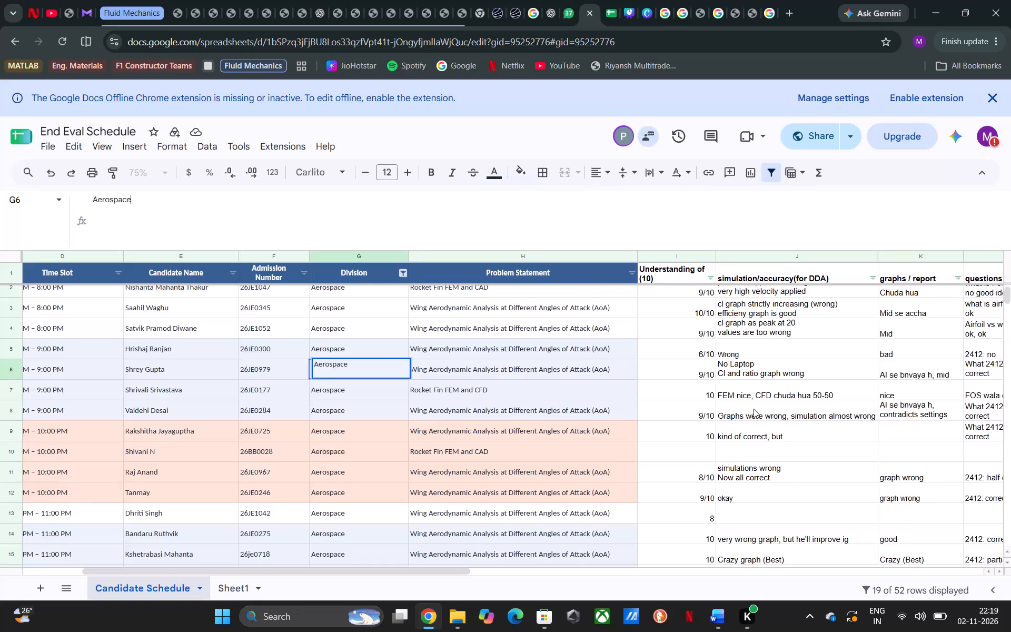
pyautogui.hscroll(-10, 754, 409)
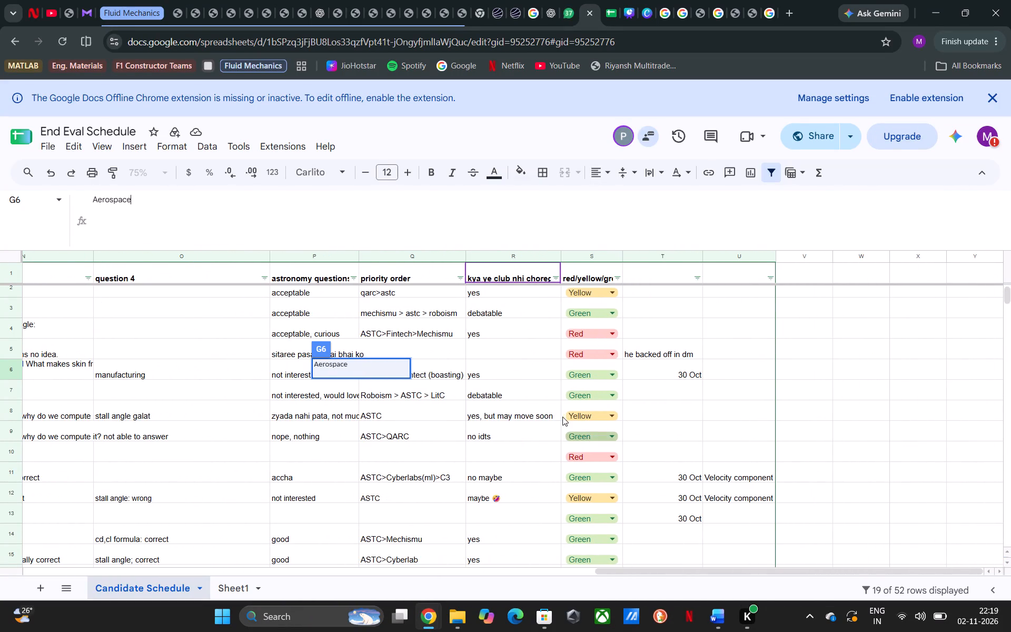
pyautogui.click(582, 411)
pyautogui.click(582, 412)
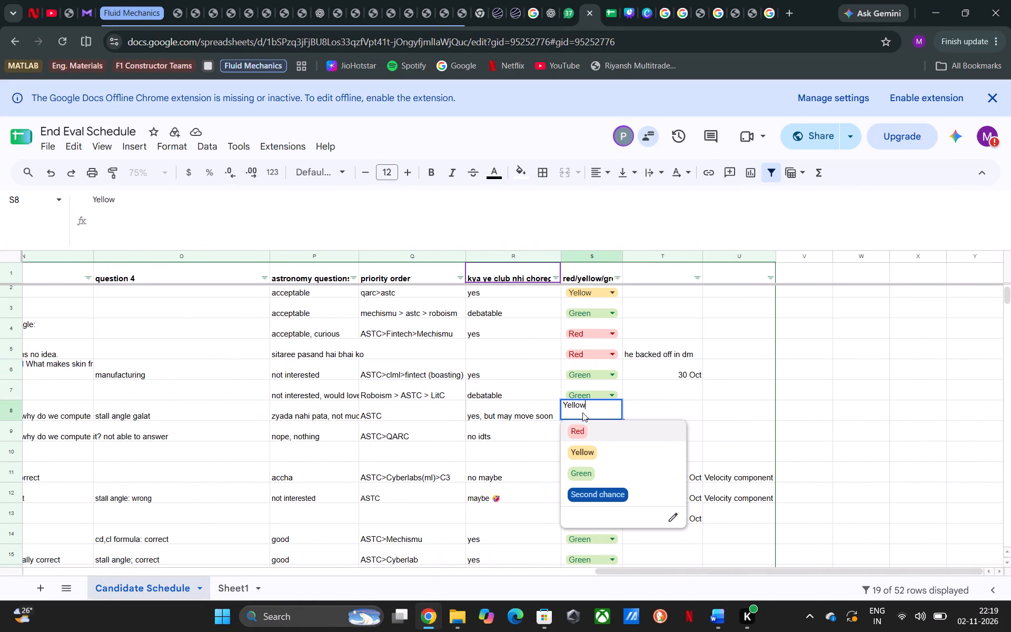
pyautogui.click(621, 480)
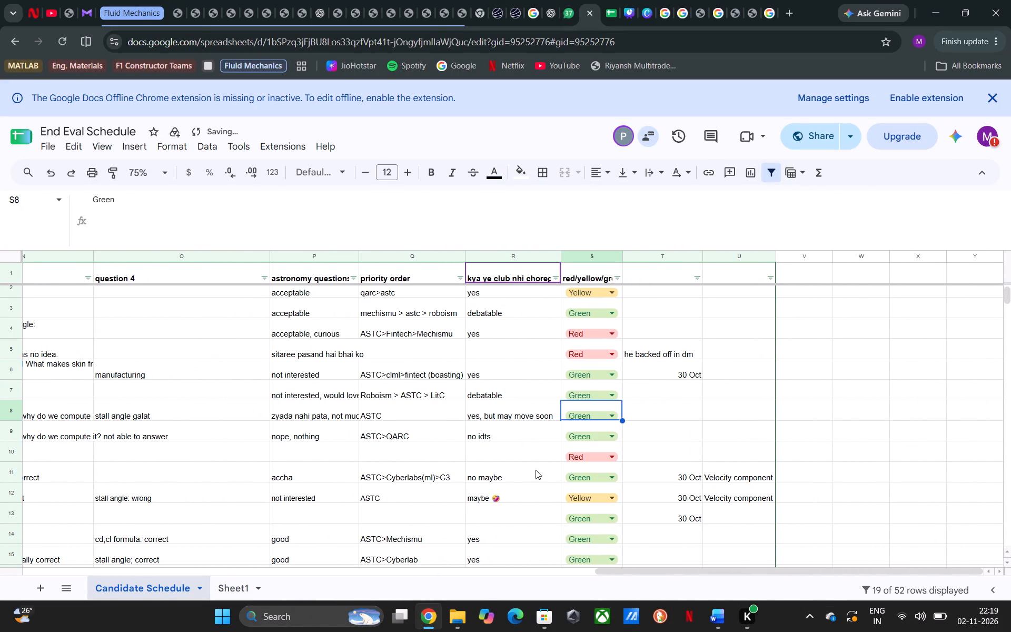
# Review the ratings, priority orders, candidate details and simulation notes across rows 2 to 20.
pyautogui.scroll(-4, 360, 449)
pyautogui.scroll(1, 360, 449)
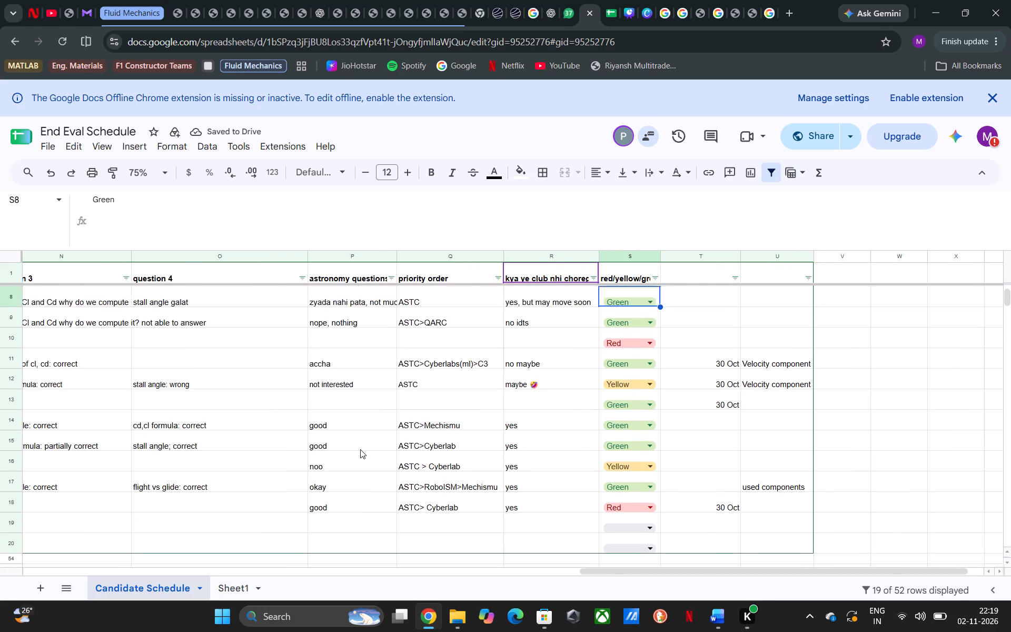
pyautogui.scroll(1, 360, 449)
pyautogui.hscroll(5, 360, 449)
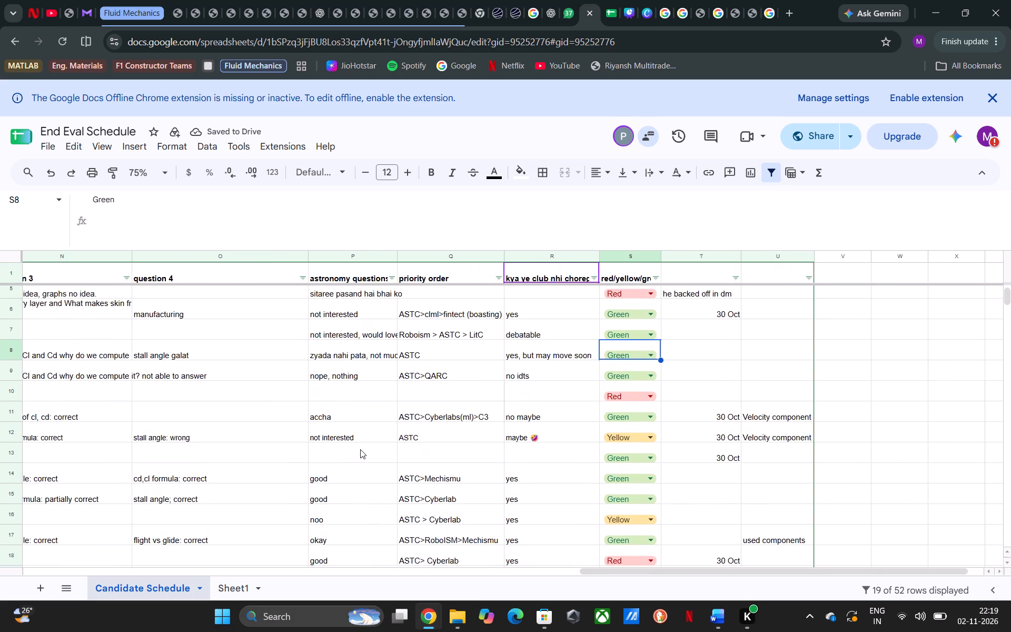
pyautogui.hscroll(5, 360, 449)
pyautogui.scroll(-1, 360, 449)
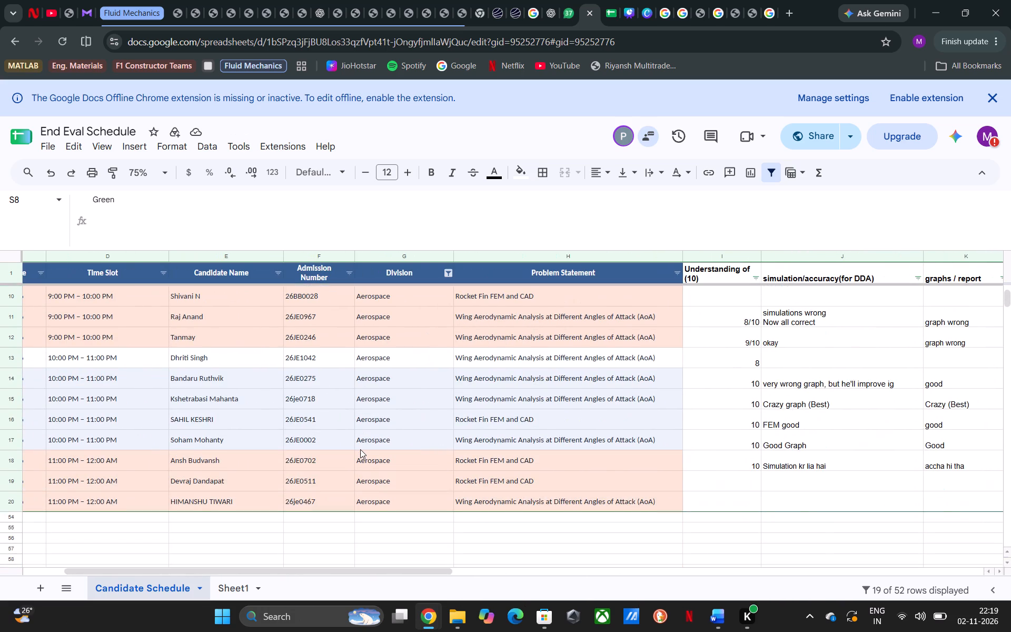
pyautogui.scroll(5, 360, 449)
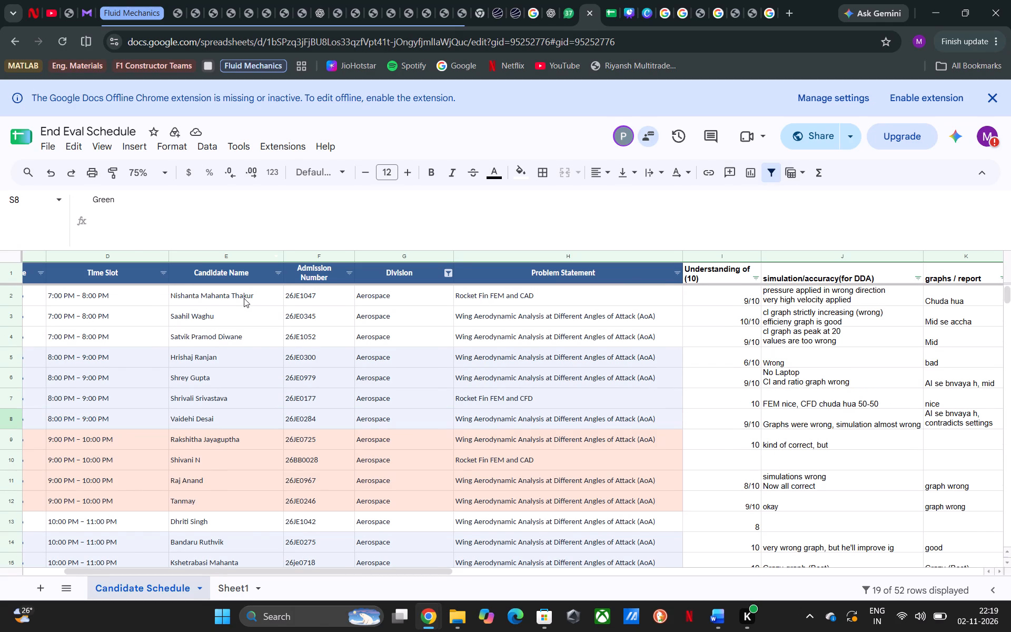
# Check row 2's simulation note, graph remark, question answers and priority order, and set its red/yellow/green rating to Red.
pyautogui.hscroll(-1, 244, 298)
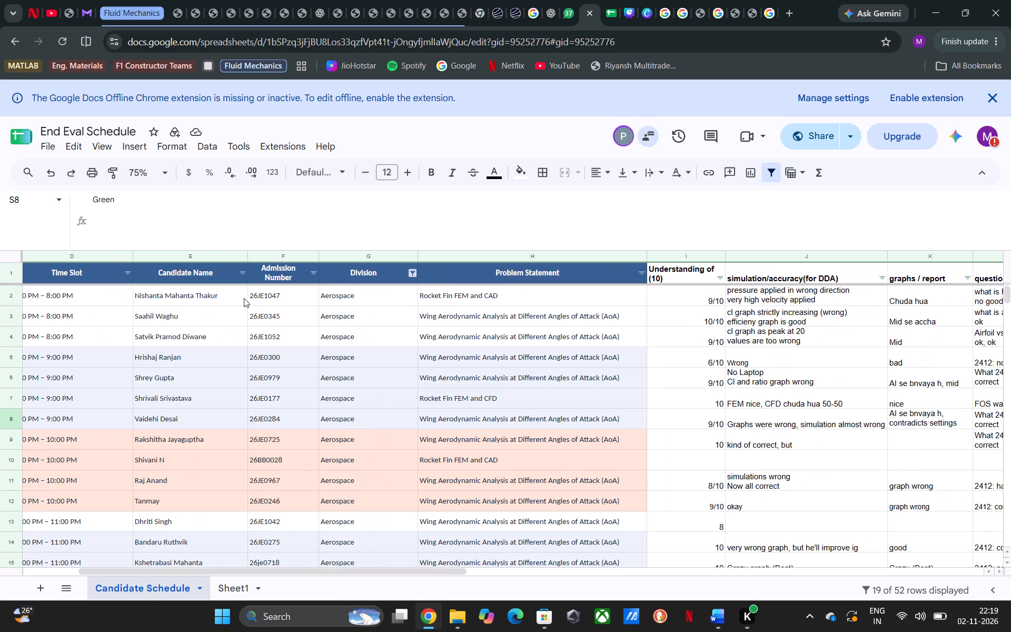
pyautogui.hscroll(-10, 244, 298)
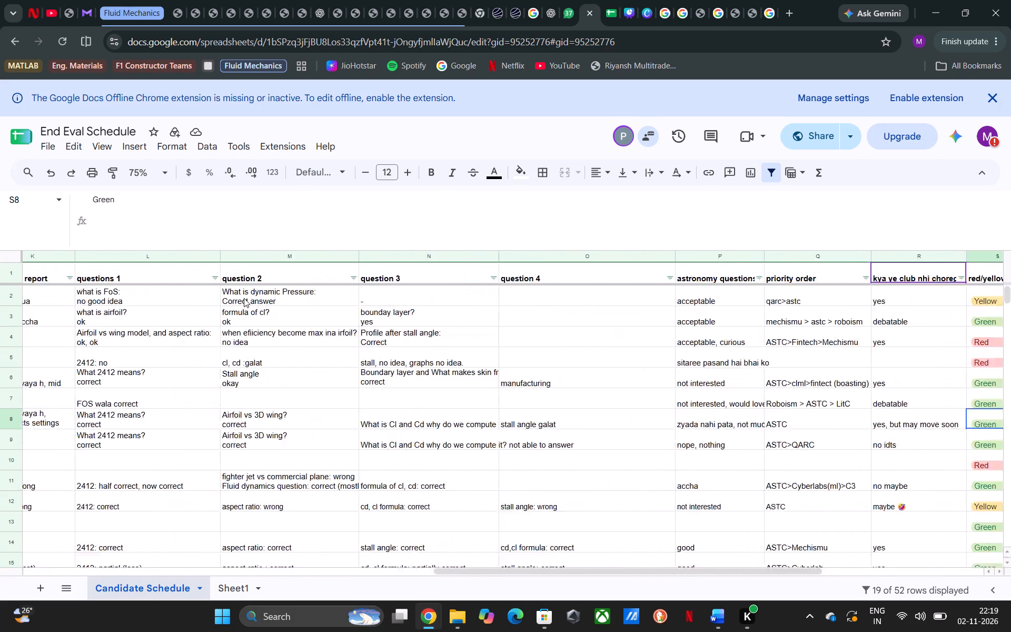
pyautogui.hscroll(-2, 244, 298)
pyautogui.click(695, 293)
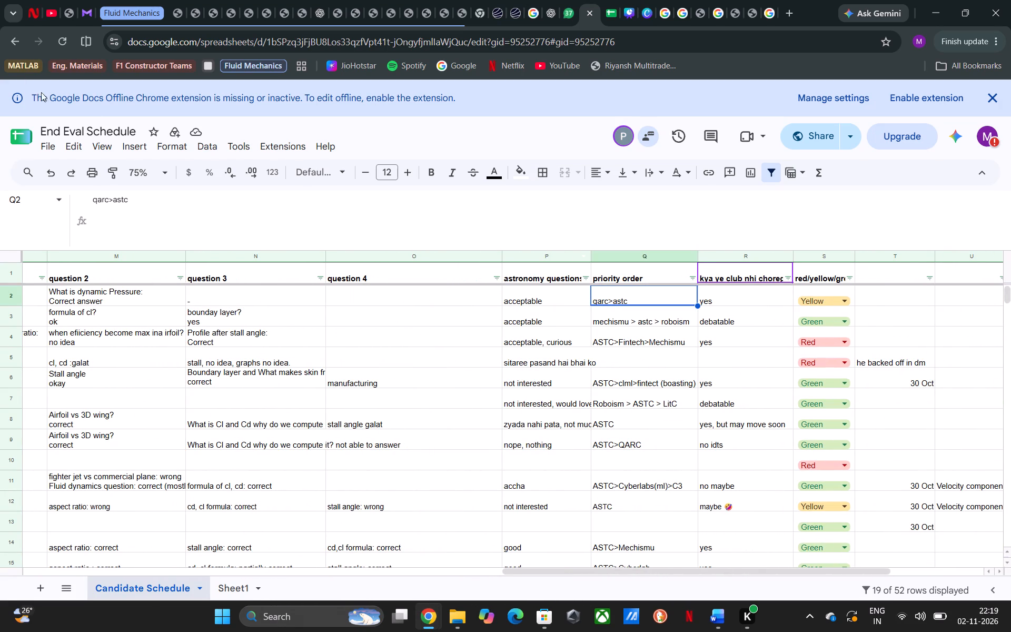
pyautogui.hscroll(10, 107, 300)
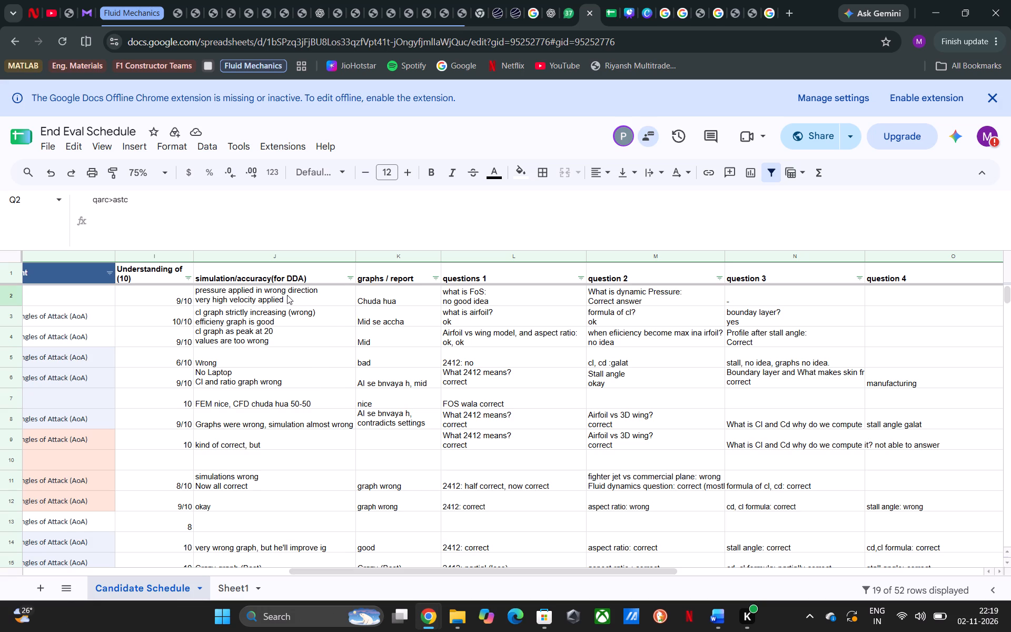
pyautogui.hscroll(-1, 288, 294)
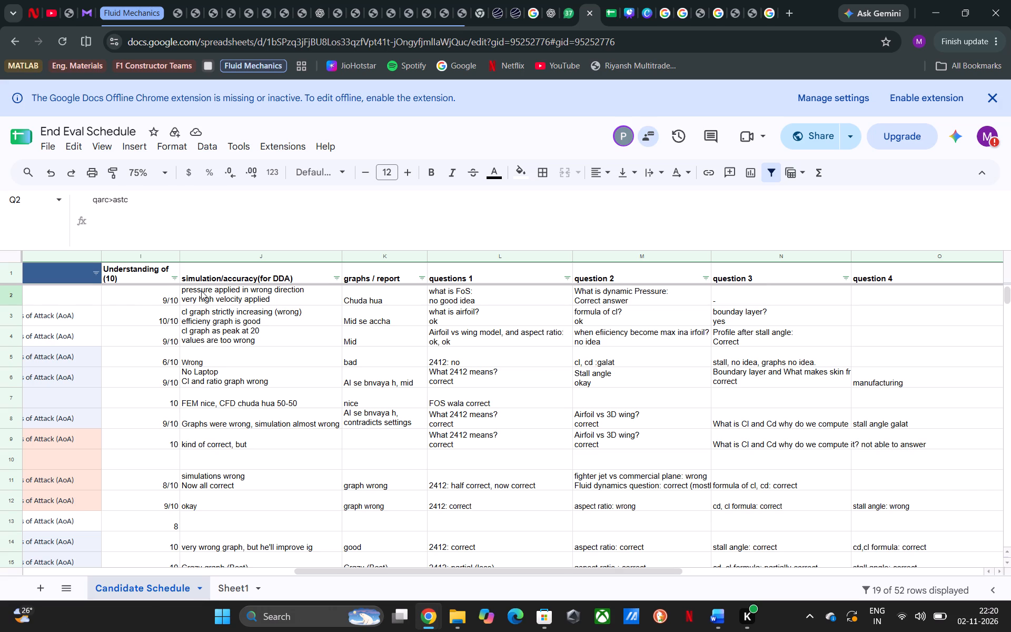
pyautogui.hscroll(3, 201, 291)
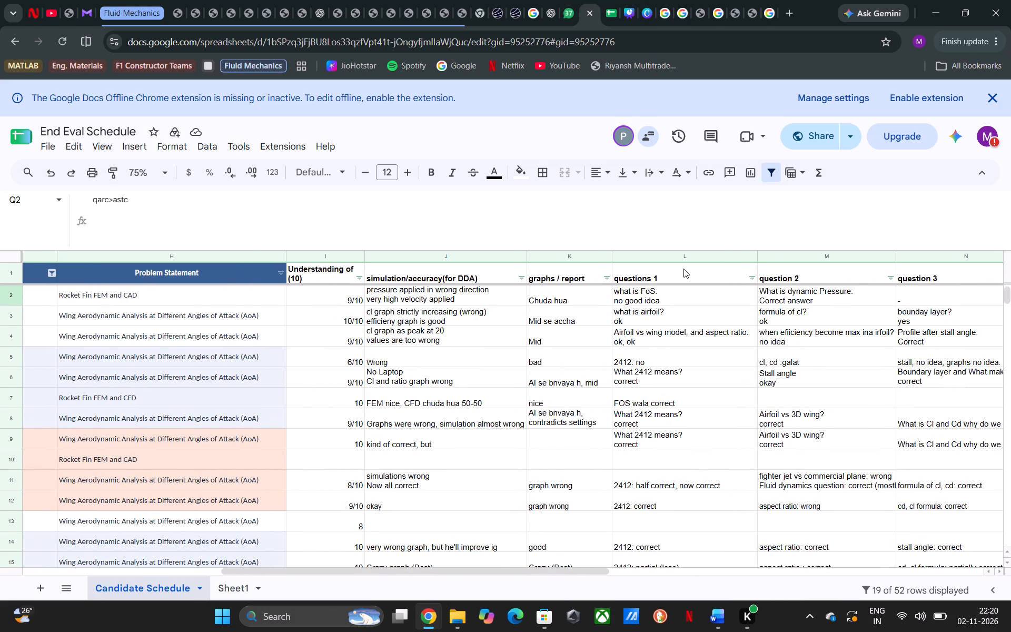
pyautogui.hscroll(-1, 613, 300)
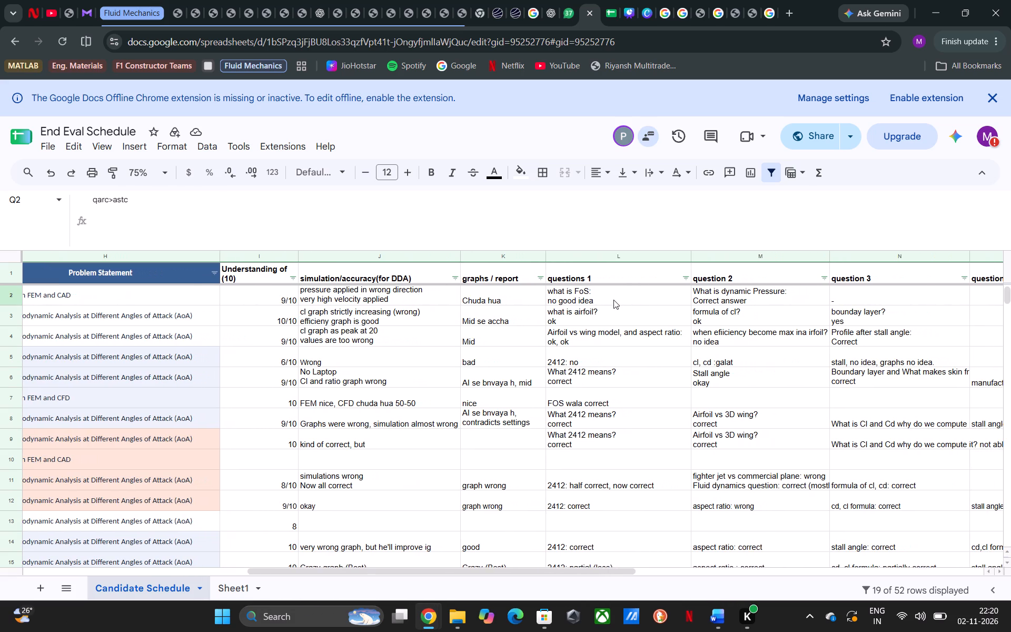
pyautogui.hscroll(-1, 613, 300)
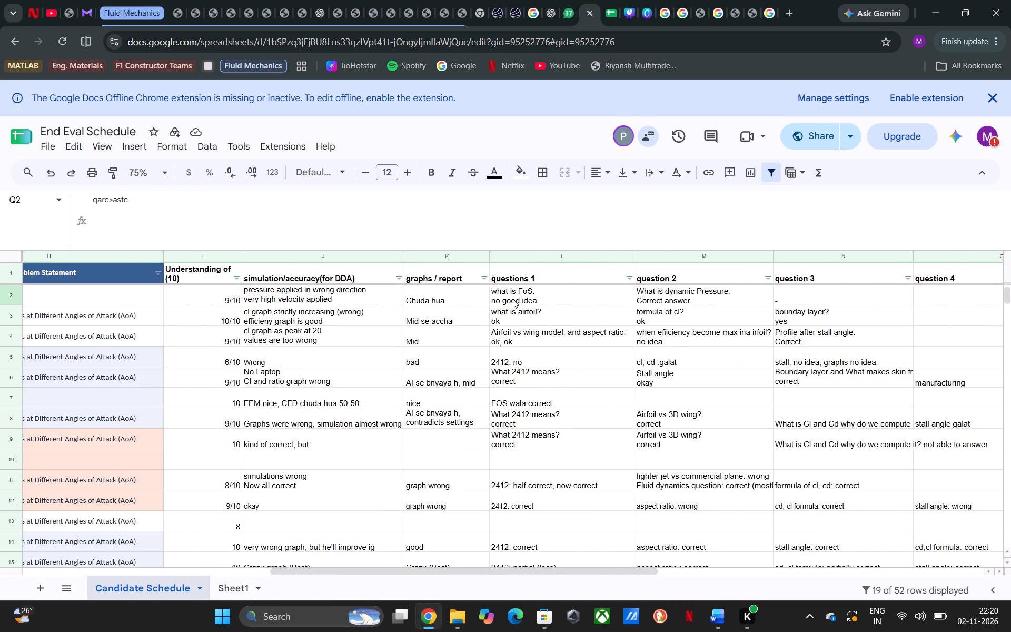
pyautogui.hscroll(-4, 513, 299)
pyautogui.hscroll(-2, 648, 299)
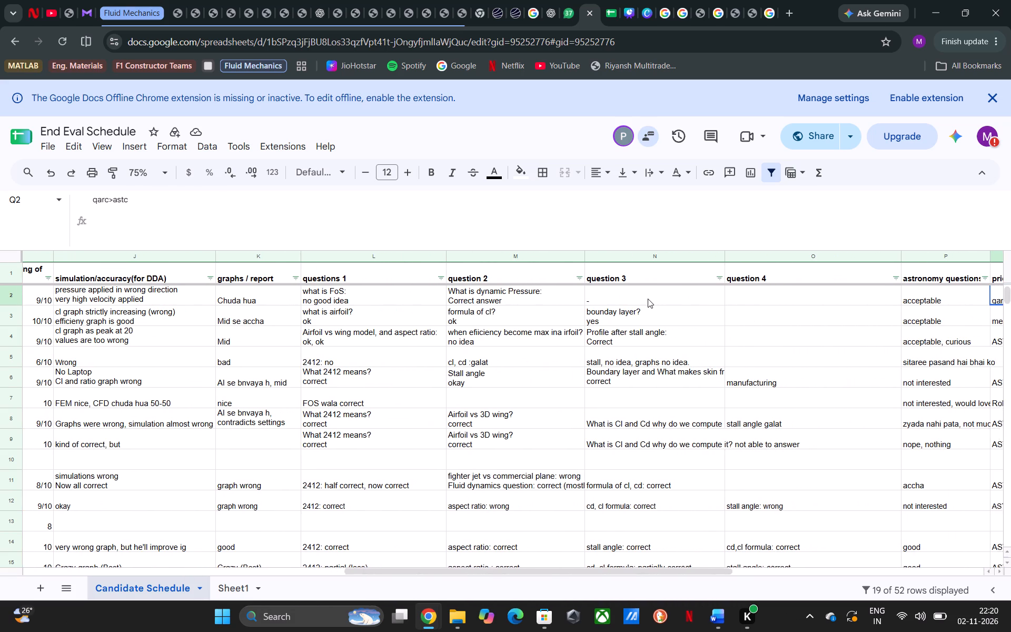
pyautogui.hscroll(-3, 648, 299)
pyautogui.hscroll(-5, 758, 310)
pyautogui.scroll(1, 737, 387)
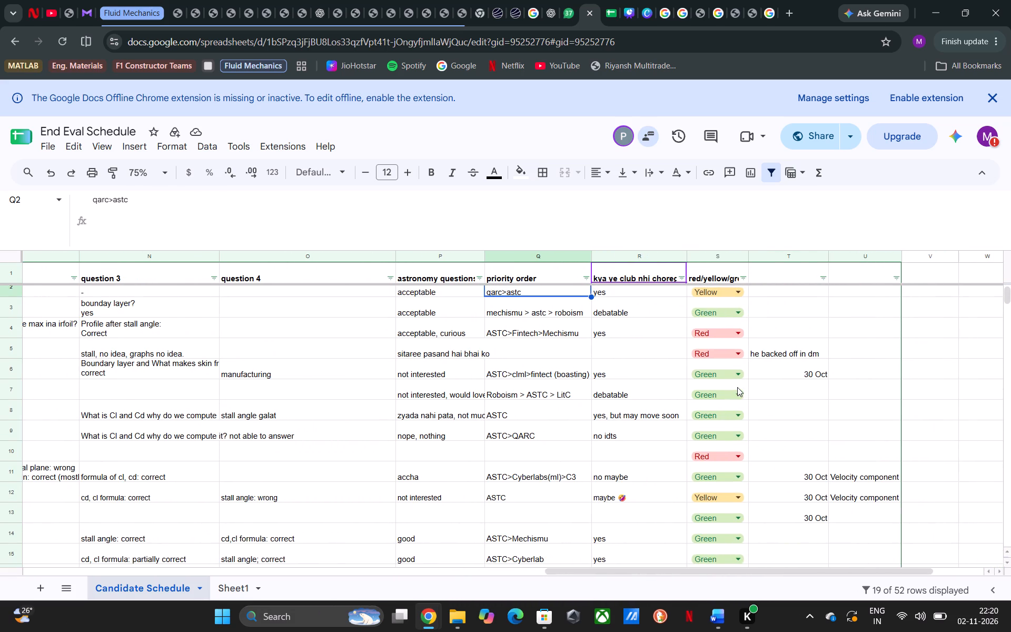
pyautogui.scroll(1, 737, 387)
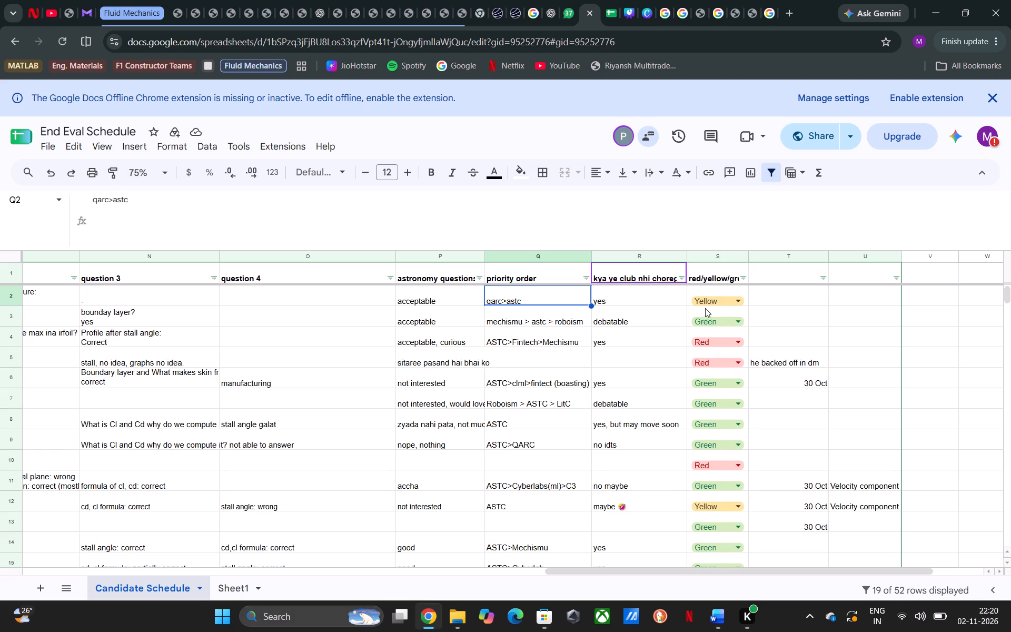
pyautogui.click(692, 236)
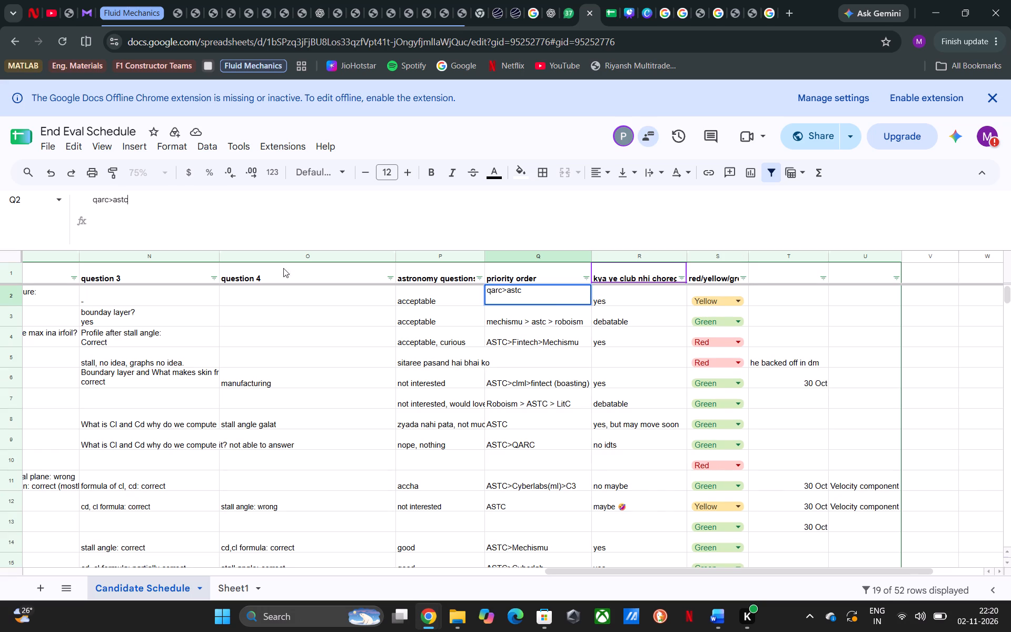
pyautogui.hscroll(7, 189, 298)
pyautogui.hscroll(-10, 189, 298)
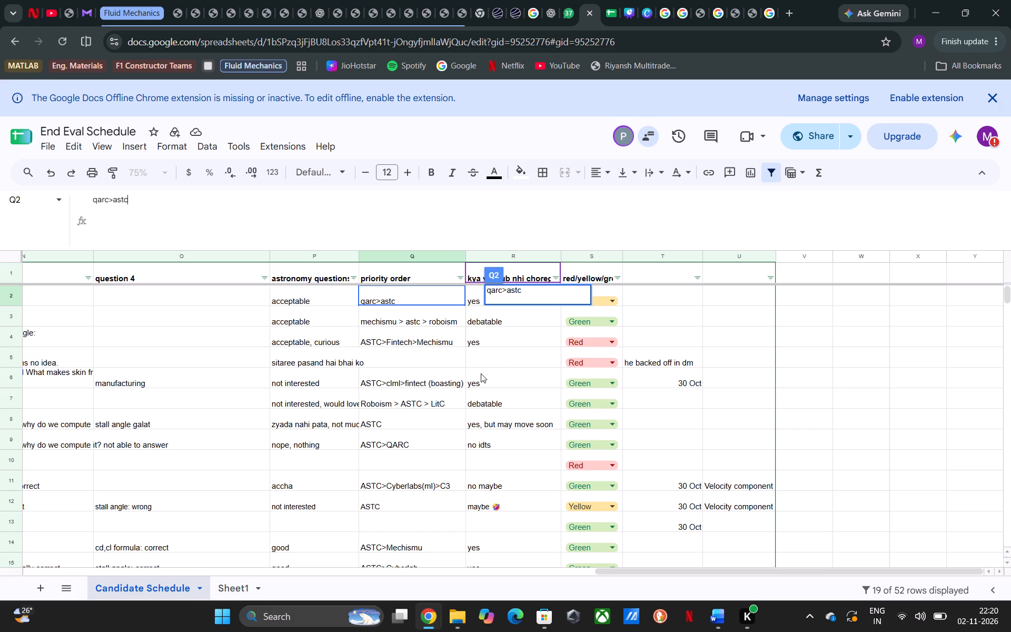
pyautogui.click(608, 299)
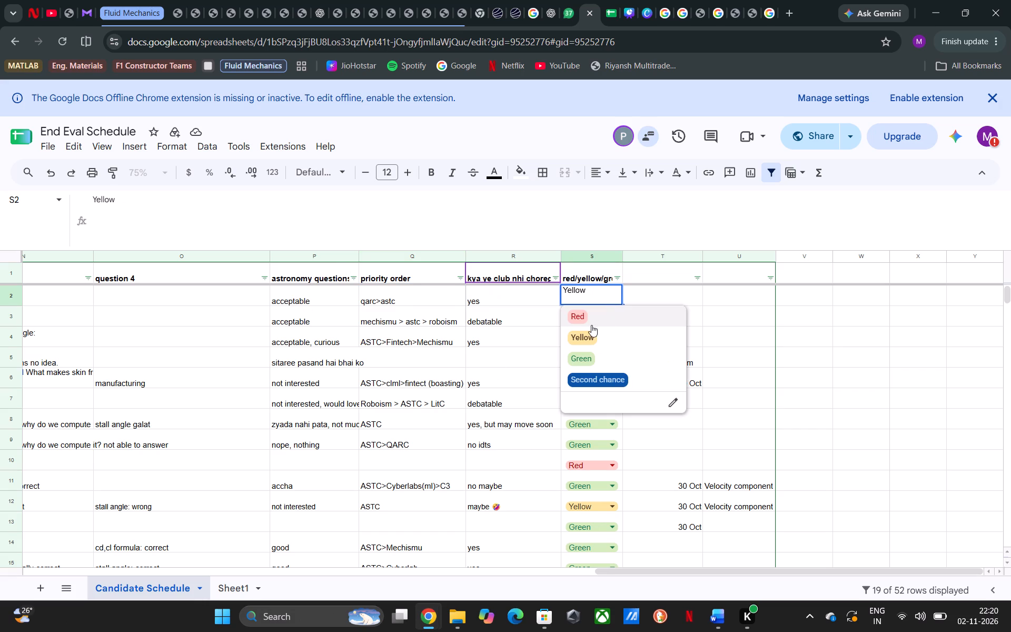
pyautogui.click(591, 323)
# Review the candidate details, simulation notes, graph remarks, question answers, priority orders and ratings in rows 3 and 4.
pyautogui.hscroll(10, 295, 305)
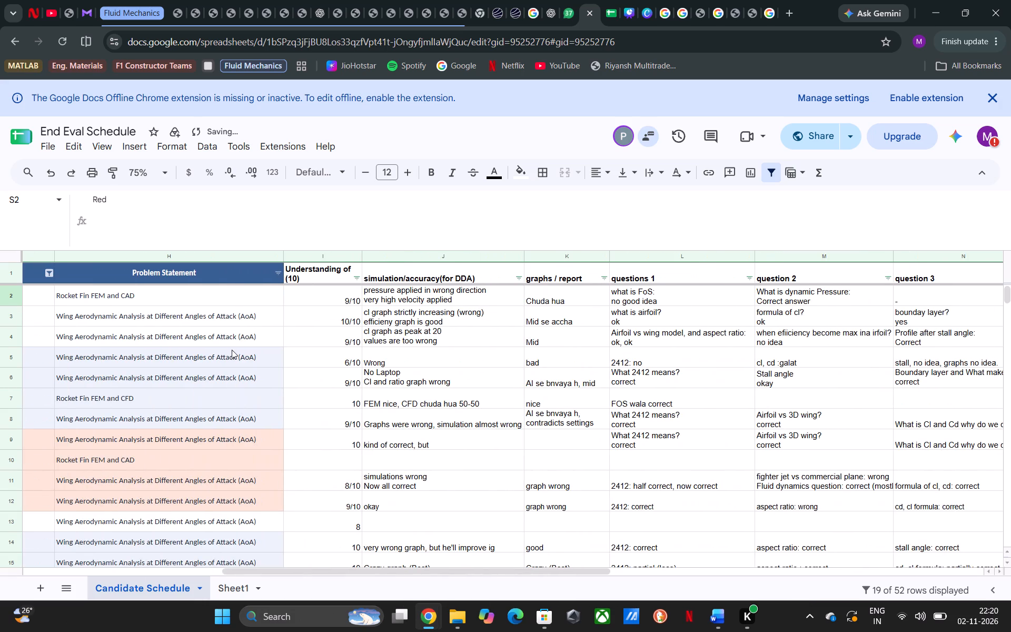
pyautogui.hscroll(10, 246, 316)
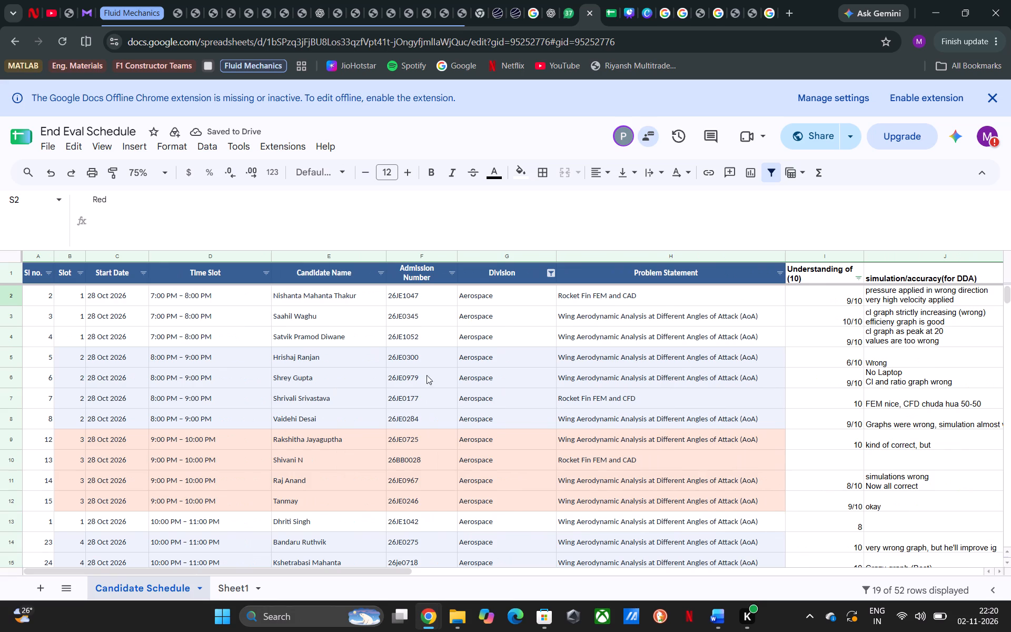
pyautogui.hscroll(-3, 289, 318)
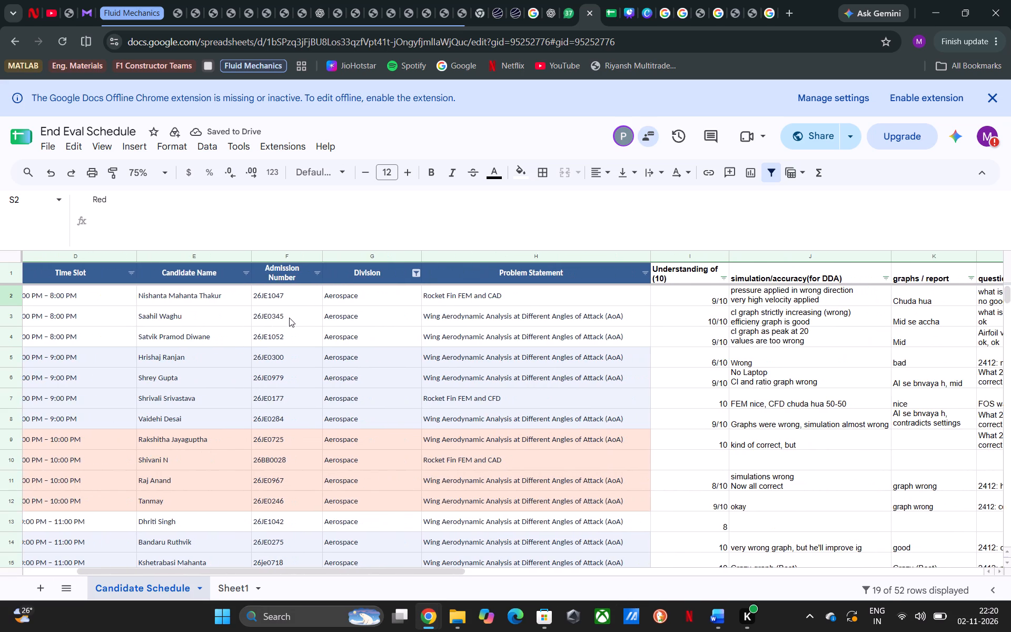
pyautogui.hscroll(-11, 289, 318)
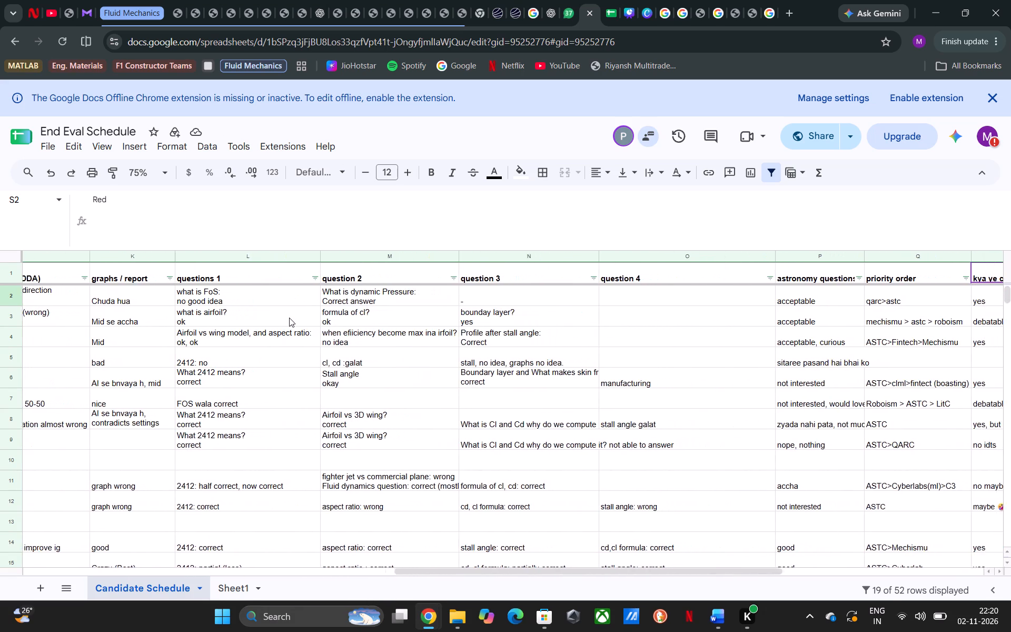
pyautogui.hscroll(-3, 289, 318)
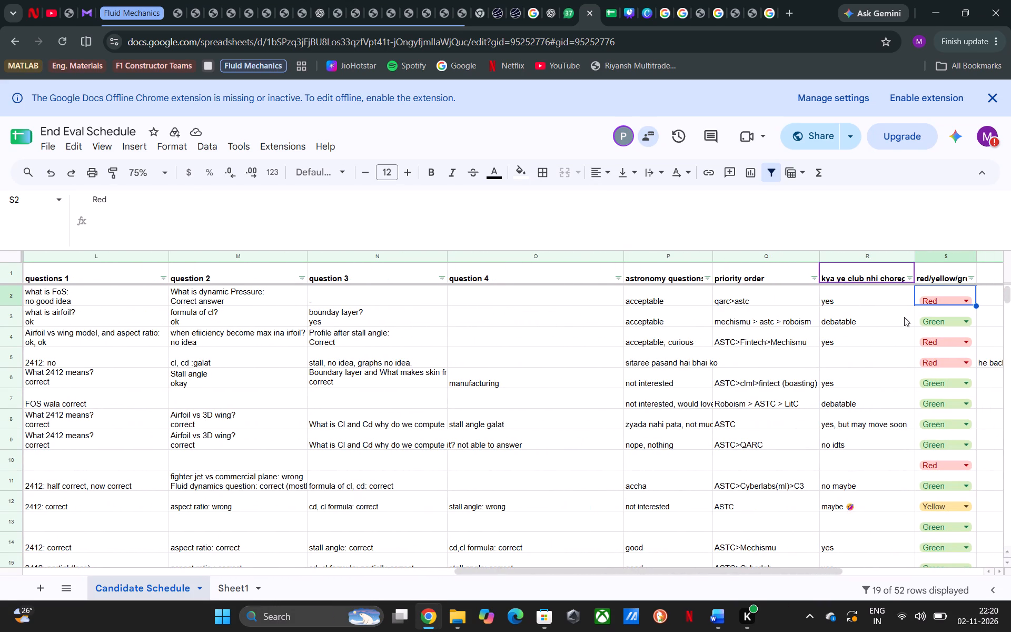
pyautogui.hscroll(3, 80, 338)
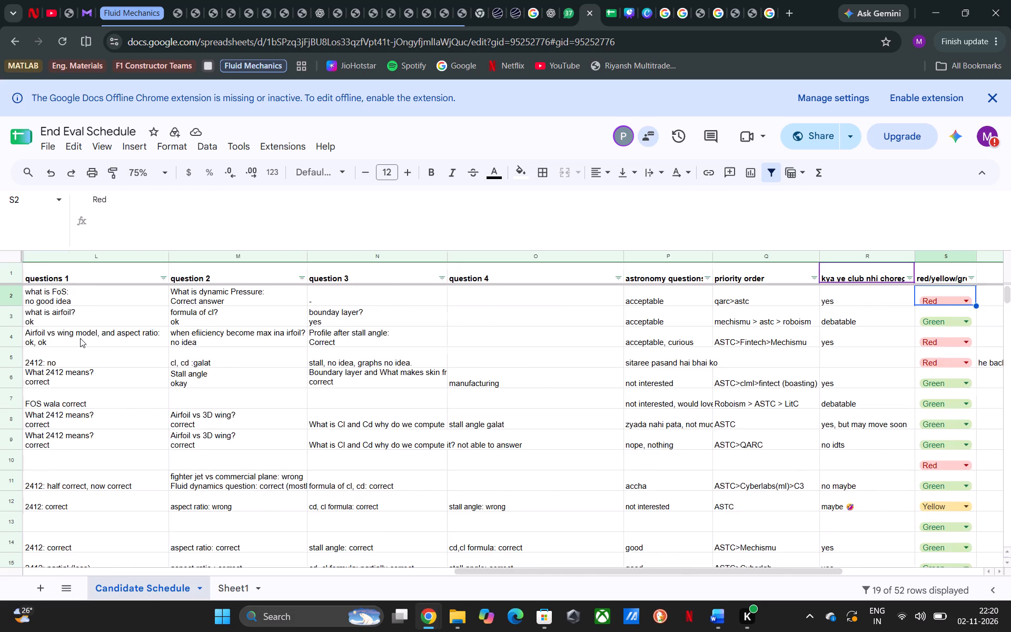
pyautogui.hscroll(7, 80, 338)
pyautogui.scroll(2, 80, 338)
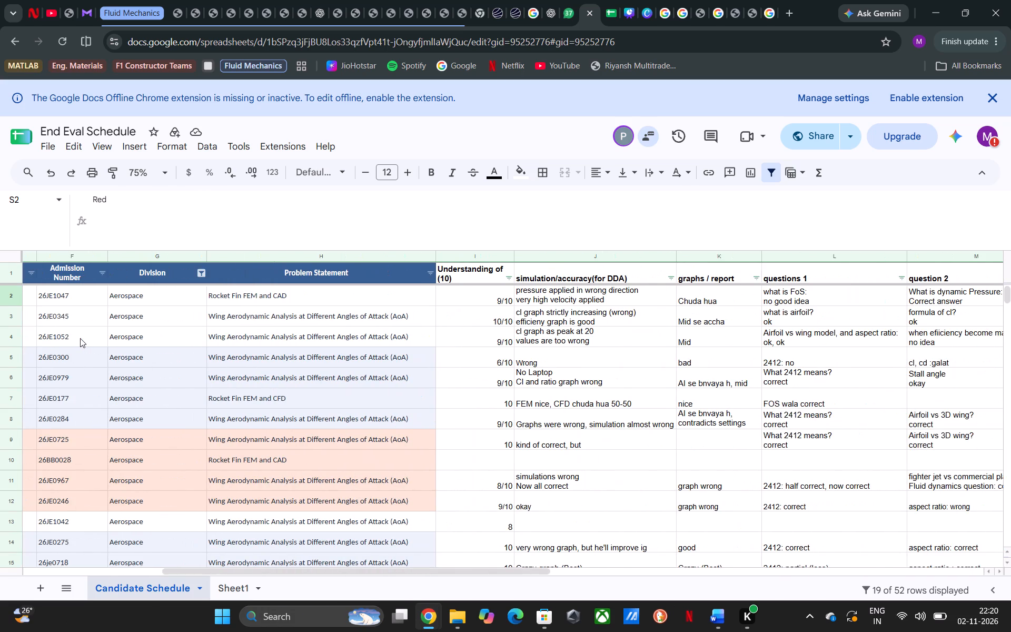
pyautogui.hscroll(-8, 80, 338)
pyautogui.hscroll(1, 80, 338)
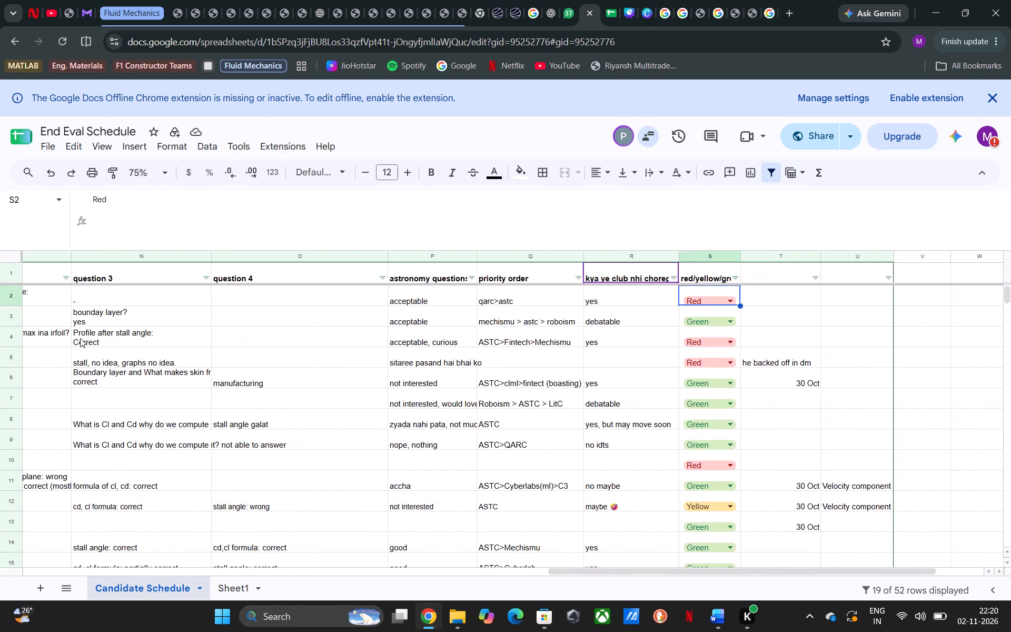
pyautogui.hscroll(2, 80, 338)
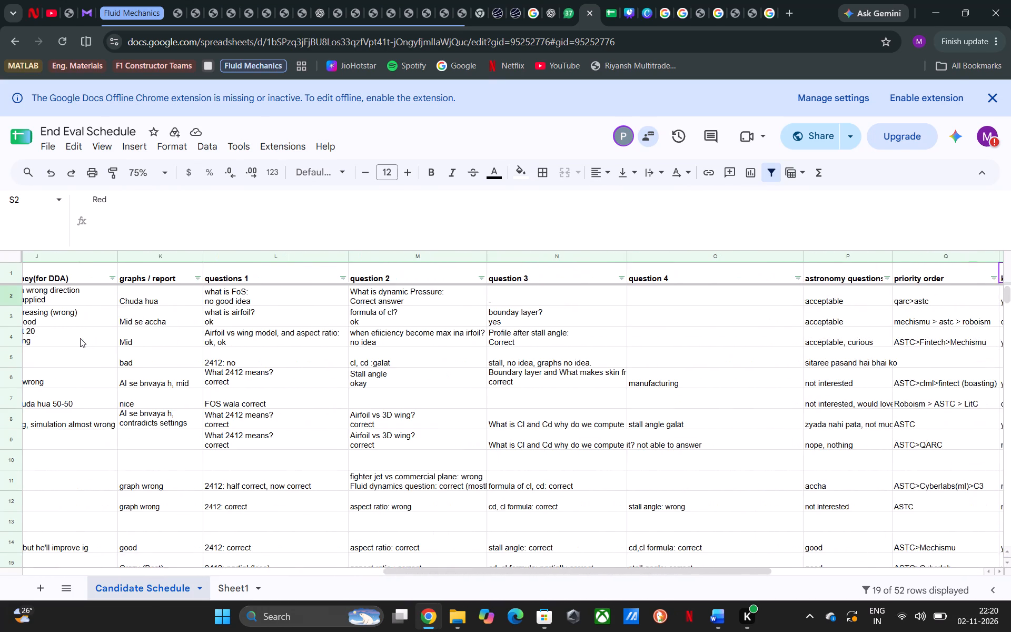
pyautogui.hscroll(2, 80, 338)
pyautogui.hscroll(2, 354, 392)
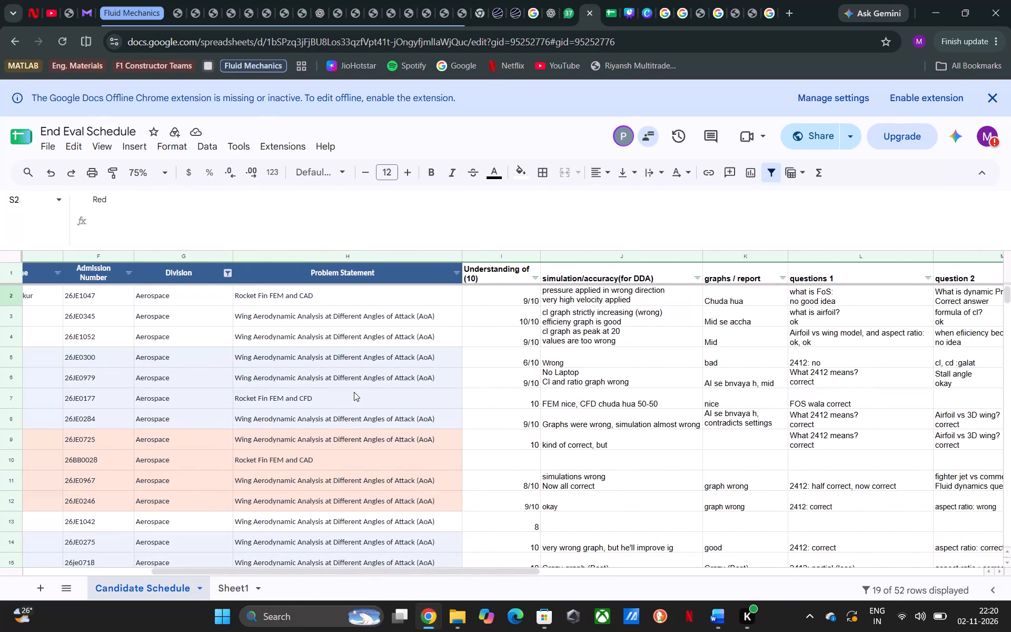
pyautogui.hscroll(5, 239, 332)
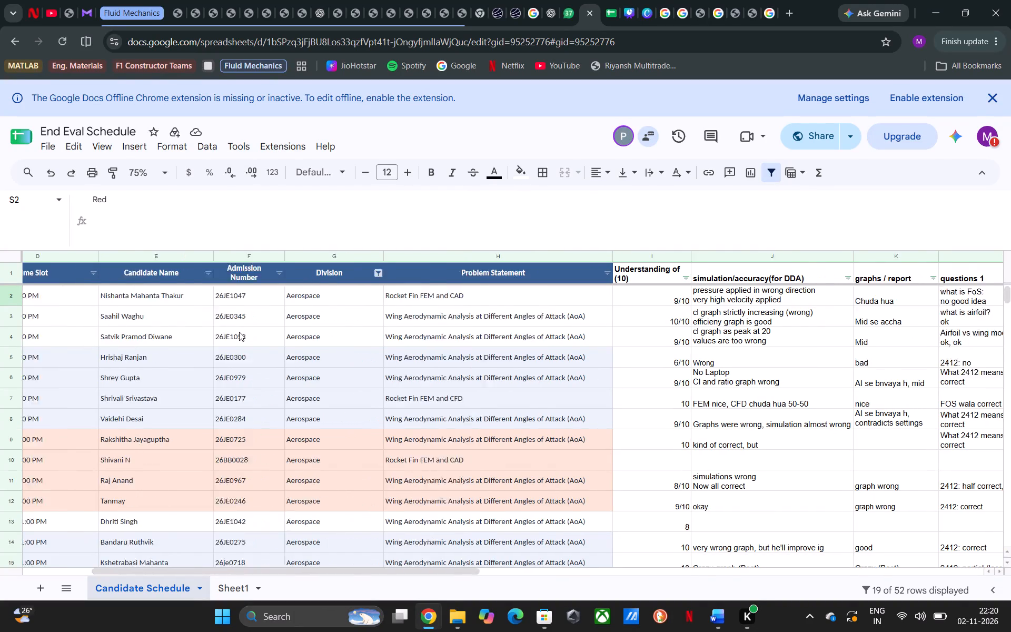
pyautogui.hscroll(3, 239, 332)
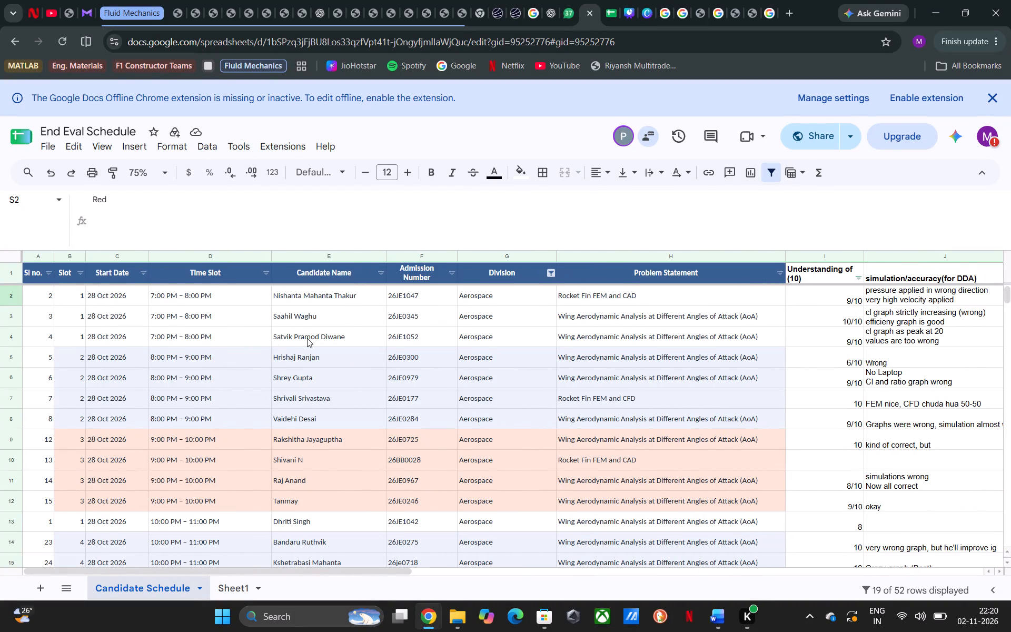
pyautogui.hscroll(-3, 307, 338)
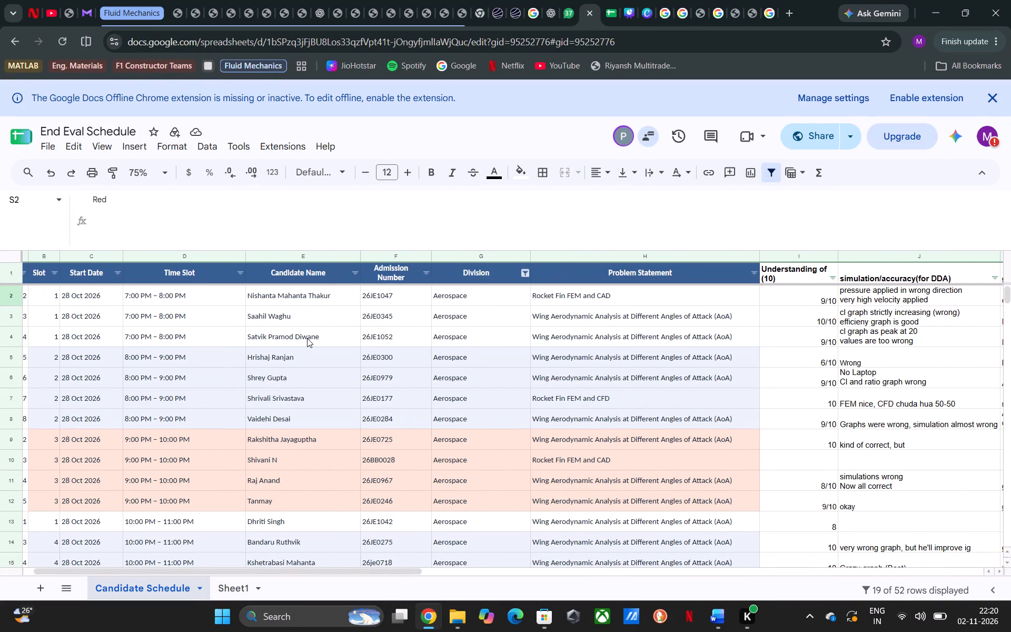
pyautogui.hscroll(-7, 307, 338)
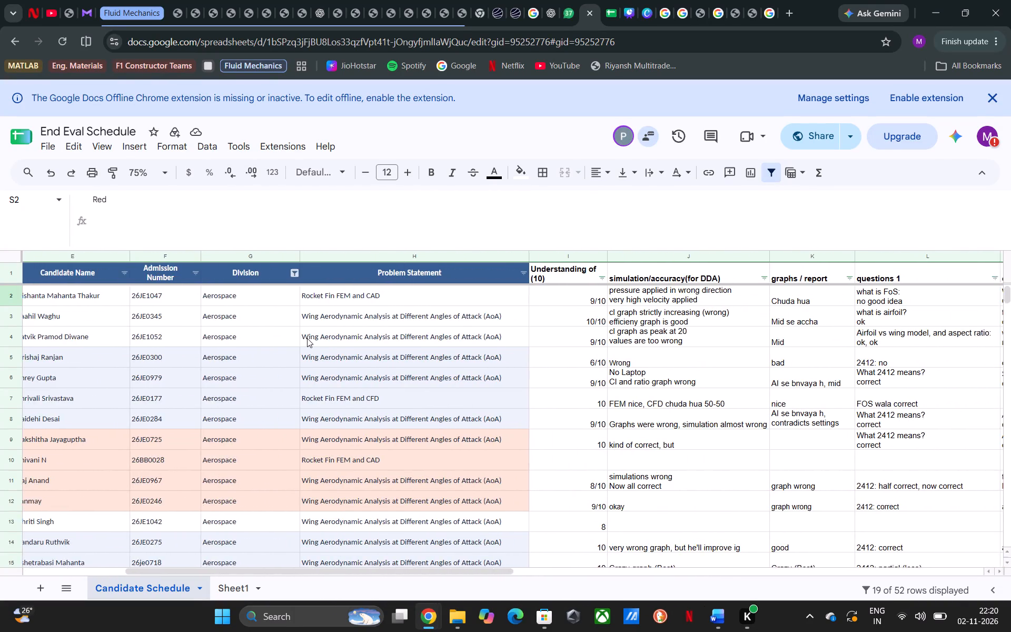
pyautogui.hscroll(-7, 307, 338)
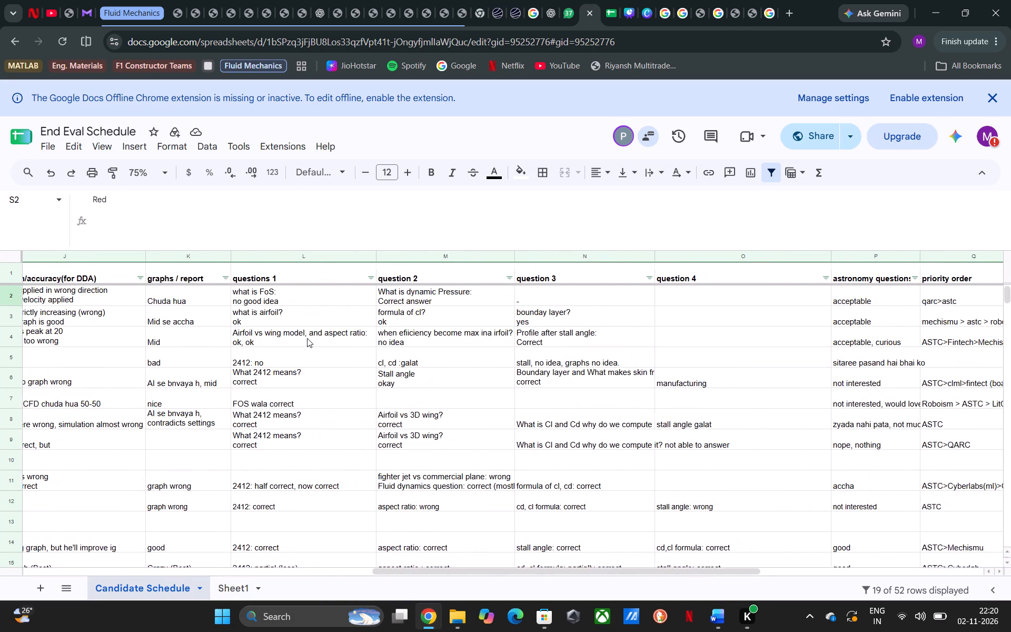
pyautogui.hscroll(-5, 291, 339)
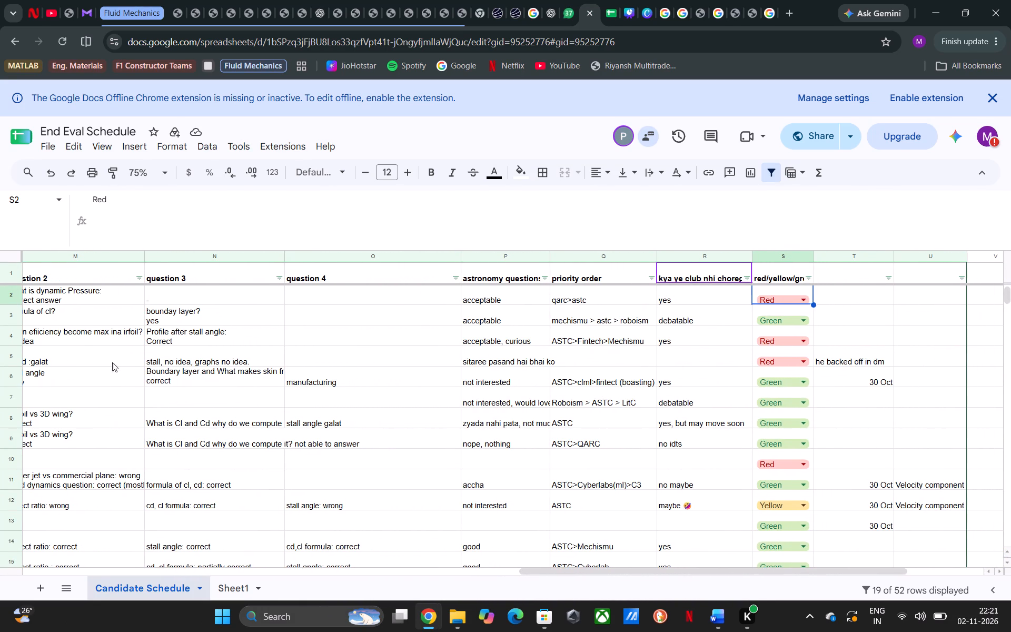
# Compare the problem statements, simulation and graph notes, question answers, priority orders and ratings of the candidates in rows 5 to 7.
pyautogui.hscroll(2, 744, 364)
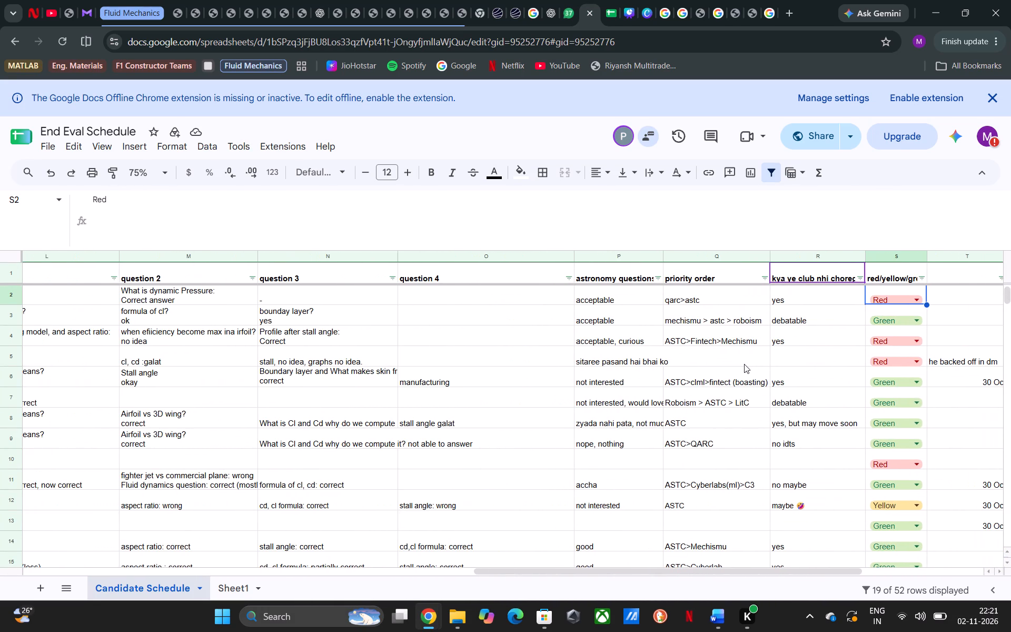
pyautogui.hscroll(-1, 744, 364)
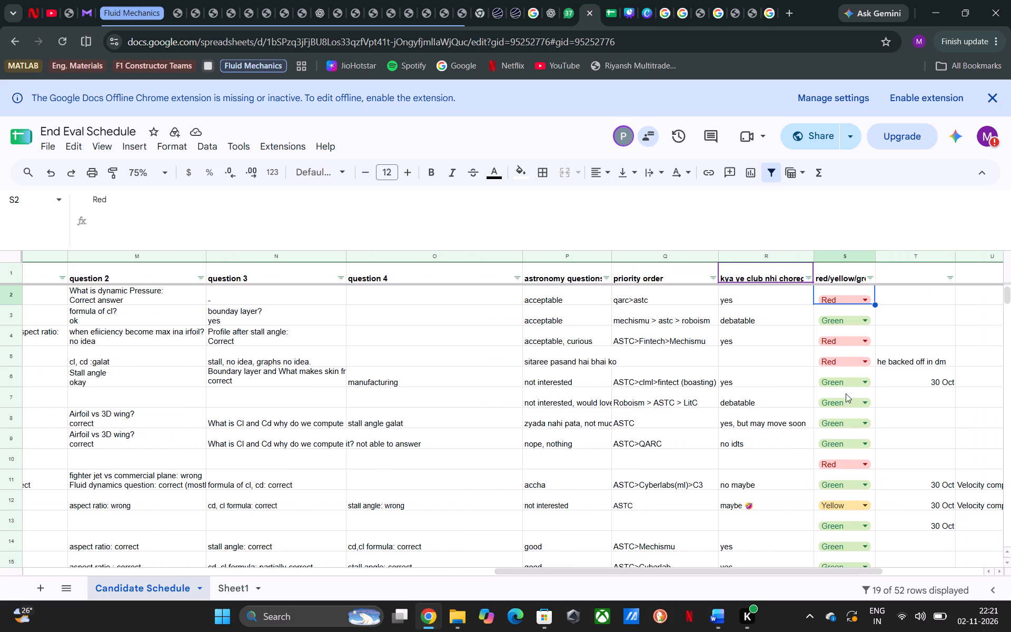
pyautogui.hscroll(15, 758, 384)
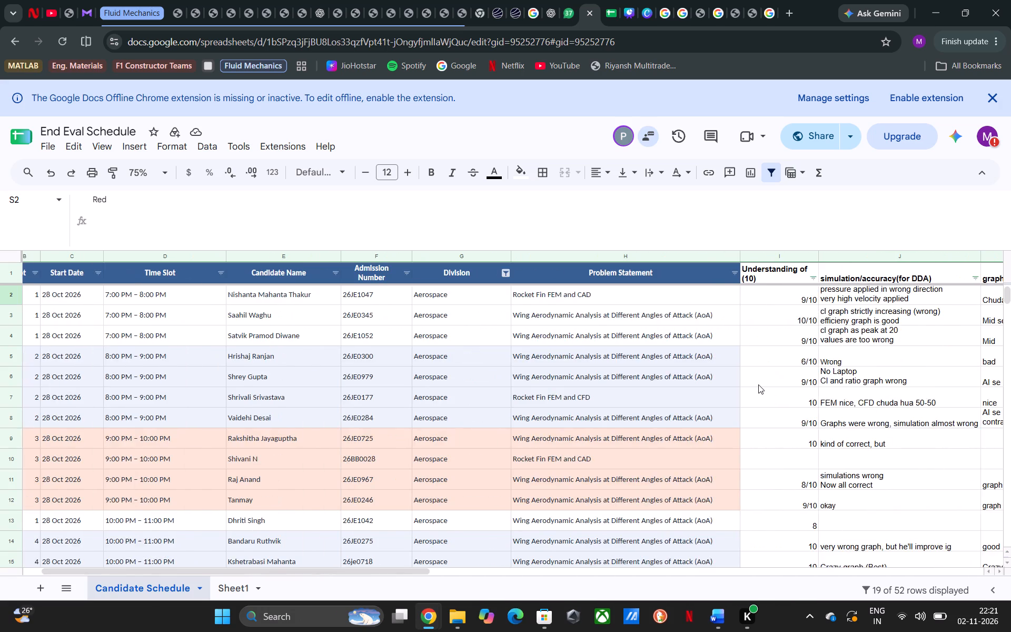
pyautogui.hscroll(-2, 299, 376)
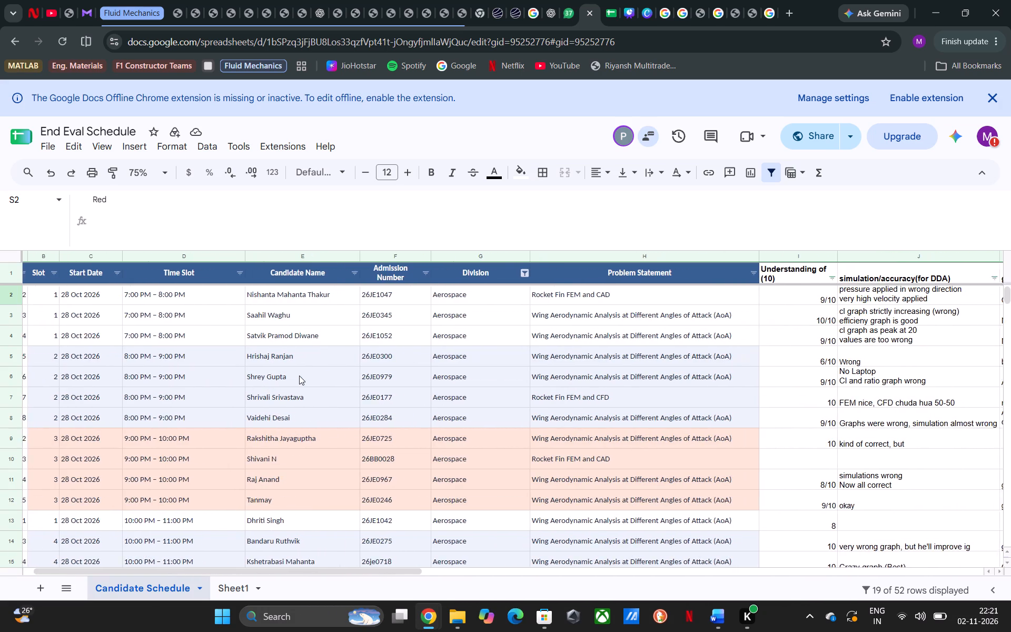
pyautogui.hscroll(-3, 299, 376)
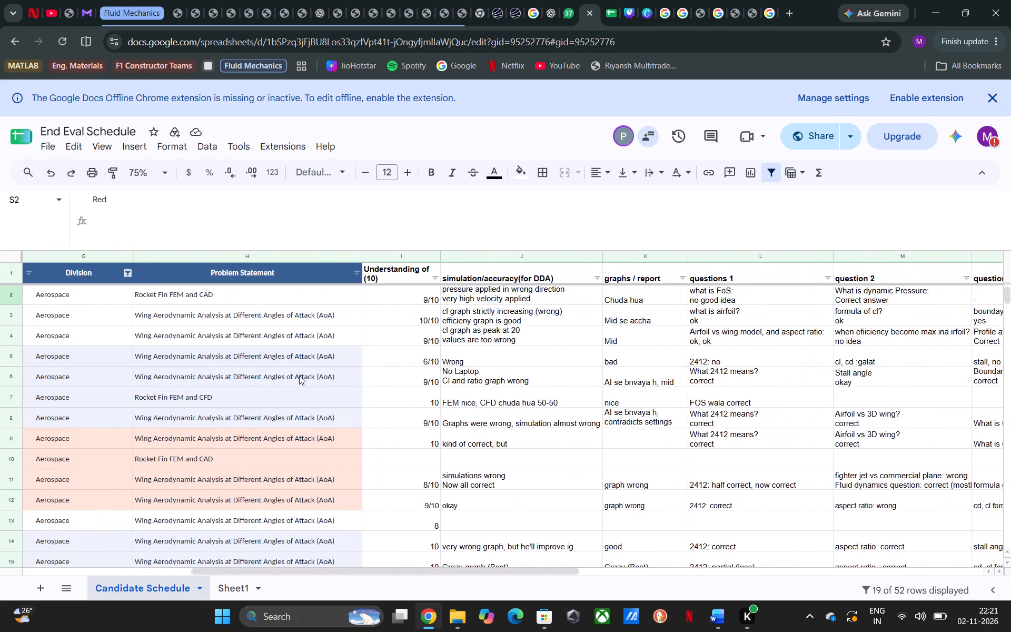
pyautogui.hscroll(-1, 299, 376)
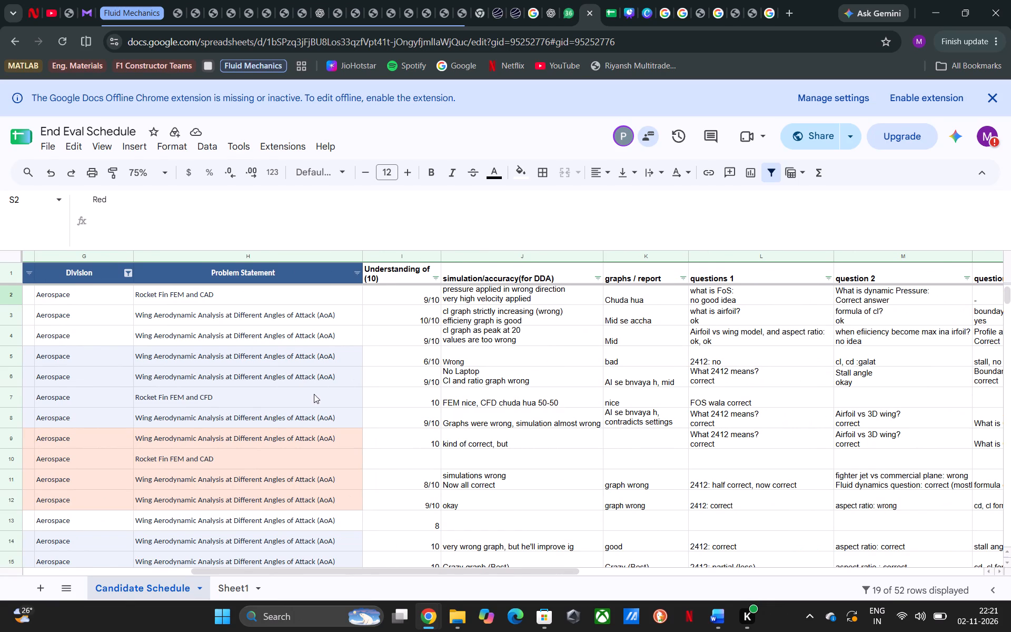
pyautogui.hscroll(-8, 304, 399)
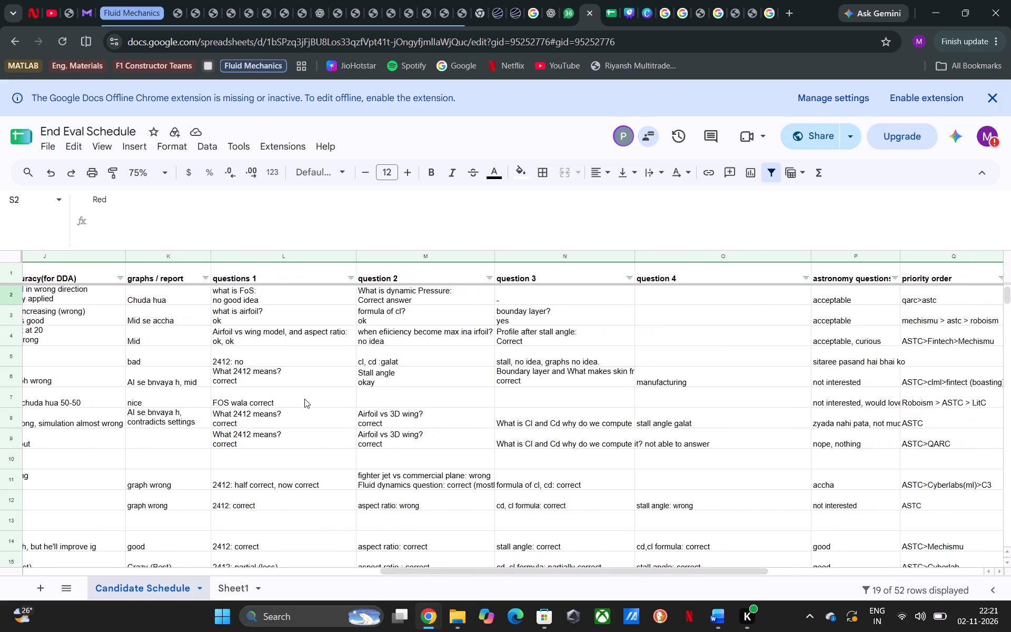
pyautogui.hscroll(-2, 304, 399)
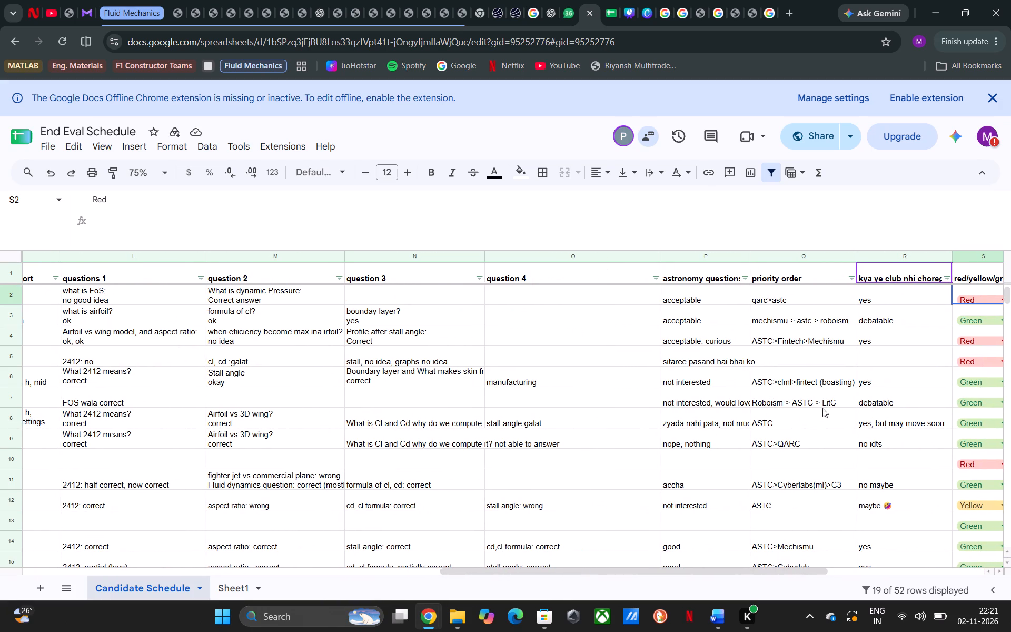
pyautogui.hscroll(1, 983, 385)
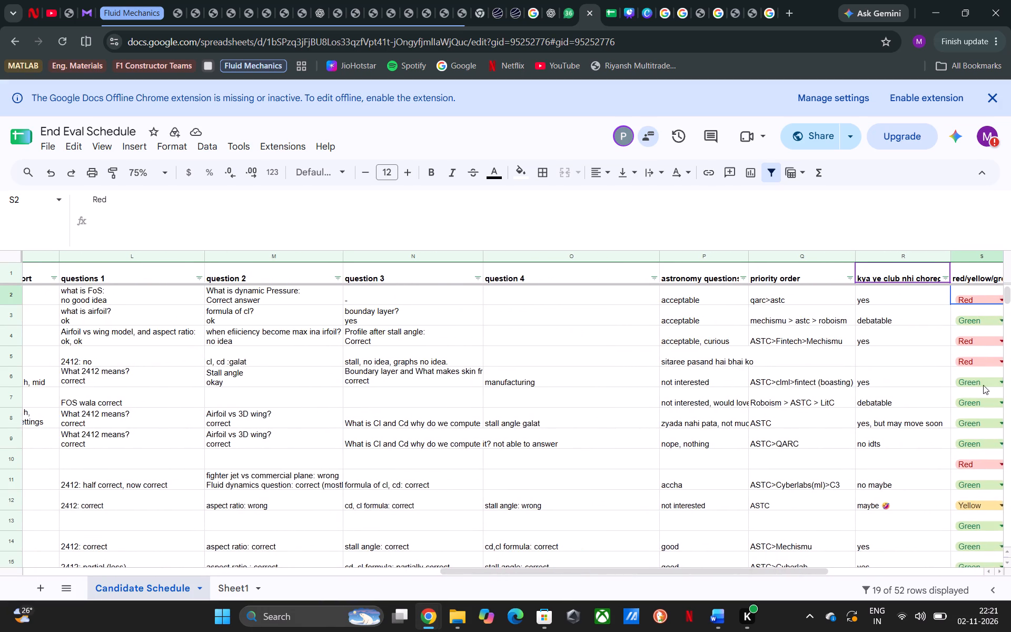
pyautogui.hscroll(5, 983, 385)
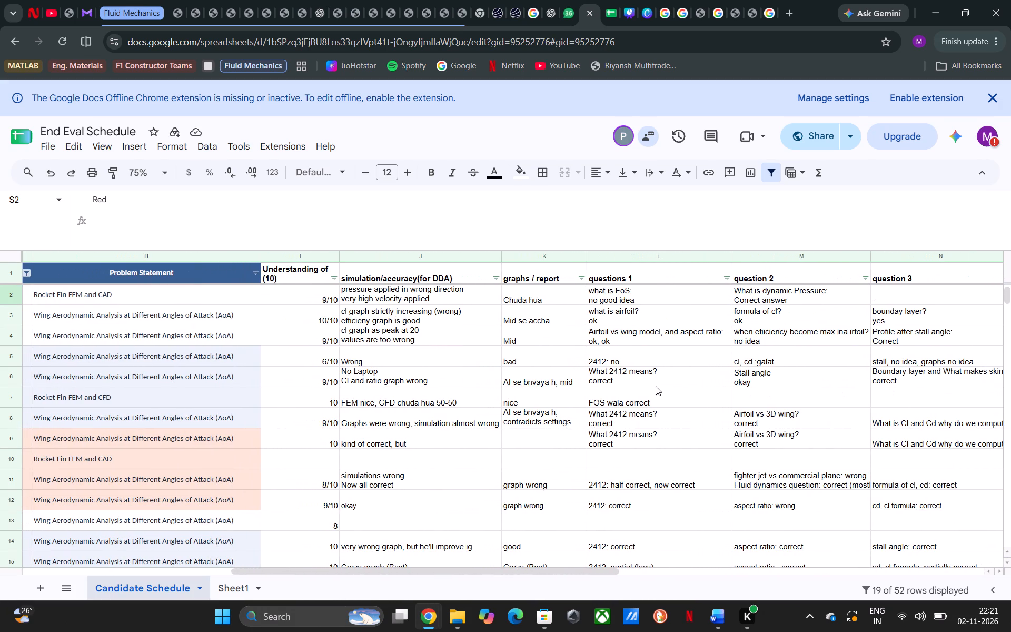
pyautogui.hscroll(4, 253, 378)
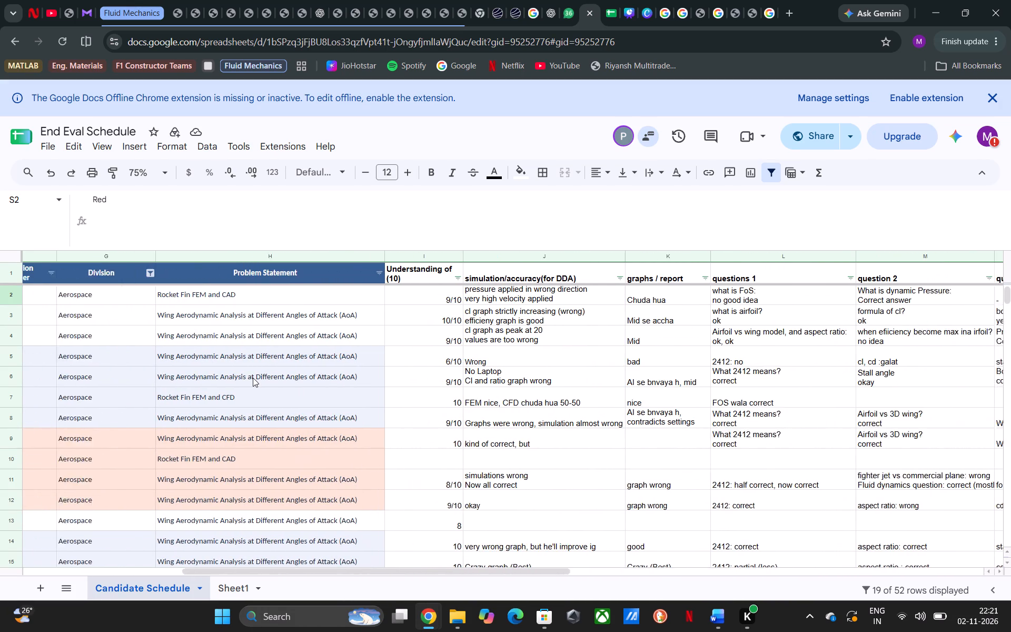
pyautogui.hscroll(7, 253, 378)
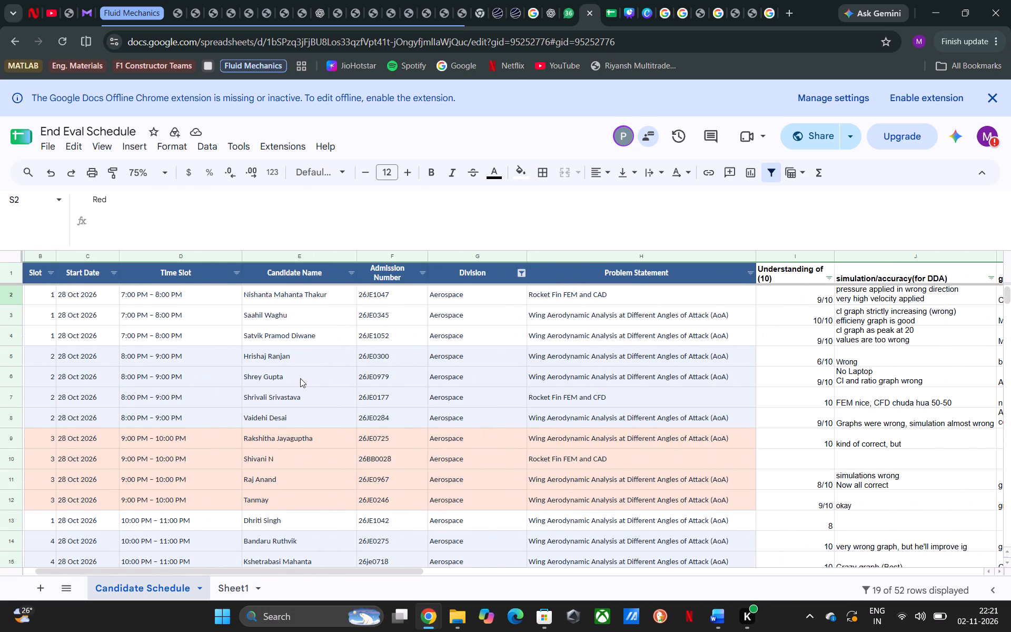
pyautogui.hscroll(-2, 286, 397)
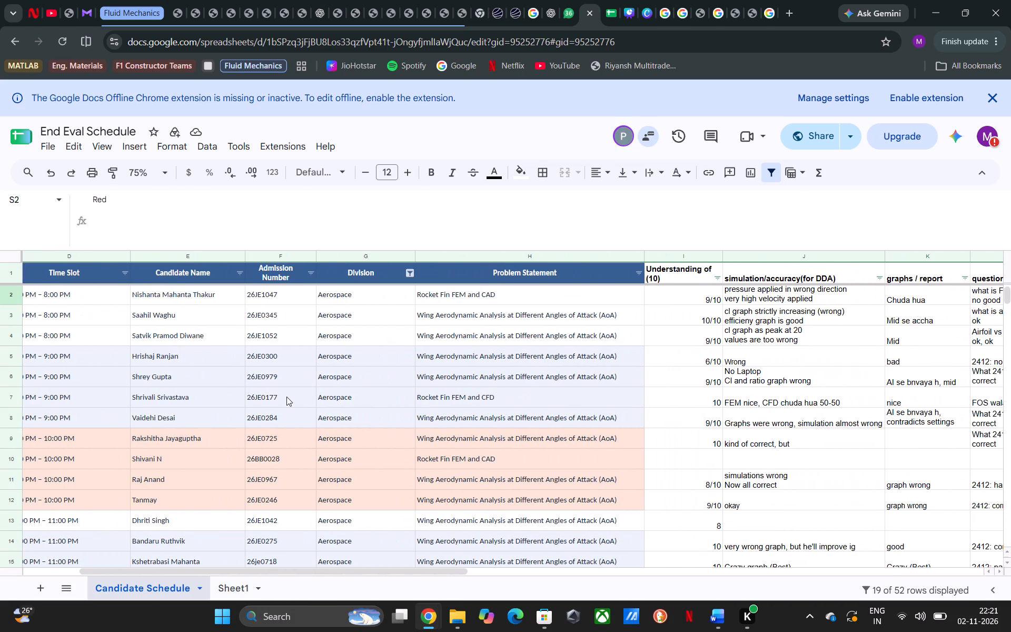
pyautogui.hscroll(-9, 286, 397)
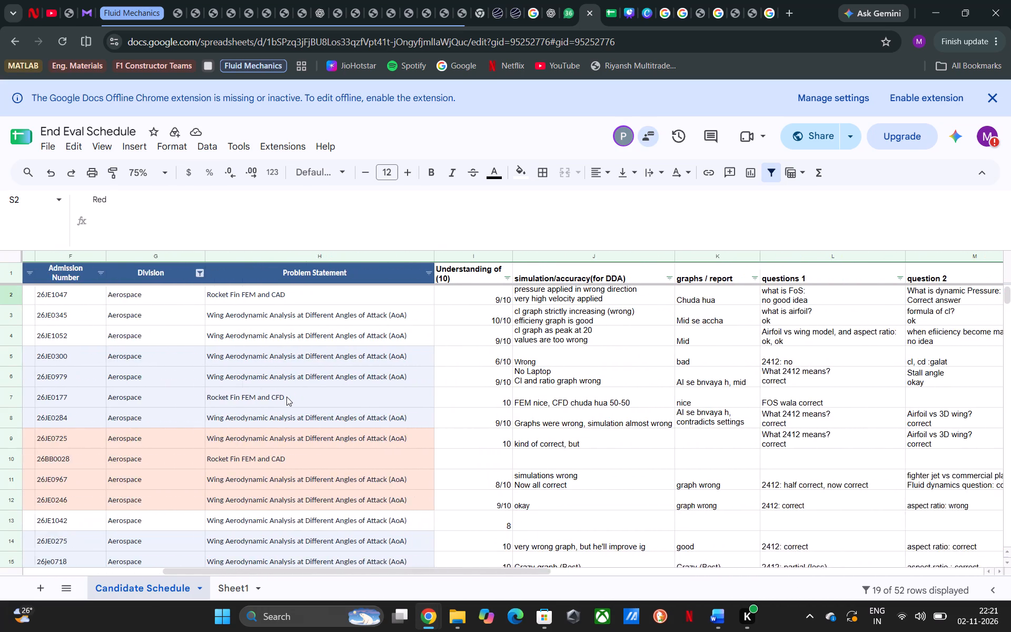
pyautogui.hscroll(-9, 286, 397)
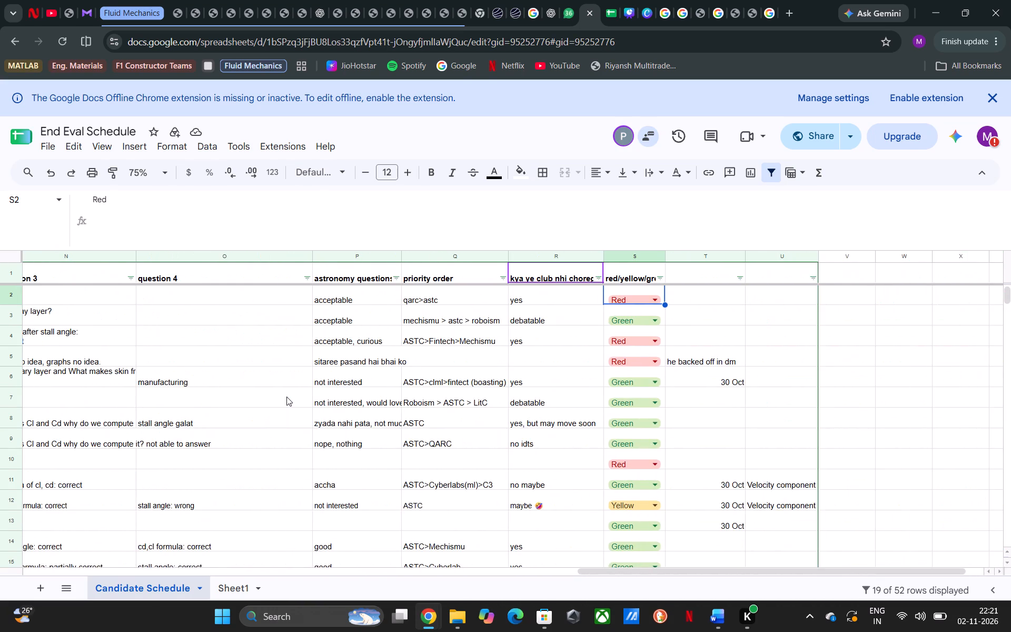
# Check the candidate details, simulation notes, question answers, priority orders and ratings in rows 8 and 9.
pyautogui.hscroll(4, 585, 421)
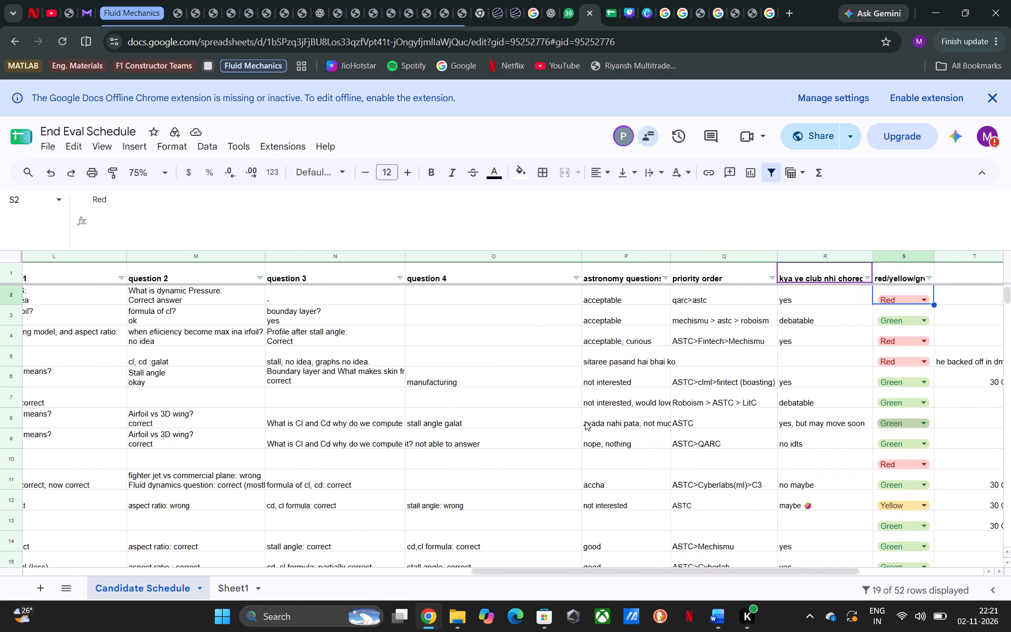
pyautogui.hscroll(2, 585, 421)
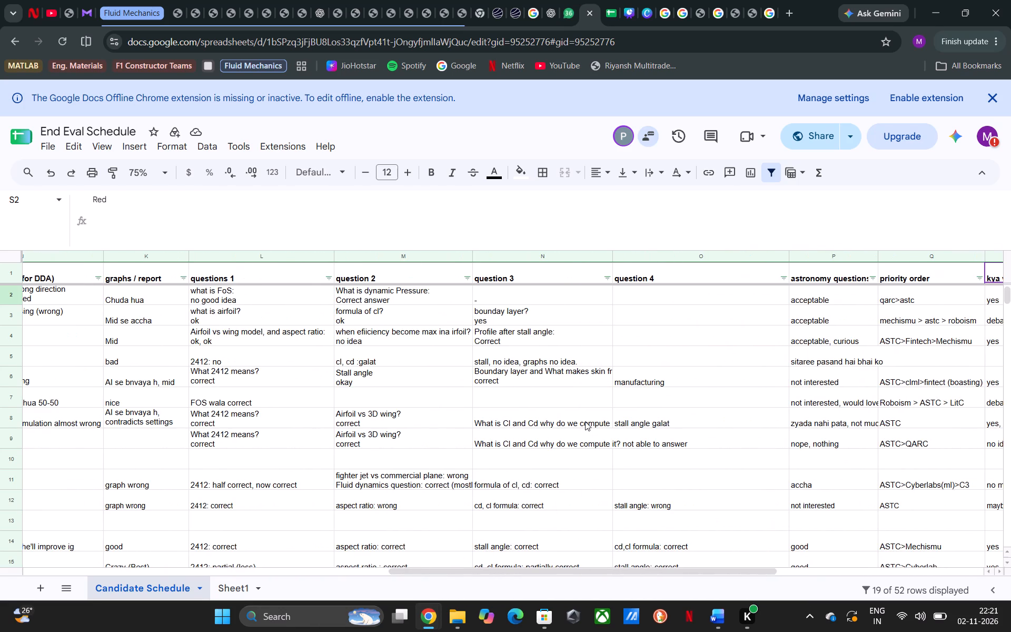
pyautogui.hscroll(7, 585, 421)
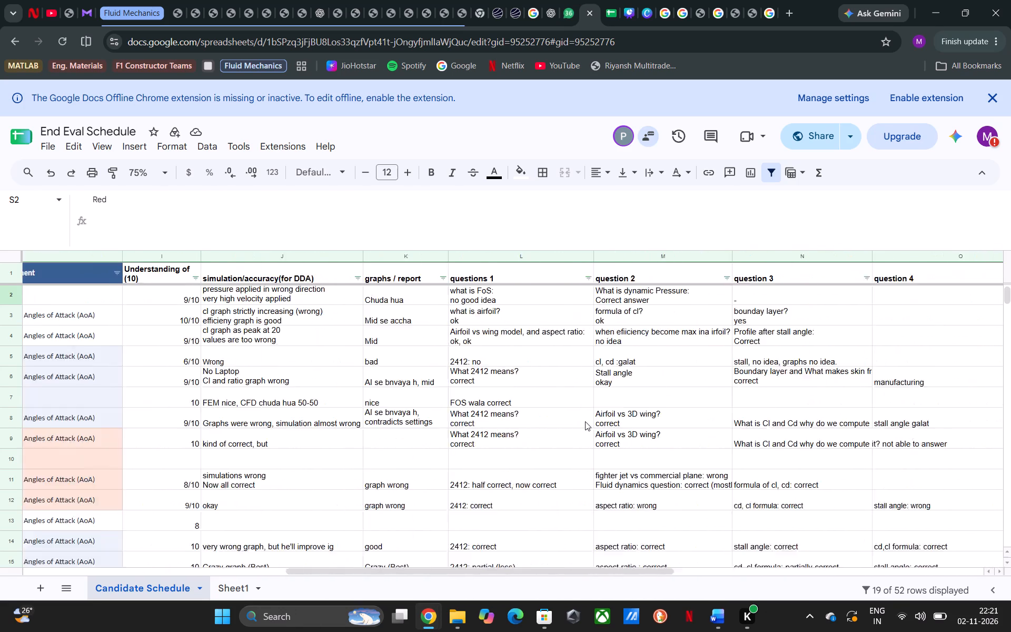
pyautogui.hscroll(5, 585, 421)
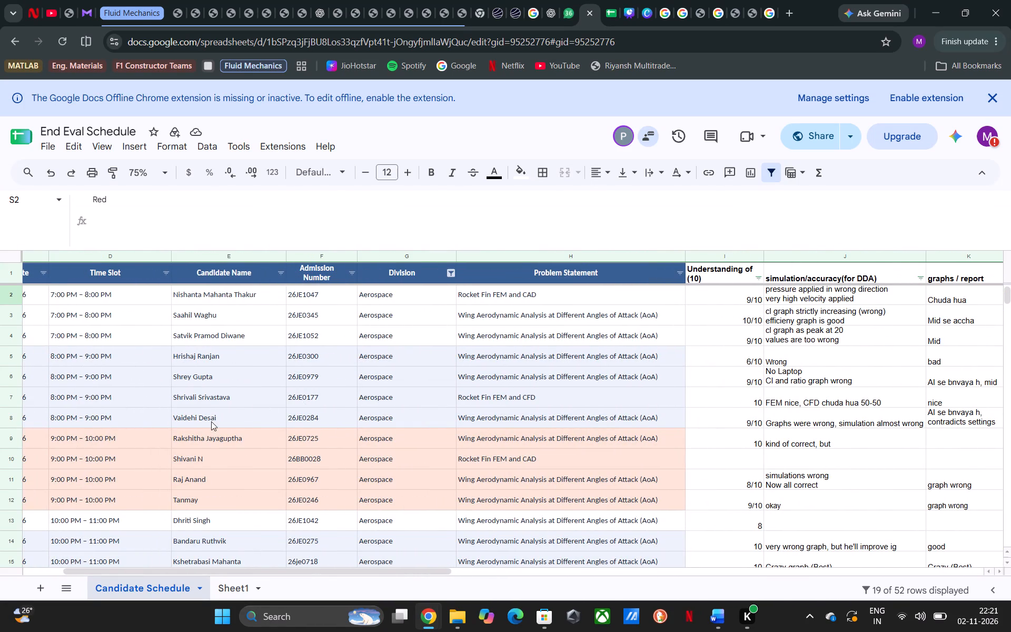
pyautogui.hscroll(-3, 211, 435)
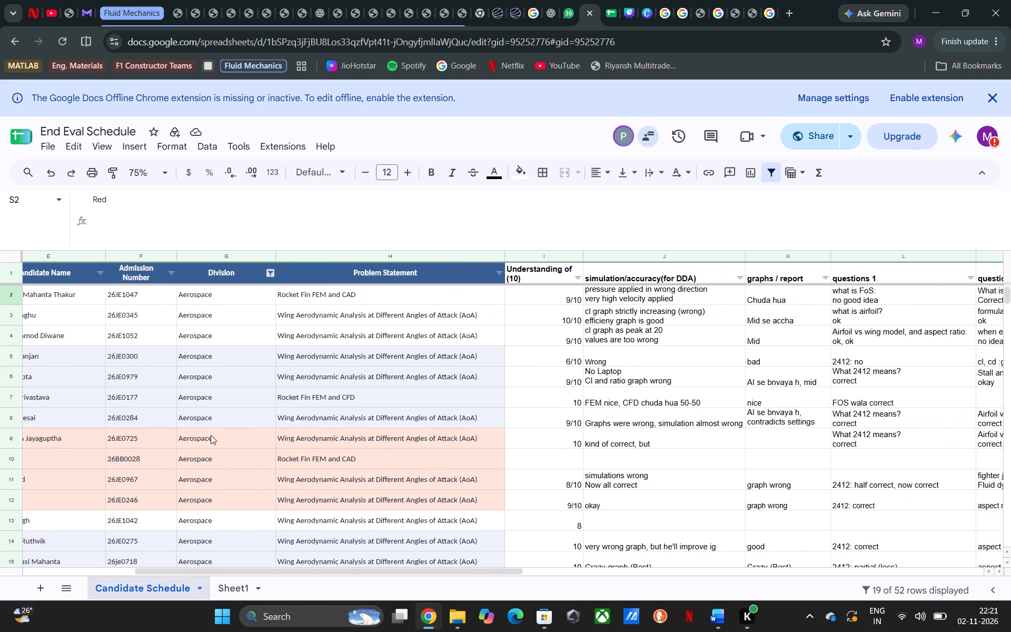
pyautogui.hscroll(-8, 211, 435)
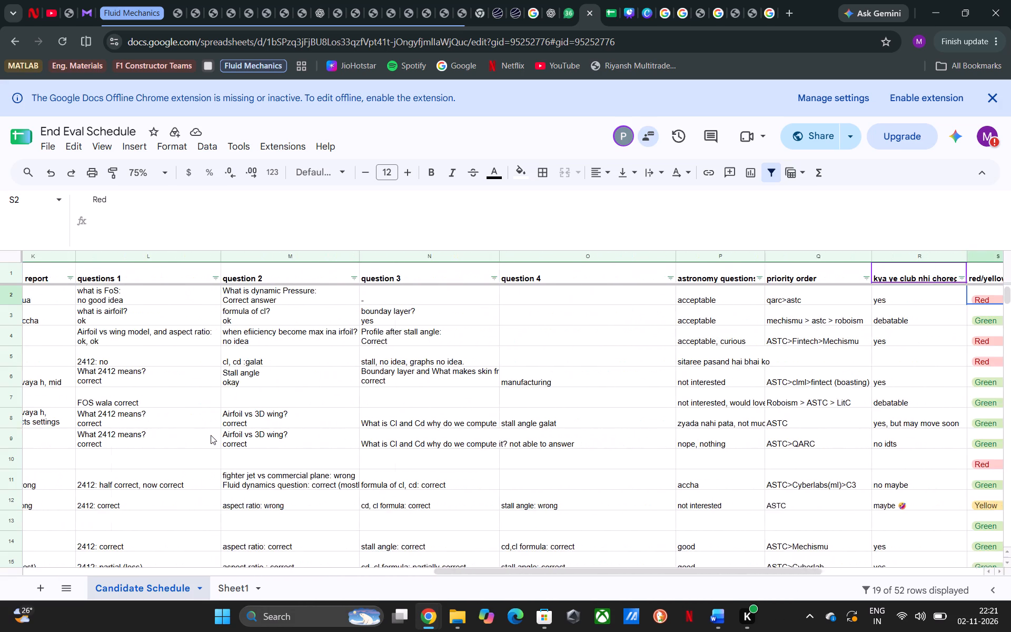
pyautogui.hscroll(-1, 211, 435)
pyautogui.hscroll(7, 211, 435)
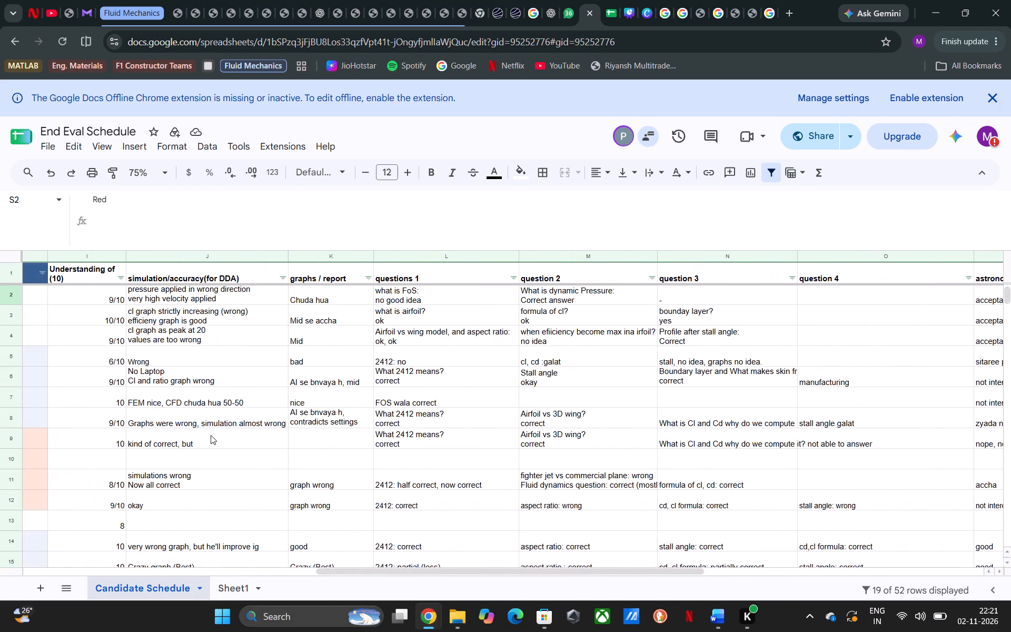
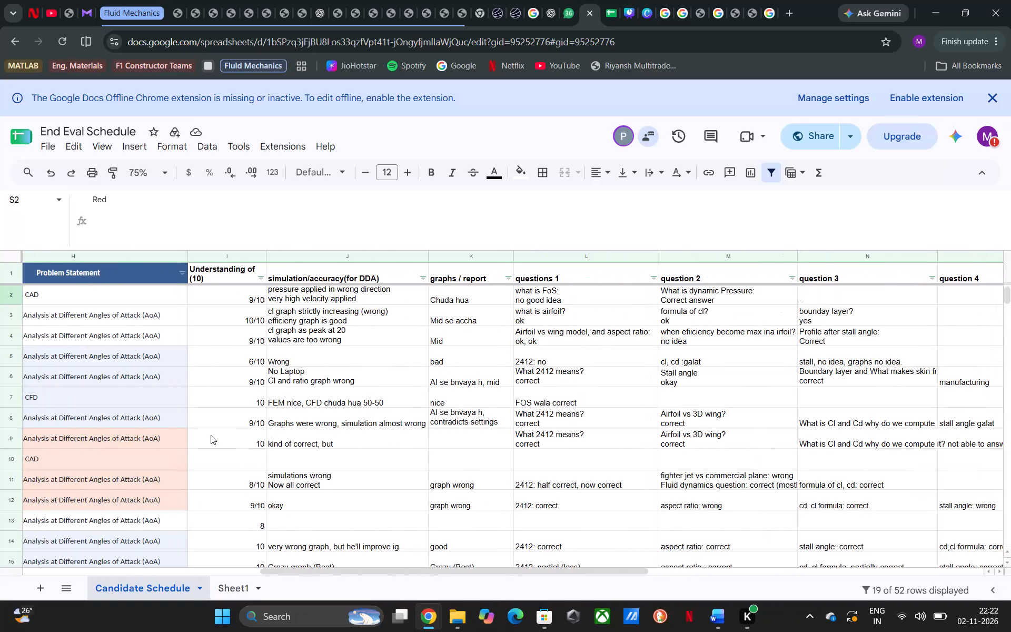
# Recheck row 9's simulation note, question answers and priority order, and set its red/yellow/green rating to Yellow.
pyautogui.hscroll(3, 211, 435)
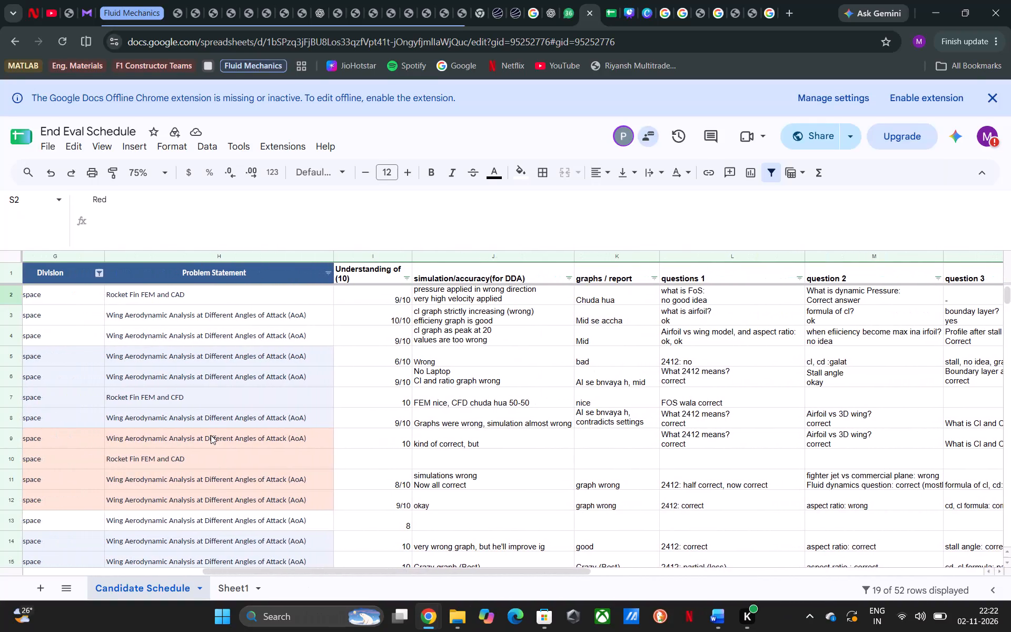
pyautogui.hscroll(4, 211, 435)
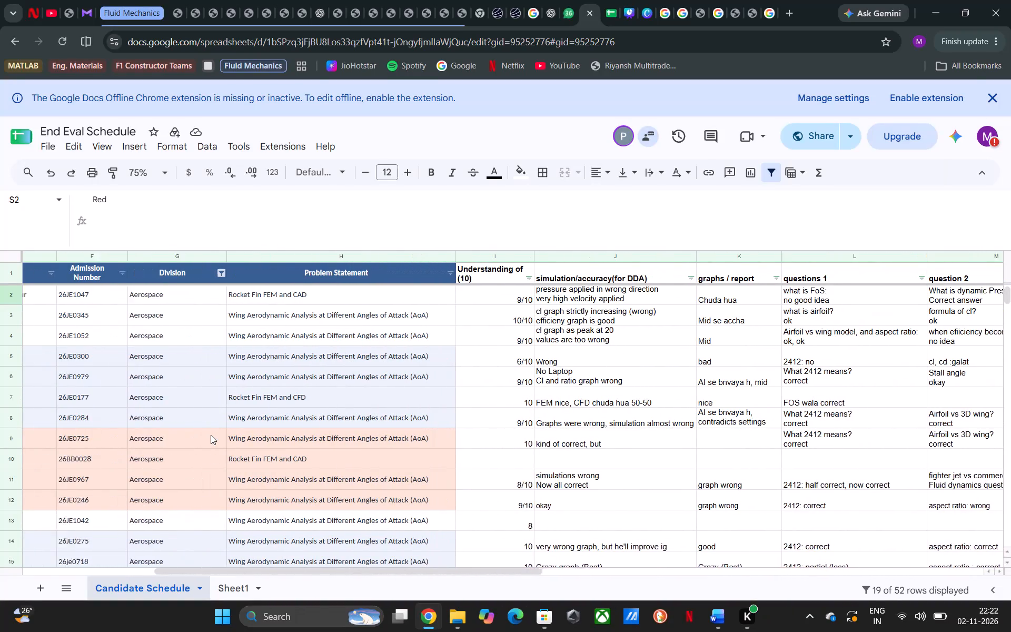
pyautogui.hscroll(1, 211, 435)
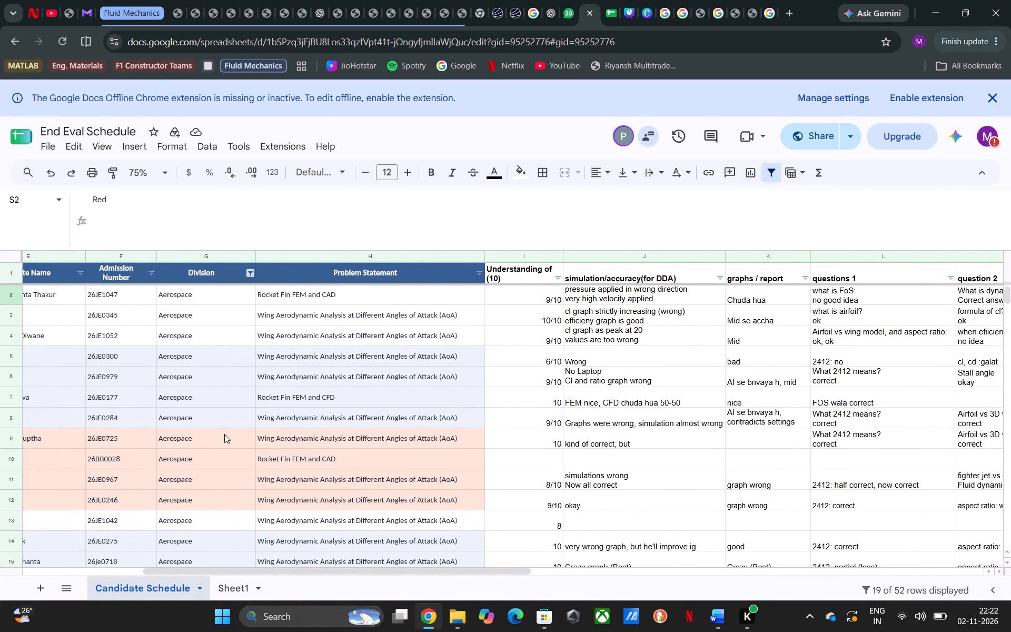
pyautogui.hscroll(4, 215, 433)
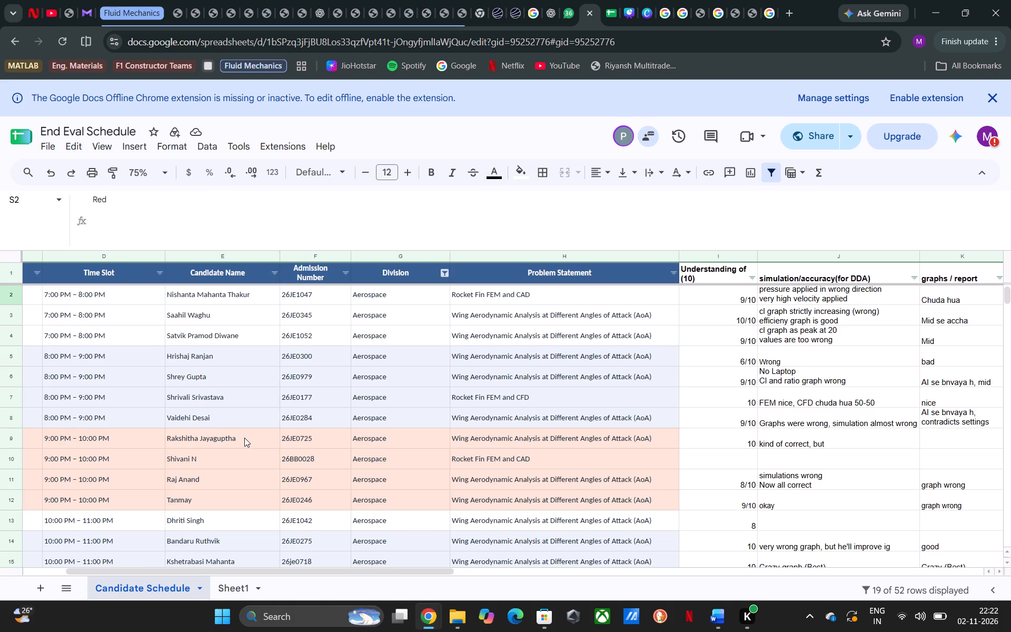
pyautogui.hscroll(-6, 244, 438)
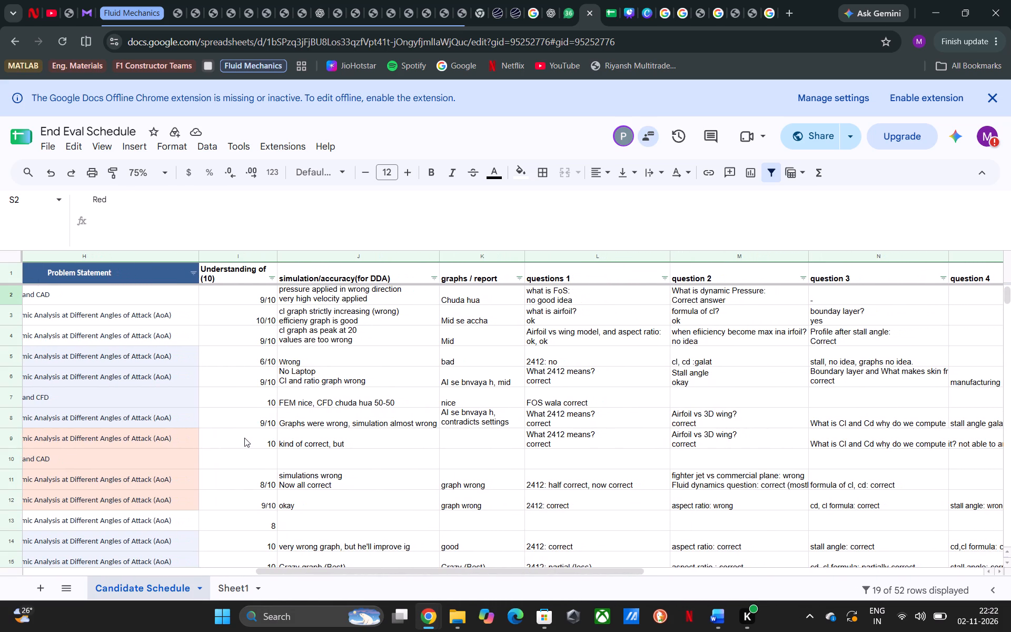
pyautogui.hscroll(-3, 244, 438)
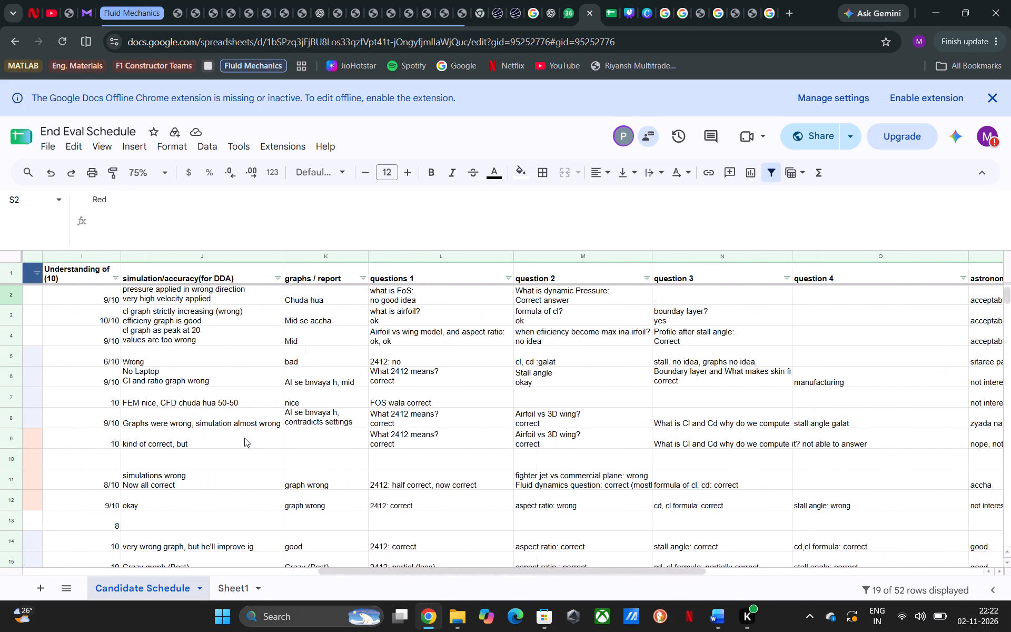
pyautogui.hscroll(1, 244, 438)
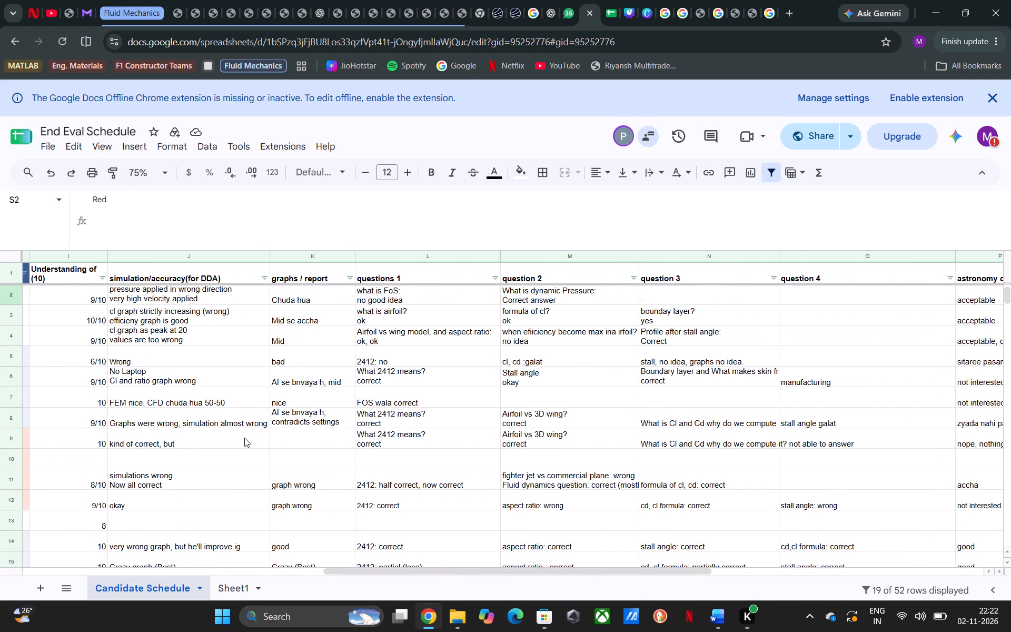
pyautogui.hscroll(1, 244, 438)
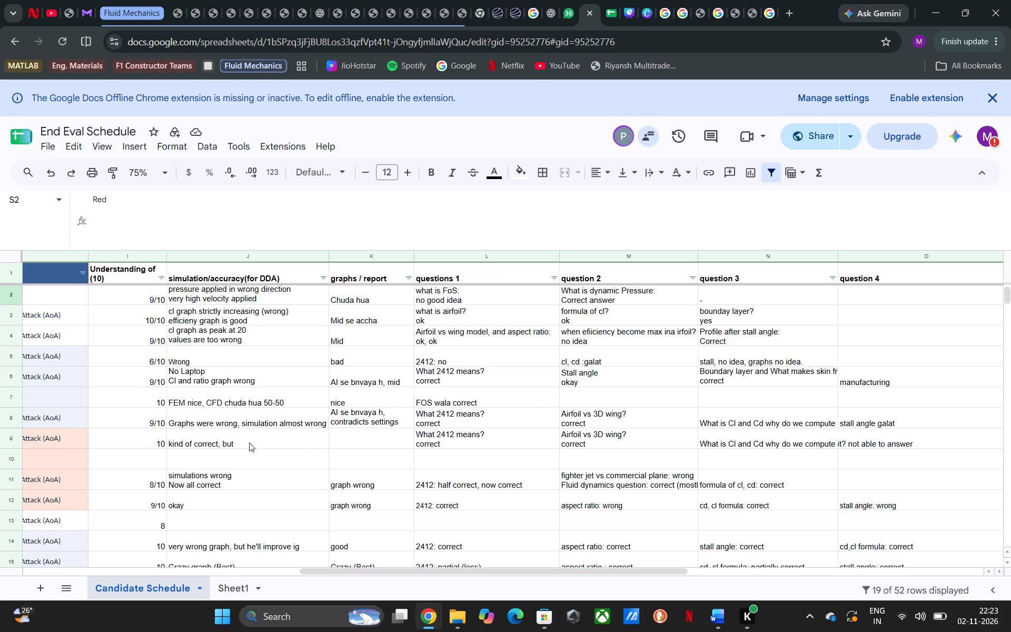
pyautogui.hscroll(-8, 242, 442)
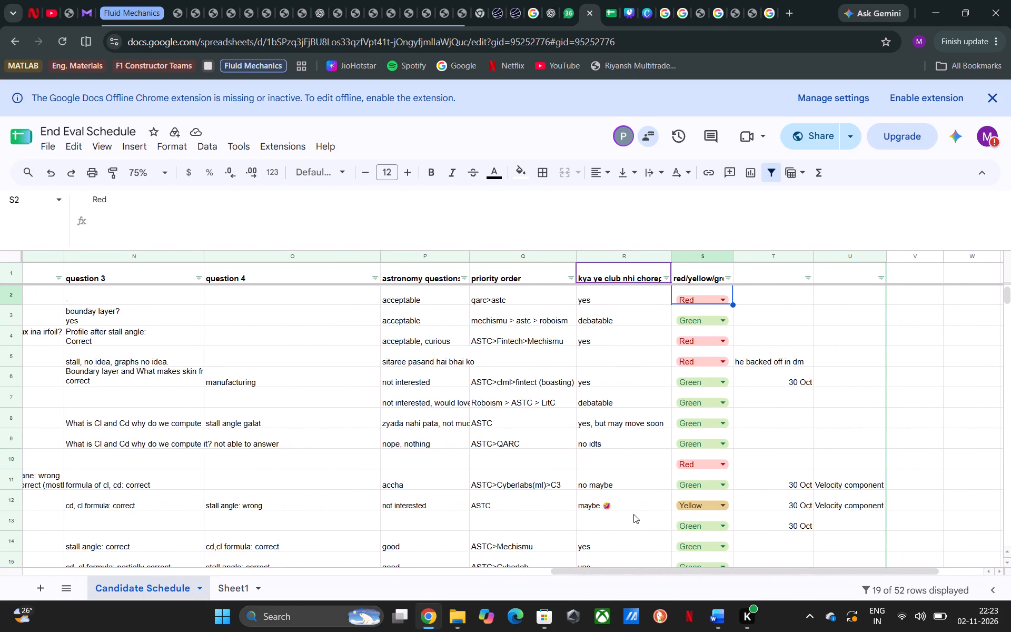
pyautogui.click(688, 443)
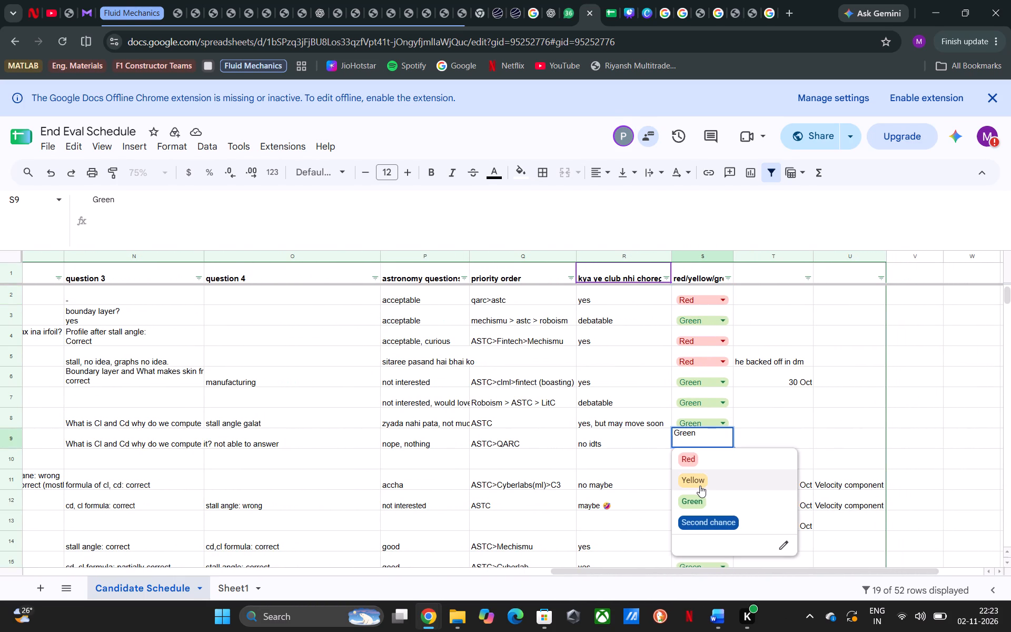
pyautogui.click(706, 479)
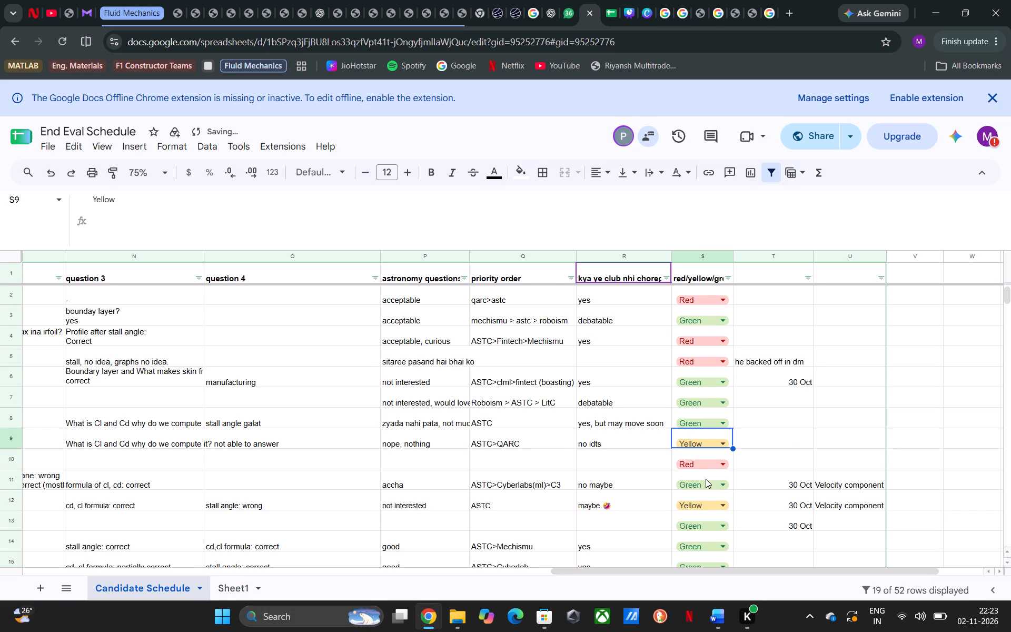
# Review row 11's candidate details, simulation and graph notes, question answers, priority order and rating.
pyautogui.hscroll(-1, 706, 479)
pyautogui.hscroll(13, 706, 479)
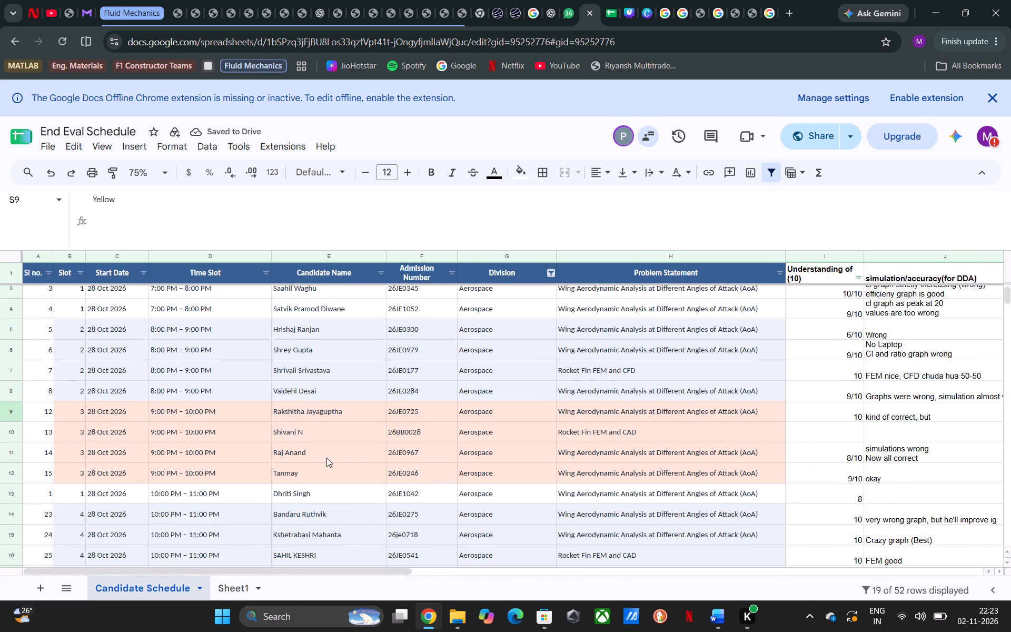
pyautogui.hscroll(-6, 326, 458)
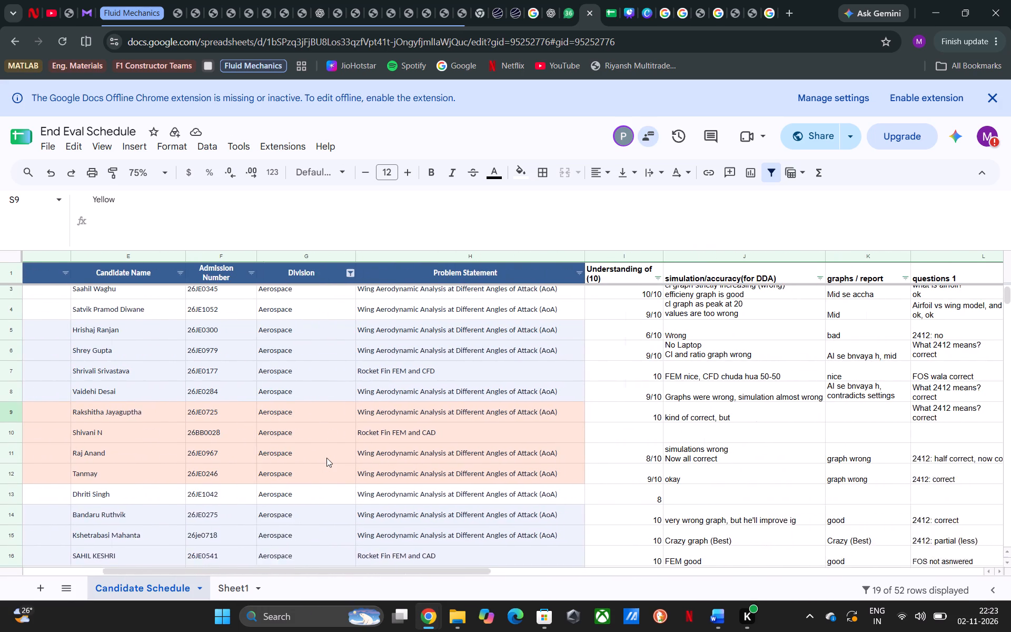
pyautogui.hscroll(-7, 326, 458)
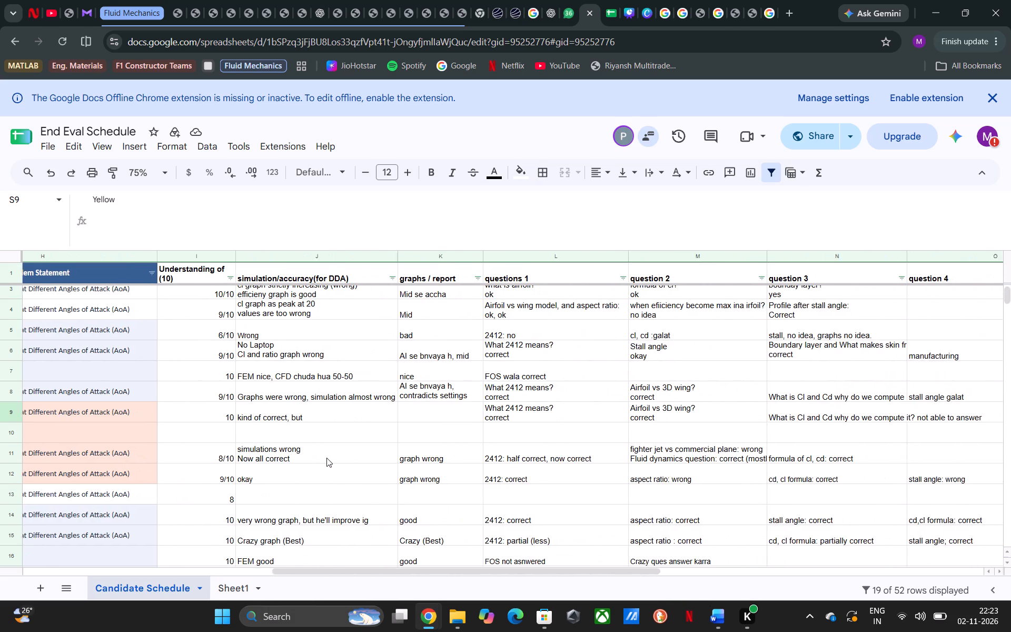
pyautogui.hscroll(-9, 326, 458)
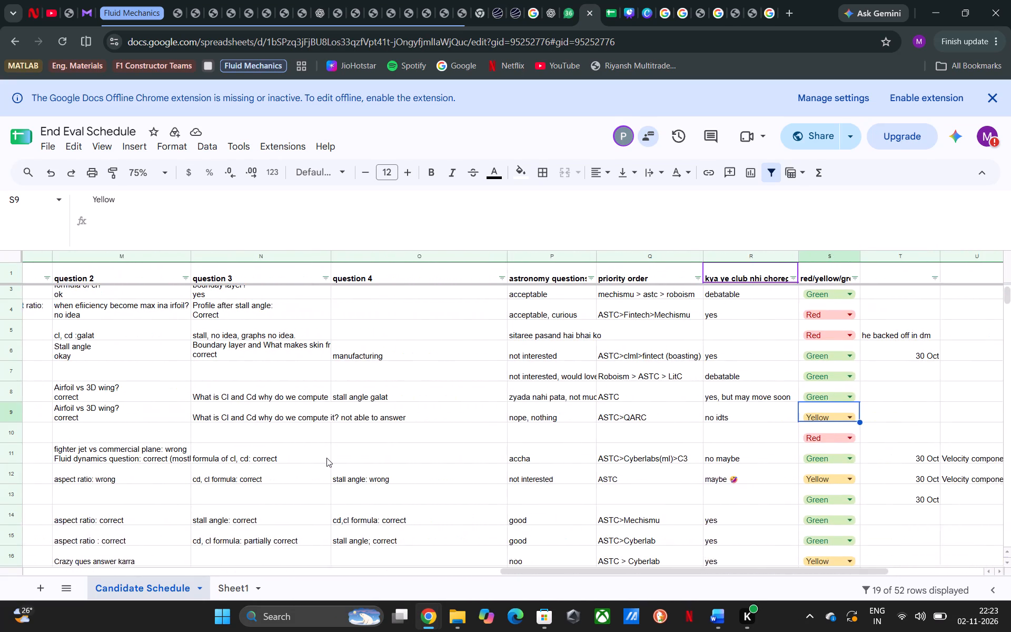
pyautogui.hscroll(-1, 326, 458)
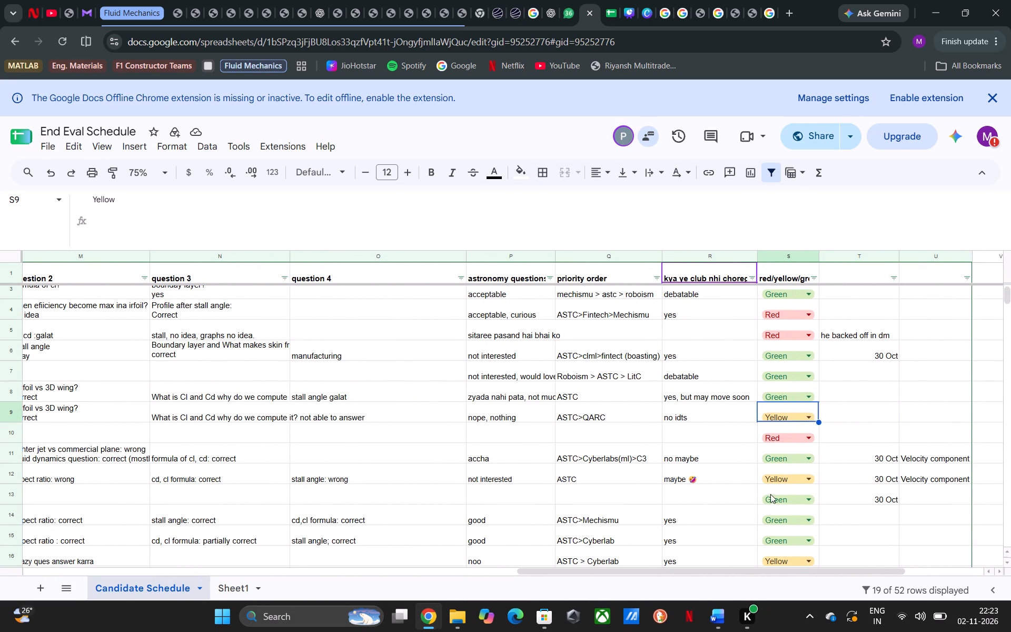
# Check row 12's simulation and graph notes, question answers and priority order, and set its red/yellow/green rating to Red.
pyautogui.hscroll(3, 774, 480)
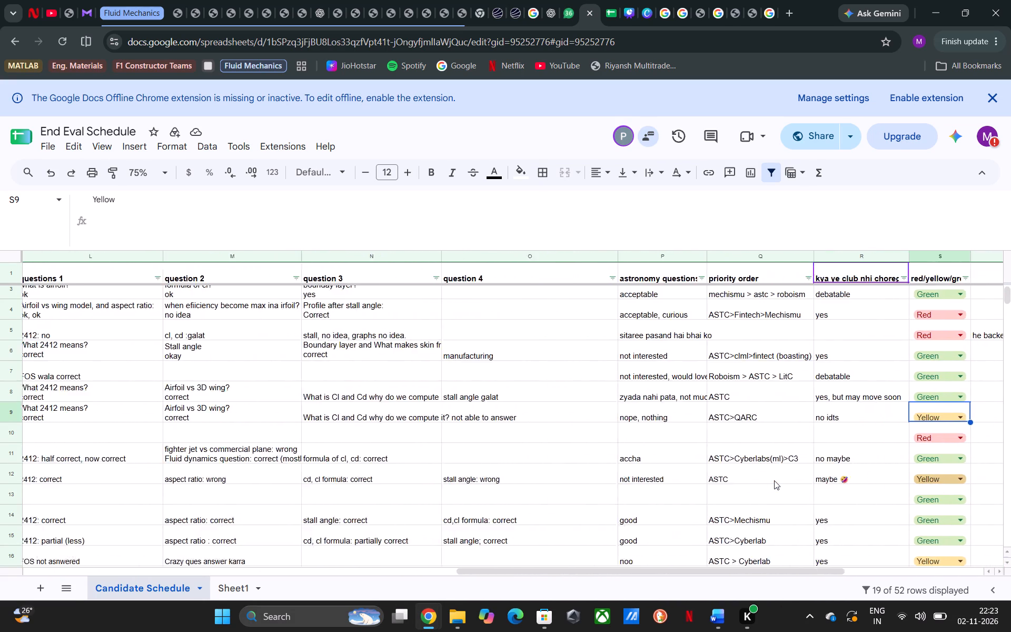
pyautogui.hscroll(9, 774, 480)
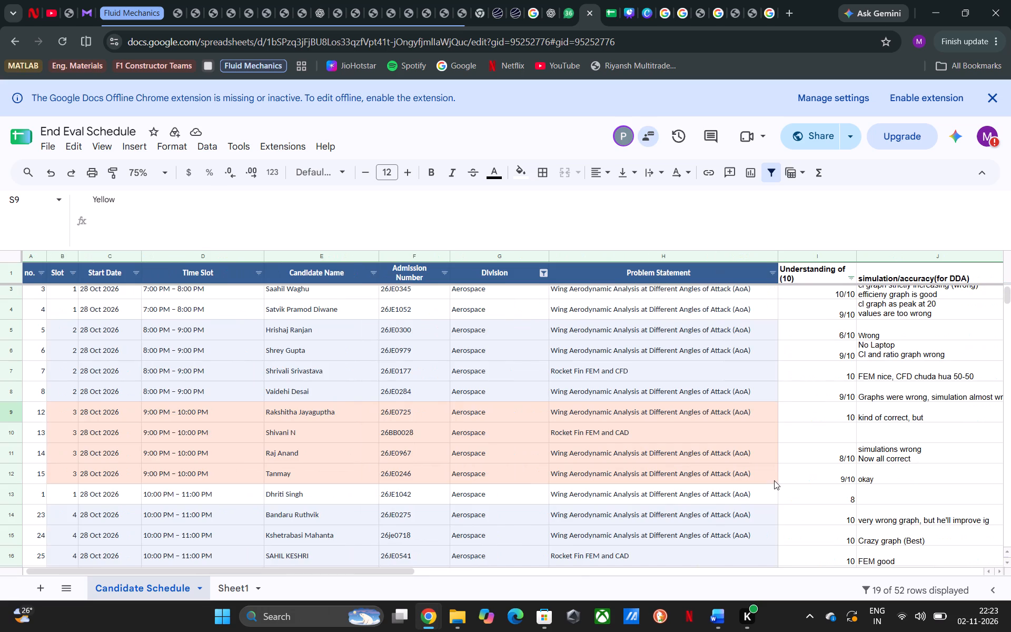
pyautogui.hscroll(-5, 774, 480)
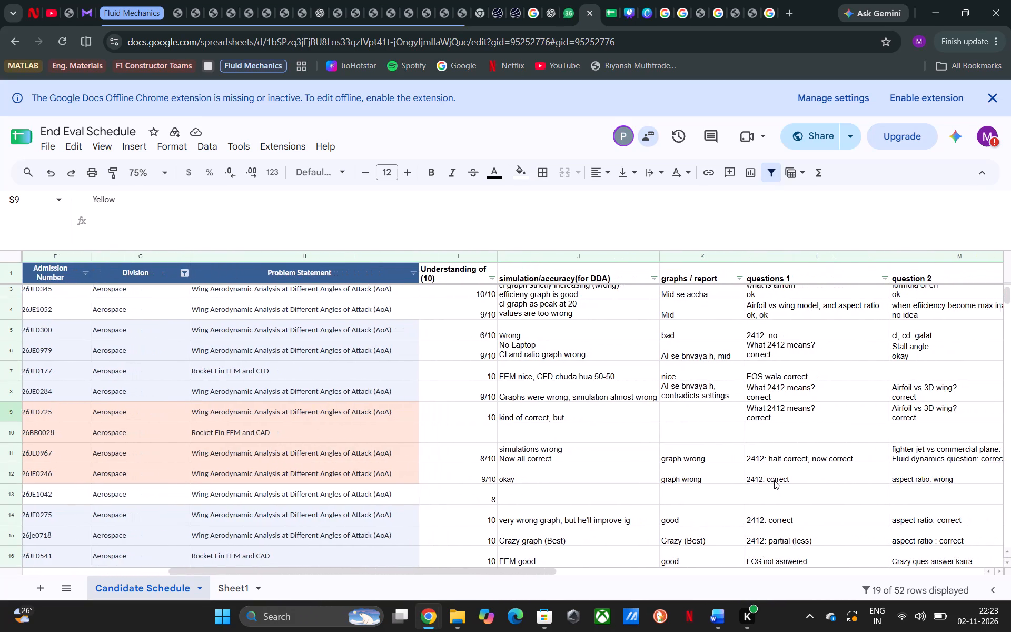
pyautogui.hscroll(-3, 774, 480)
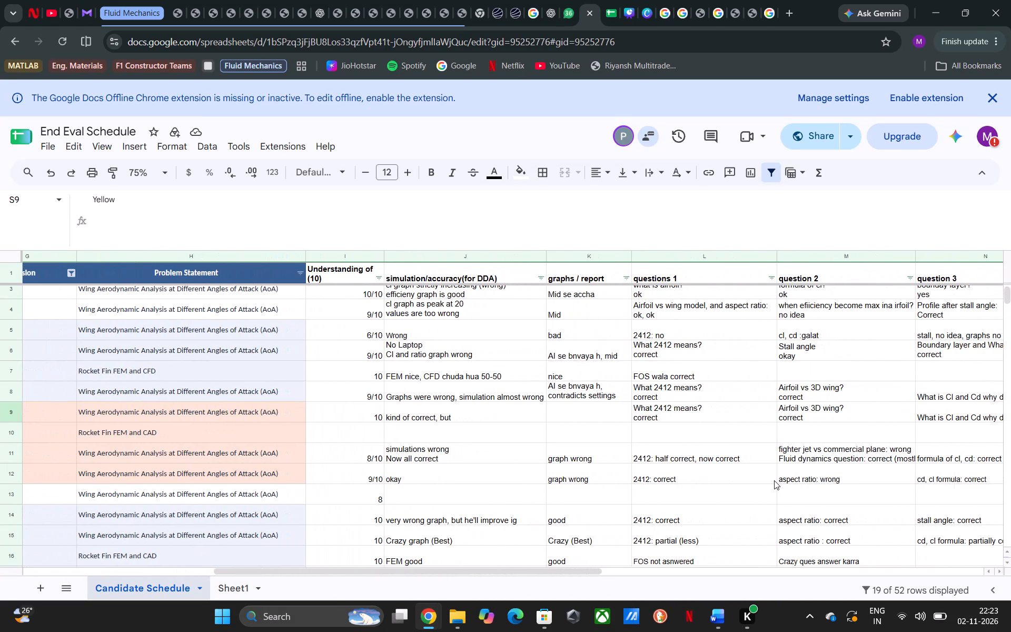
pyautogui.hscroll(-6, 774, 480)
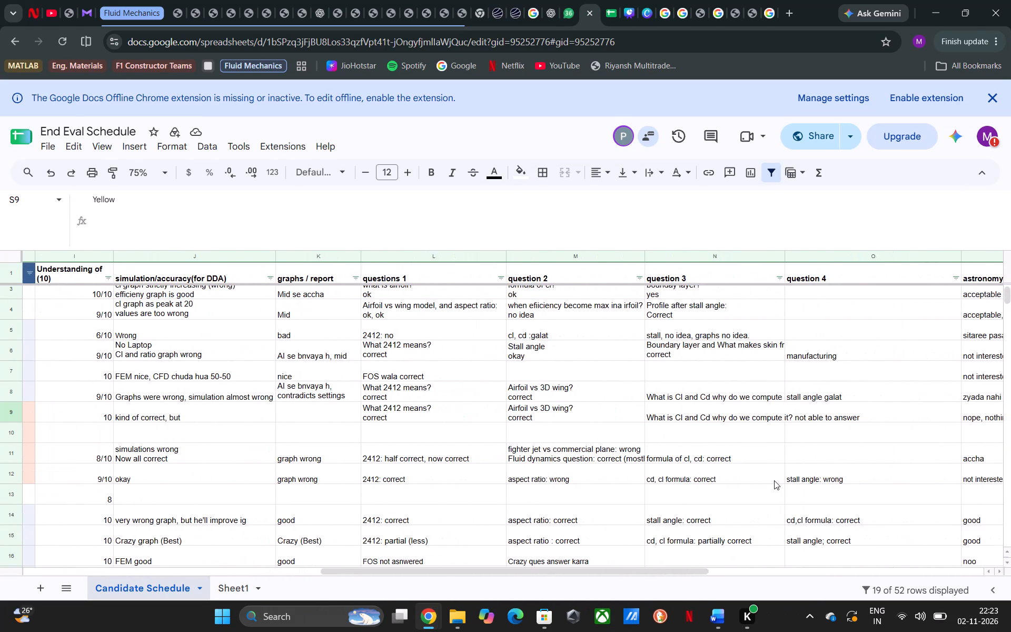
pyautogui.hscroll(-3, 774, 480)
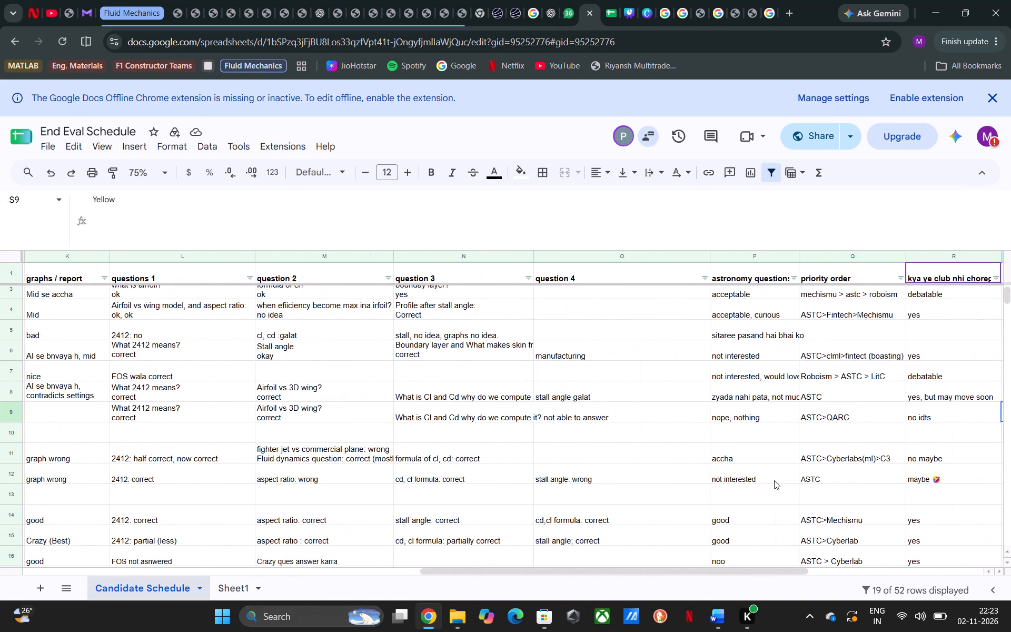
pyautogui.hscroll(-2, 774, 480)
pyautogui.click(905, 481)
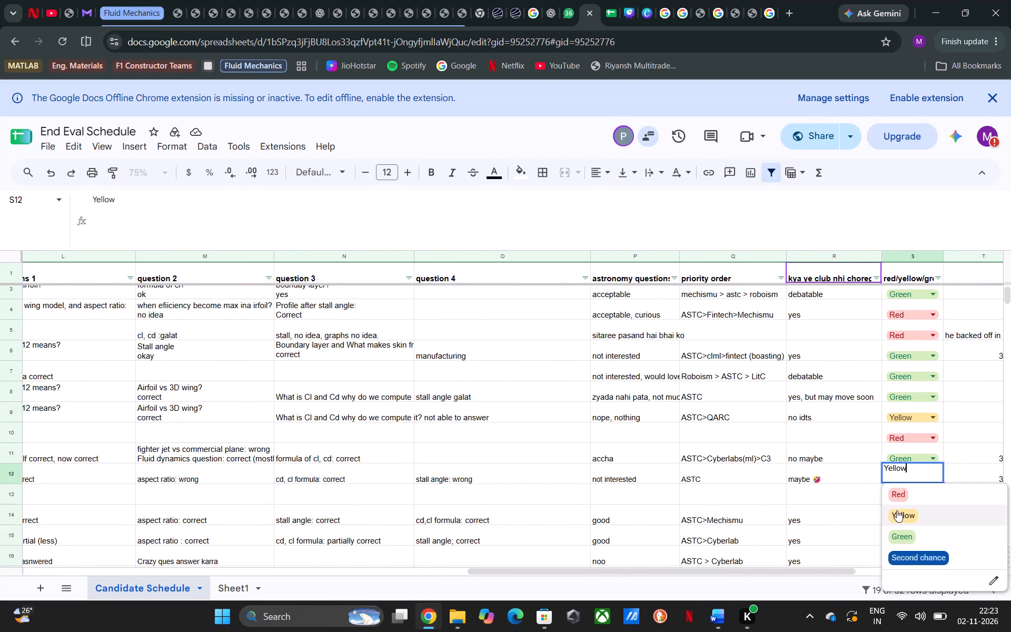
pyautogui.click(901, 499)
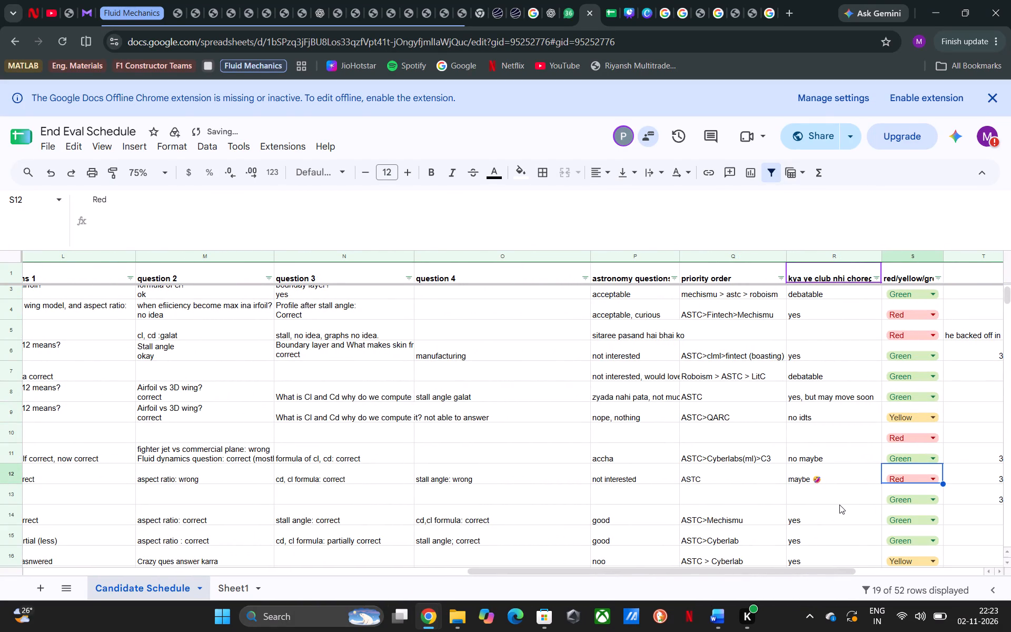
# Review the candidate details, question answers, priority orders and ratings in rows 13 and 14.
pyautogui.hscroll(8, 839, 505)
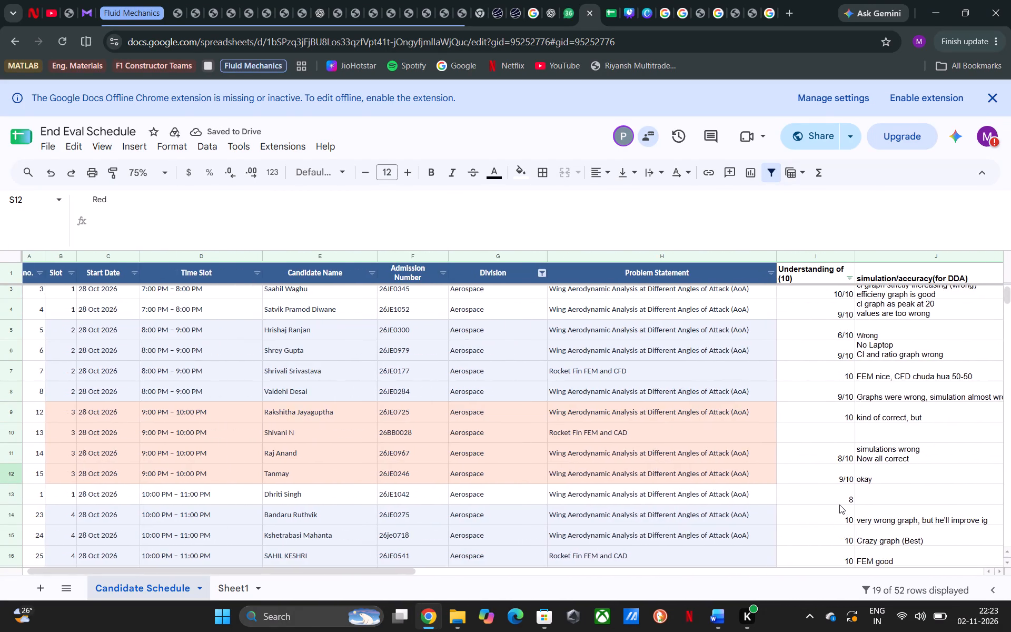
pyautogui.hscroll(1, 839, 505)
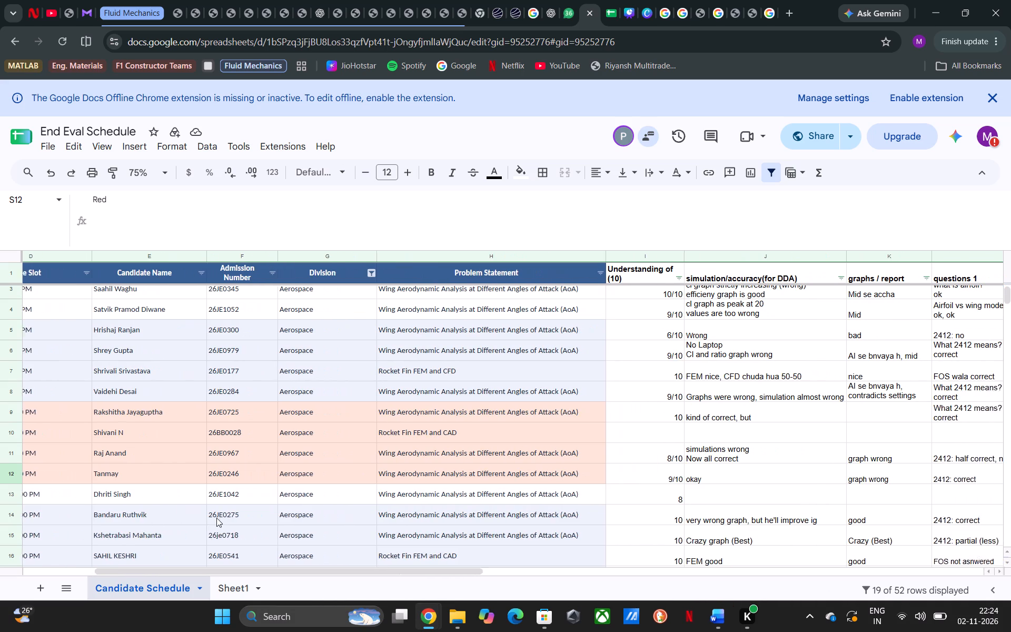
pyautogui.hscroll(-2, 216, 518)
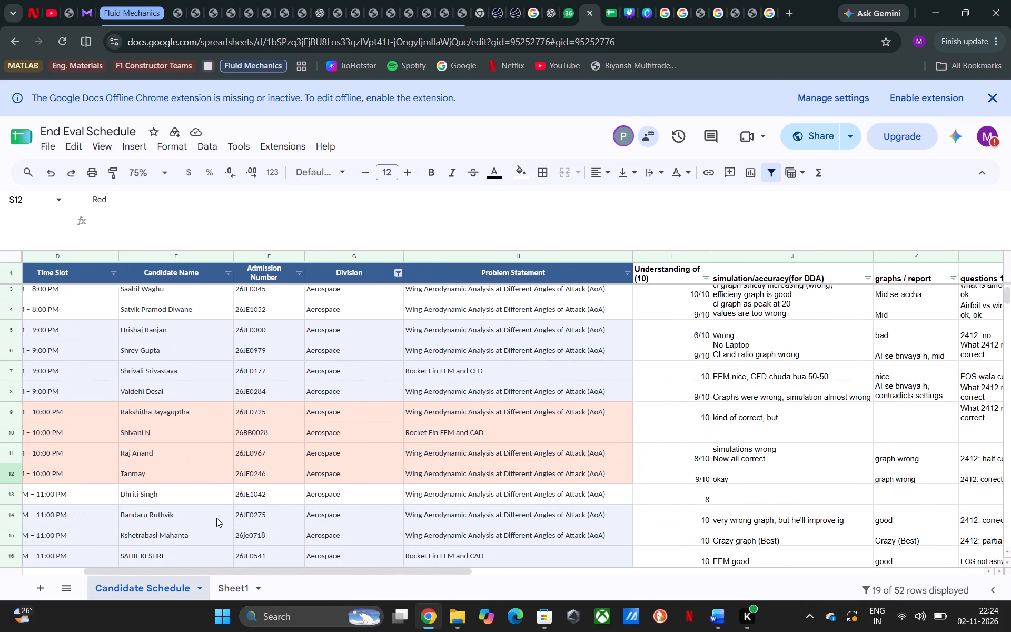
pyautogui.hscroll(-7, 216, 518)
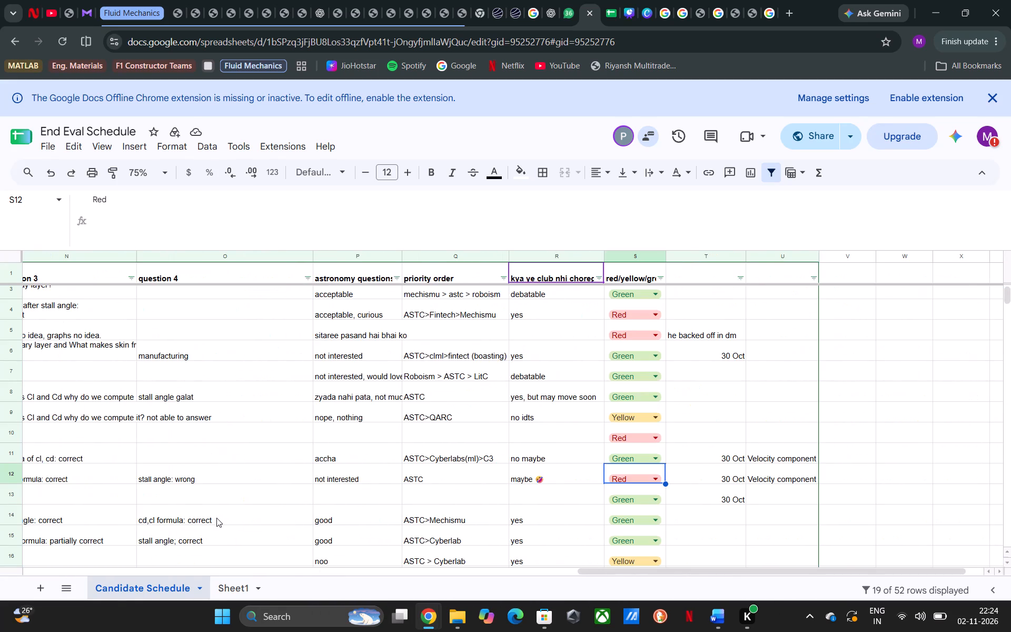
pyautogui.hscroll(-2, 216, 518)
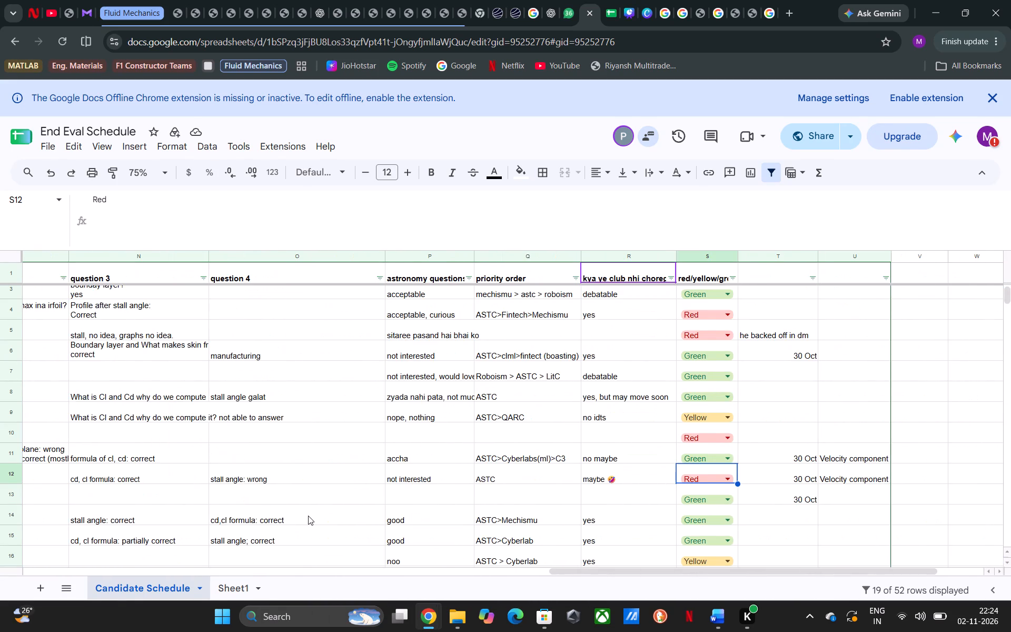
# Review the candidate details, simulation and graph notes and question answers in row 15.
pyautogui.hscroll(9, 308, 516)
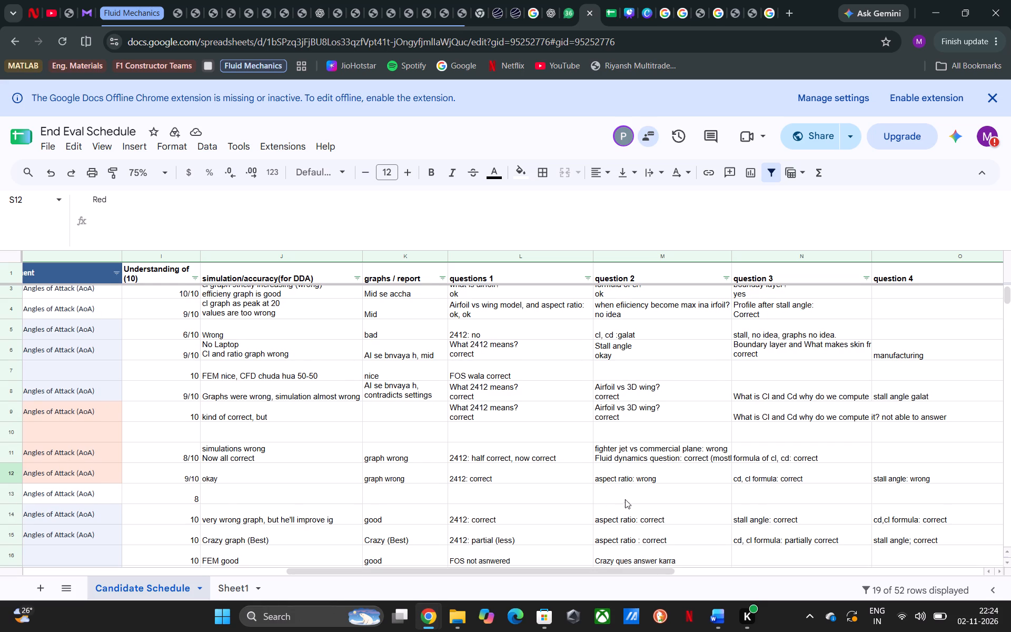
pyautogui.hscroll(12, 187, 534)
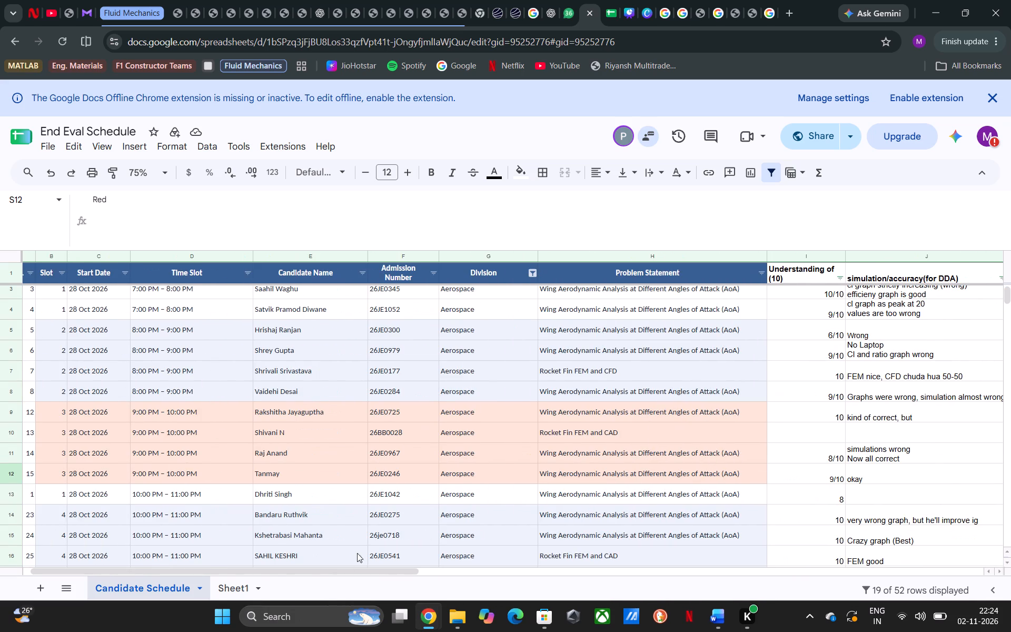
pyautogui.hscroll(-6, 275, 537)
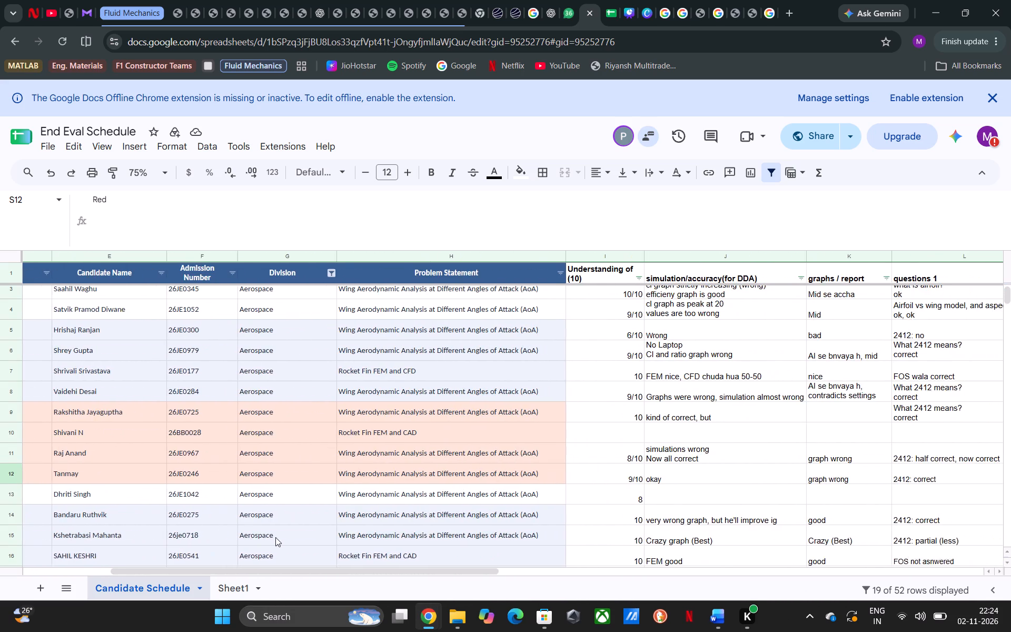
pyautogui.hscroll(-5, 275, 537)
pyautogui.scroll(-1, 275, 537)
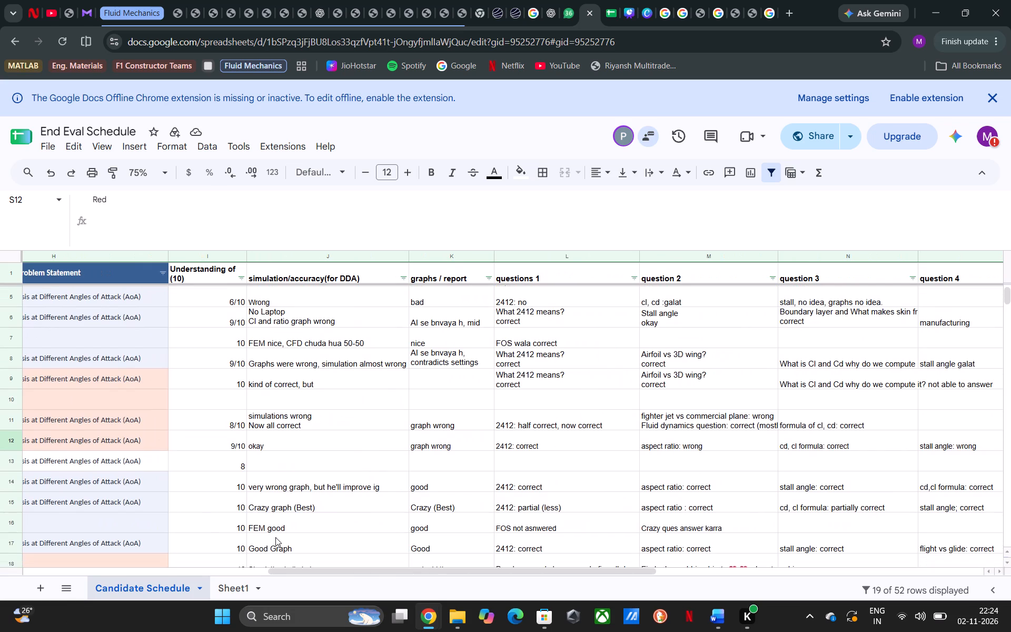
# Review row 16's candidate details, simulation and graph notes, question answers, priority order and red/yellow/green rating.
pyautogui.hscroll(8, 200, 512)
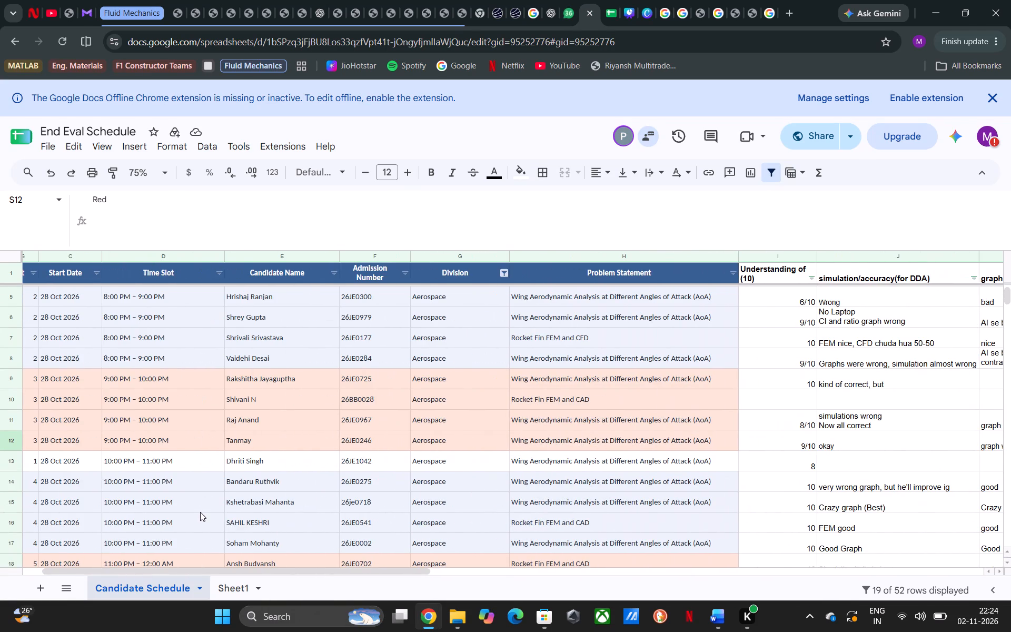
pyautogui.hscroll(-2, 214, 522)
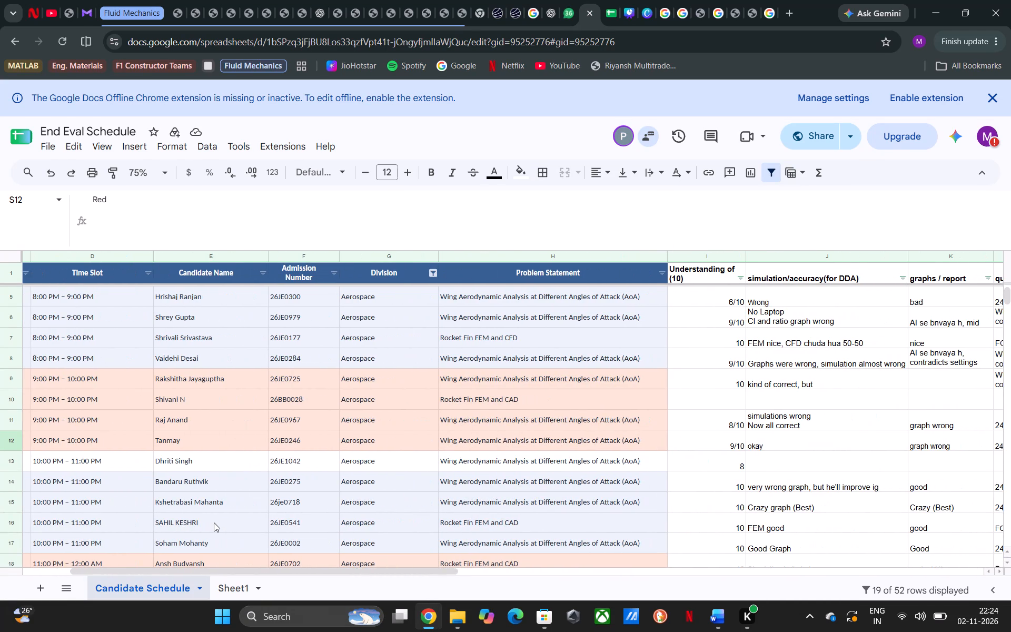
pyautogui.hscroll(-4, 214, 522)
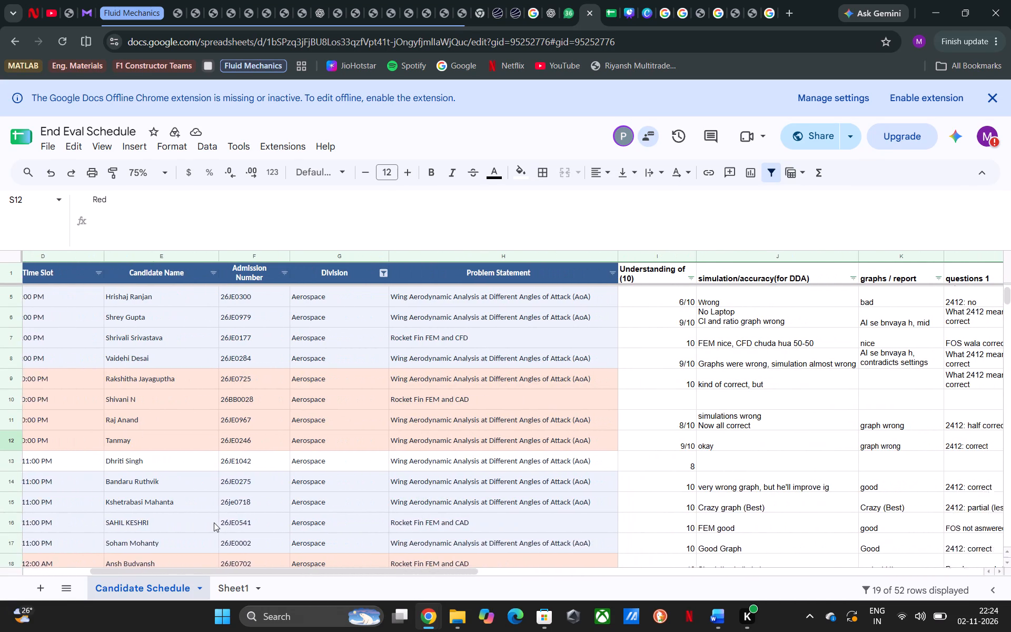
pyautogui.hscroll(-9, 214, 522)
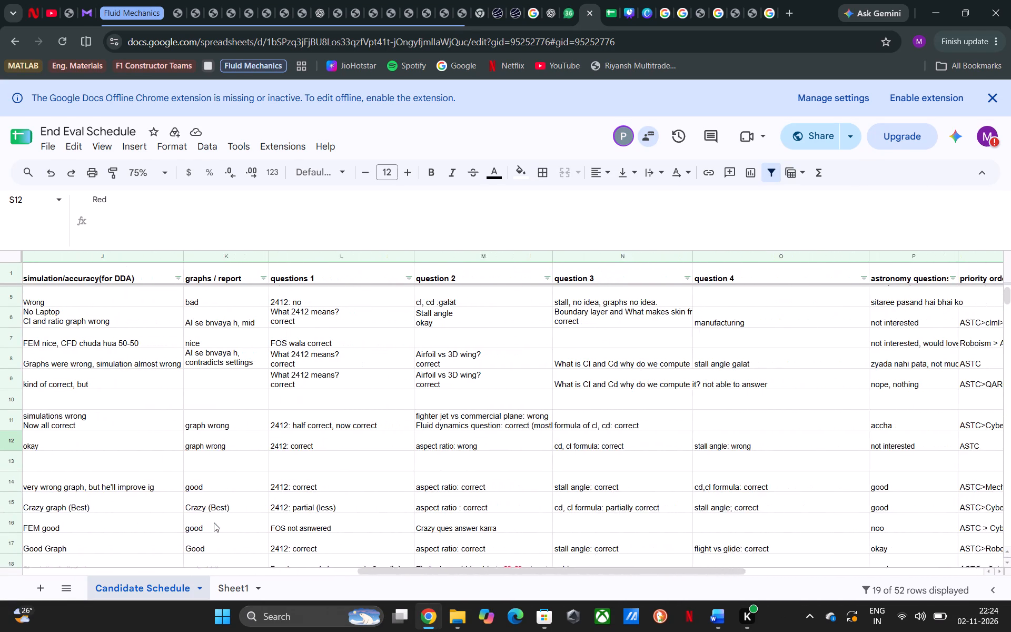
pyautogui.hscroll(-3, 214, 522)
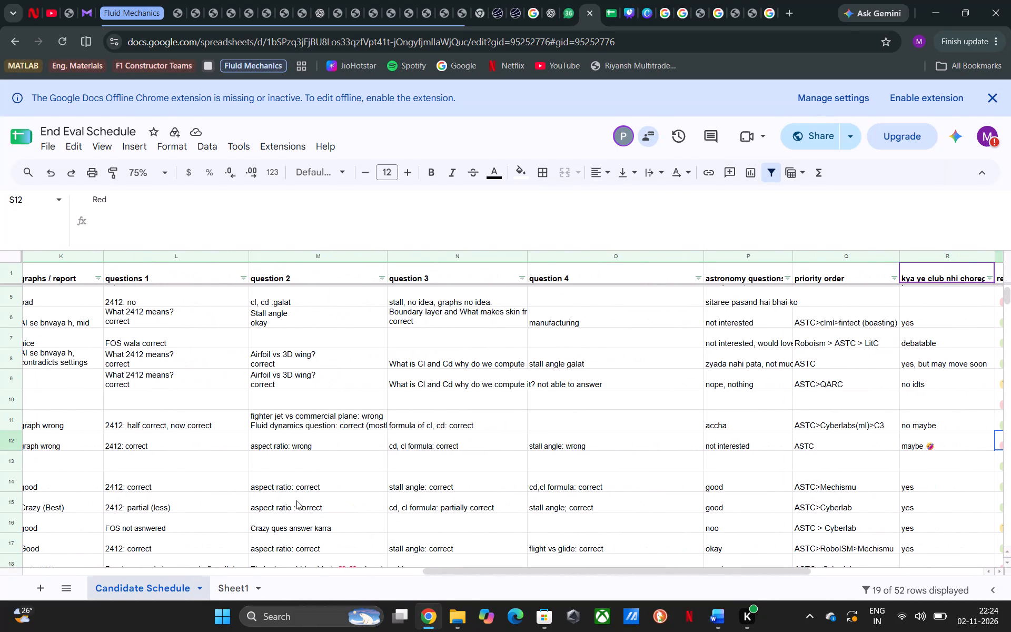
pyautogui.hscroll(-4, 362, 521)
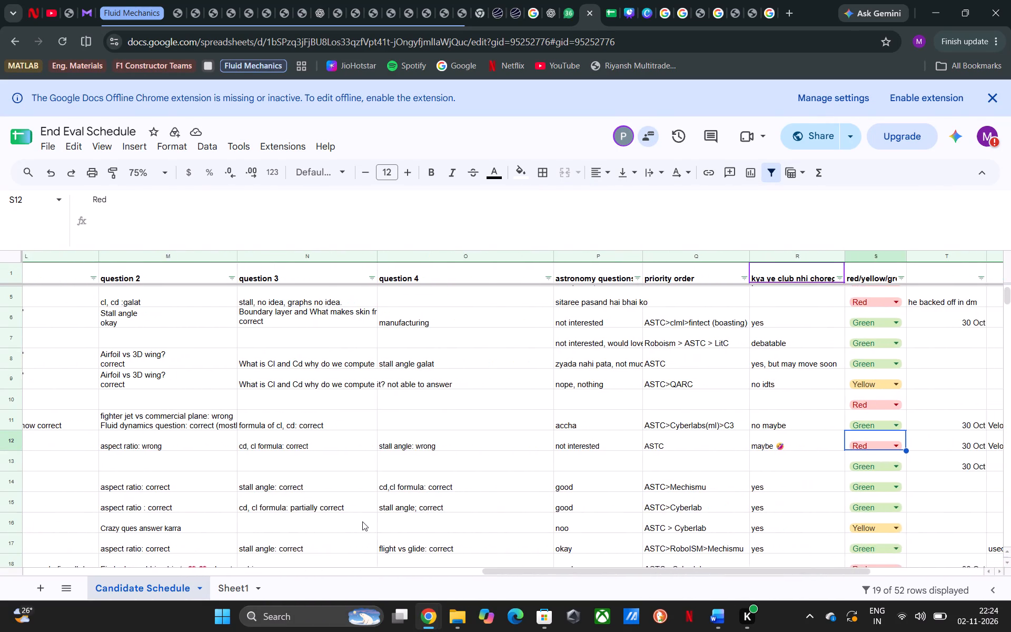
pyautogui.hscroll(-4, 362, 521)
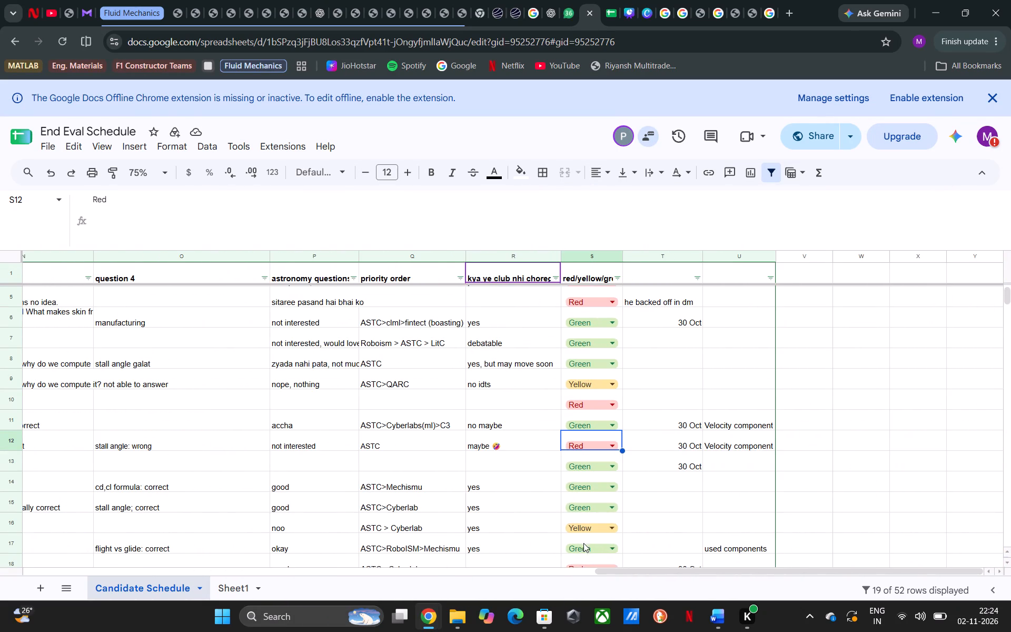
# Review the candidate details, simulation and graph notes, question answers, priority orders and ratings in rows 17 and 18.
pyautogui.hscroll(10, 580, 544)
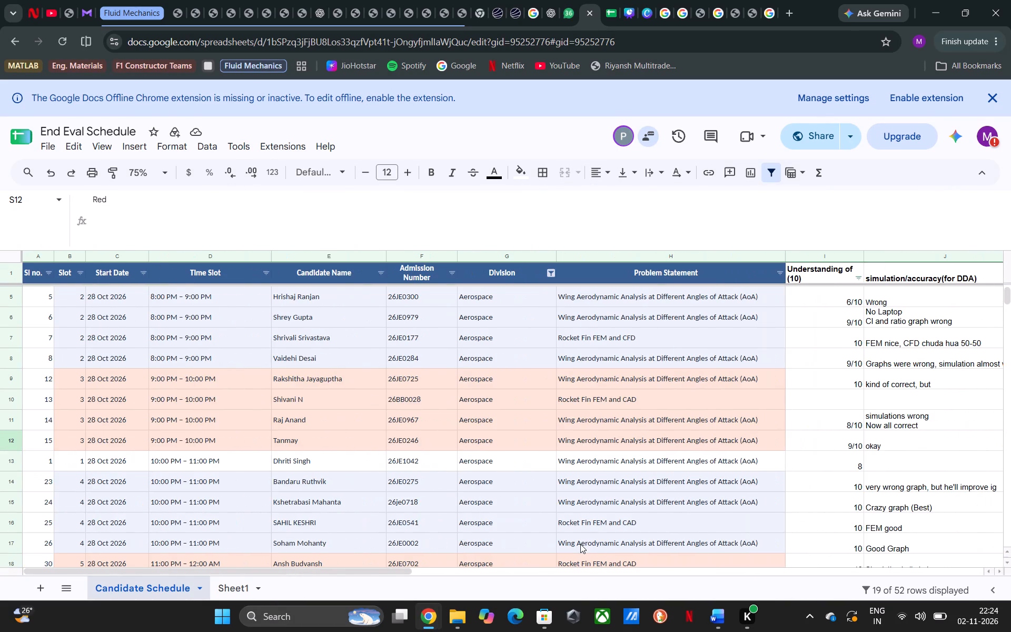
pyautogui.hscroll(1, 580, 544)
pyautogui.hscroll(-2, 580, 544)
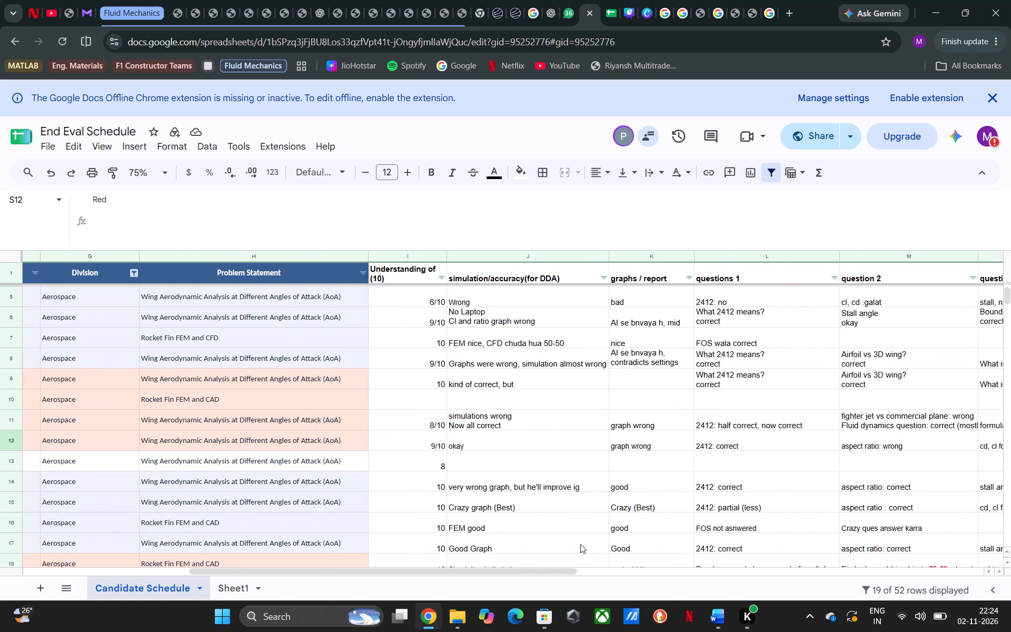
pyautogui.scroll(-1, 580, 544)
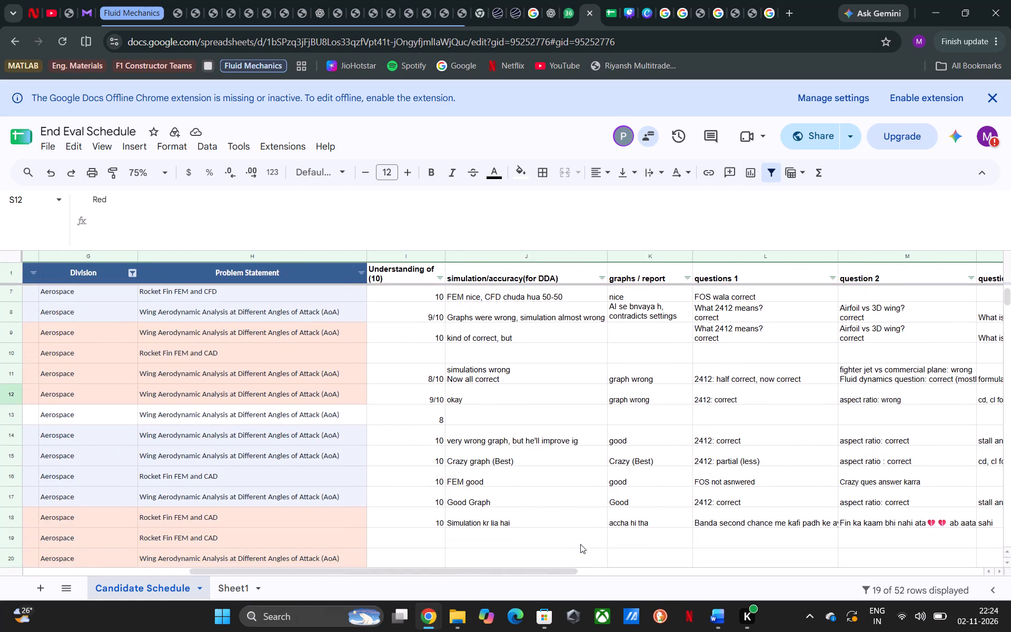
pyautogui.hscroll(-1, 580, 544)
pyautogui.hscroll(1, 580, 544)
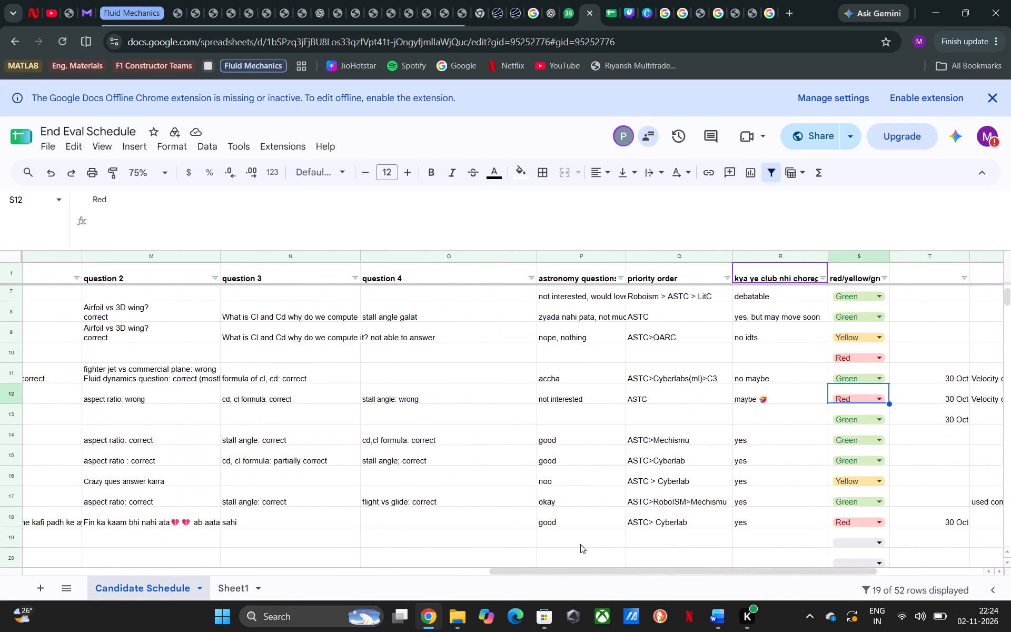
pyautogui.hscroll(10, 580, 544)
pyautogui.hscroll(-11, 580, 544)
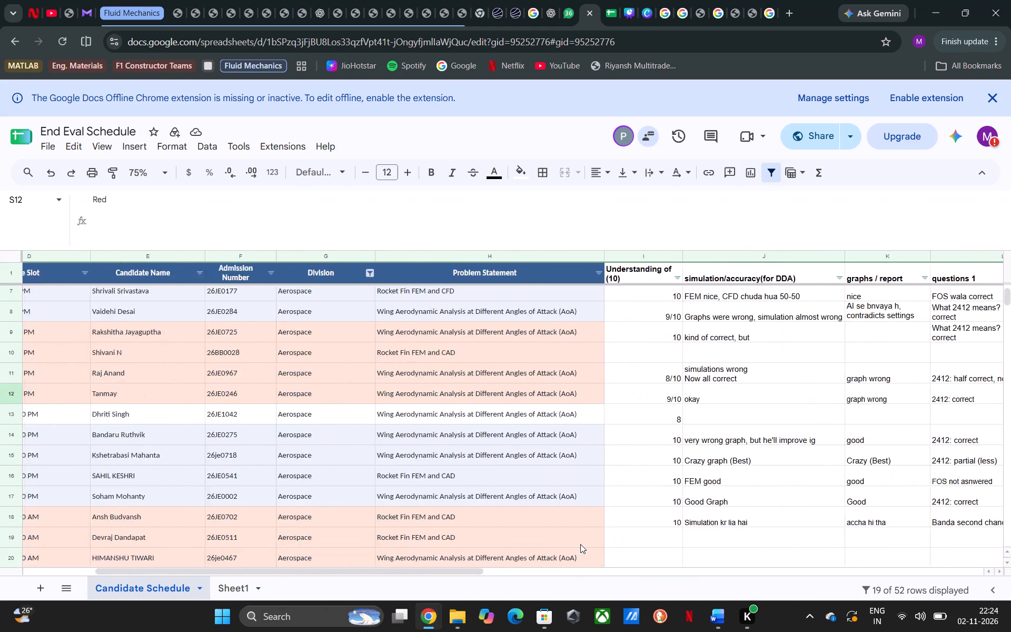
pyautogui.hscroll(-4, 580, 544)
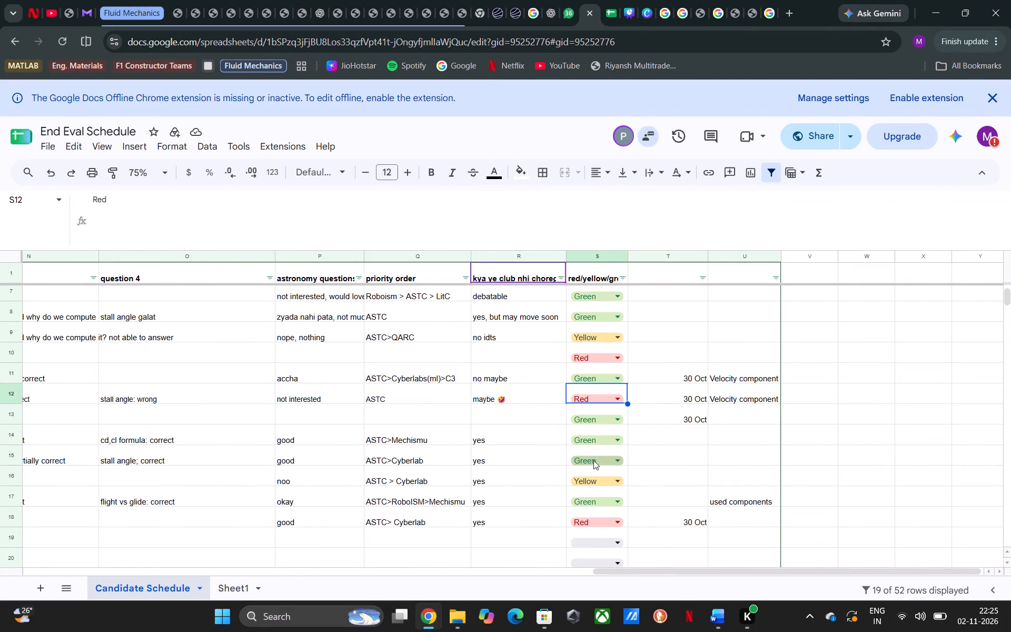
# Go back over the ratings, question answers and candidate details from row 2 down to row 15.
pyautogui.scroll(1, 594, 379)
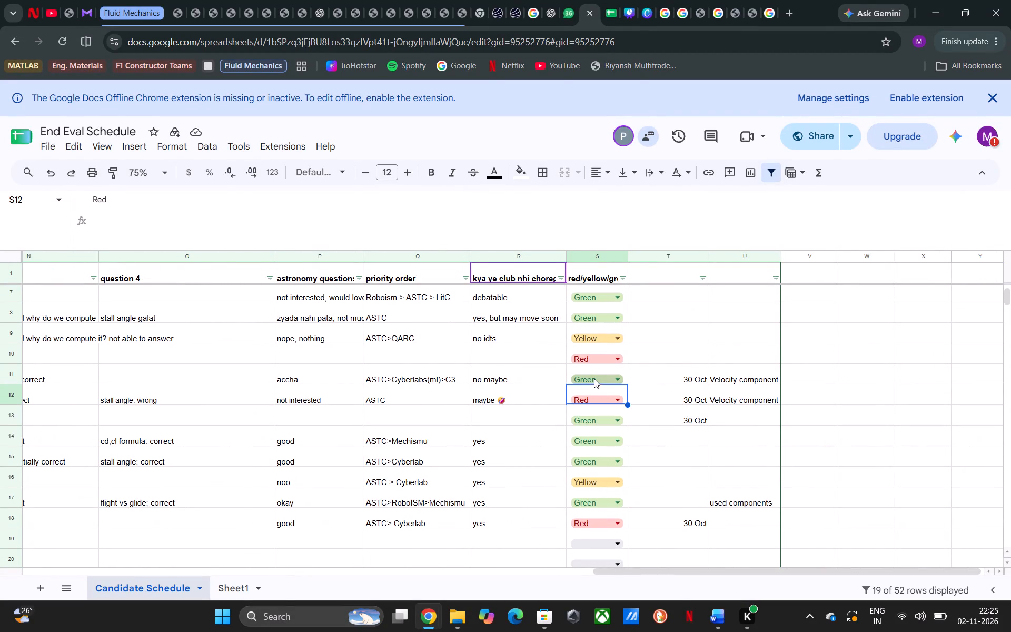
pyautogui.scroll(8, 594, 379)
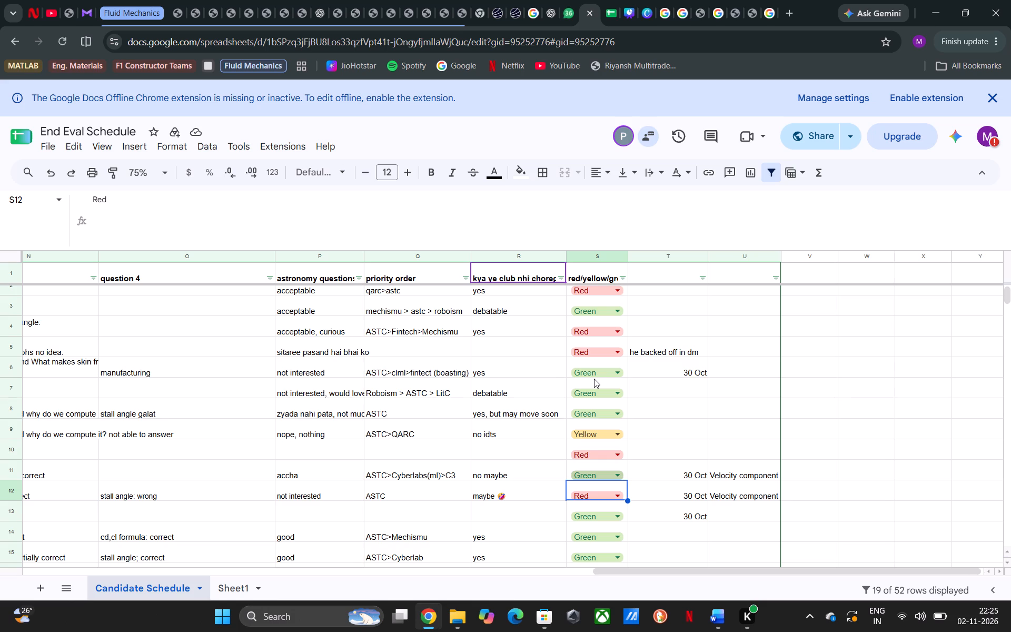
pyautogui.hscroll(1, 594, 379)
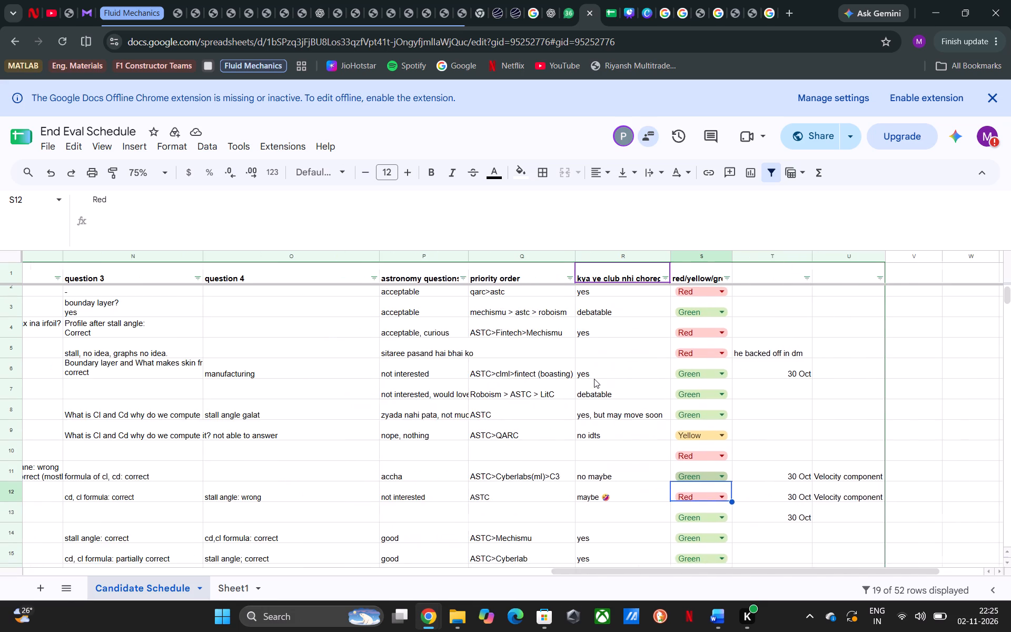
pyautogui.hscroll(2, 594, 379)
pyautogui.hscroll(8, 702, 441)
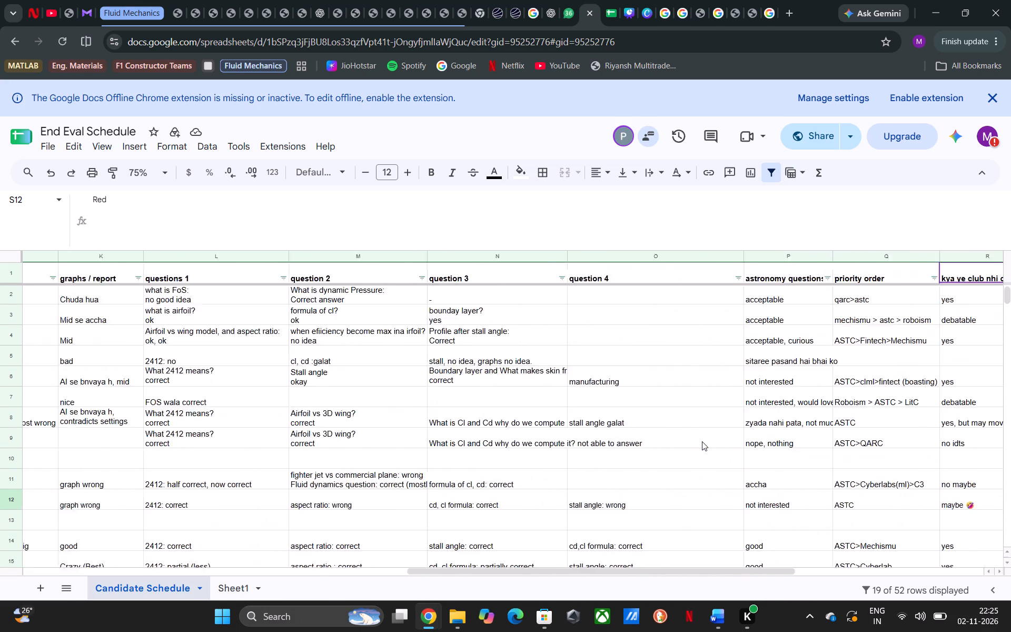
pyautogui.hscroll(10, 702, 441)
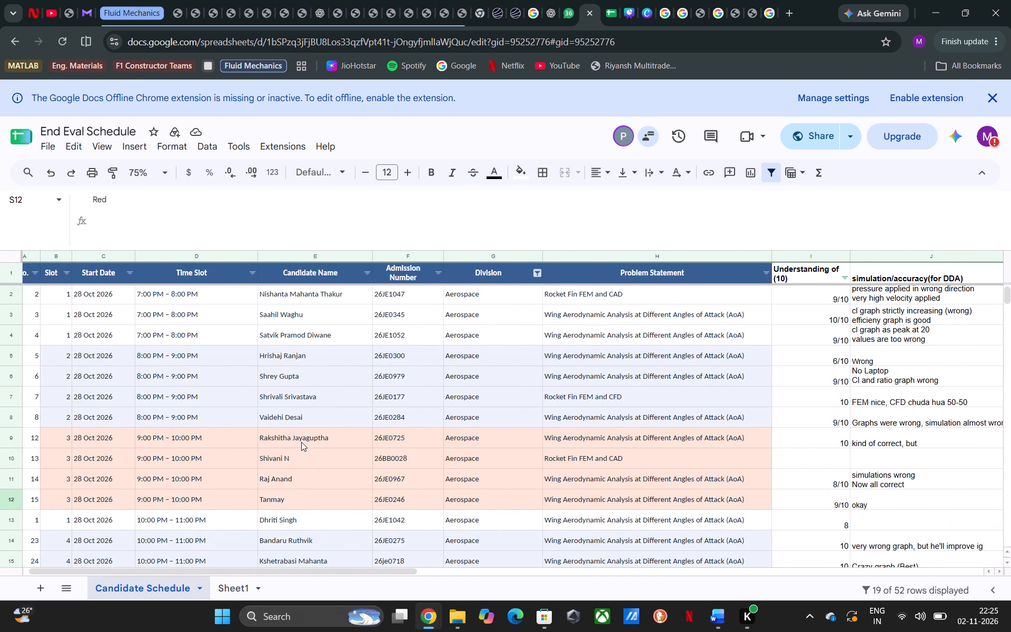
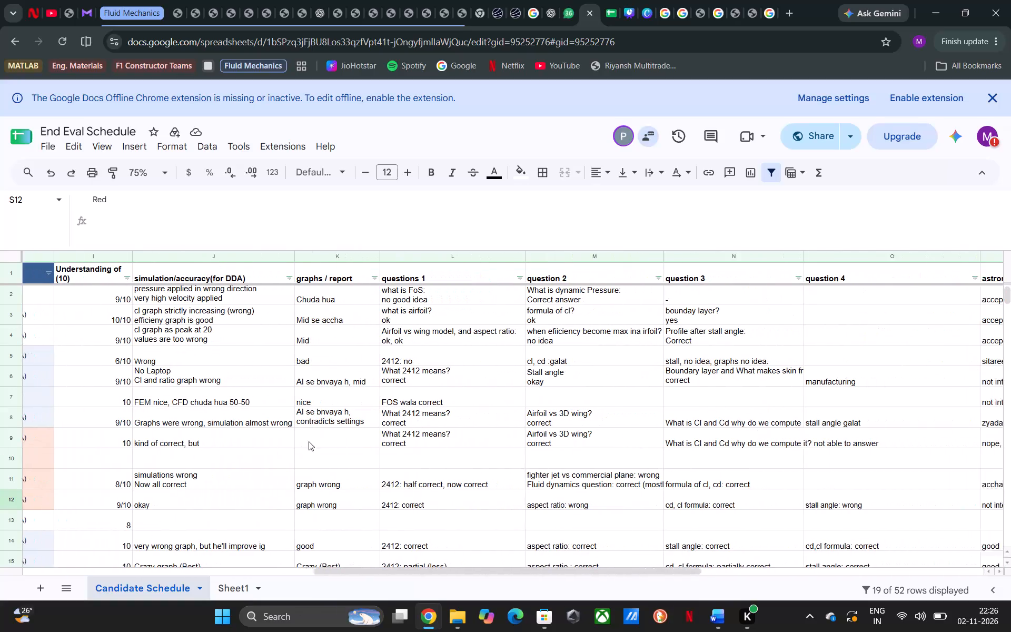
# Recheck the question answers, astronomy answers, priority orders, ratings and matching candidate details across rows 2 to 15, especially rows 11 and 12.
pyautogui.hscroll(-4, 795, 453)
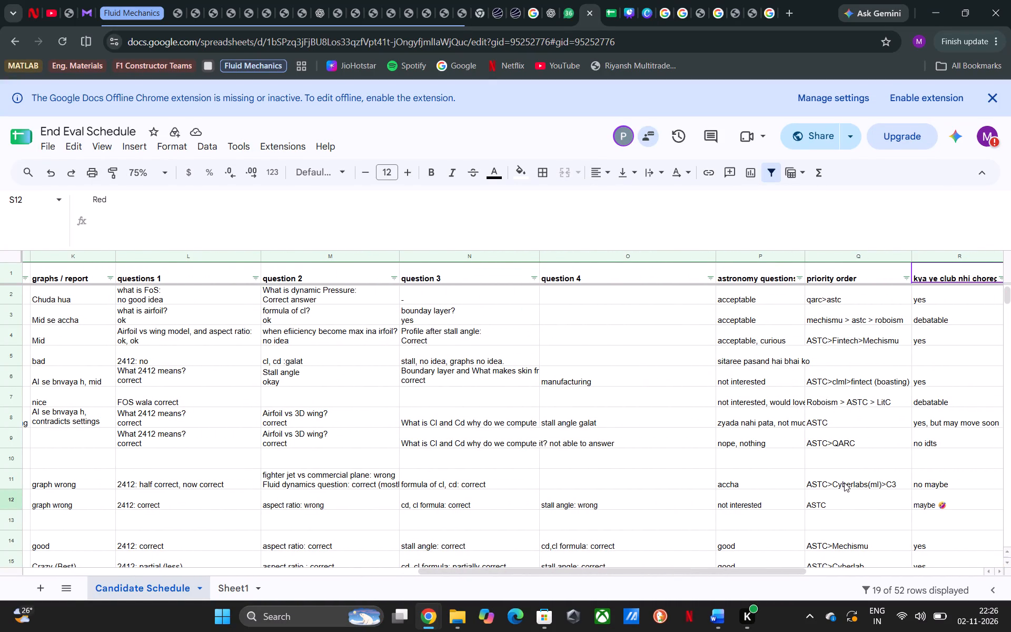
pyautogui.hscroll(-2, 844, 482)
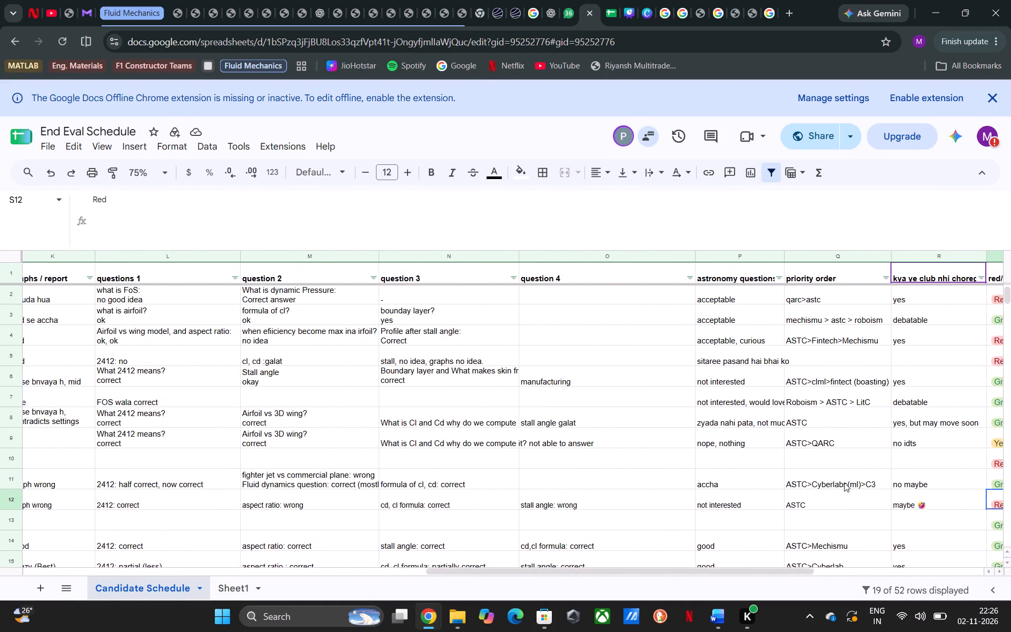
pyautogui.hscroll(-2, 844, 482)
pyautogui.hscroll(7, 844, 482)
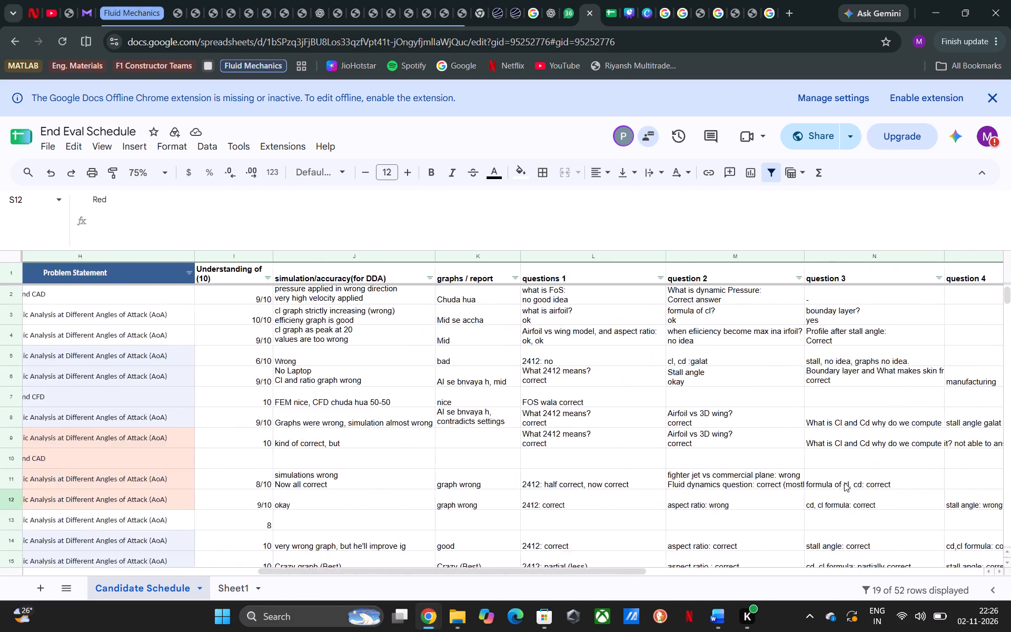
pyautogui.hscroll(10, 844, 482)
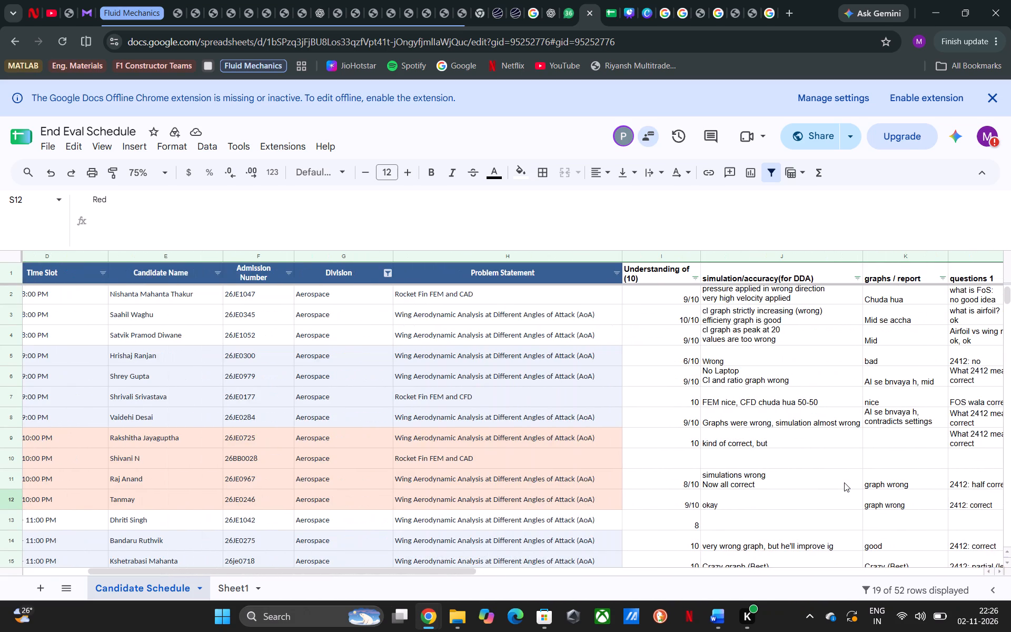
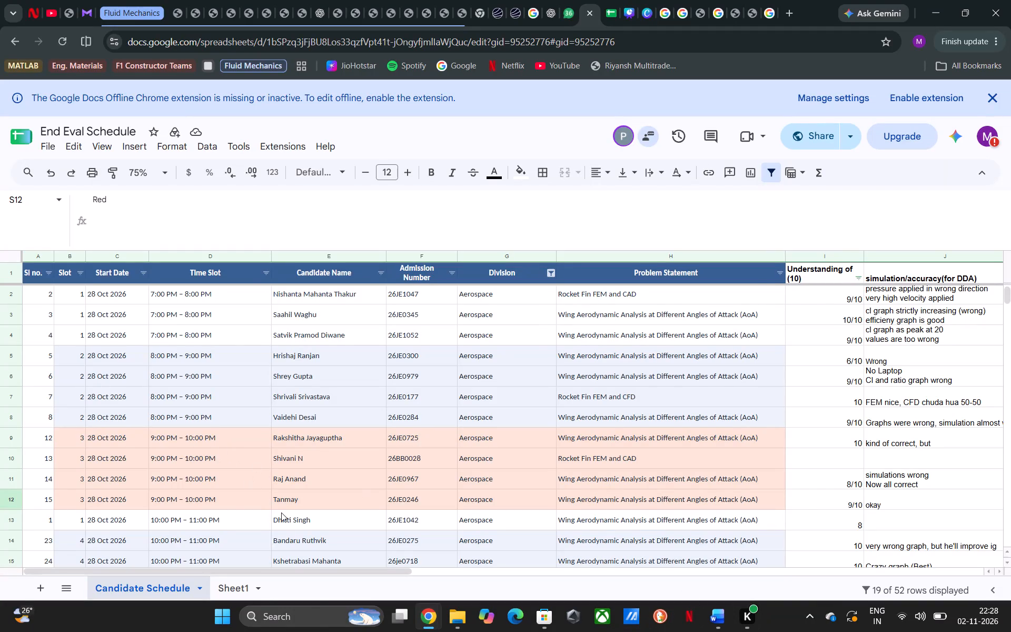
# Review the evaluation answers, priority orders, red/yellow/green ratings and the date and note columns beside them for rows 2 to 15.
pyautogui.hscroll(-4, 284, 509)
pyautogui.hscroll(-7, 646, 529)
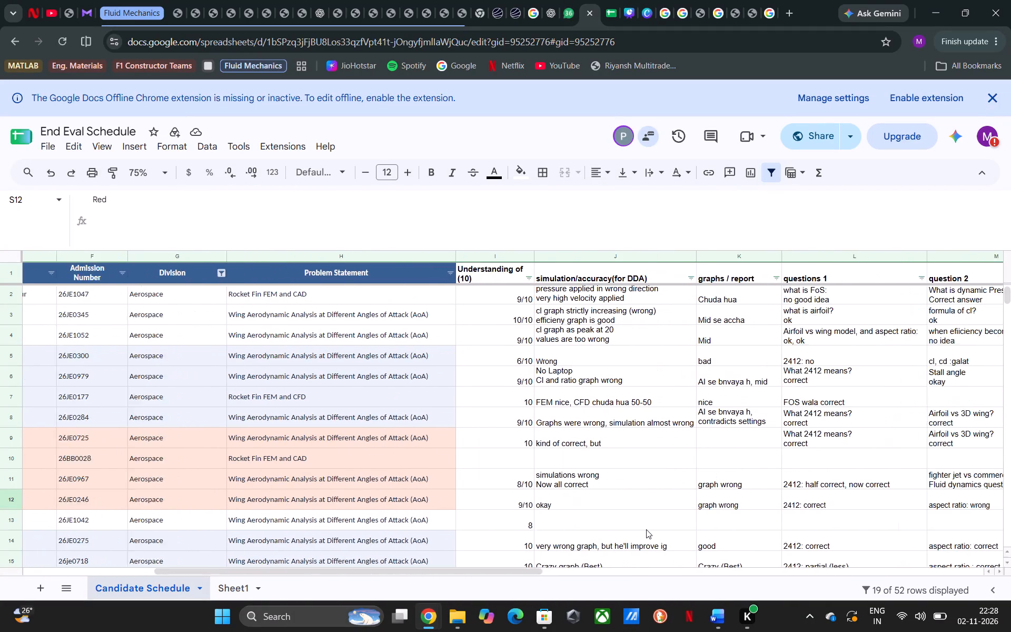
pyautogui.hscroll(-1, 646, 529)
pyautogui.hscroll(-4, 982, 530)
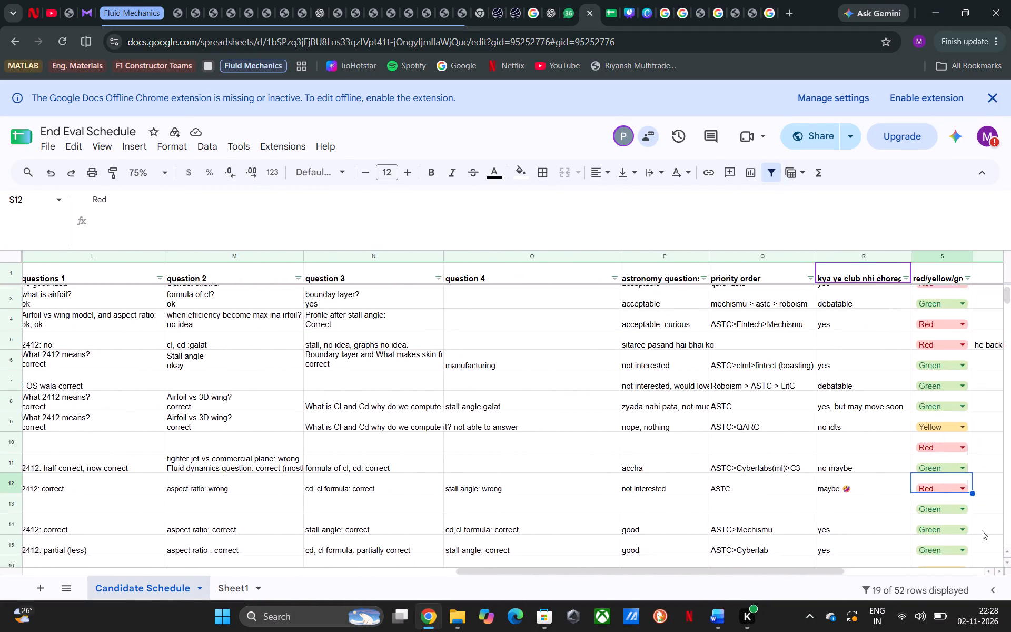
pyautogui.hscroll(-4, 982, 530)
pyautogui.scroll(2, 982, 530)
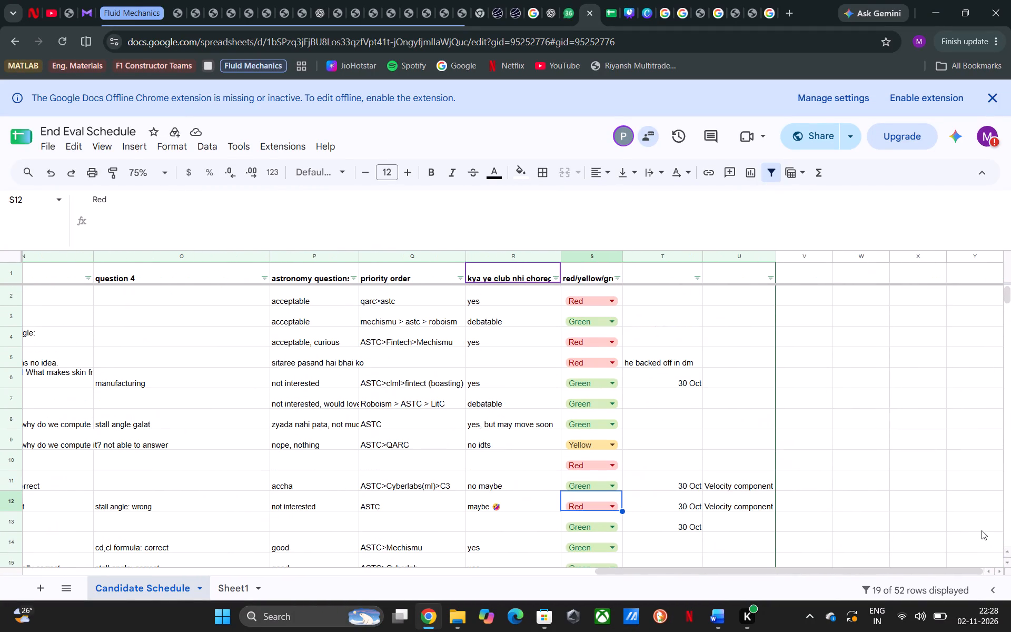
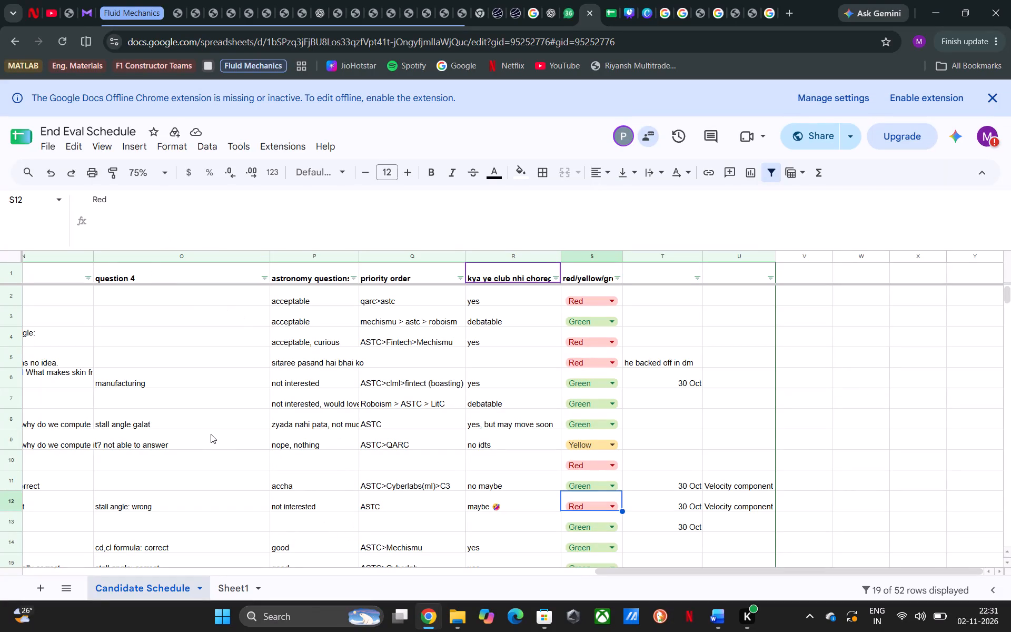
# Check the row 9 candidate's details and answers, and set their red/yellow/green rating to Red.
pyautogui.hscroll(13, 330, 438)
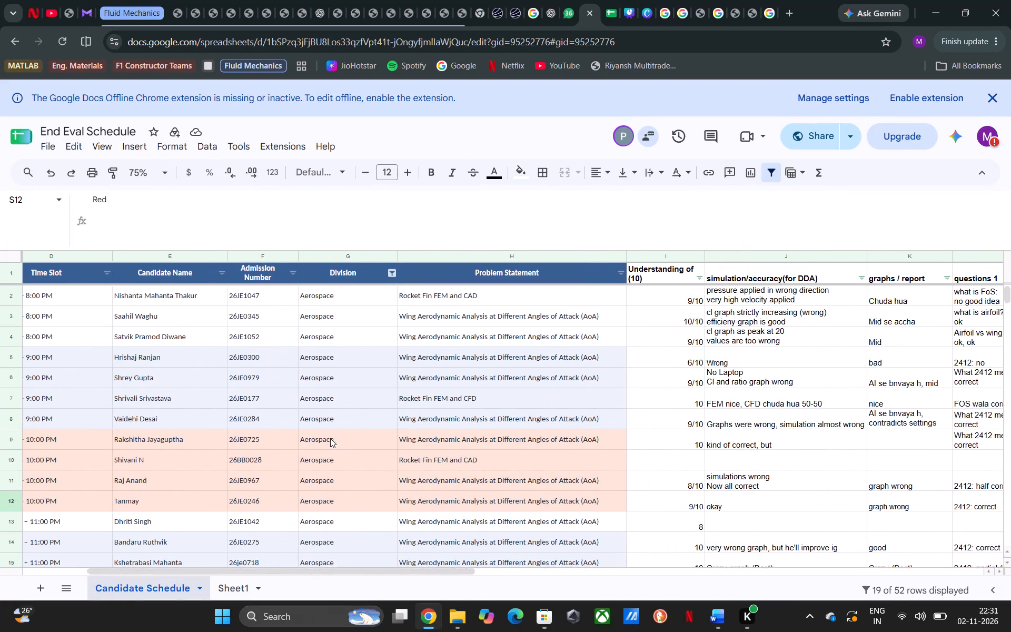
pyautogui.hscroll(3, 330, 438)
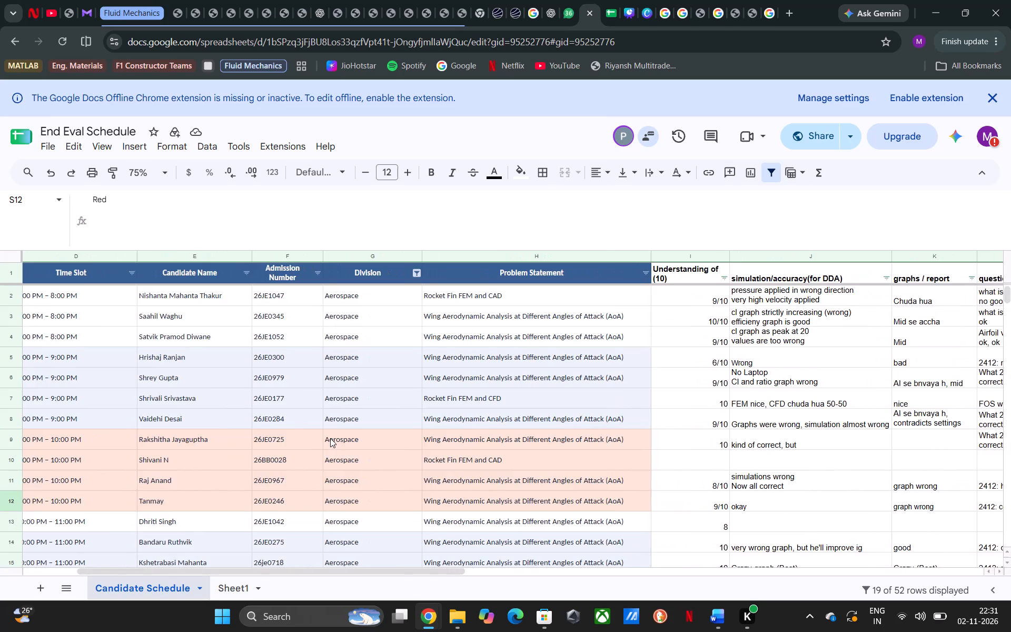
pyautogui.hscroll(-11, 281, 433)
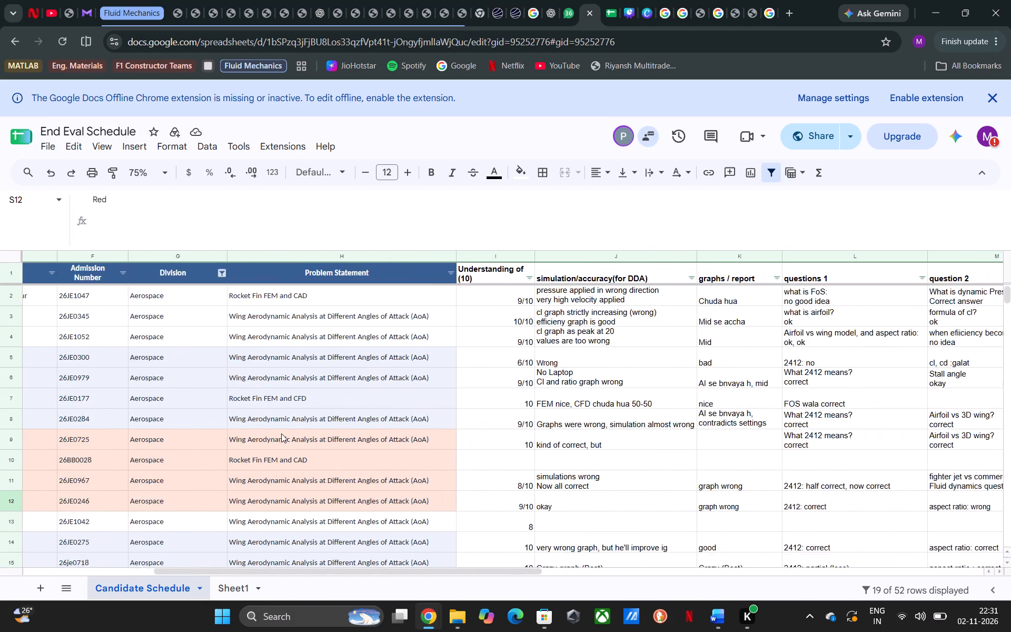
pyautogui.hscroll(-6, 281, 433)
pyautogui.click(784, 442)
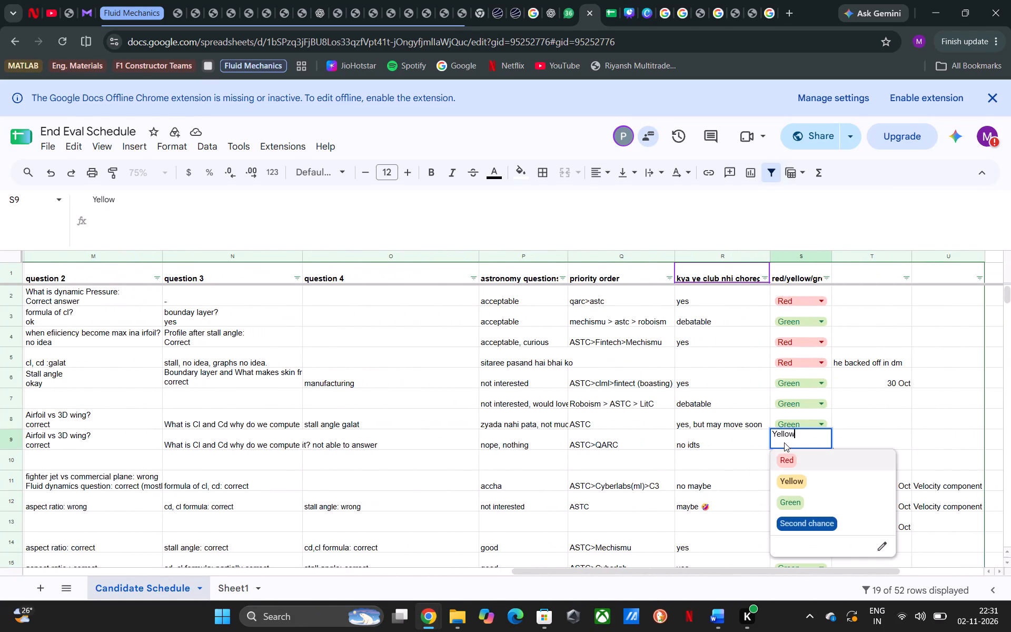
pyautogui.click(784, 457)
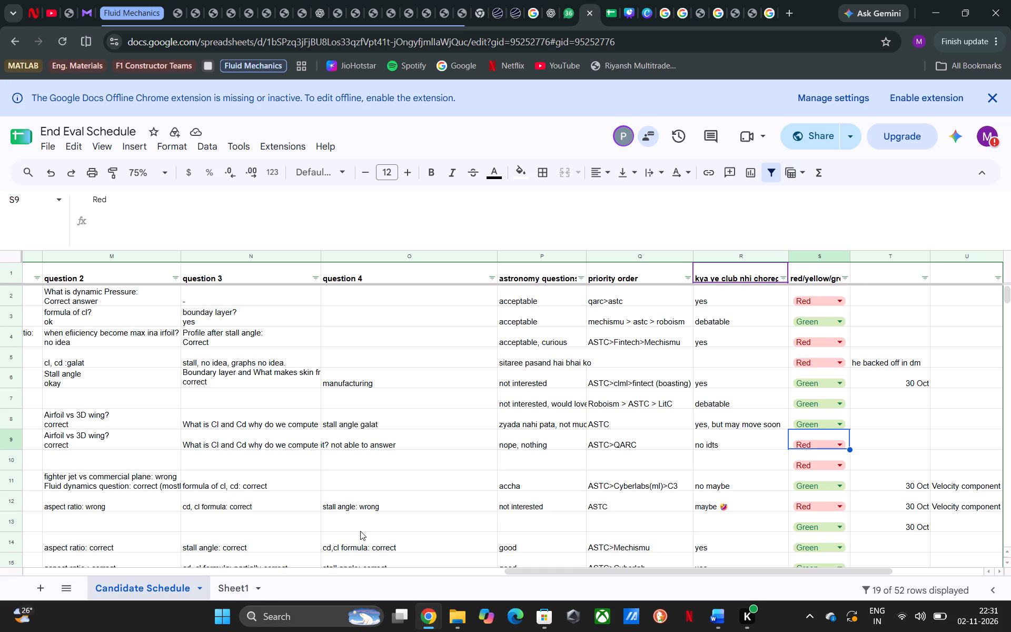
# Review the simulation notes, question answers, priority orders and red/yellow/green ratings of the candidates in rows 10 to 20.
pyautogui.scroll(-2, 677, 480)
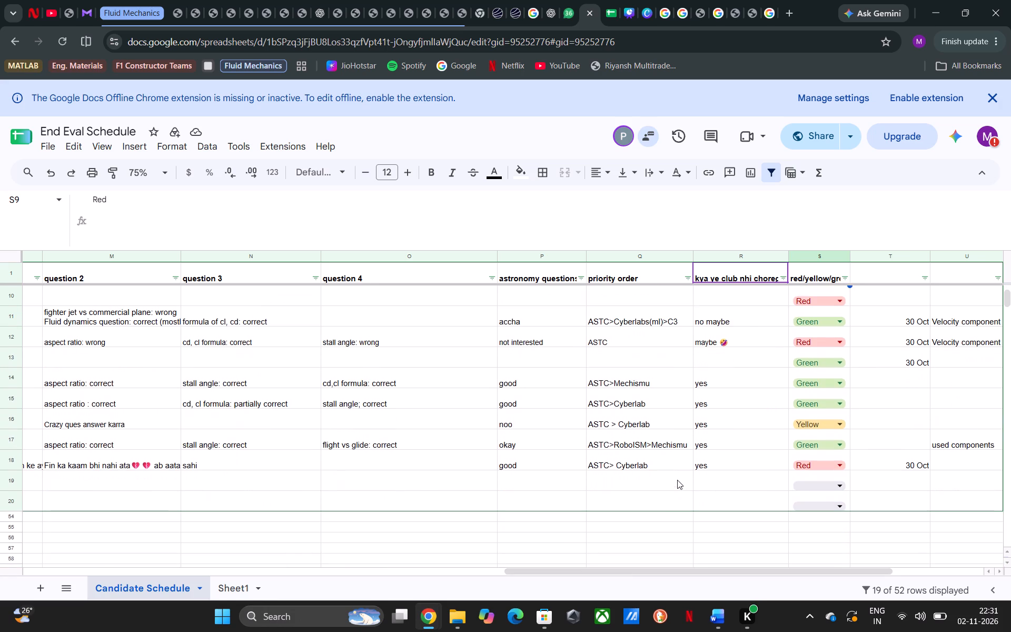
pyautogui.scroll(-1, 677, 480)
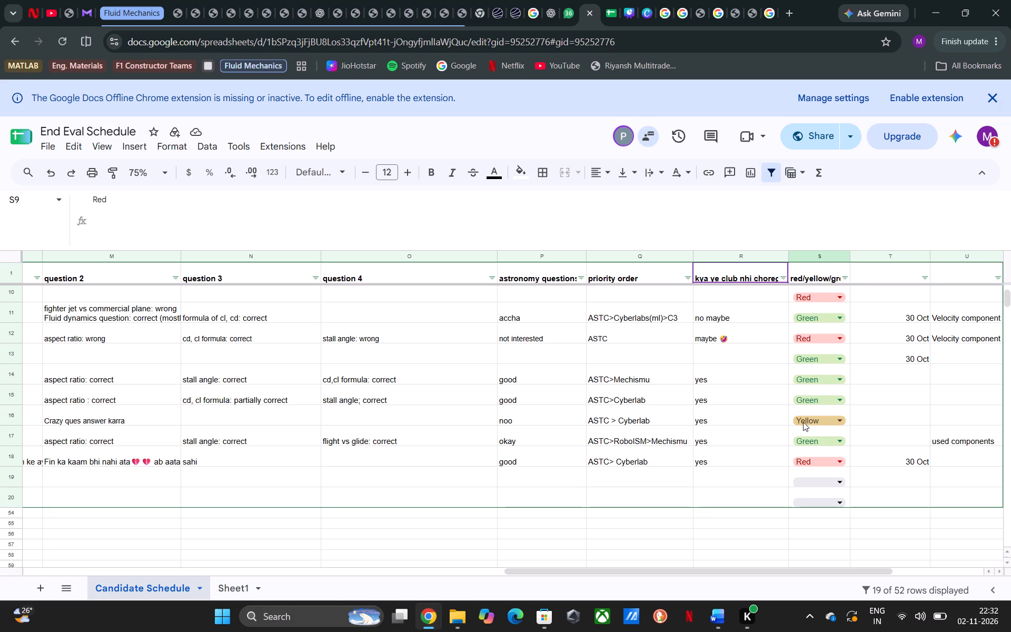
pyautogui.hscroll(6, 675, 421)
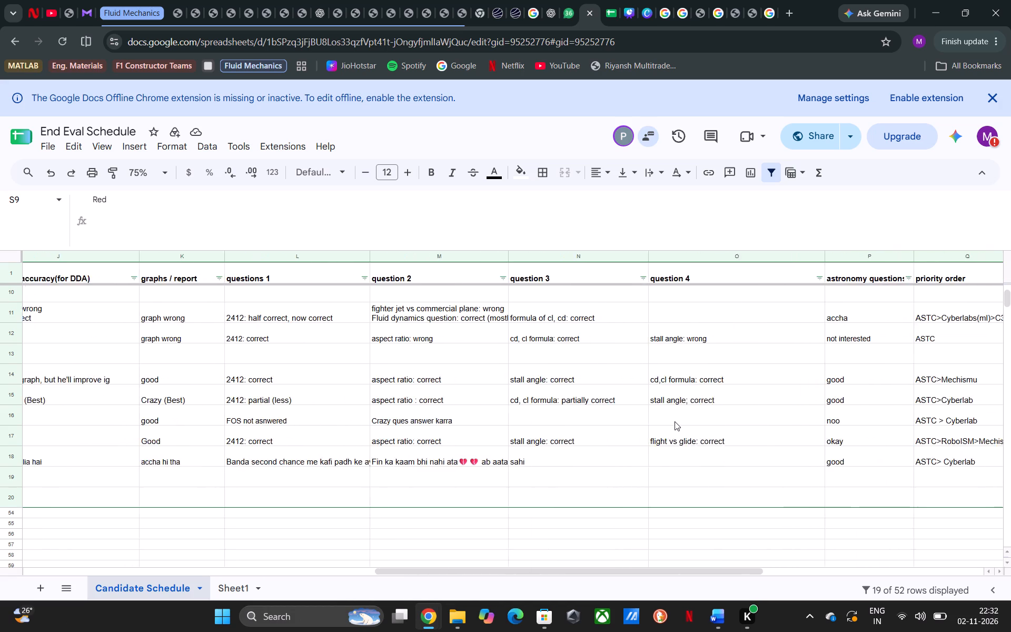
pyautogui.hscroll(13, 675, 421)
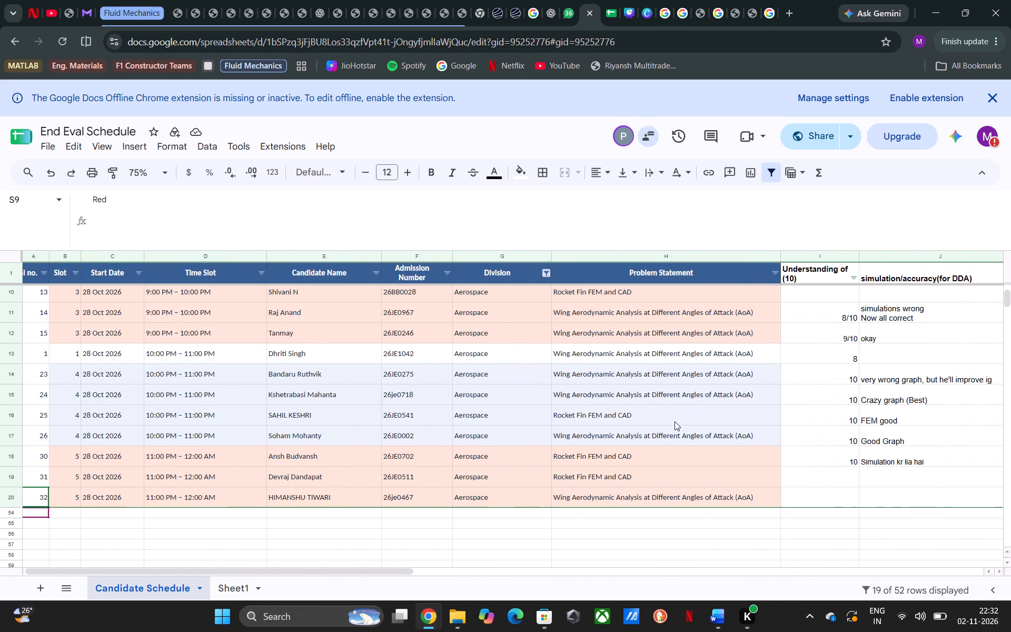
pyautogui.hscroll(-9, 675, 421)
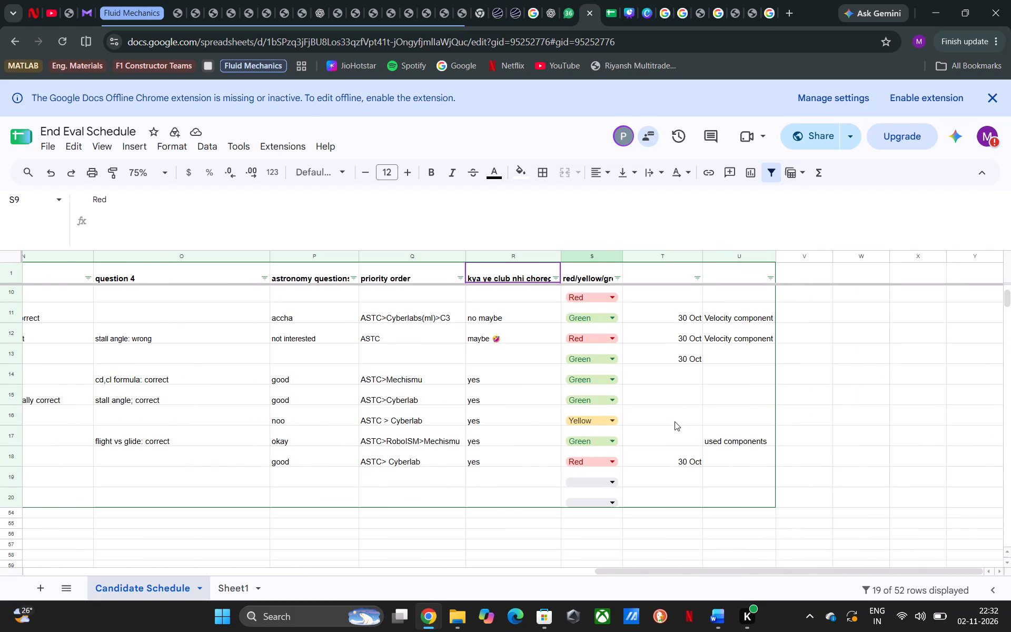
pyautogui.hscroll(4, 307, 458)
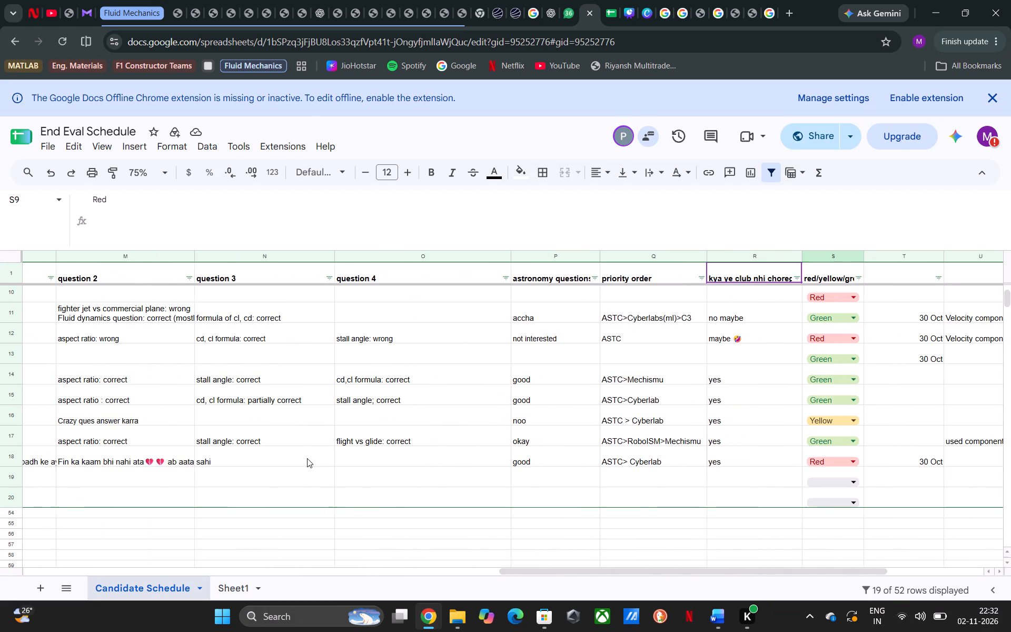
pyautogui.hscroll(5, 380, 396)
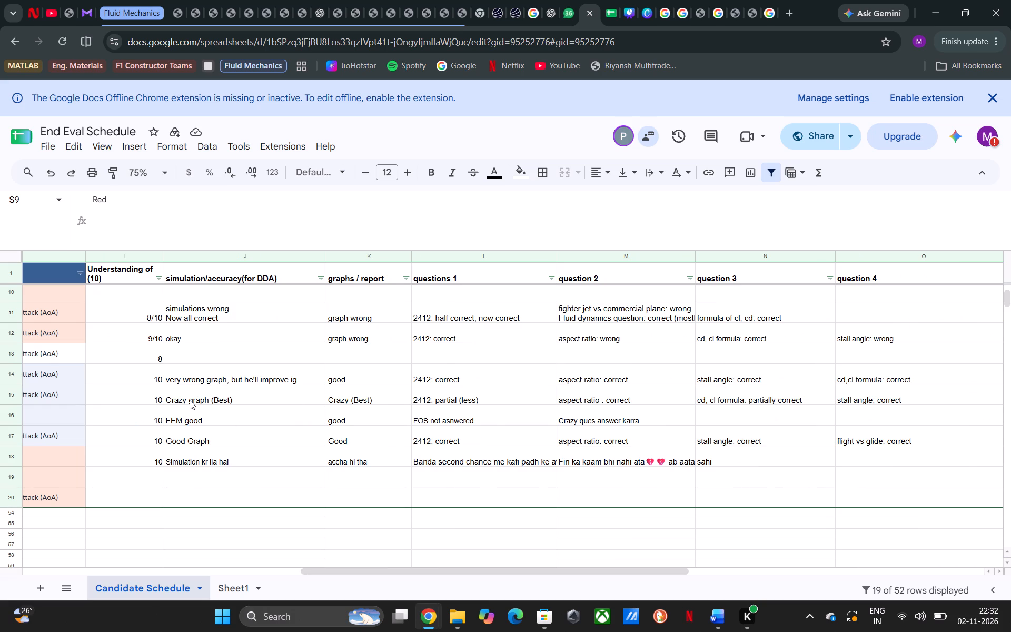
pyautogui.scroll(1, 220, 400)
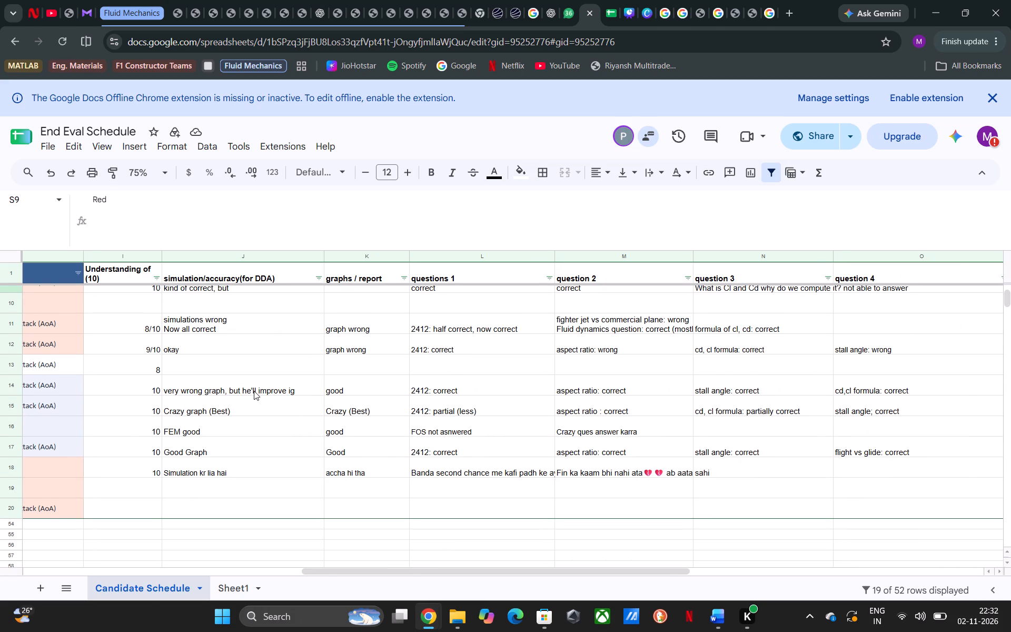
pyautogui.scroll(2, 254, 391)
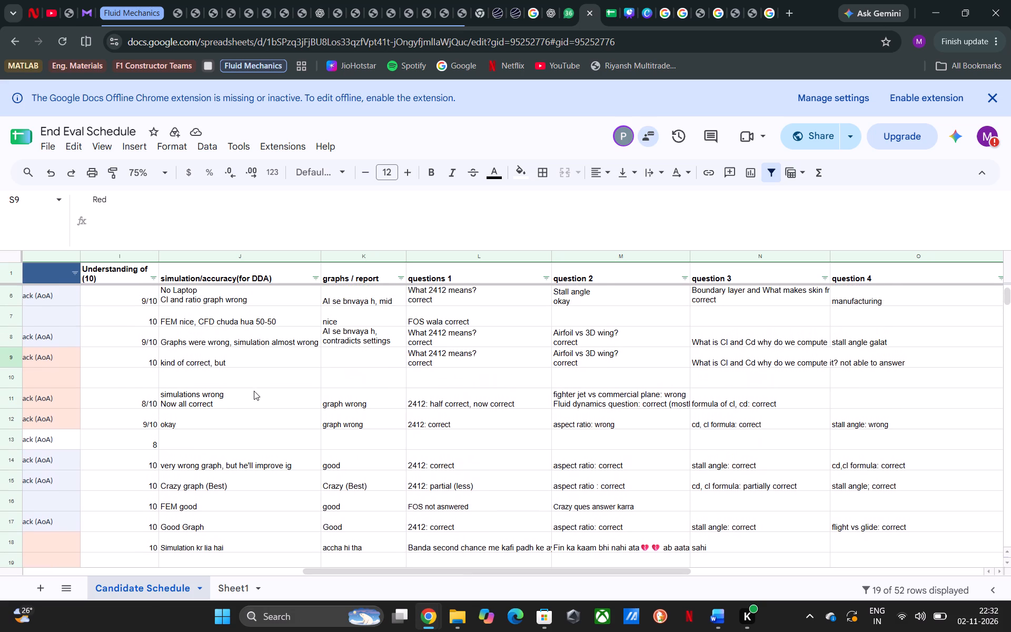
pyautogui.rightClick(254, 391)
pyautogui.hscroll(-1, 254, 391)
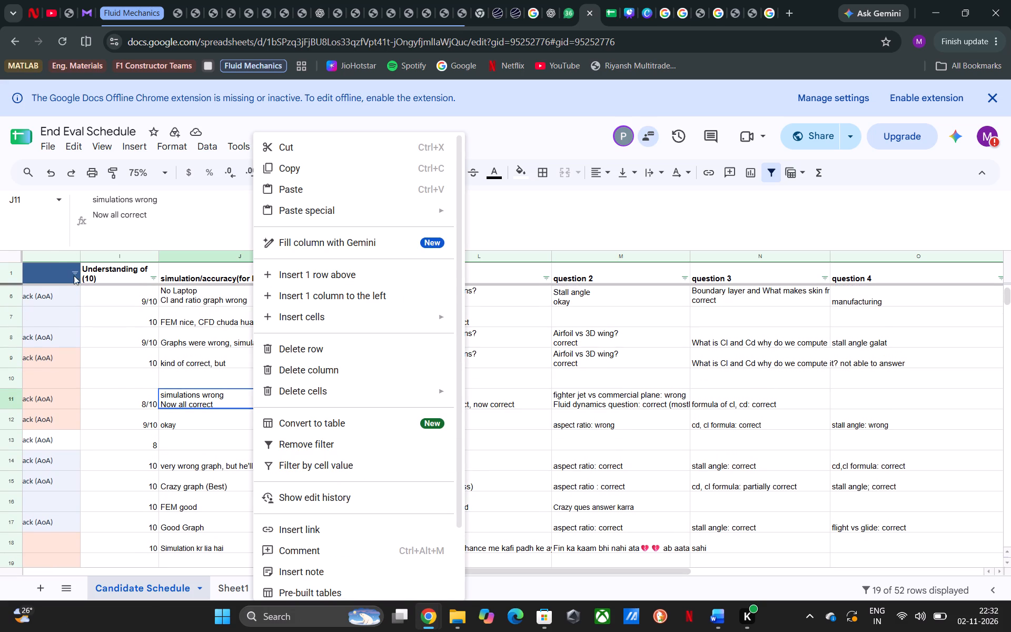
pyautogui.click(38, 234)
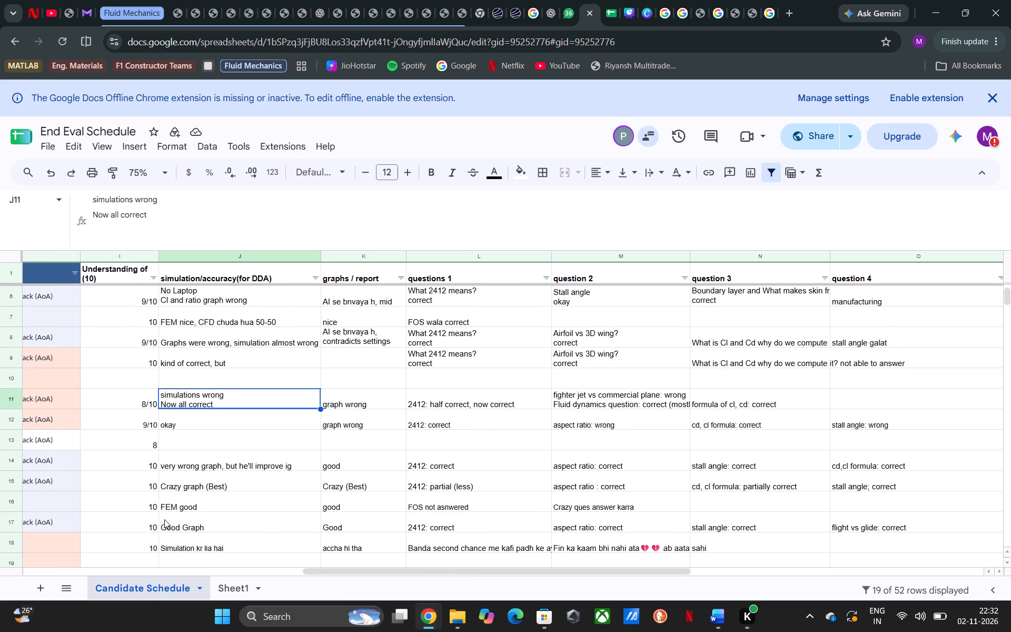
# Recheck the ratings of rows 8 to 20 against each candidate's problem statement, simulation, graph and question notes.
pyautogui.scroll(-1, 168, 491)
pyautogui.hscroll(3, 168, 491)
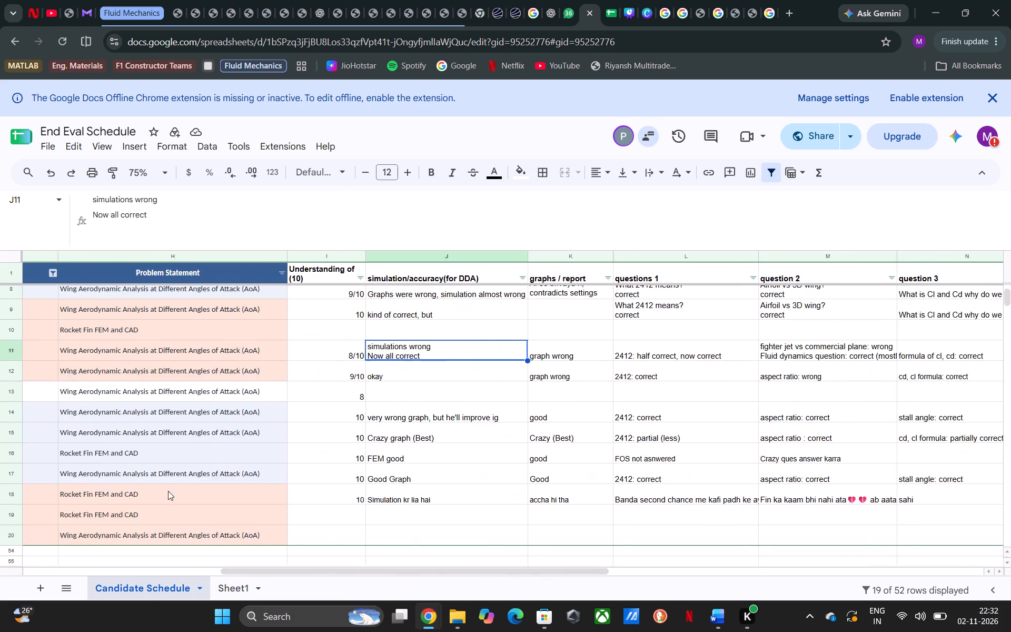
pyautogui.hscroll(6, 168, 491)
pyautogui.hscroll(-5, 236, 455)
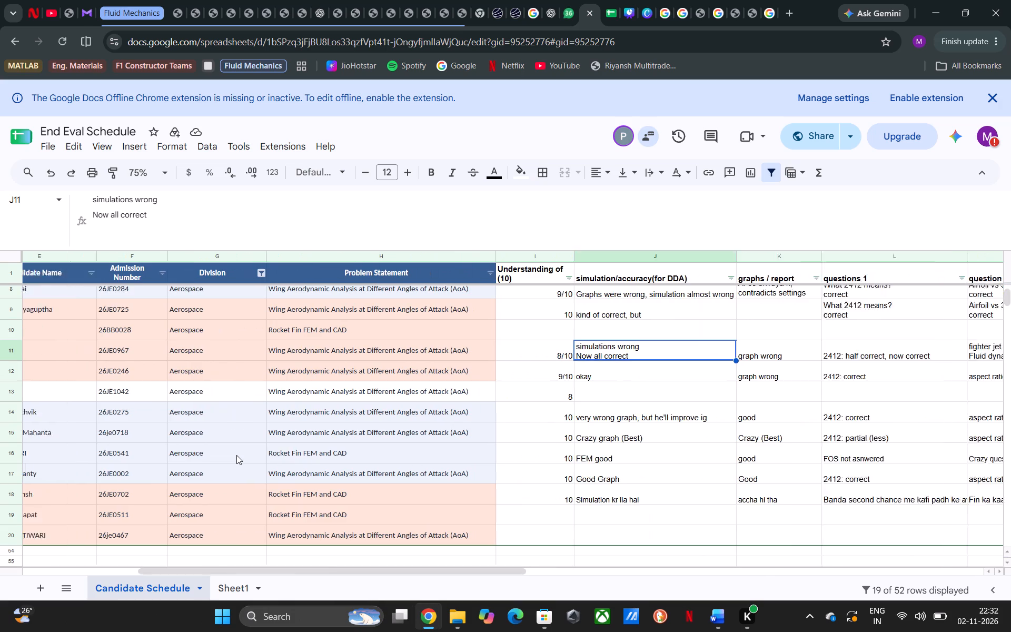
pyautogui.hscroll(-12, 236, 455)
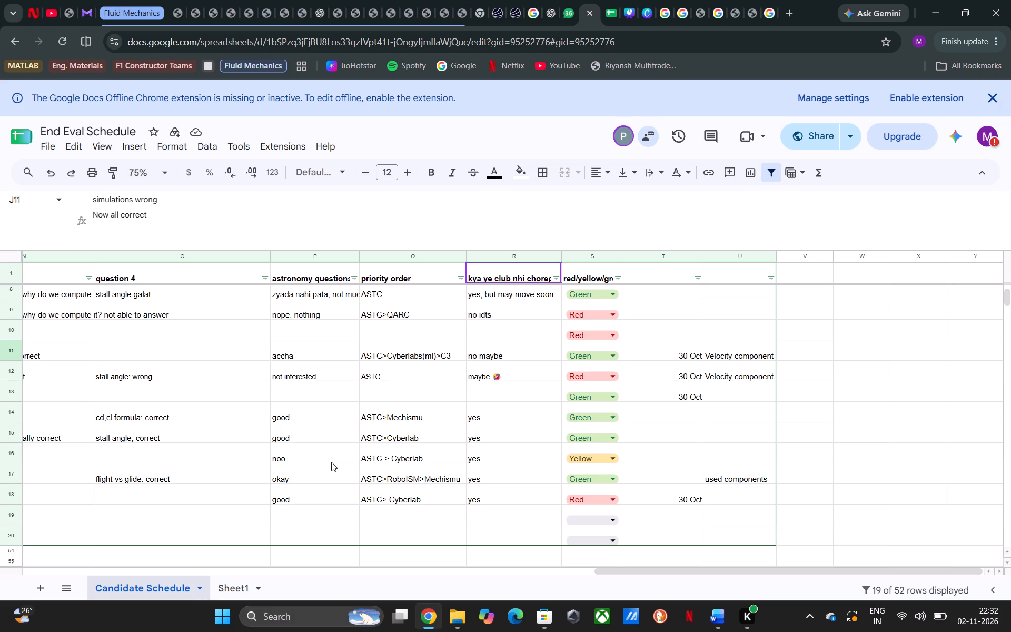
pyautogui.hscroll(6, 368, 455)
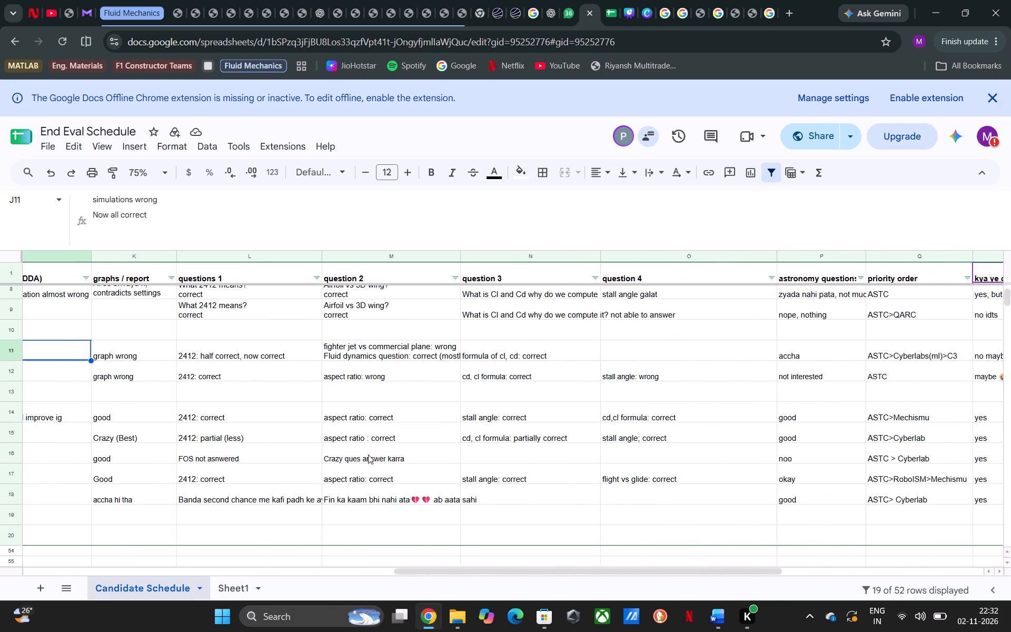
pyautogui.hscroll(3, 368, 455)
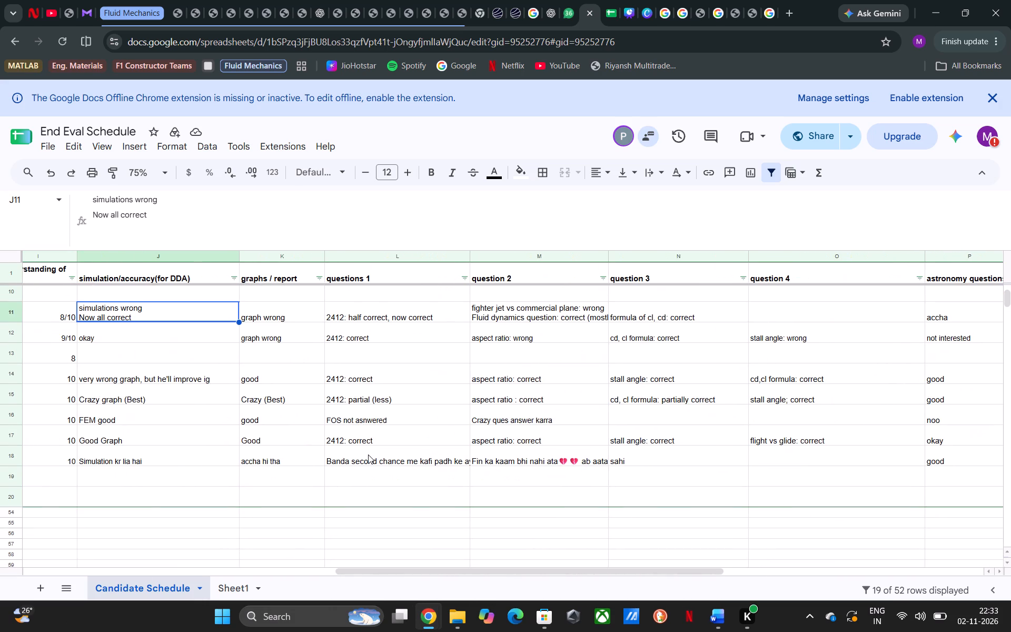
pyautogui.scroll(1, 368, 455)
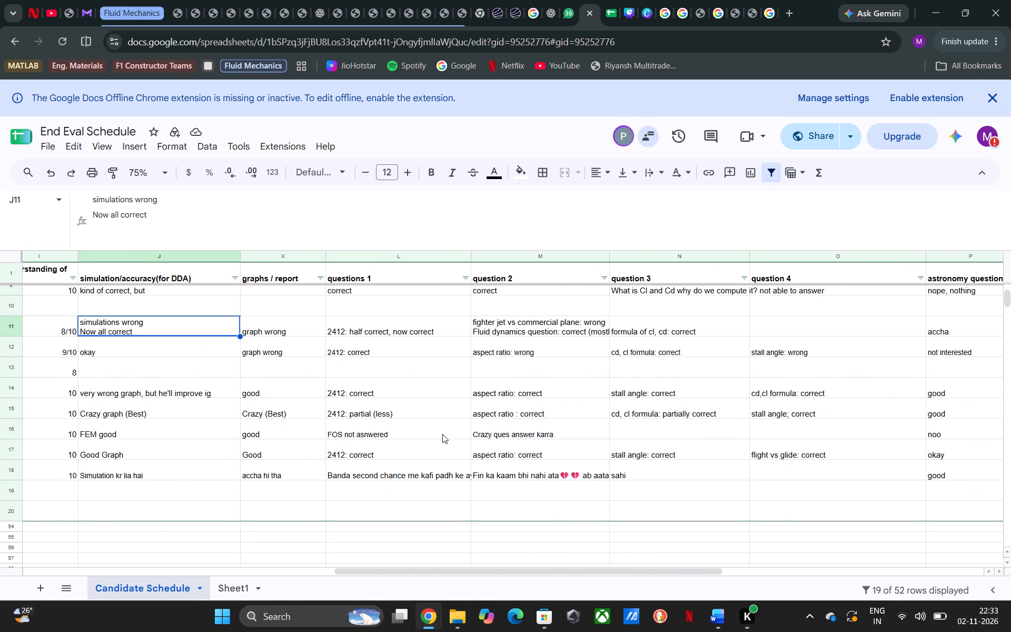
pyautogui.hscroll(1, 352, 436)
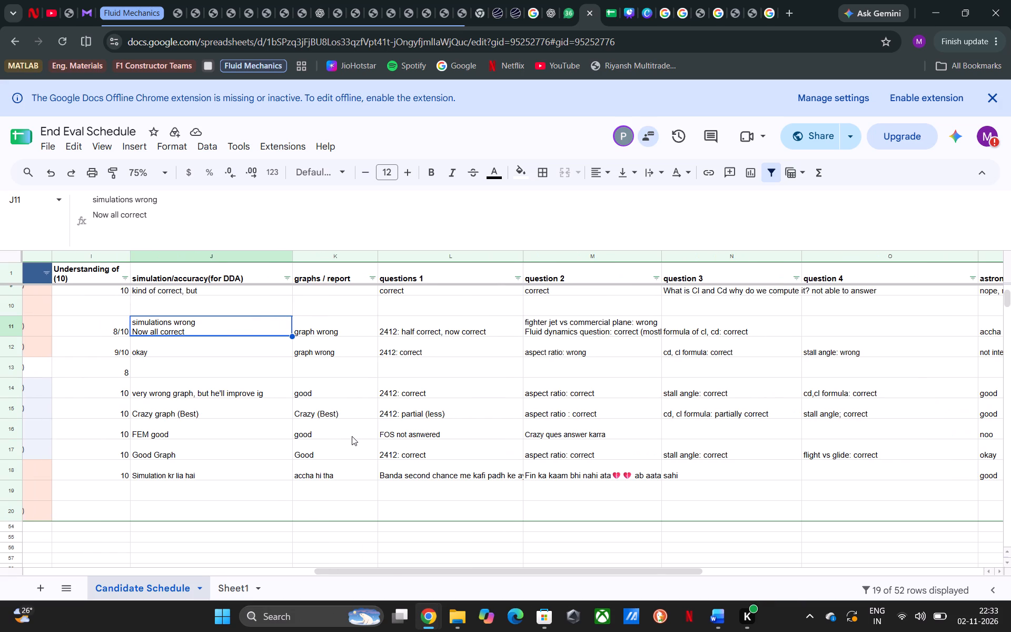
pyautogui.scroll(1, 352, 436)
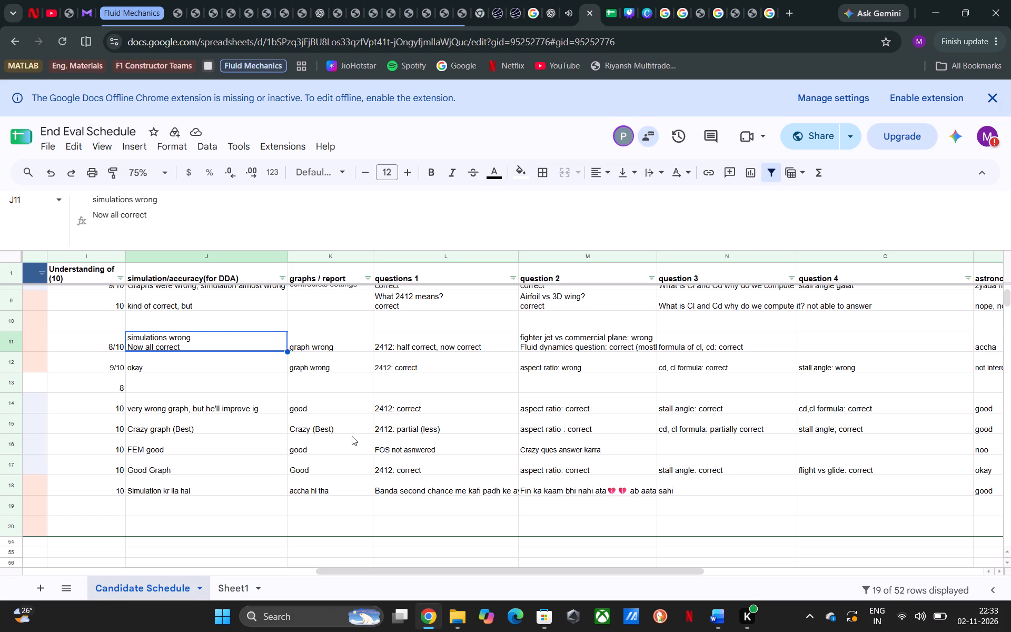
pyautogui.hscroll(12, 352, 436)
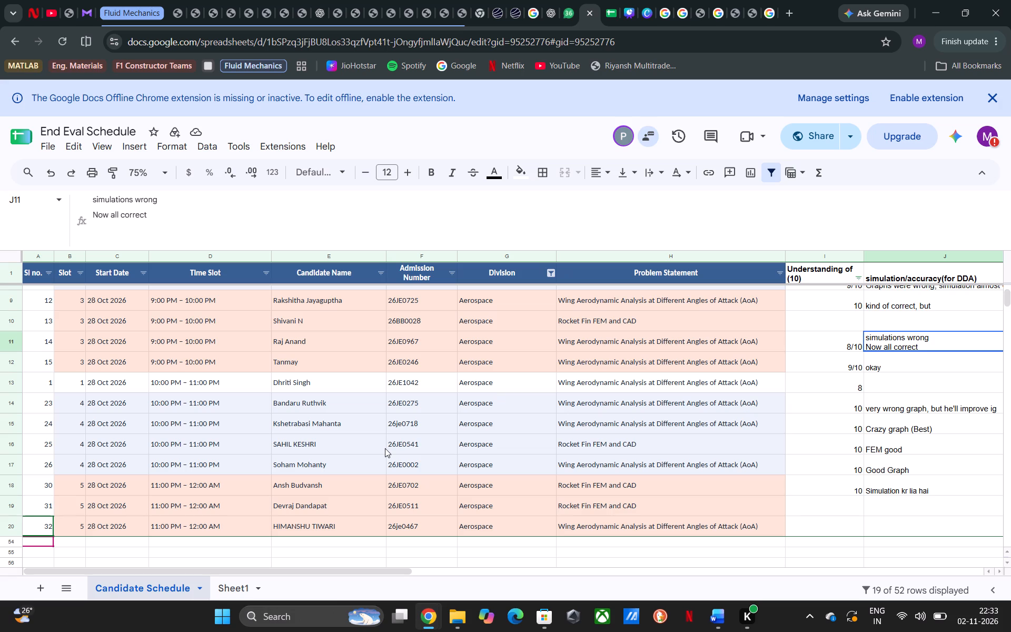
# Go through the candidate list from row 2 to row 20, comparing problem statements, understanding scores and simulation notes, especially for rows 14 to 19.
pyautogui.click(385, 448)
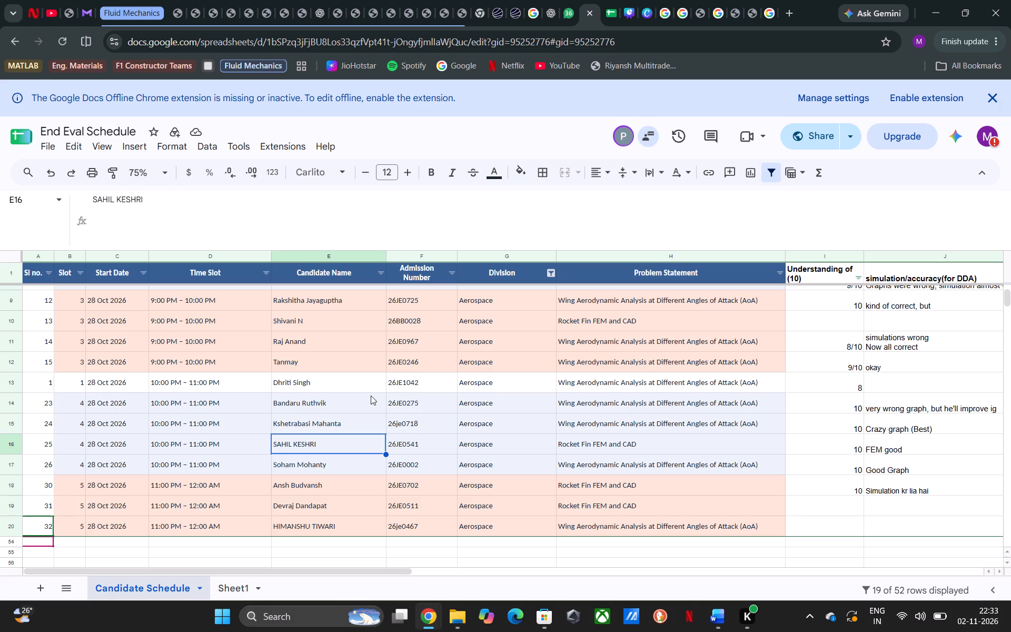
pyautogui.hscroll(1, 371, 396)
pyautogui.scroll(2, 371, 447)
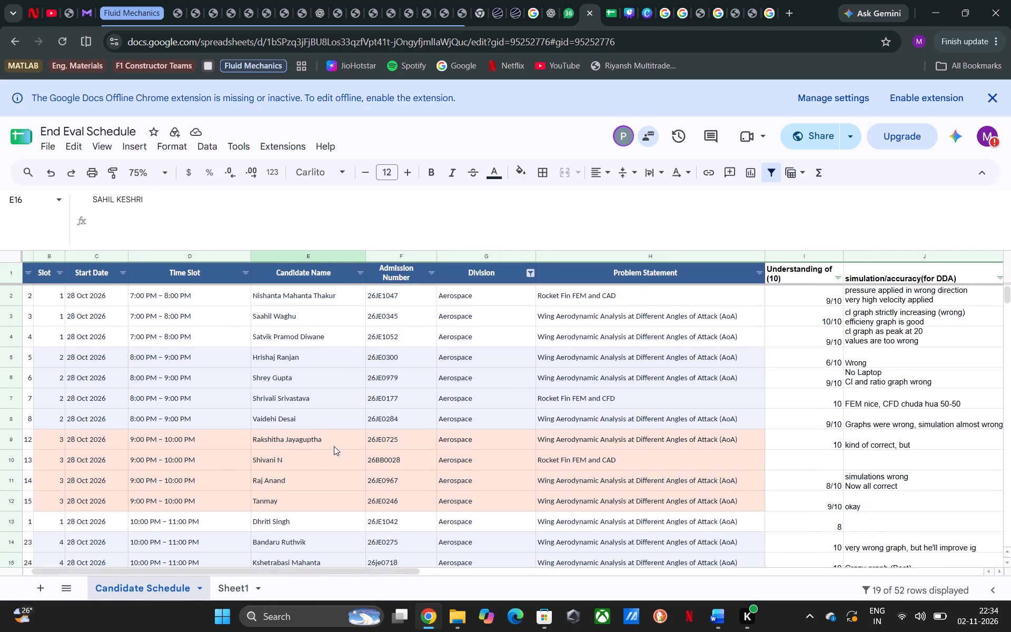
pyautogui.scroll(-1, 334, 446)
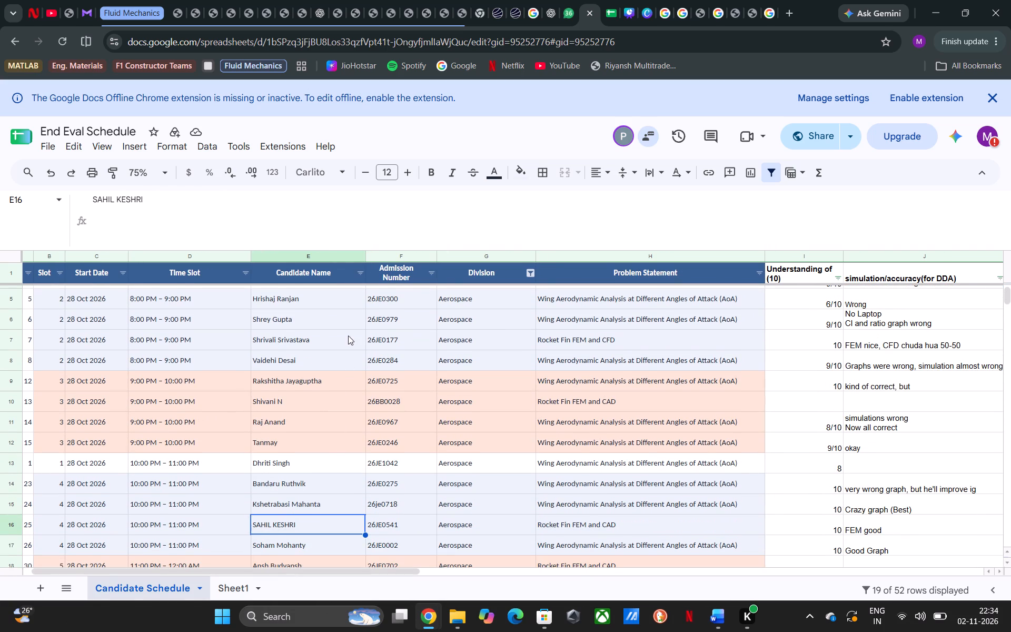
pyautogui.scroll(-2, 332, 387)
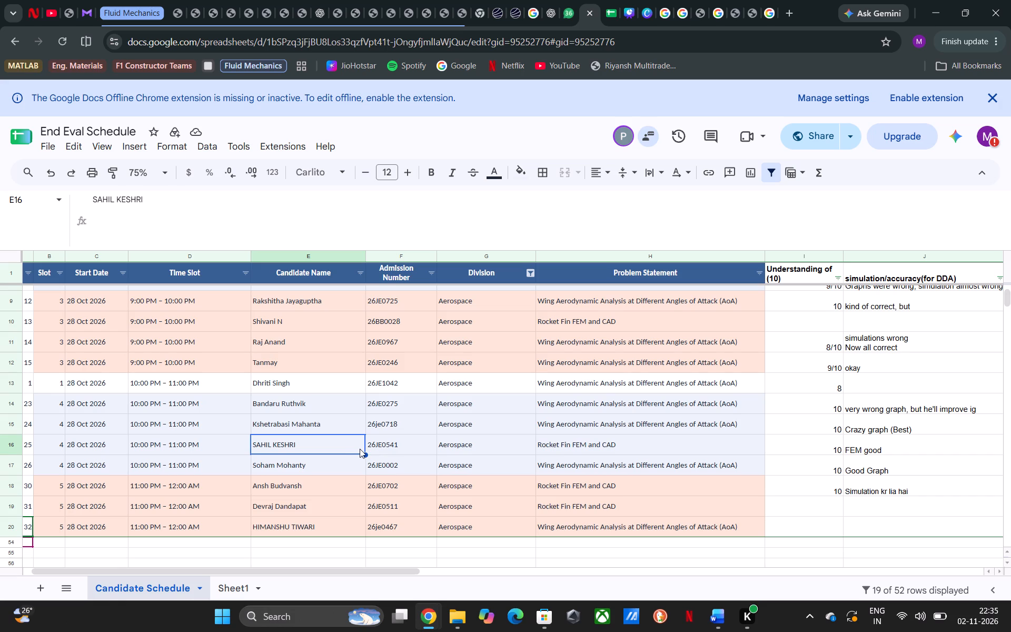
pyautogui.click(376, 427)
pyautogui.click(451, 405)
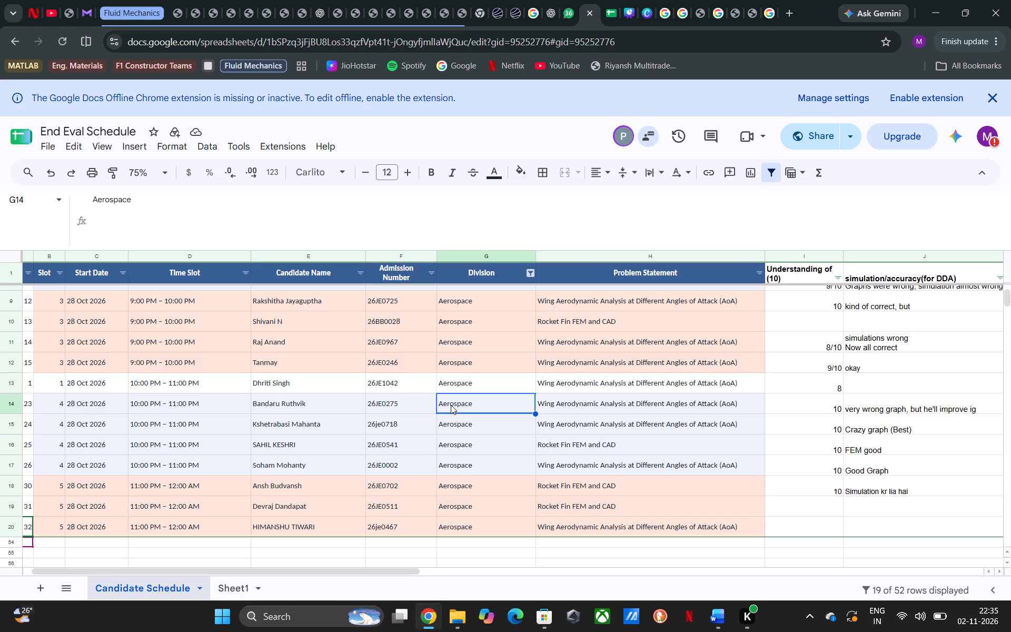
pyautogui.hscroll(-1, 450, 433)
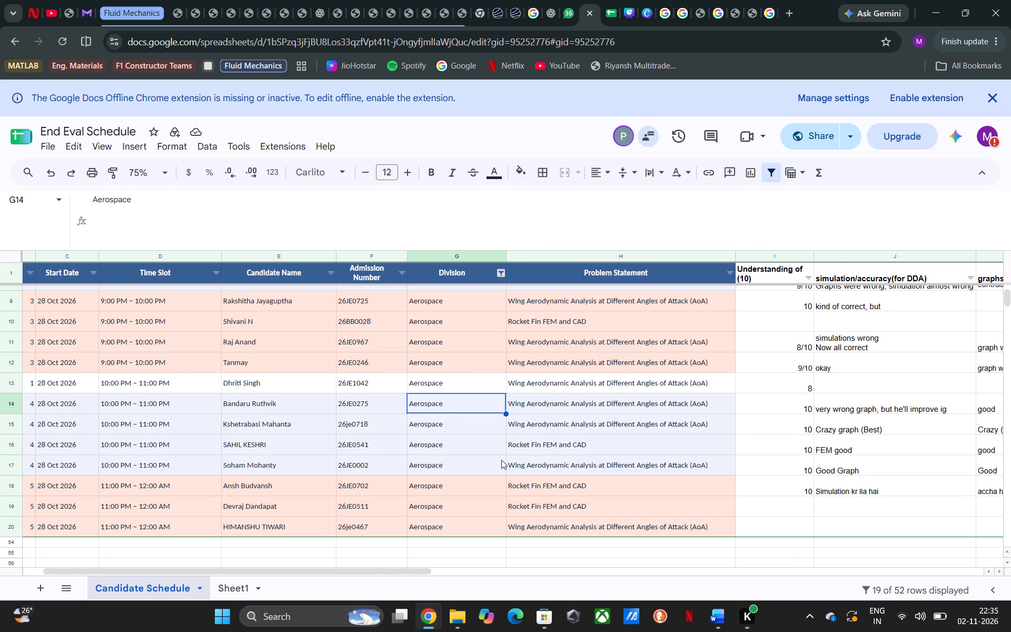
pyautogui.hscroll(-3, 483, 469)
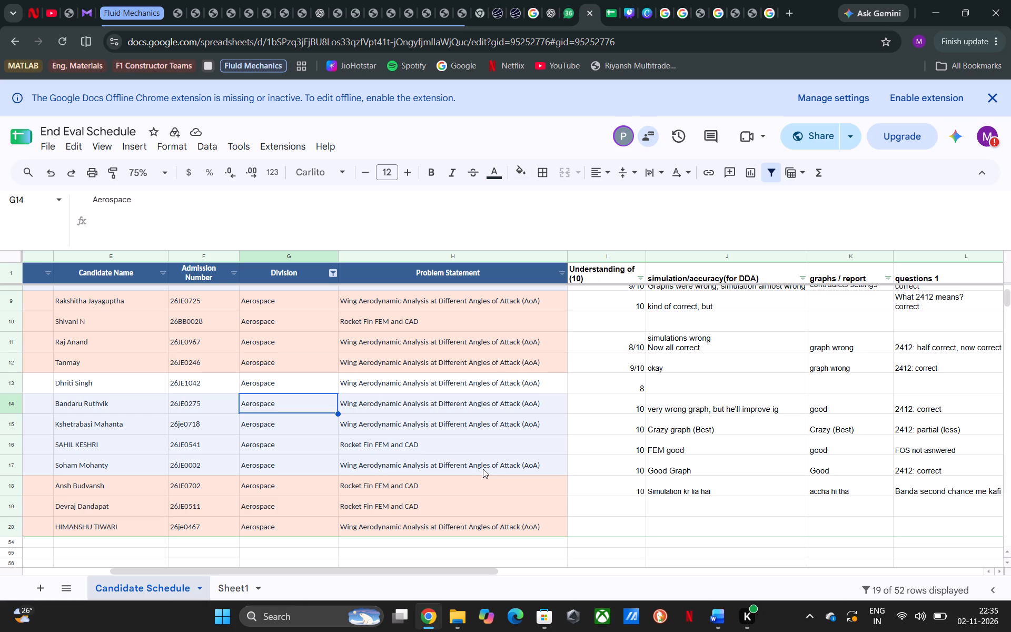
pyautogui.click(568, 505)
pyautogui.click(579, 501)
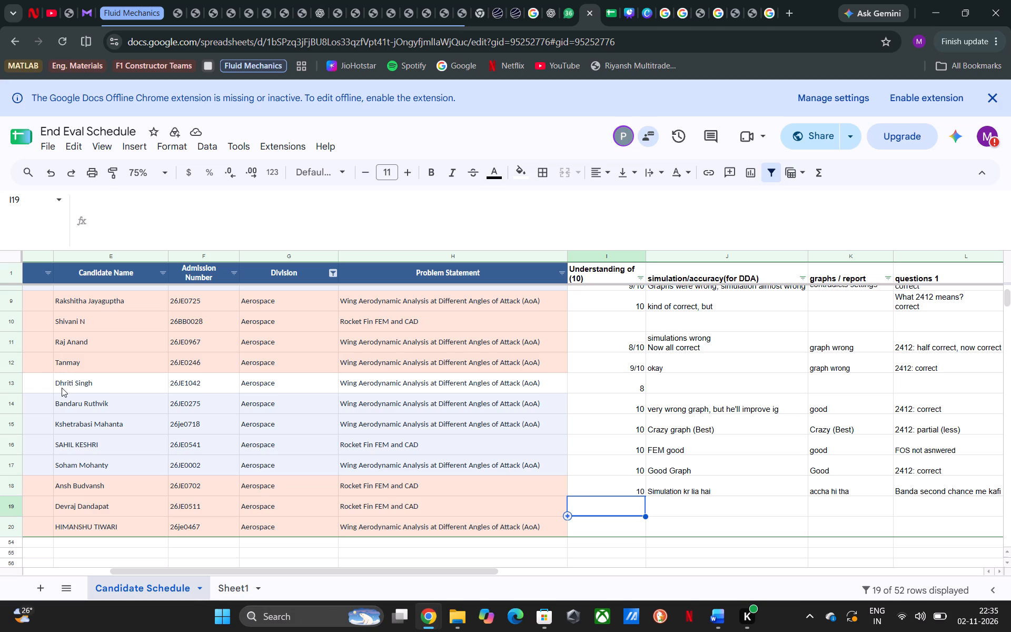
pyautogui.hscroll(6, 98, 387)
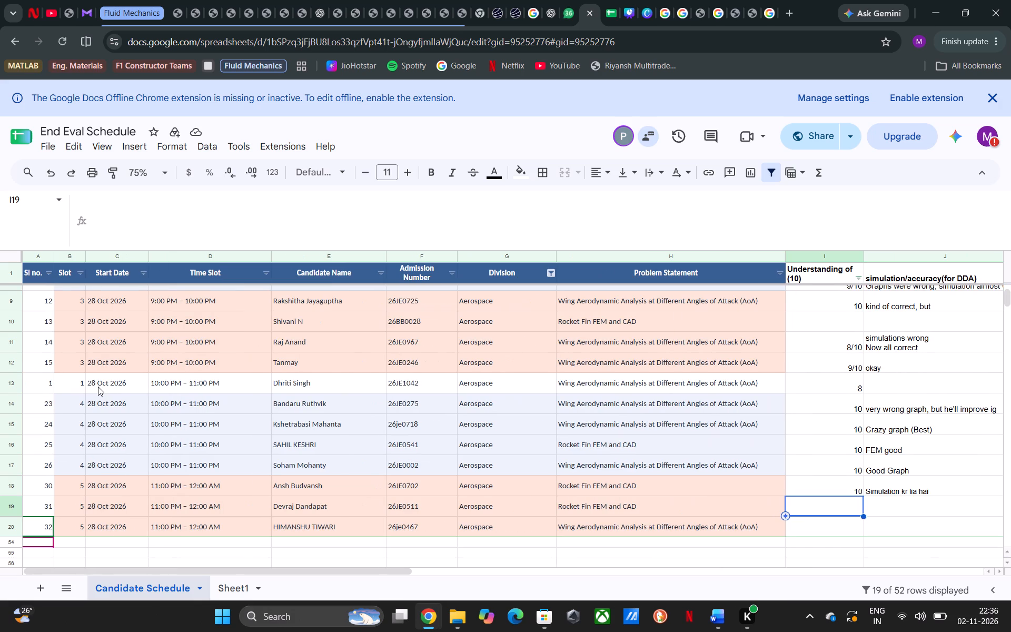
pyautogui.hscroll(2, 98, 387)
pyautogui.hscroll(-3, 98, 387)
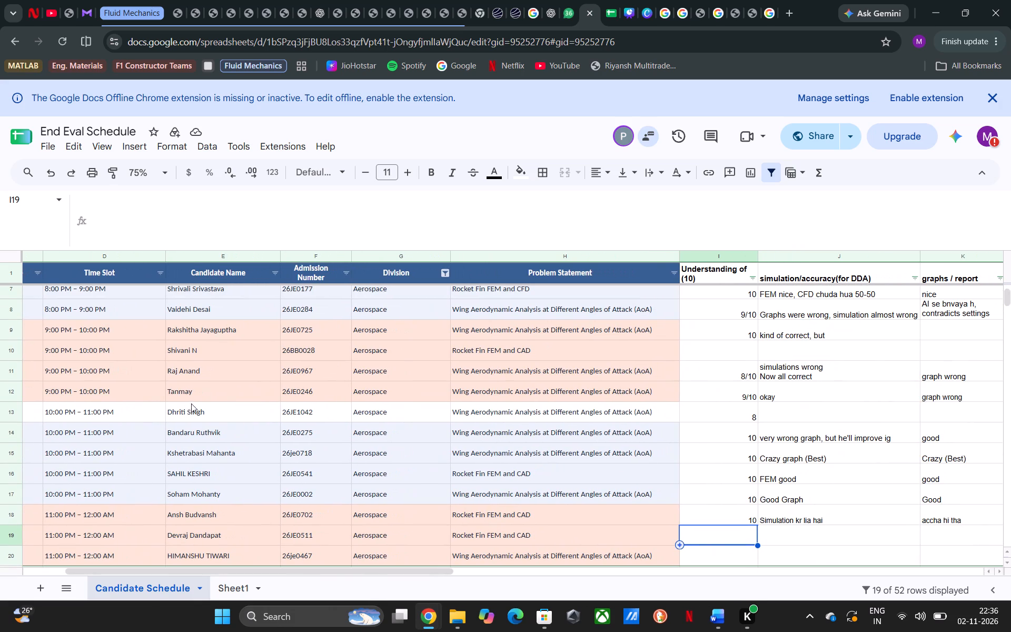
pyautogui.scroll(-1, 189, 405)
pyautogui.hscroll(-3, 189, 405)
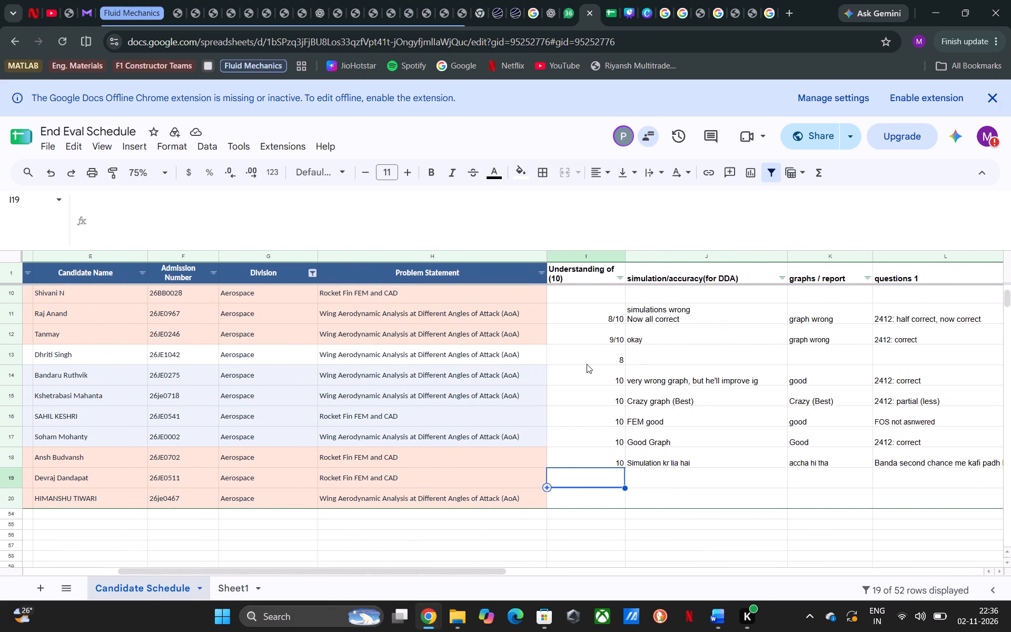
pyautogui.hscroll(3, 716, 356)
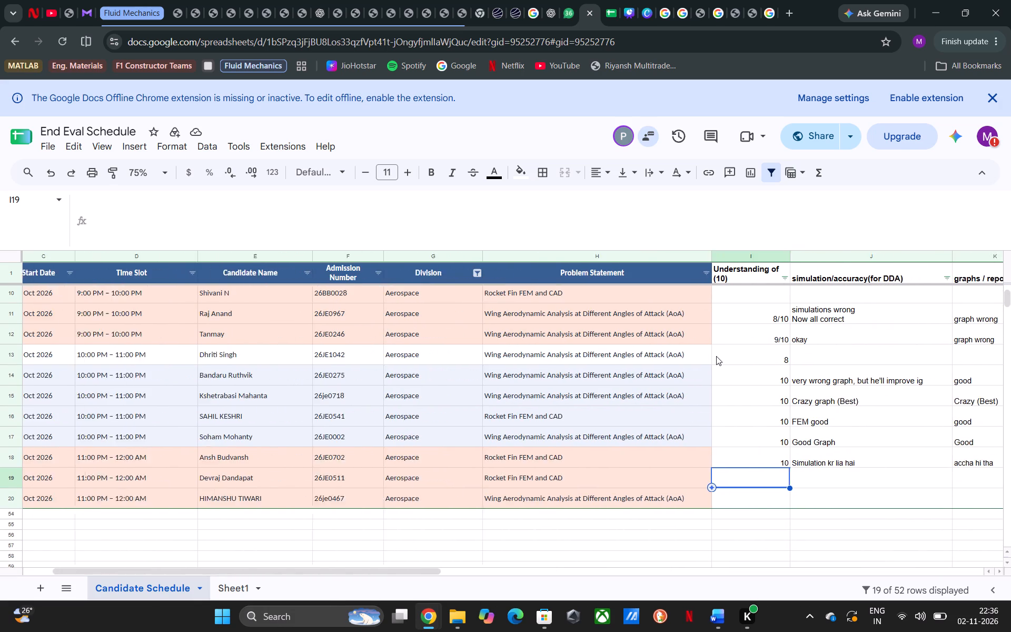
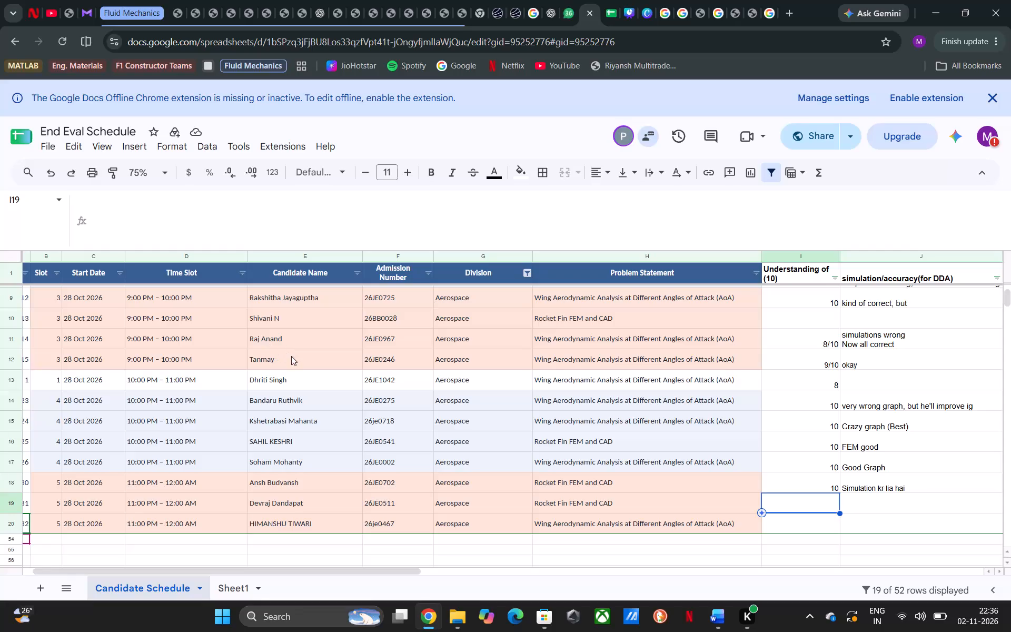
# Examine the candidates in rows 9 to 20, matching names and problem statements against their understanding scores and simulation, graph and question notes.
pyautogui.hscroll(-1, 320, 389)
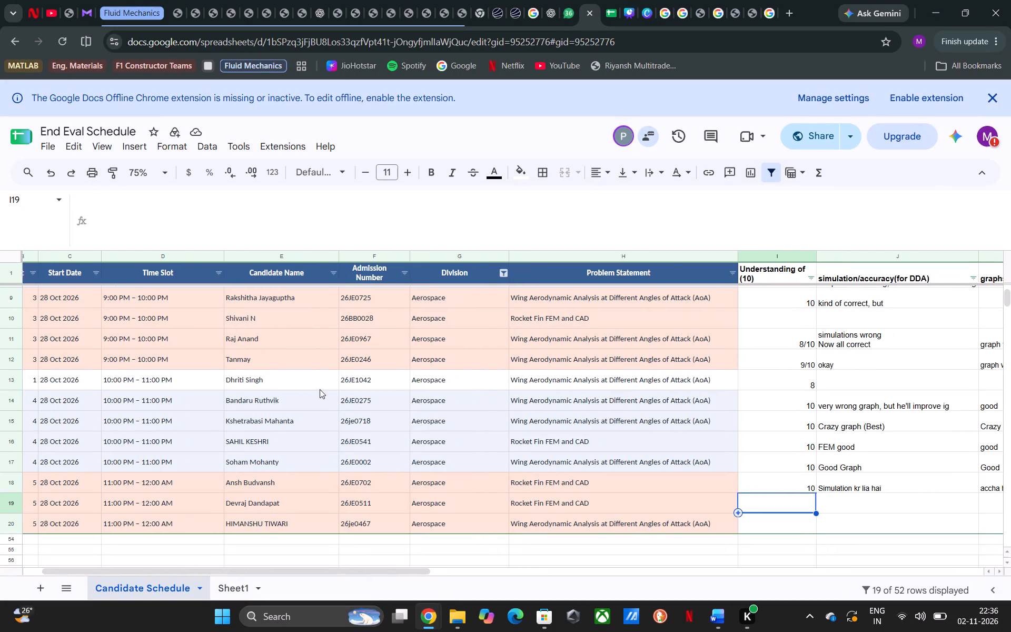
pyautogui.hscroll(-2, 320, 389)
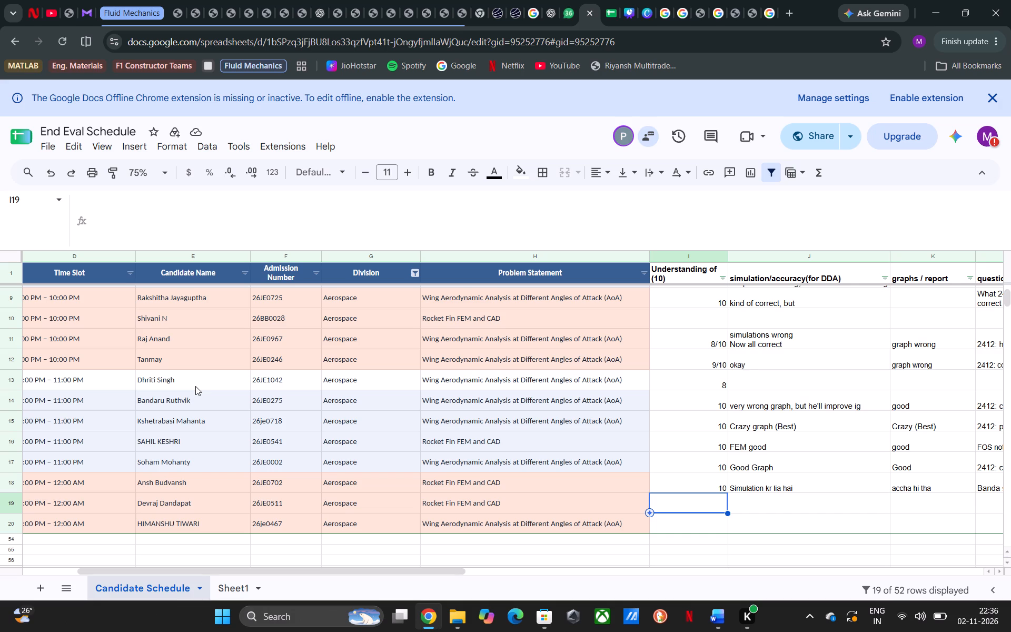
pyautogui.hscroll(-1, 195, 386)
pyautogui.hscroll(1, 195, 386)
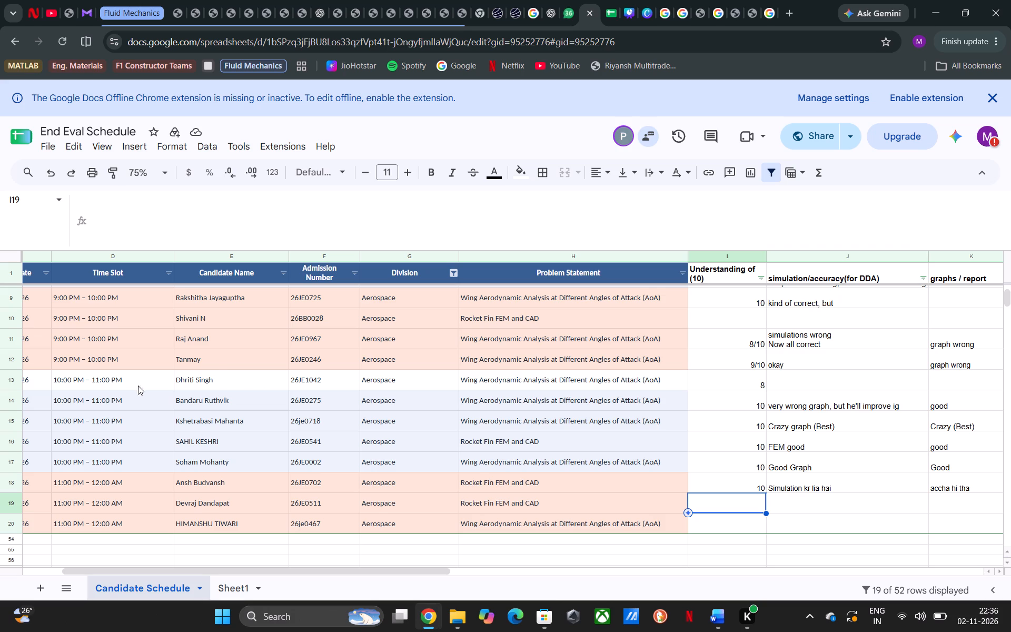
pyautogui.click(735, 538)
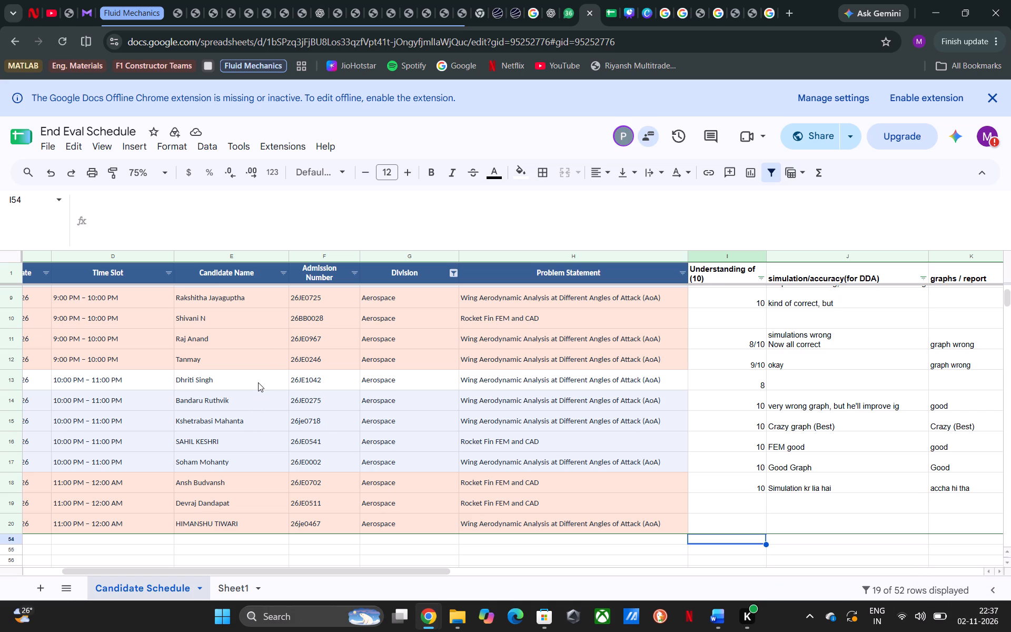
pyautogui.hscroll(-2, 617, 426)
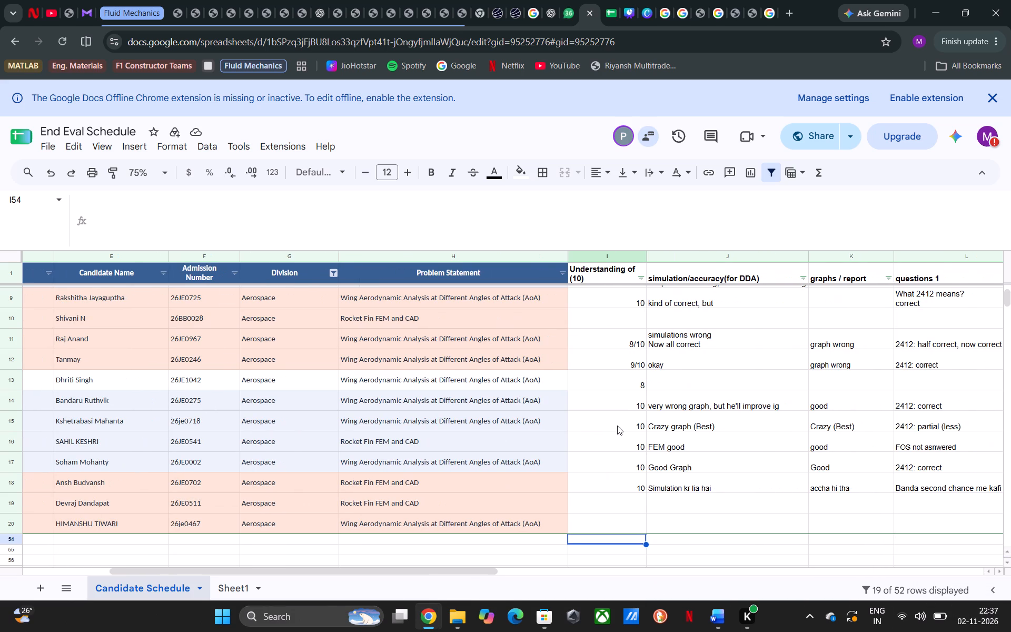
pyautogui.hscroll(-1, 192, 380)
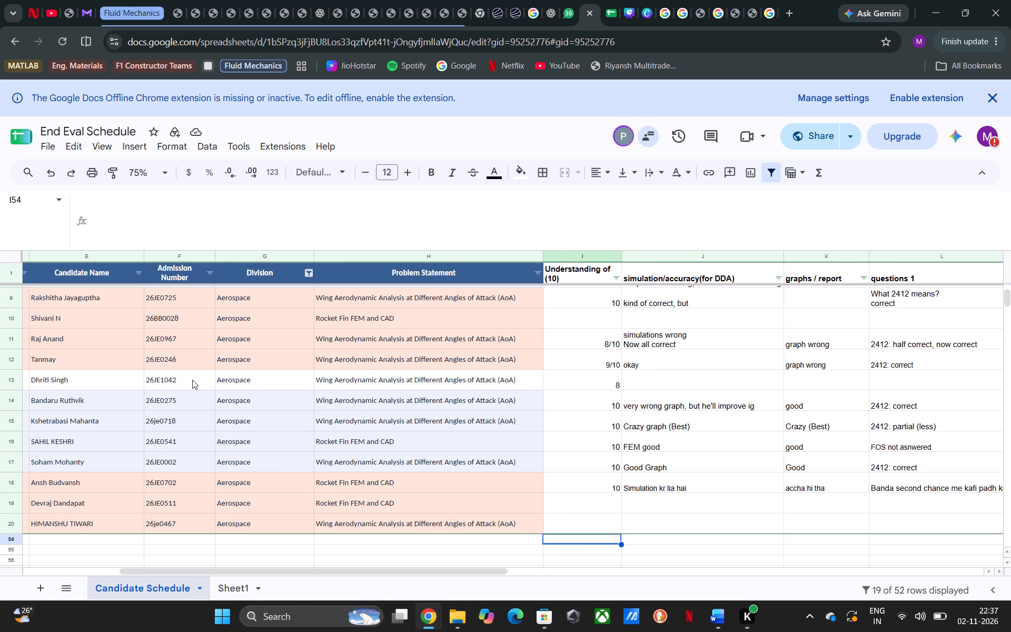
pyautogui.hscroll(-1, 192, 380)
pyautogui.hscroll(1, 192, 380)
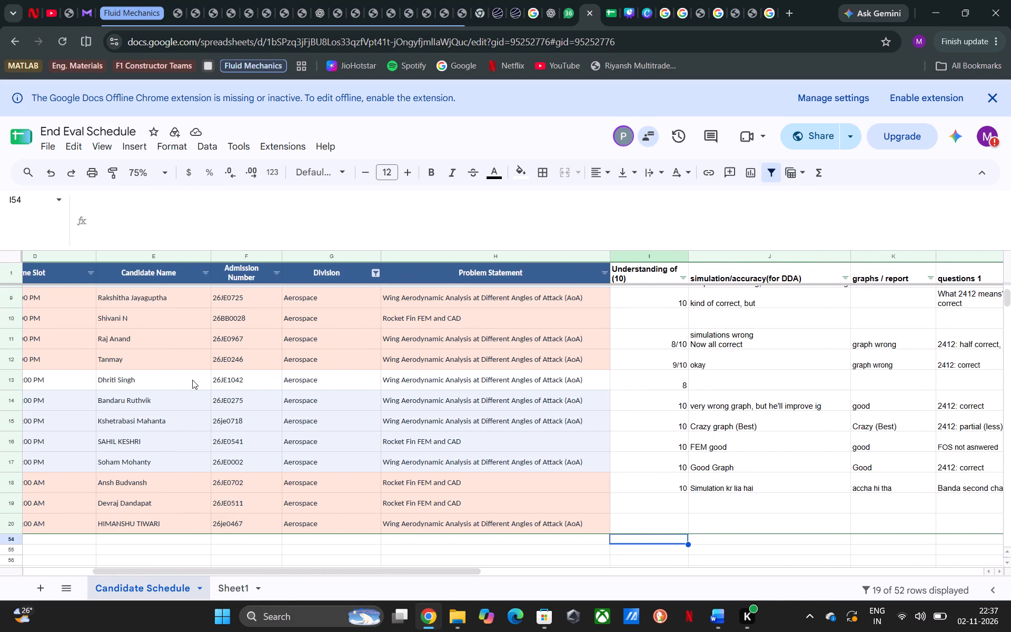
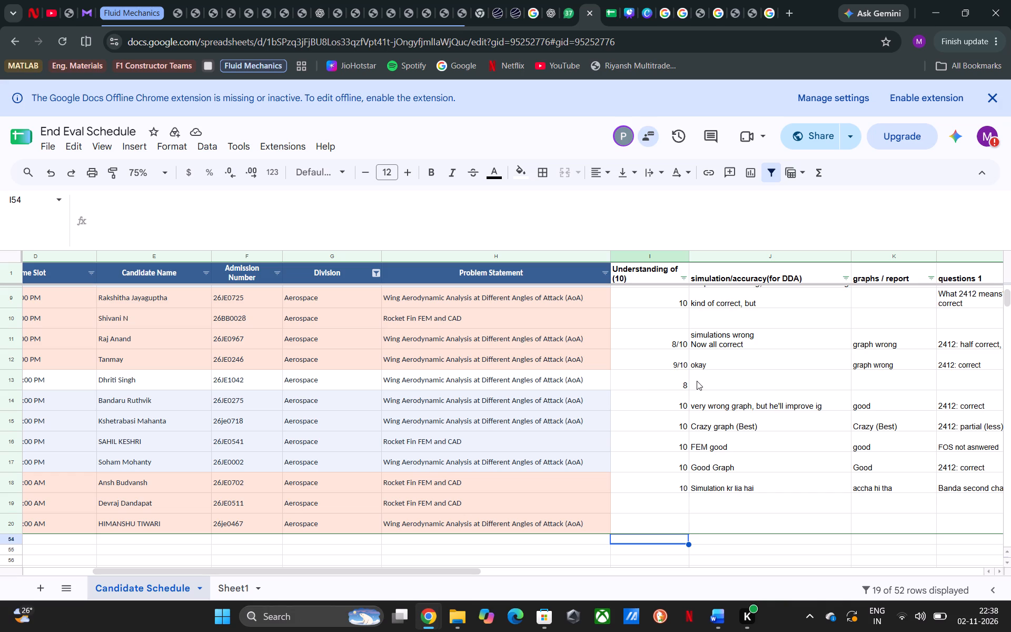
# Examine the simulation, graph and question notes, priority orders and red/yellow/green ratings of the candidates in rows 9 to 20.
pyautogui.click(708, 388)
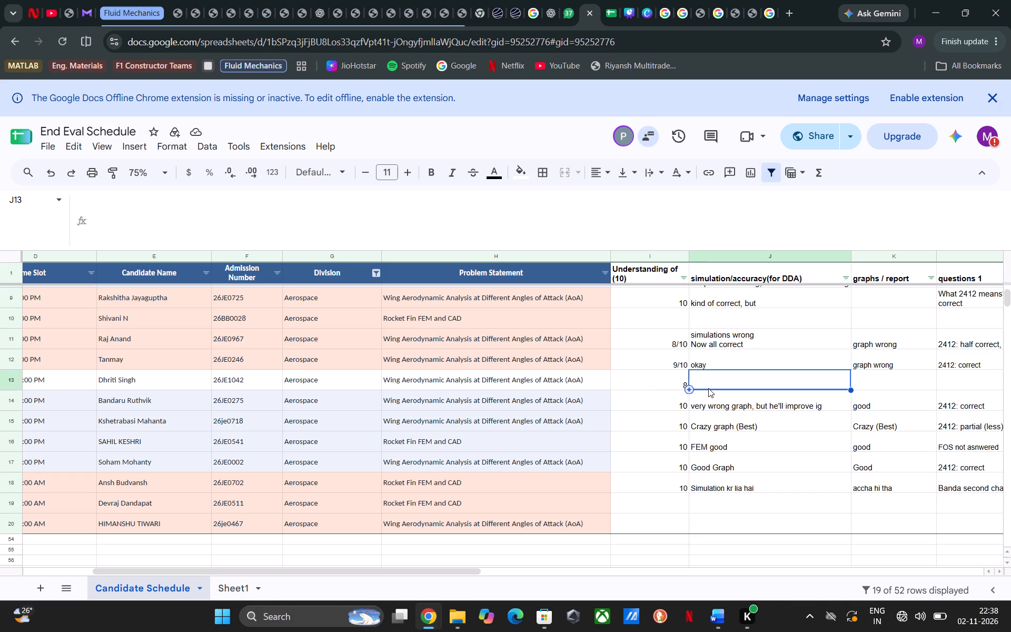
pyautogui.click(699, 500)
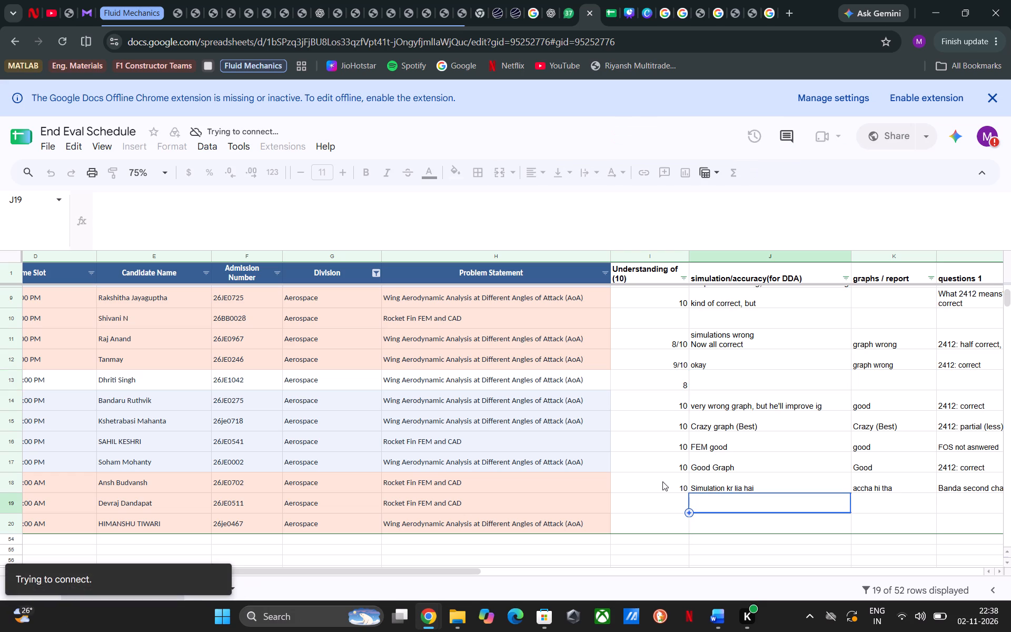
pyautogui.hscroll(-9, 177, 386)
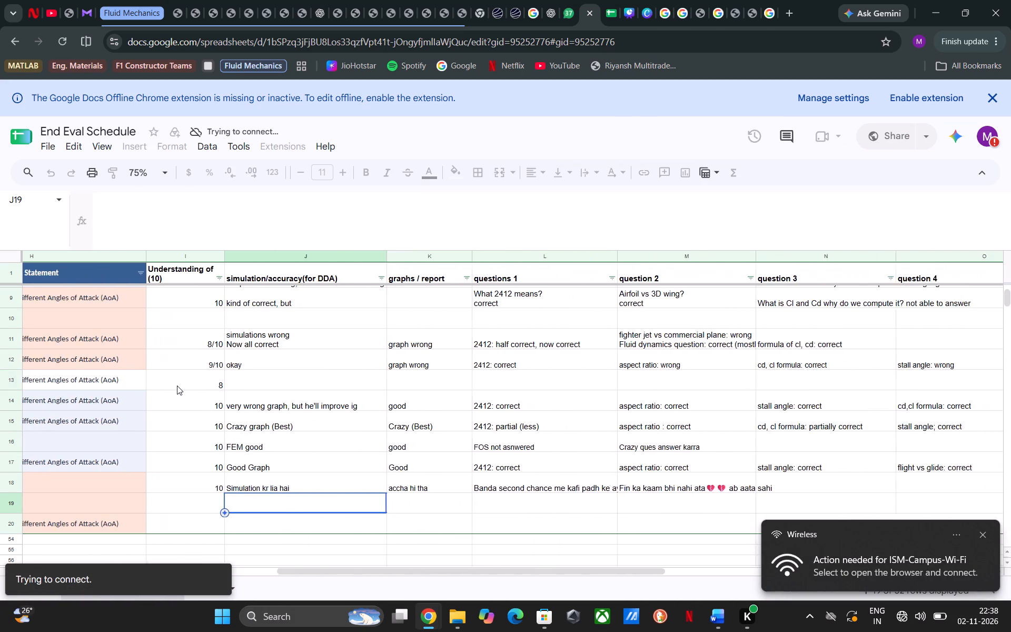
pyautogui.hscroll(-3, 177, 386)
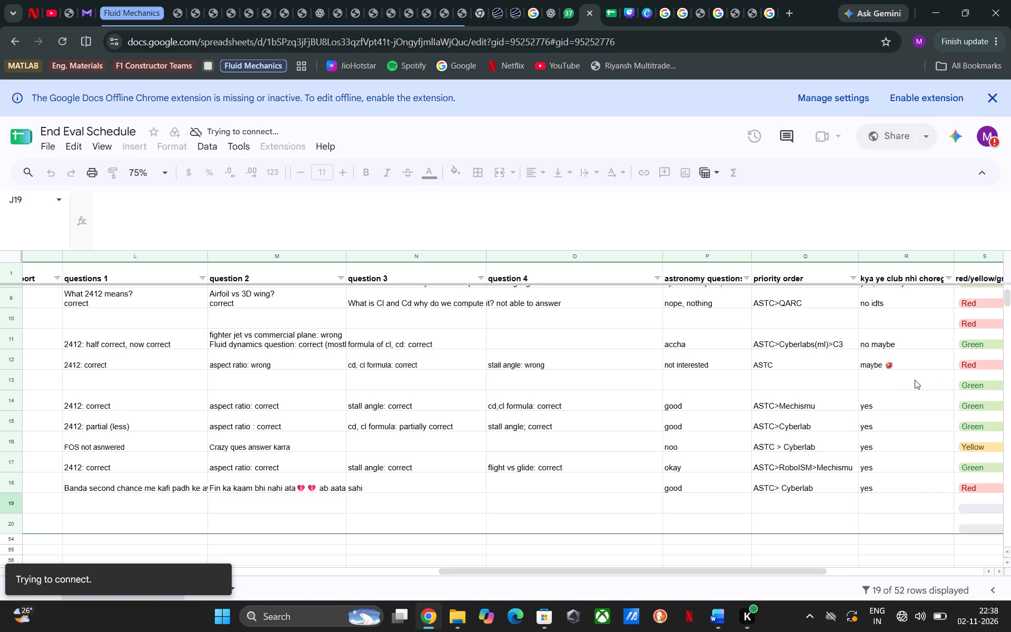
pyautogui.hscroll(4, 915, 380)
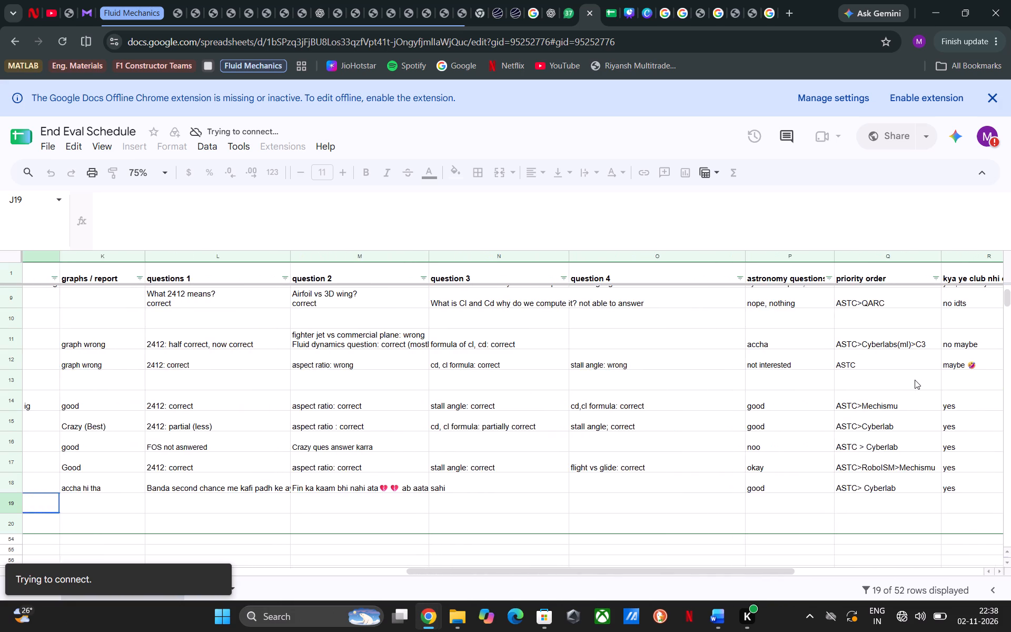
pyautogui.hscroll(3, 915, 380)
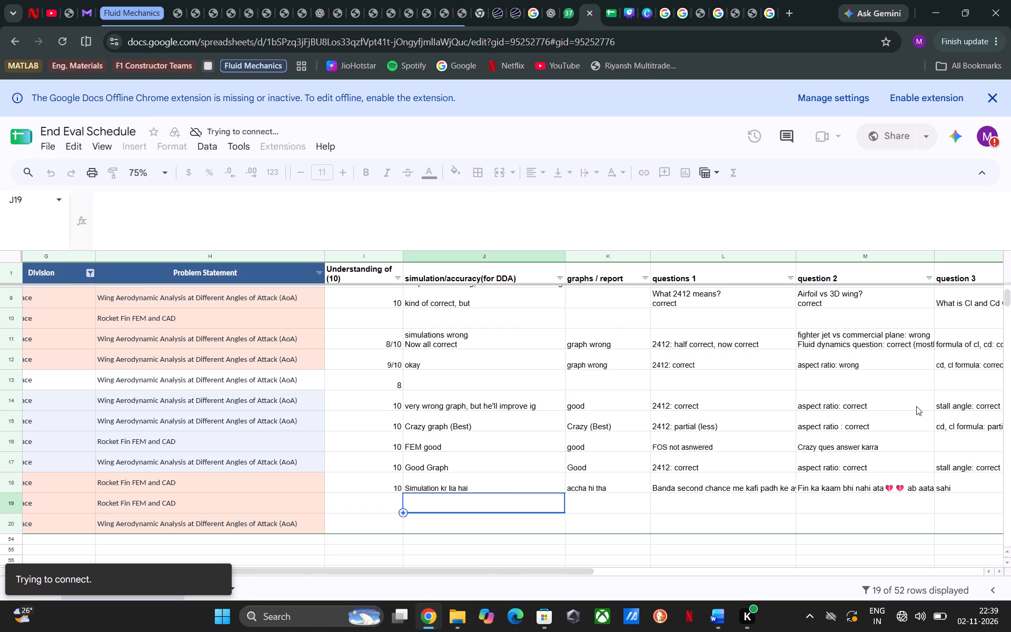
# Compare the priority orders, club-commitment answers and red/yellow/green ratings in rows 9 to 20 with the matching candidate names.
pyautogui.hscroll(-9, 916, 406)
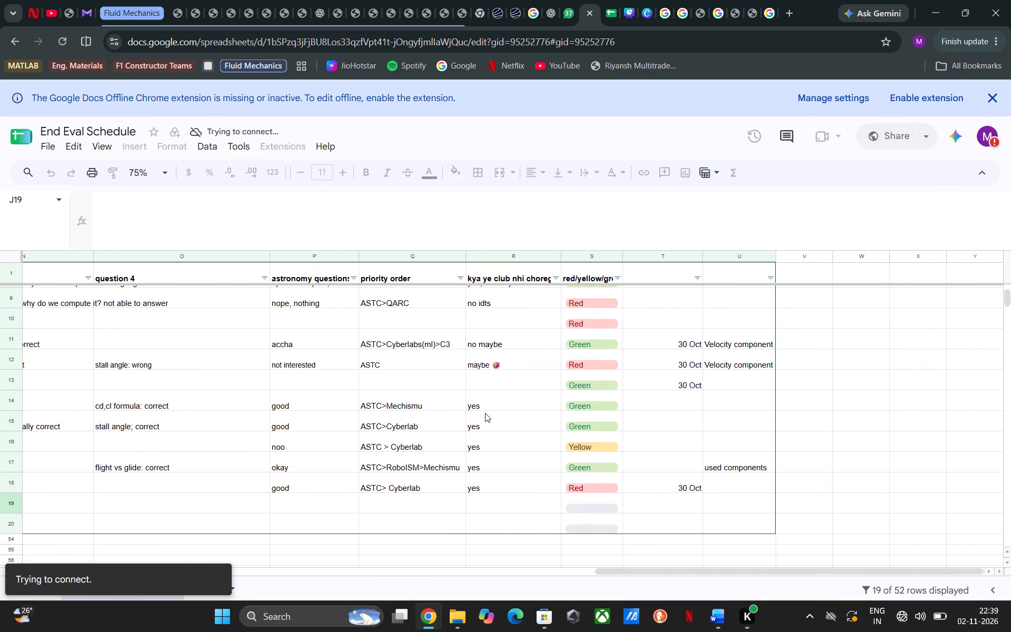
pyautogui.hscroll(6, 485, 413)
pyautogui.hscroll(6, 653, 382)
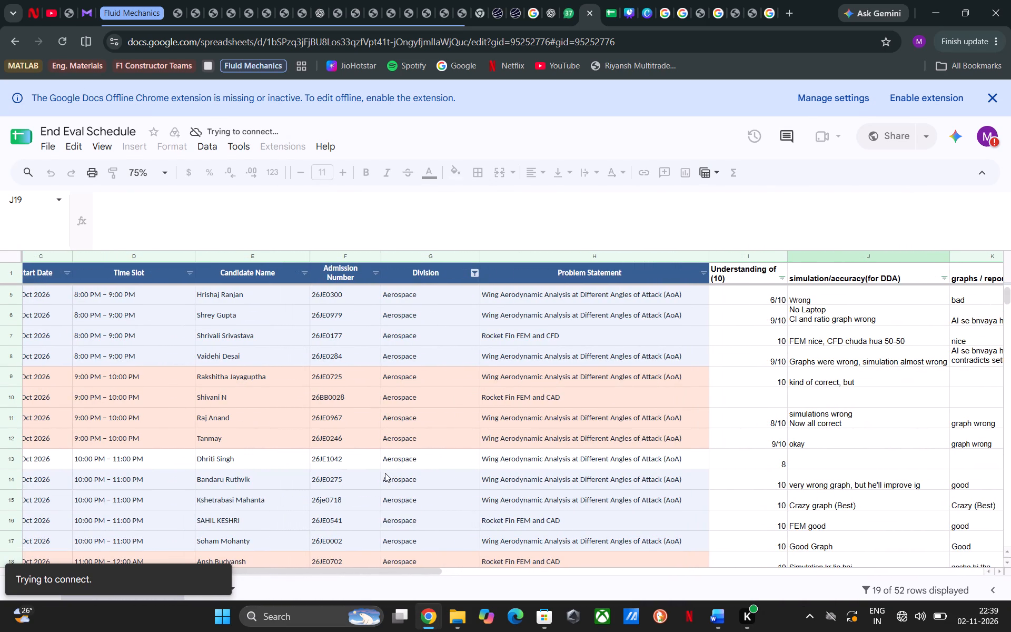
pyautogui.hscroll(7, 385, 473)
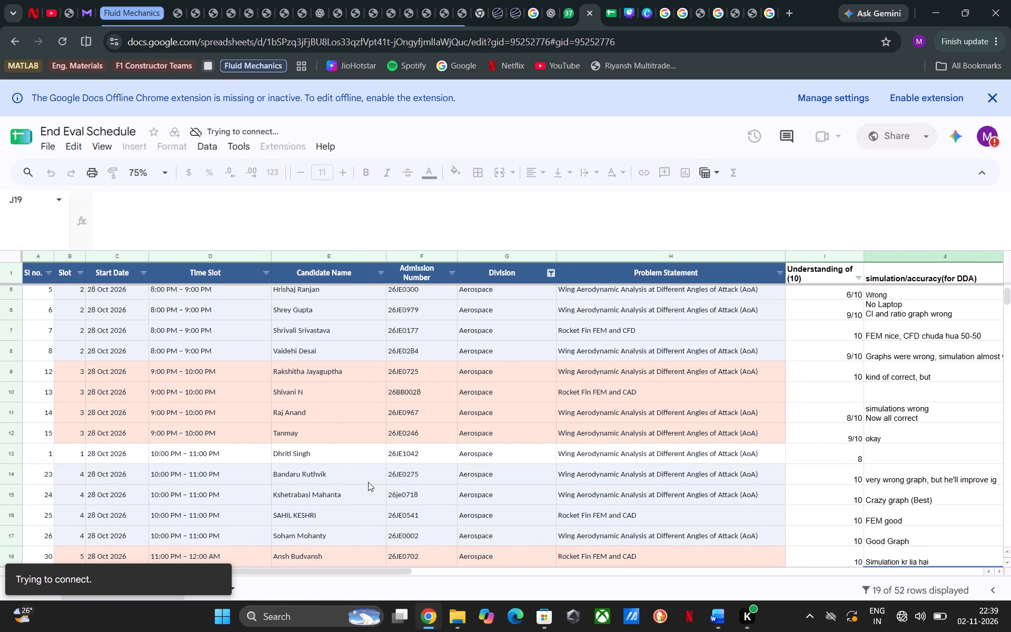
# Review the candidates from row 2 down, matching names and problem statements against their scores, simulation, graph and question notes, and ratings.
pyautogui.scroll(7, 368, 482)
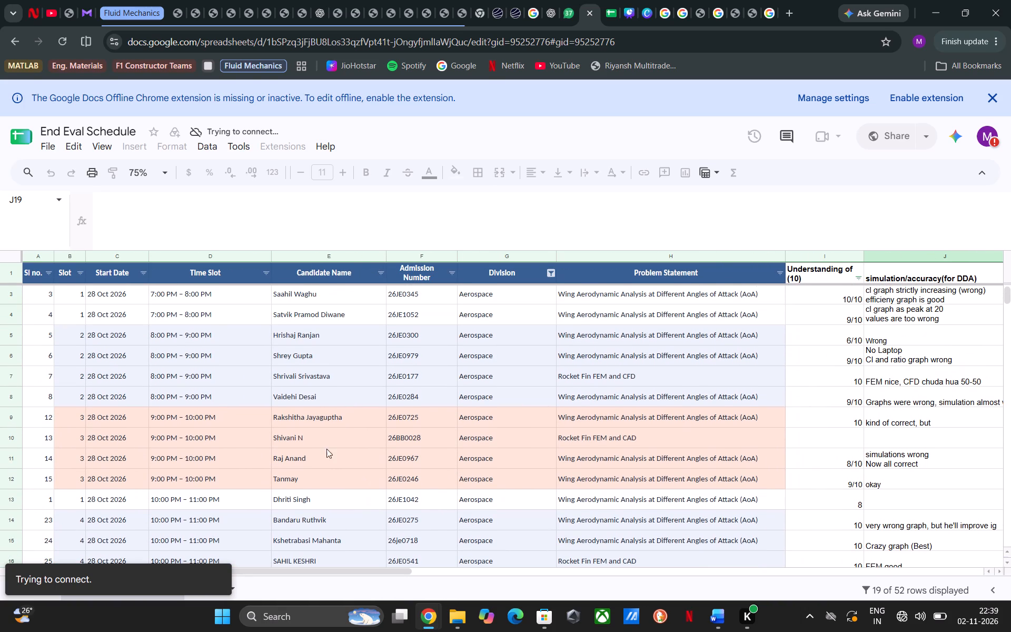
pyautogui.hscroll(-8, 301, 438)
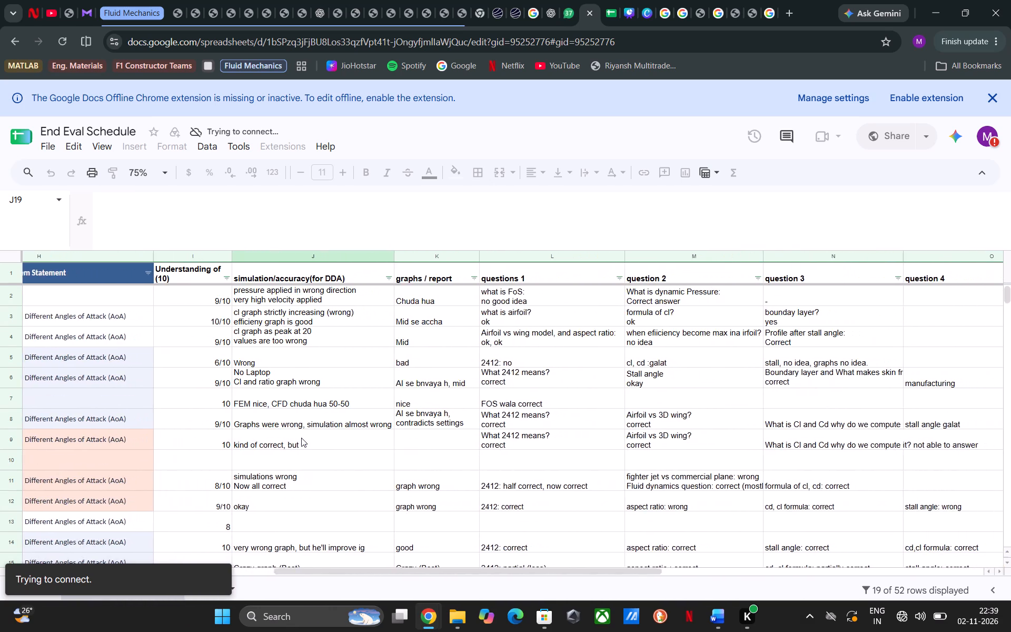
pyautogui.hscroll(-11, 301, 438)
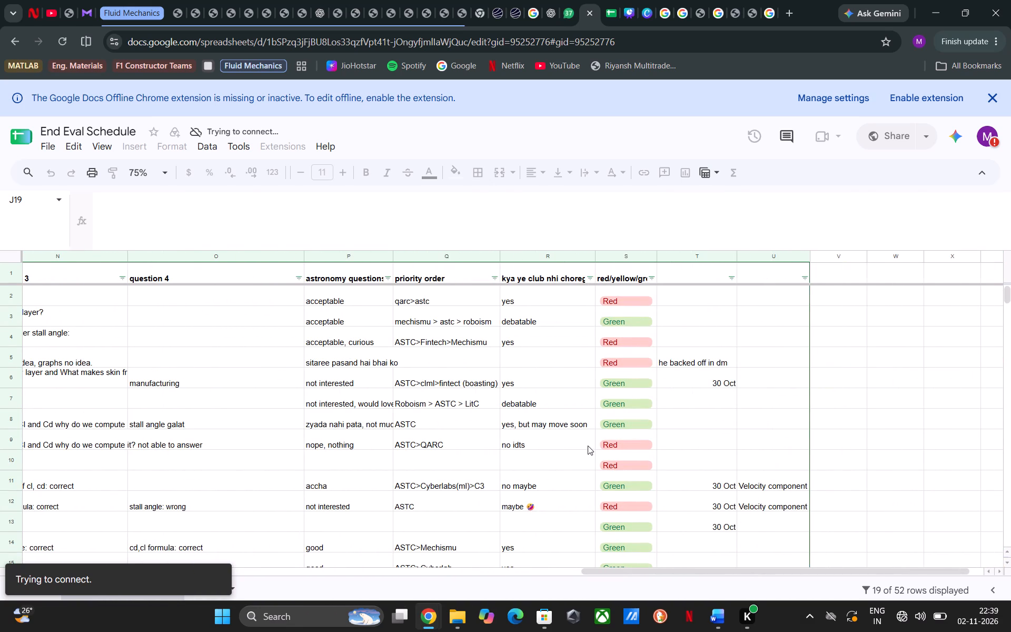
pyautogui.hscroll(16, 588, 446)
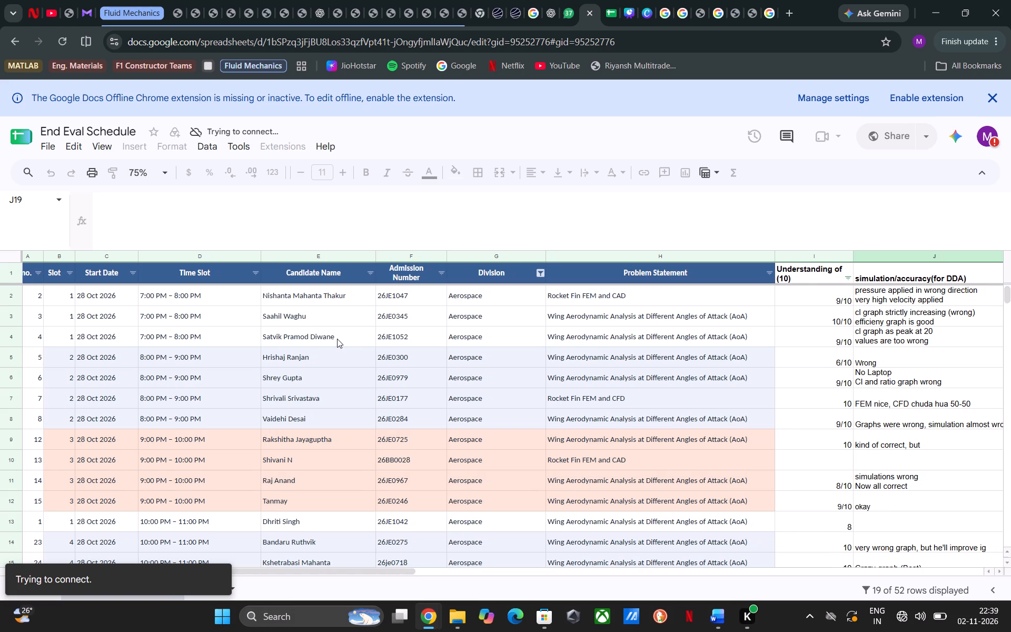
pyautogui.hscroll(-9, 337, 339)
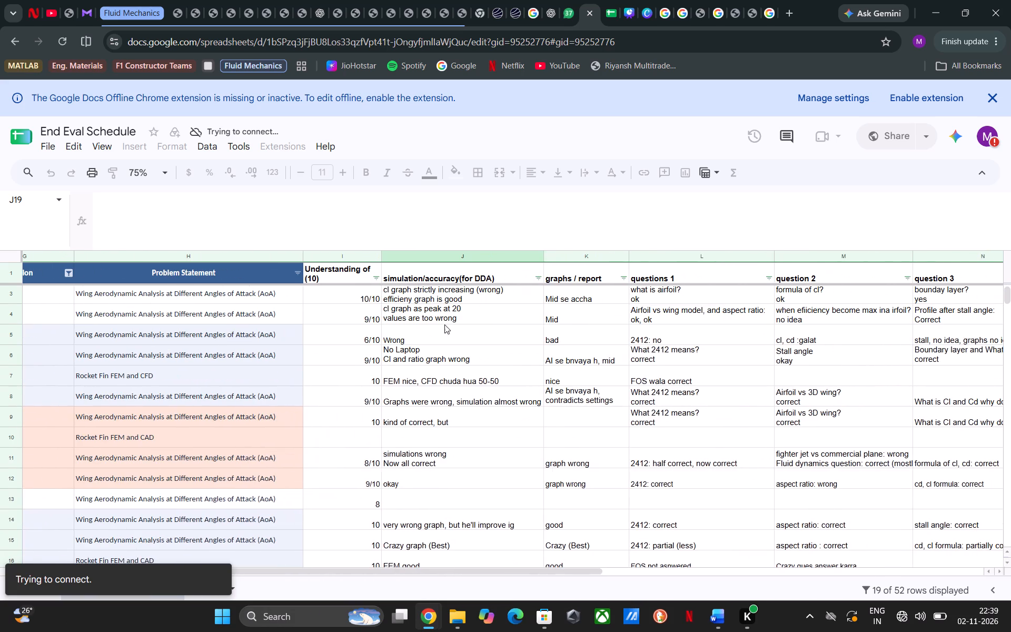
pyautogui.scroll(1, 493, 307)
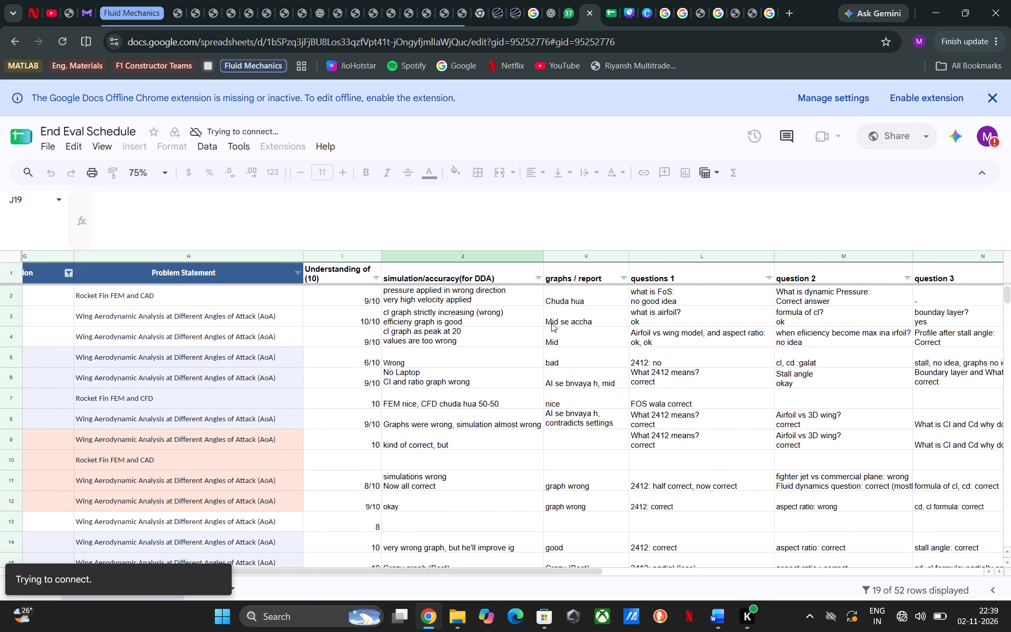
pyautogui.hscroll(9, 551, 323)
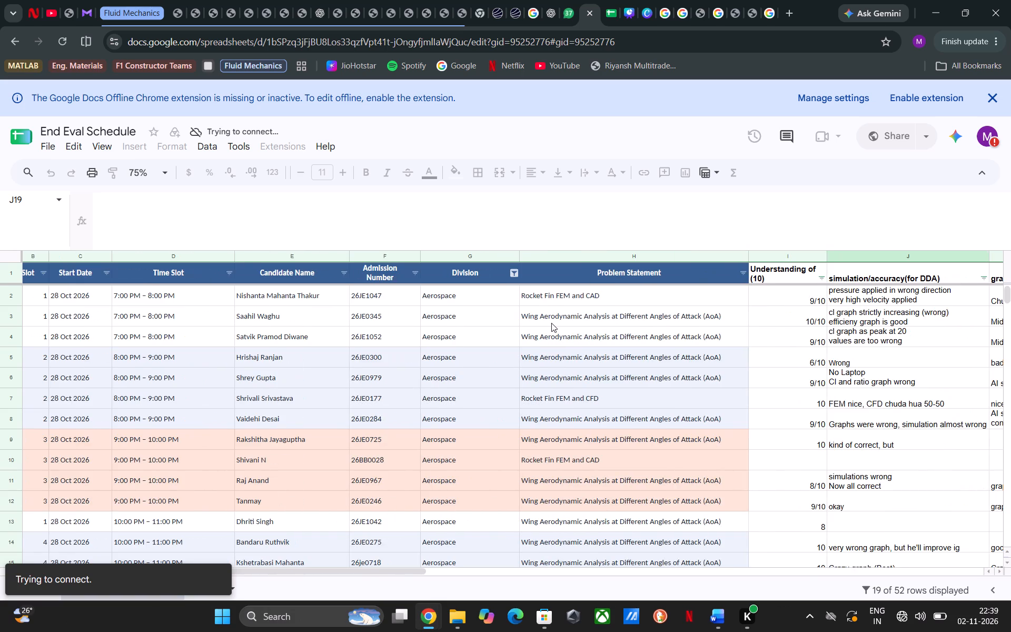
pyautogui.scroll(1, 551, 323)
pyautogui.hscroll(-14, 551, 323)
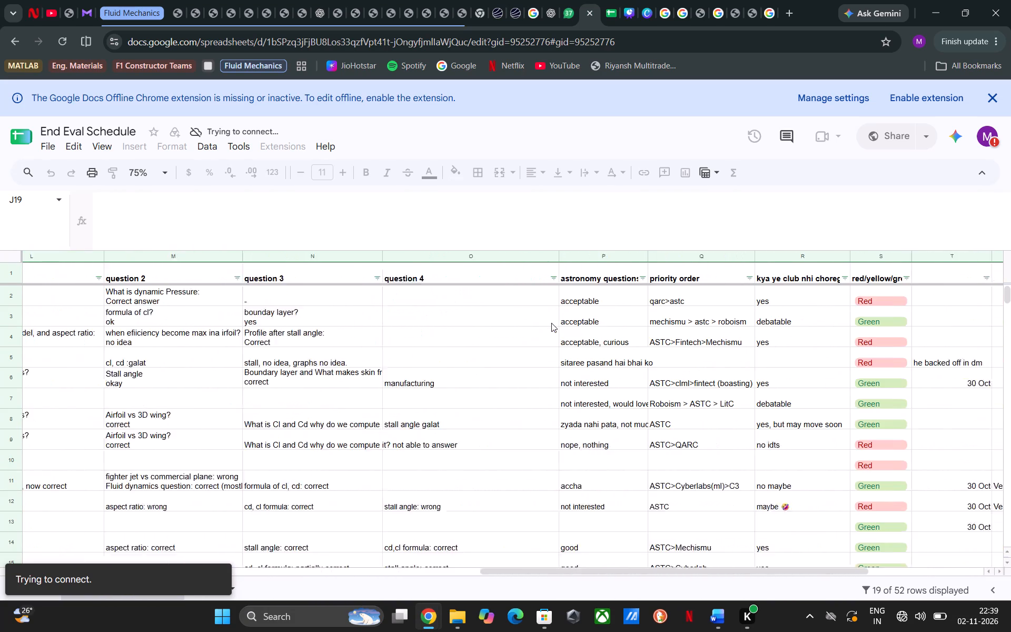
pyautogui.hscroll(-1, 551, 323)
# Open the list of available Wi-Fi networks in the system's quick settings to restore the internet connection.
pyautogui.click(906, 622)
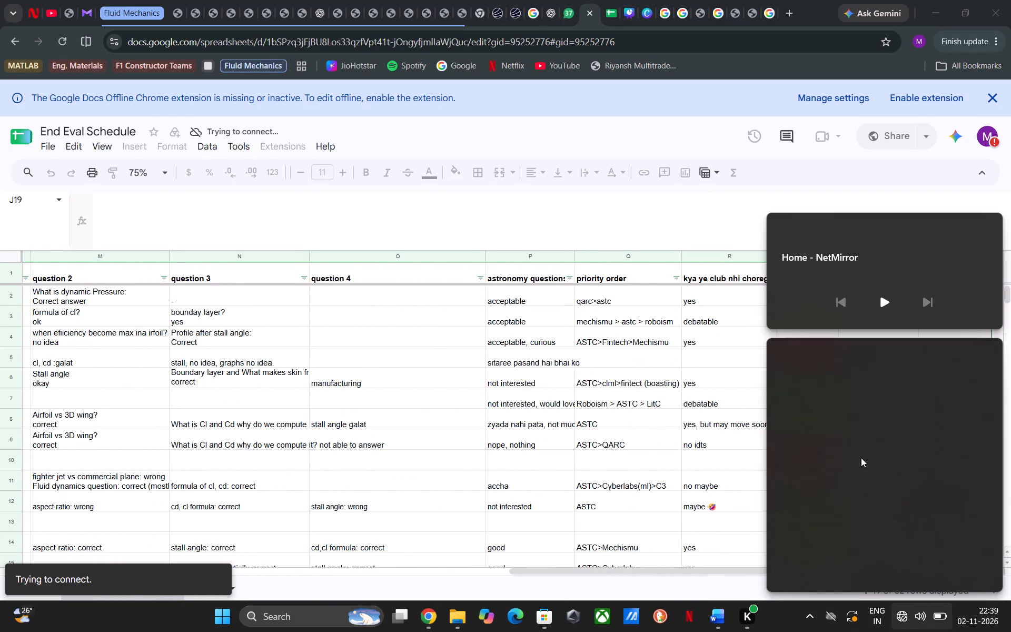
pyautogui.click(827, 381)
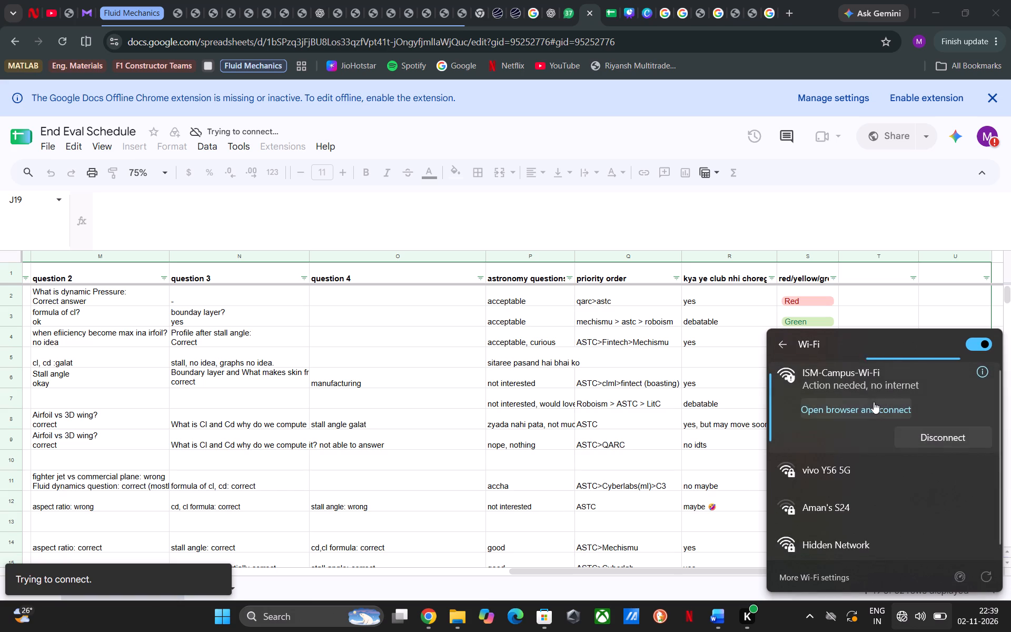
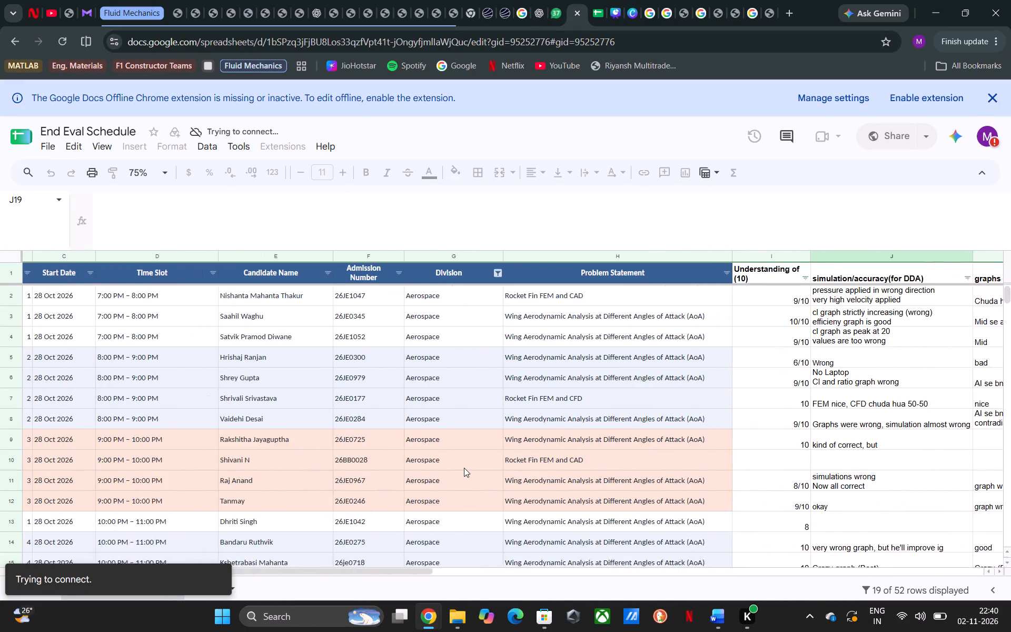
# Look through the Aerospace candidates in rows 2 to 20, checking their names, time slots, problem statements and understanding scores.
pyautogui.scroll(-1, 464, 468)
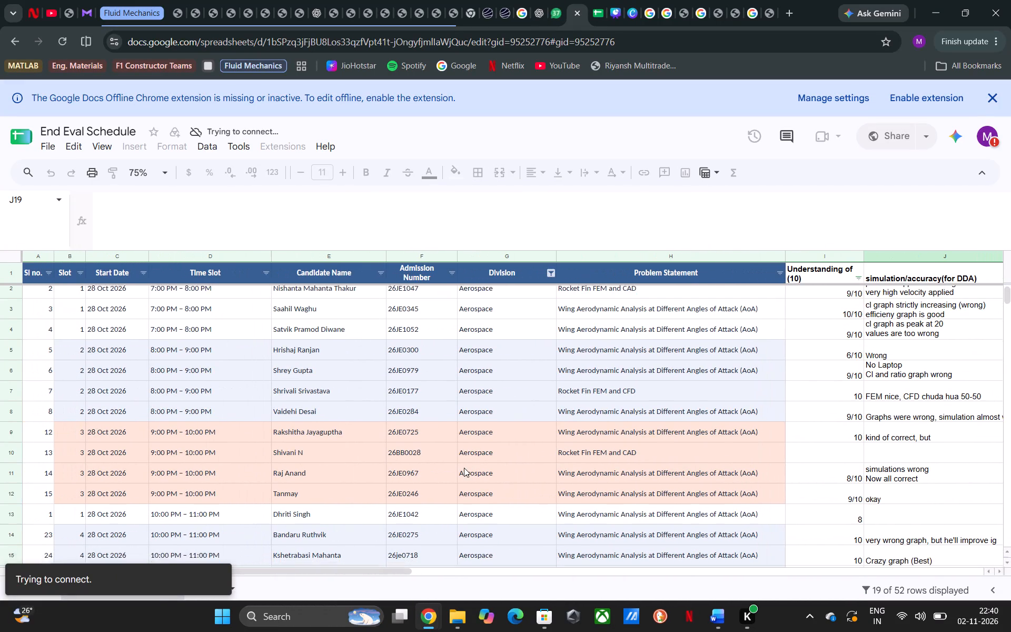
pyautogui.scroll(-2, 464, 468)
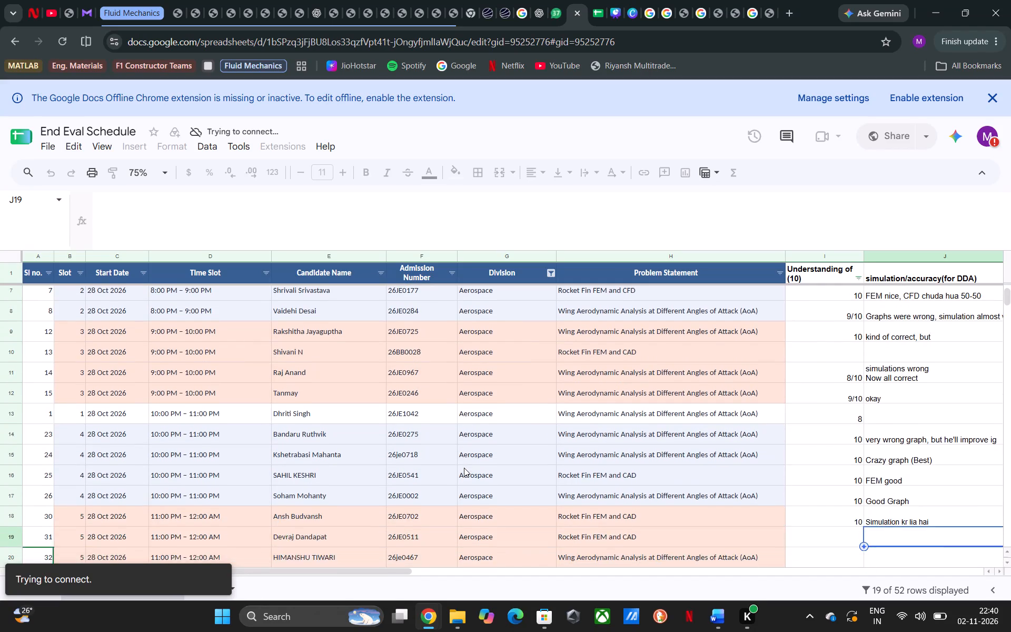
pyautogui.scroll(-2, 464, 468)
pyautogui.scroll(6, 464, 468)
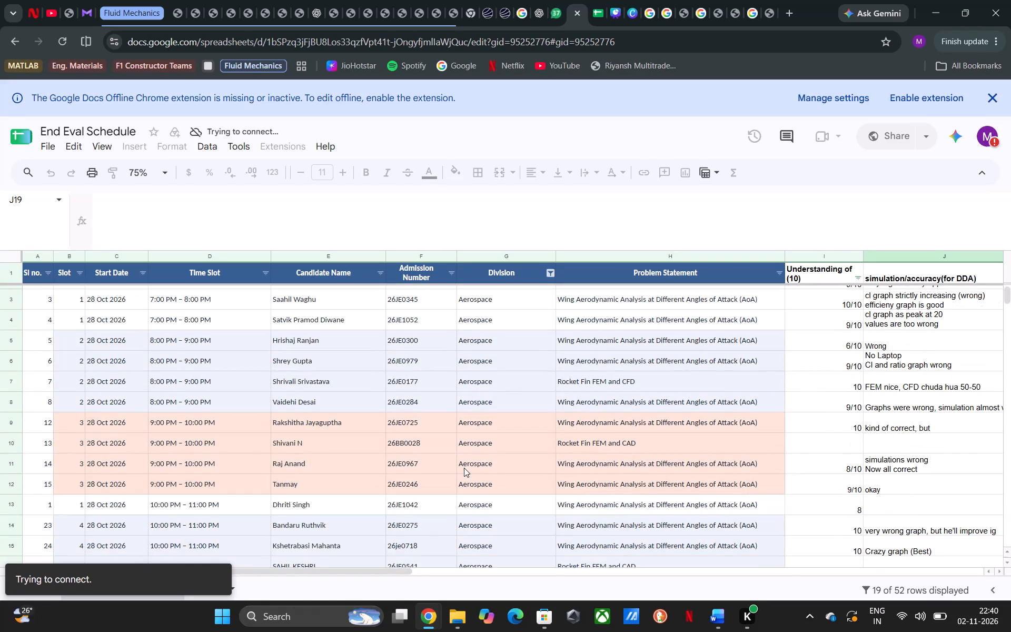
pyautogui.scroll(-1, 464, 468)
pyautogui.hscroll(-2, 464, 468)
pyautogui.scroll(-1, 464, 468)
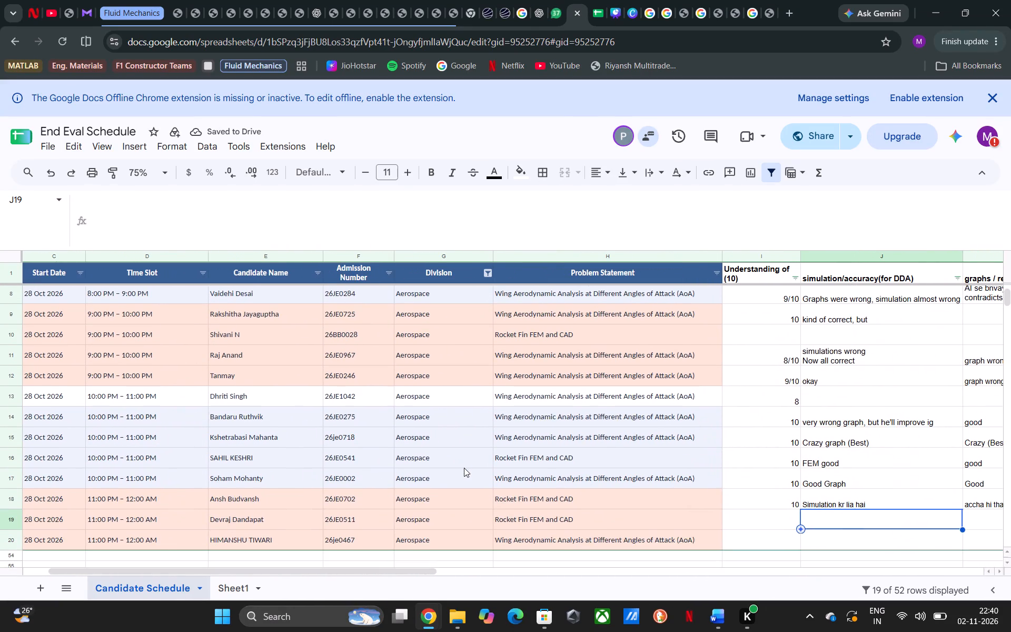
pyautogui.scroll(-1, 464, 468)
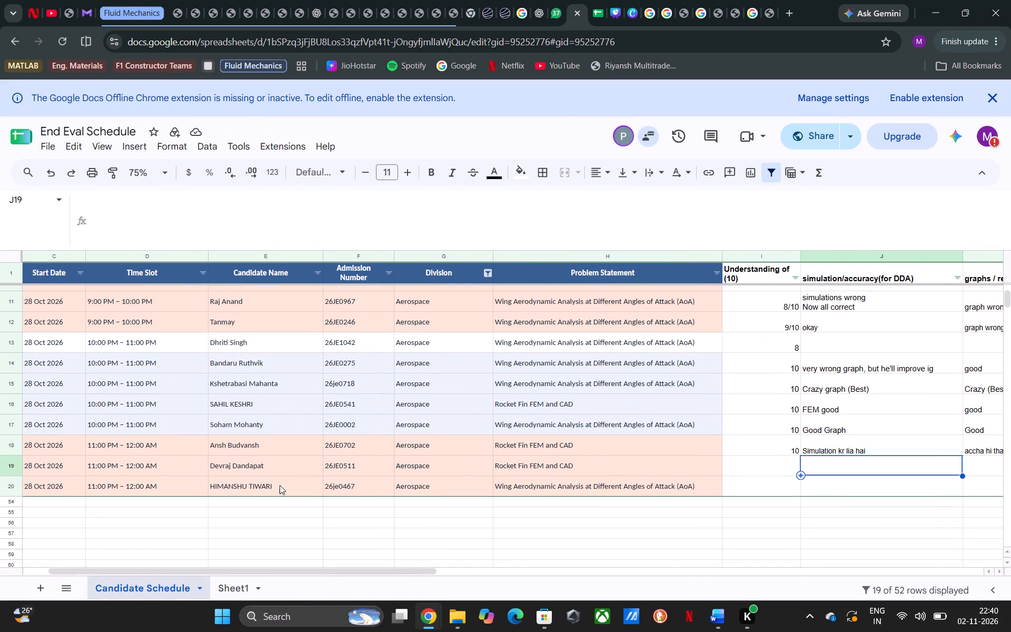
pyautogui.hscroll(-6, 369, 492)
pyautogui.hscroll(4, 369, 492)
pyautogui.scroll(2, 369, 492)
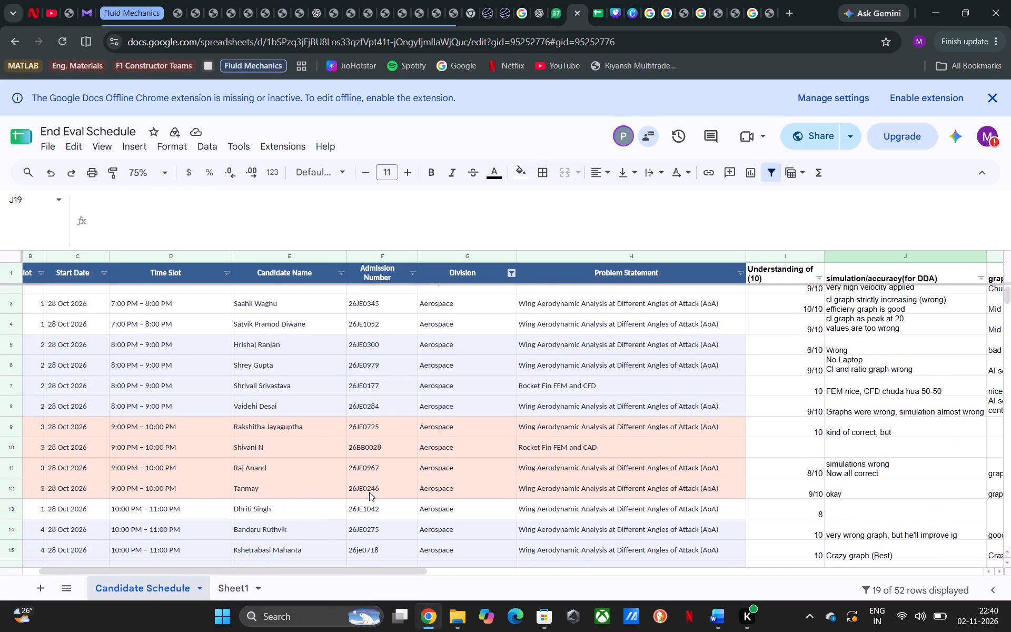
pyautogui.scroll(2, 369, 492)
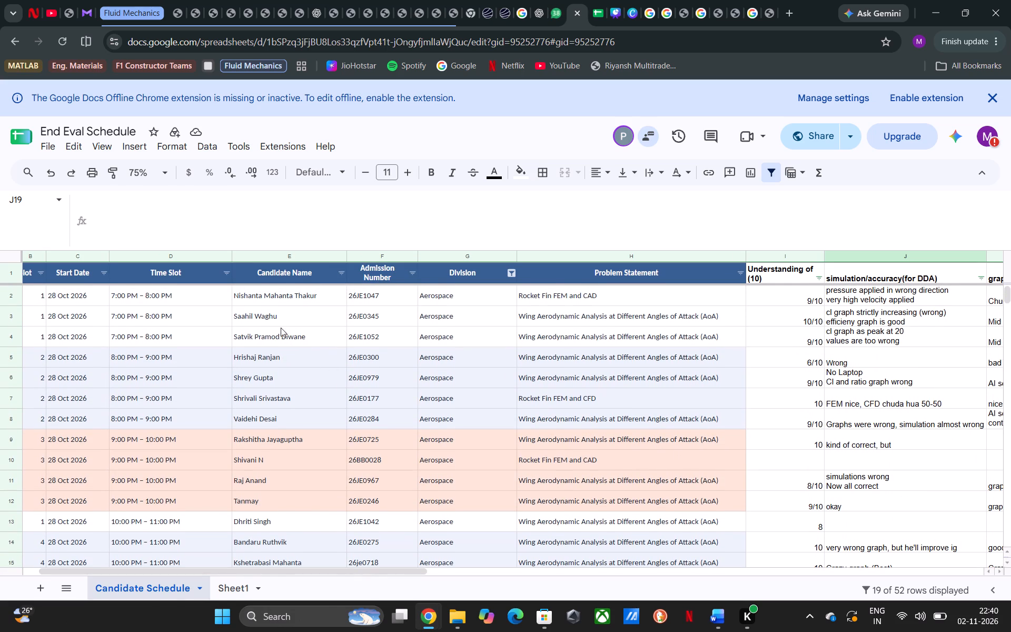
# Examine the graph, question and astronomy notes, priority orders, club-commitment answers and red/yellow/green ratings from row 2 down to row 19.
pyautogui.hscroll(-5, 288, 335)
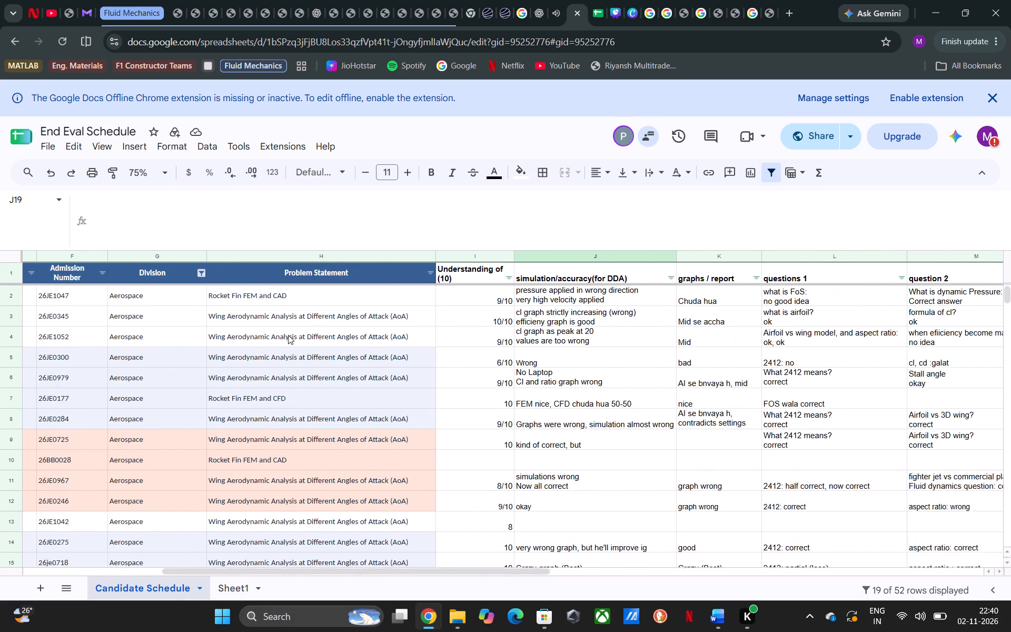
pyautogui.hscroll(-10, 288, 335)
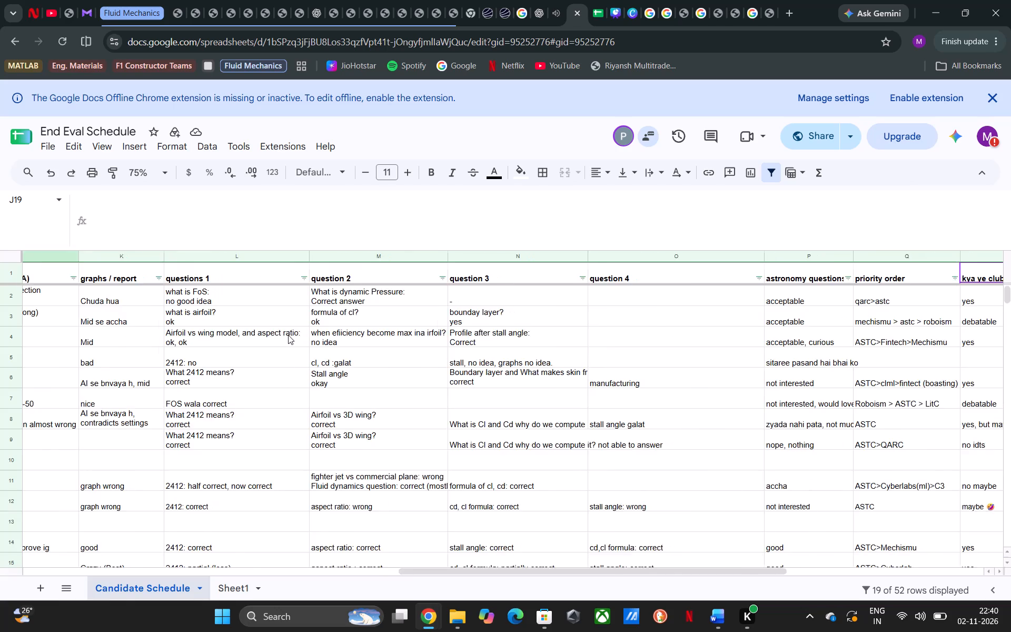
pyautogui.hscroll(-3, 288, 335)
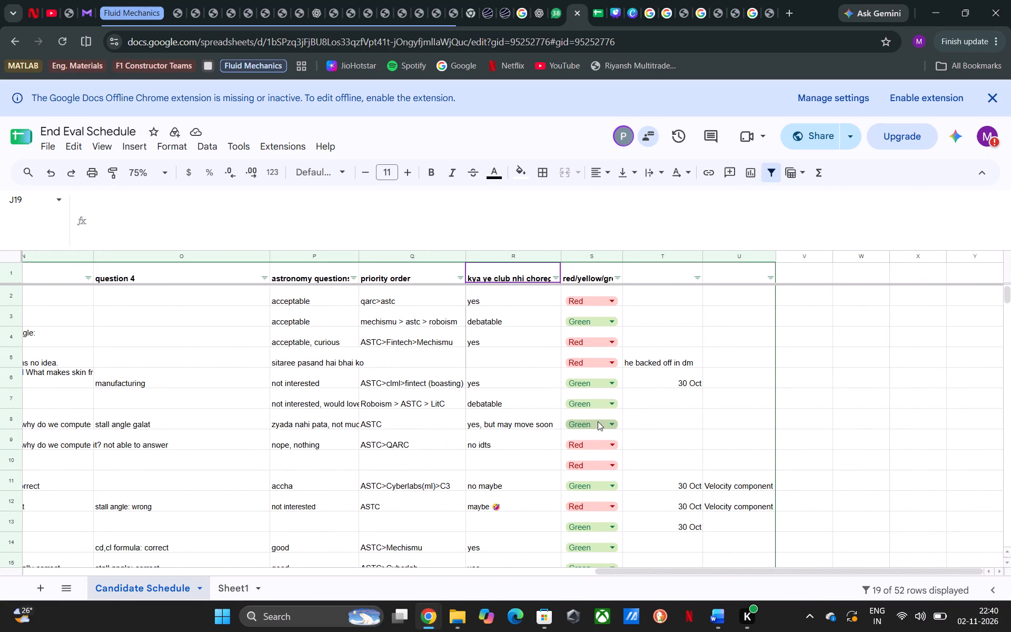
pyautogui.scroll(-1, 608, 485)
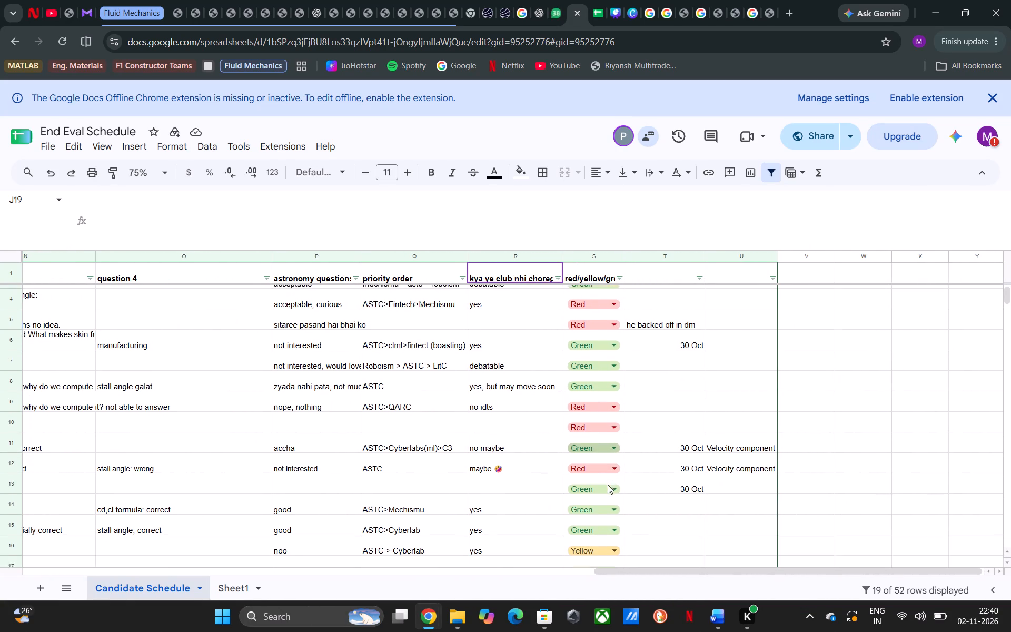
pyautogui.scroll(-1, 608, 485)
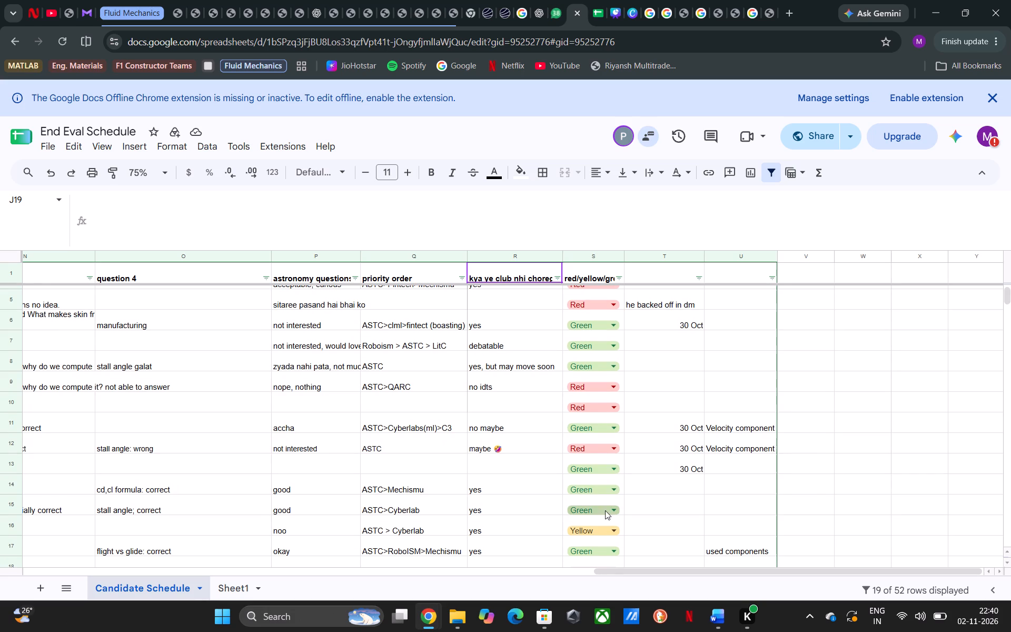
pyautogui.scroll(-1, 607, 507)
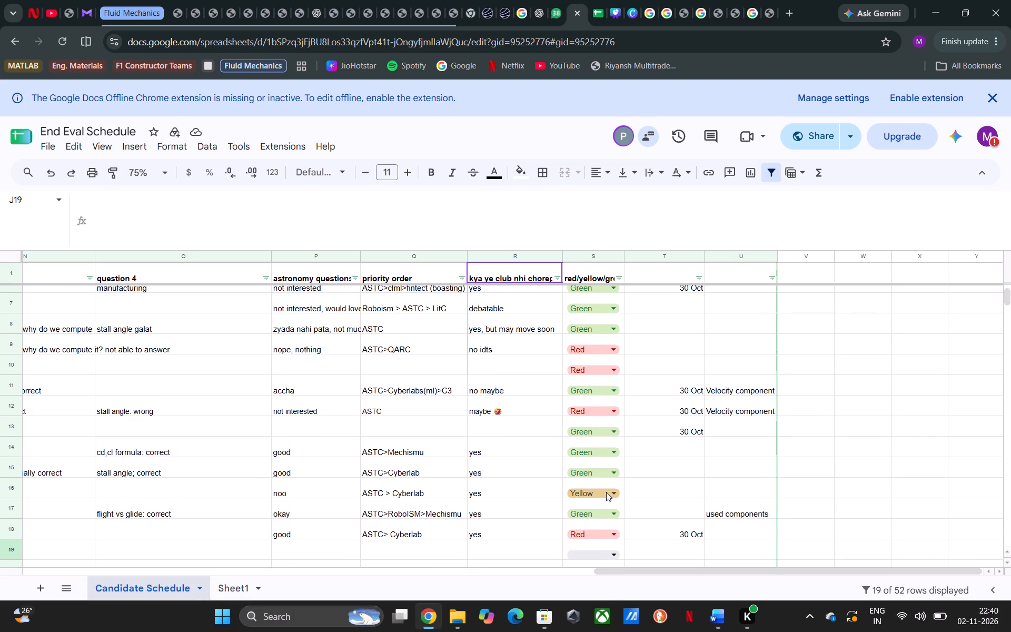
pyautogui.hscroll(3, 606, 492)
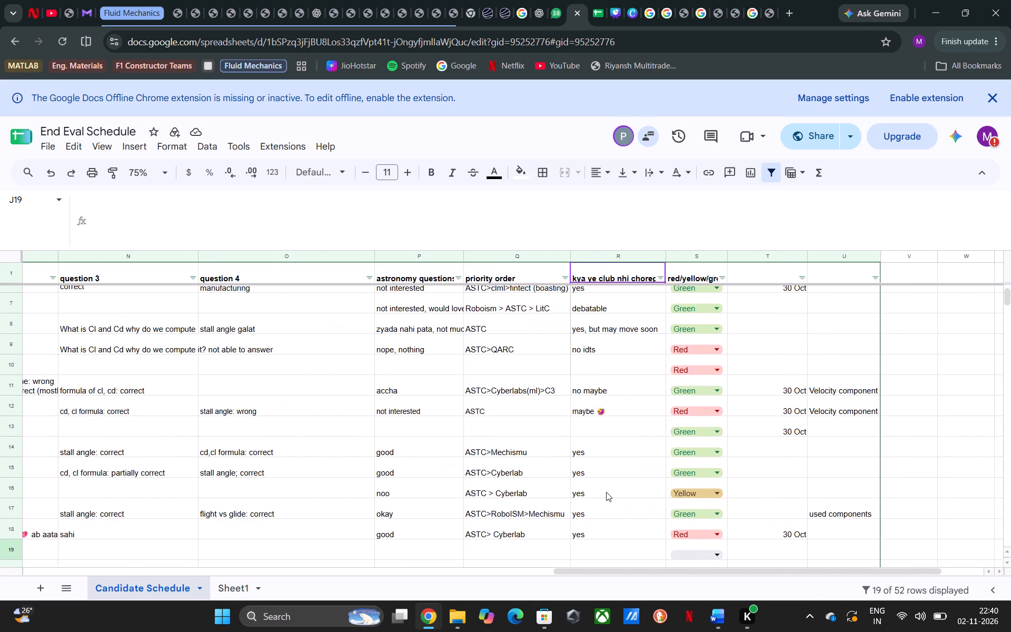
pyautogui.hscroll(5, 606, 492)
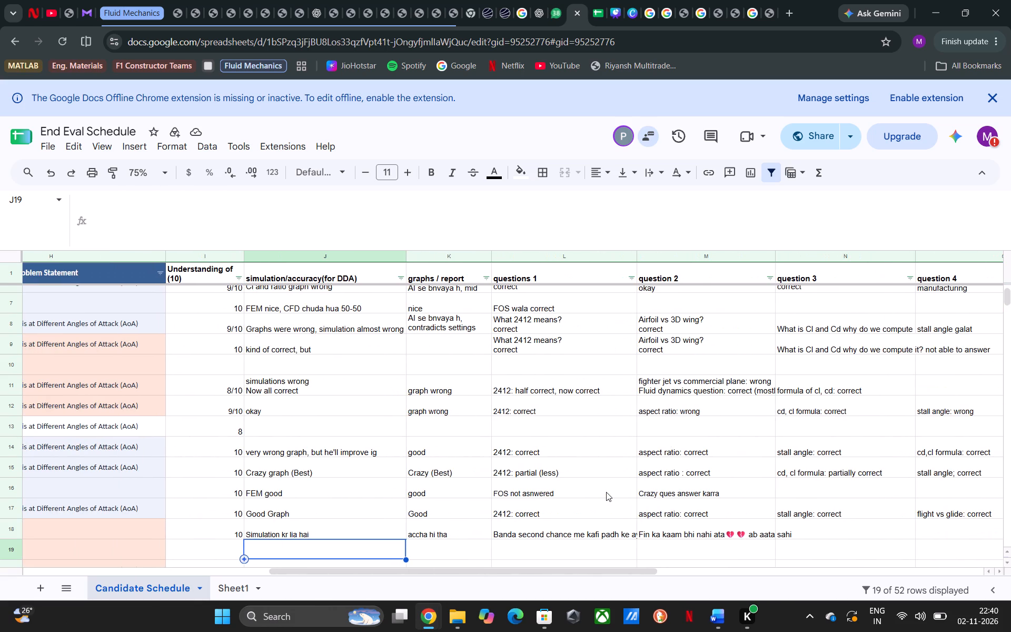
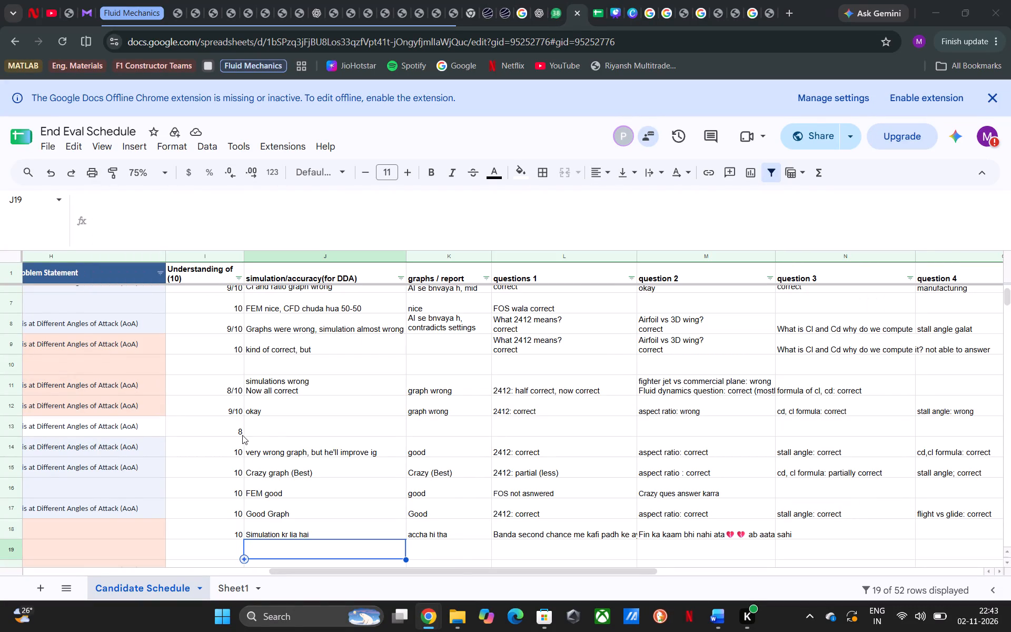
# Recheck the Aerospace candidates' priority orders, commitment answers and red/yellow/green ratings against their names and problem statements in rows 2 to 20.
pyautogui.hscroll(-9, 413, 377)
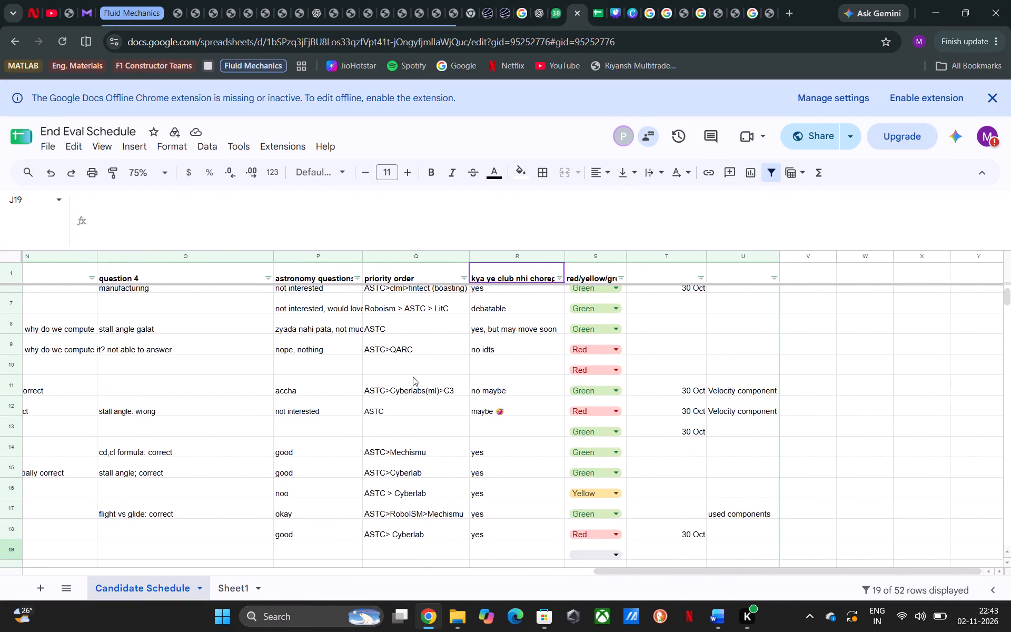
pyautogui.hscroll(-1, 413, 377)
pyautogui.scroll(-4, 413, 377)
pyautogui.scroll(3, 413, 377)
pyautogui.scroll(-1, 413, 377)
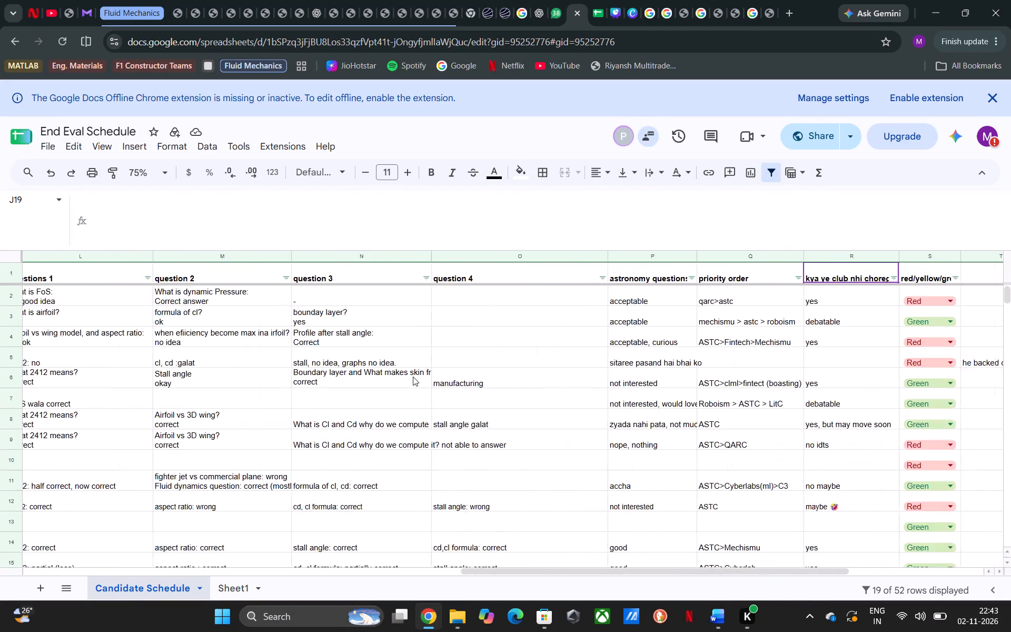
pyautogui.scroll(-1, 413, 377)
pyautogui.scroll(2, 413, 377)
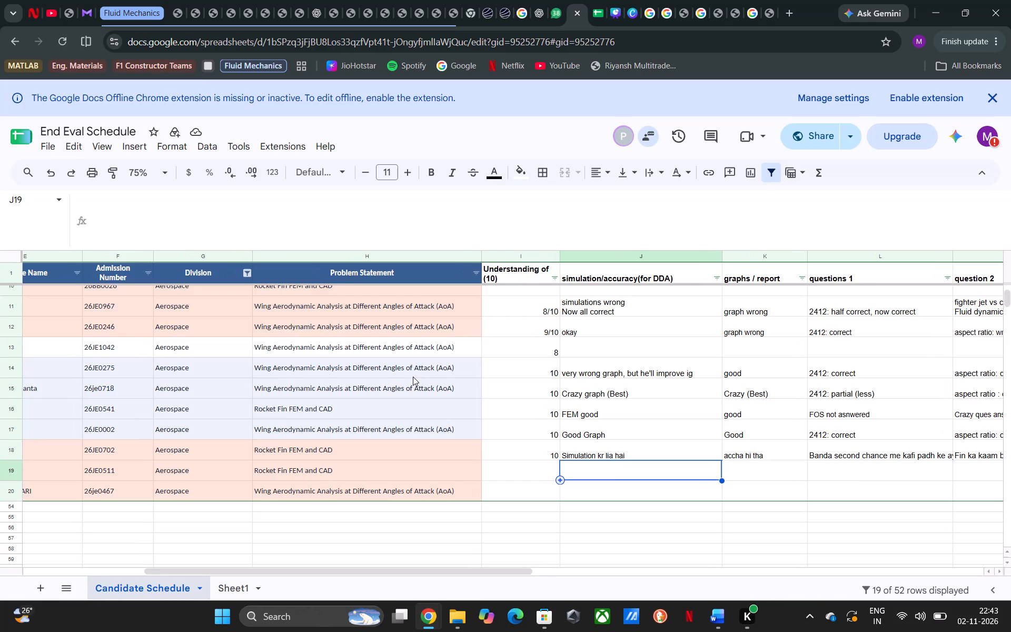
pyautogui.scroll(2, 413, 377)
pyautogui.hscroll(13, 413, 377)
pyautogui.hscroll(-2, 413, 377)
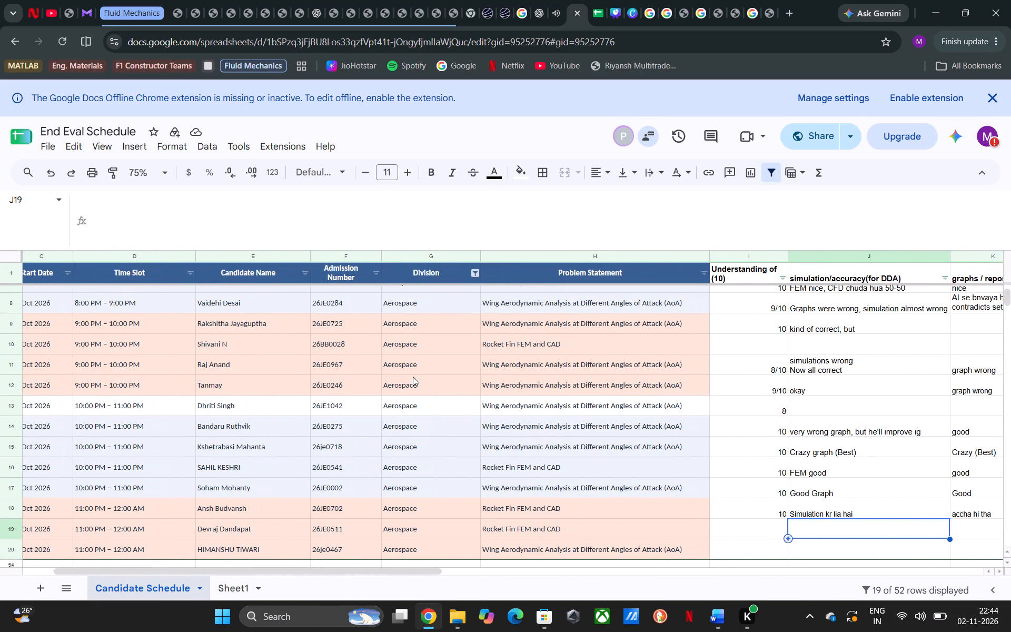
# Read across the understanding scores, simulation, graph and question notes, astronomy answers and priority orders for the candidates in rows 3 to 20.
pyautogui.hscroll(-7, 413, 377)
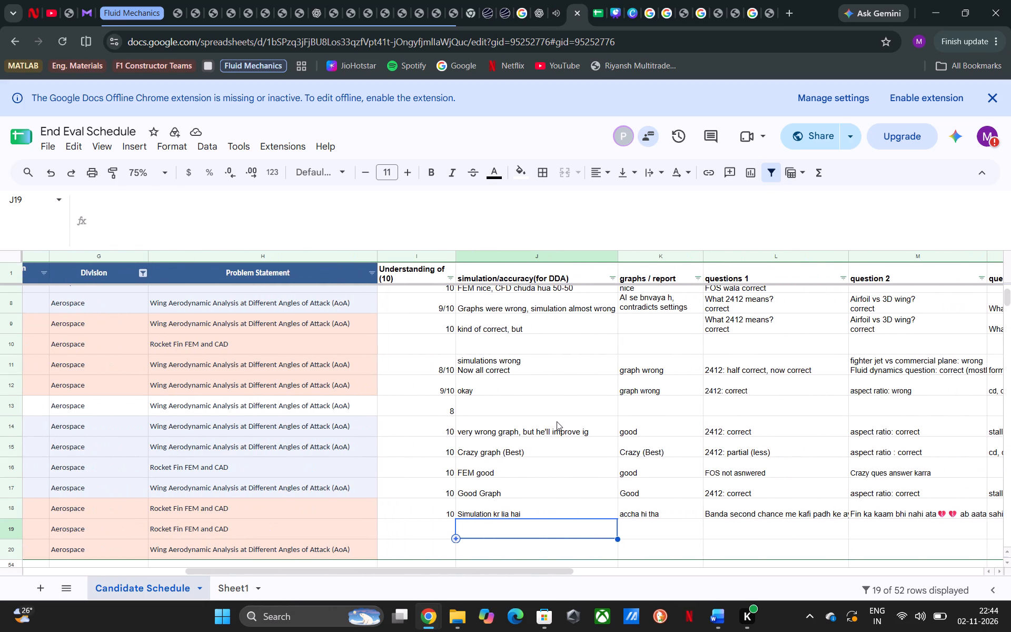
pyautogui.scroll(2, 557, 421)
pyautogui.hscroll(1, 557, 421)
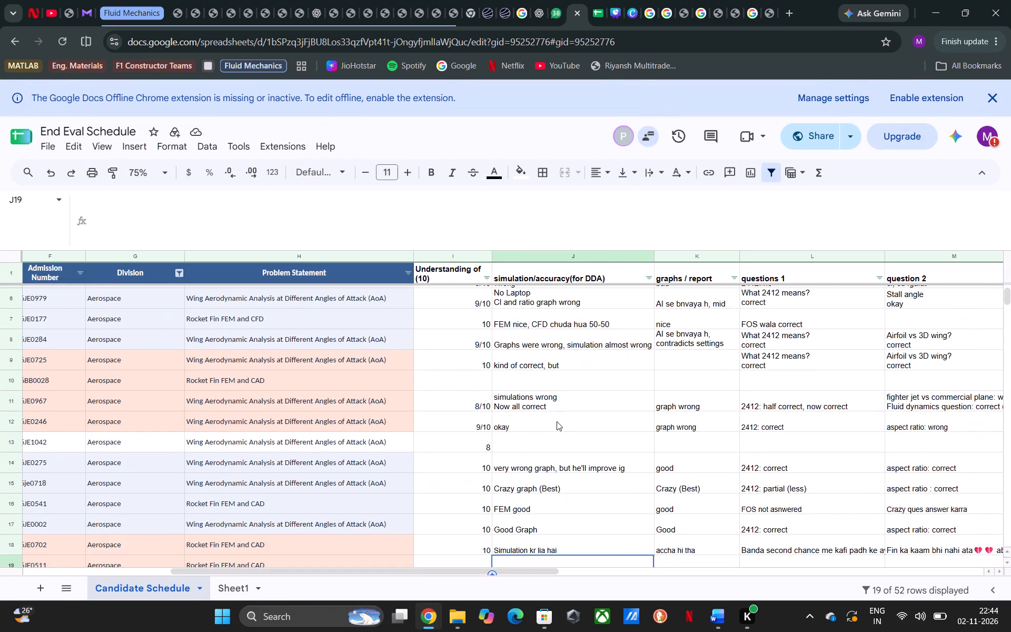
pyautogui.hscroll(10, 559, 422)
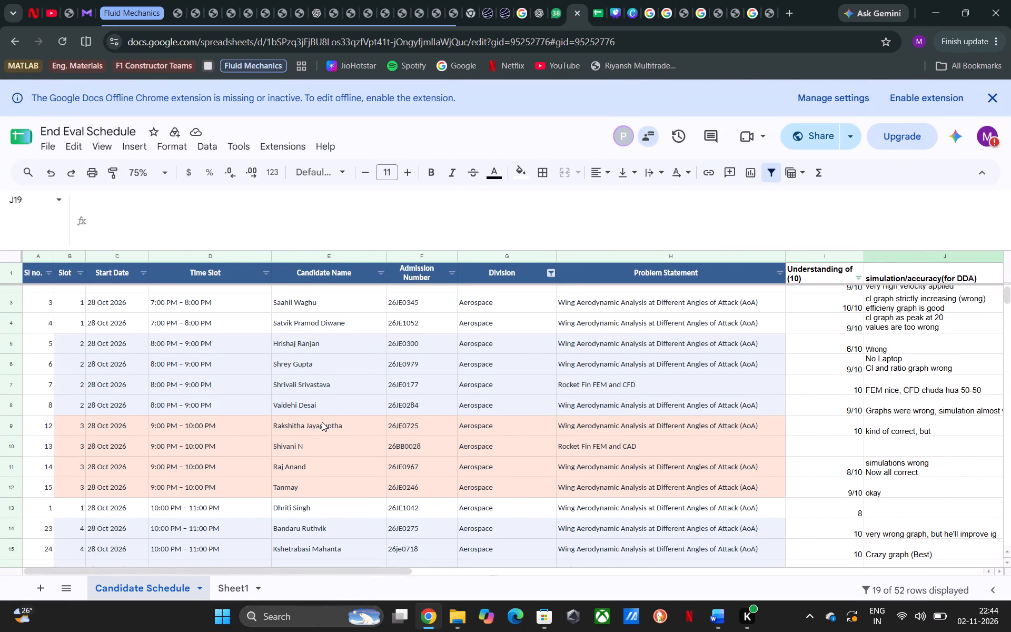
pyautogui.hscroll(-3, 322, 422)
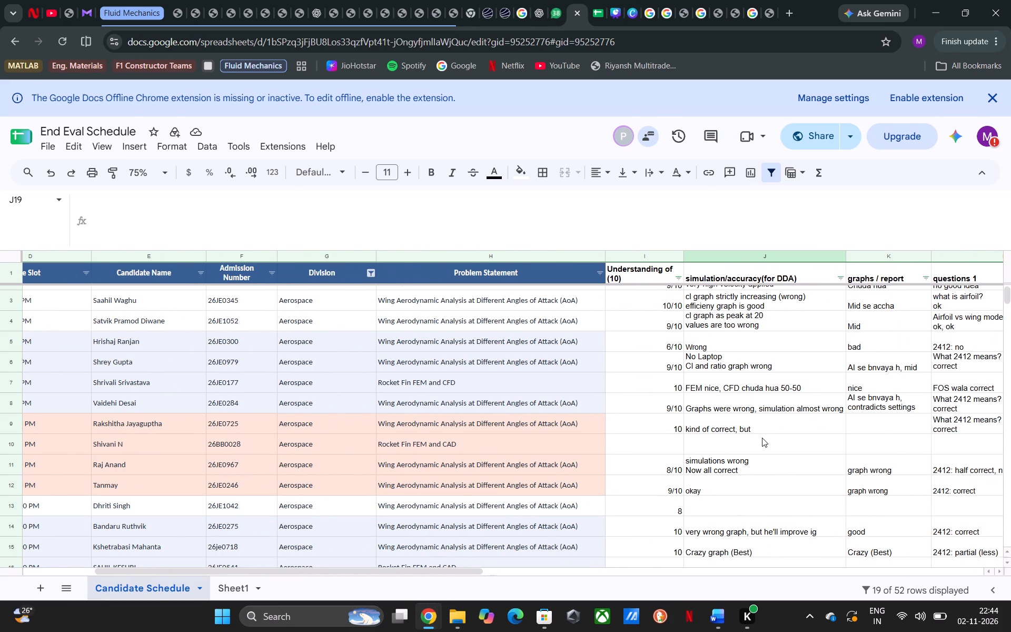
pyautogui.hscroll(-3, 764, 425)
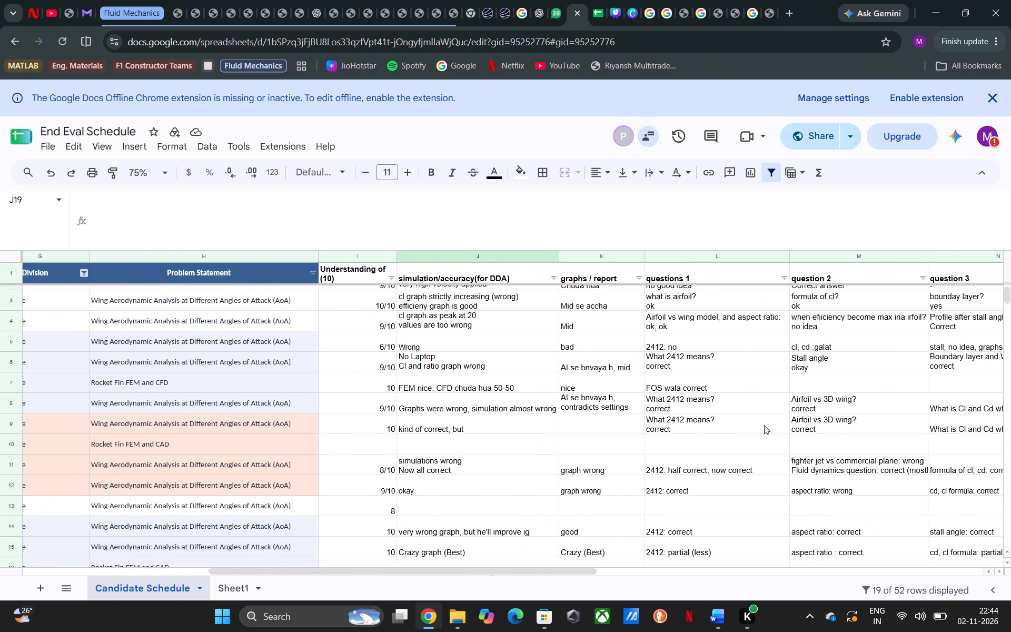
pyautogui.hscroll(-5, 764, 425)
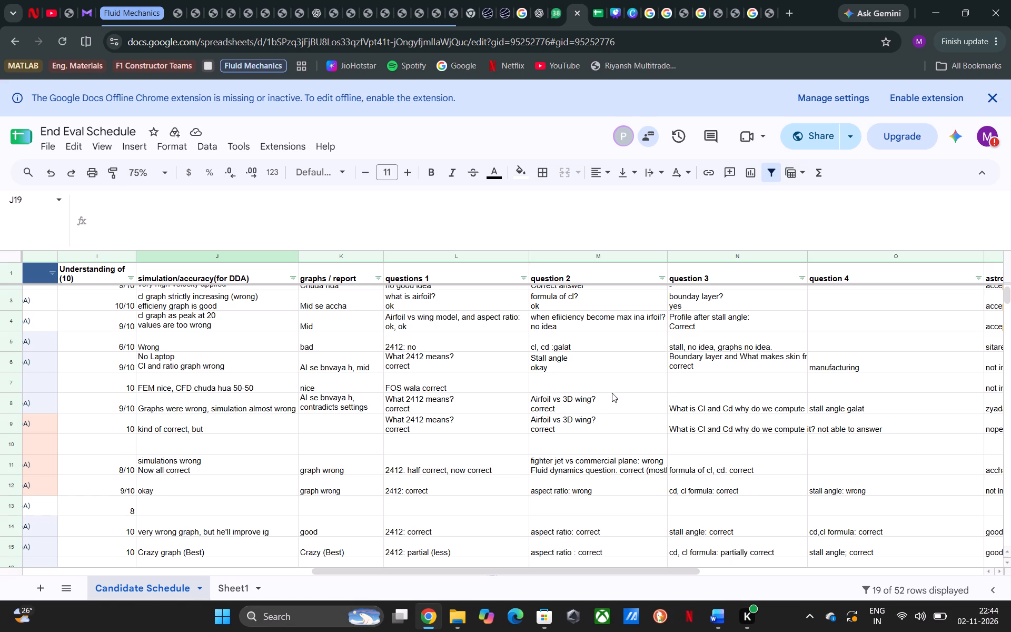
pyautogui.hscroll(-3, 809, 462)
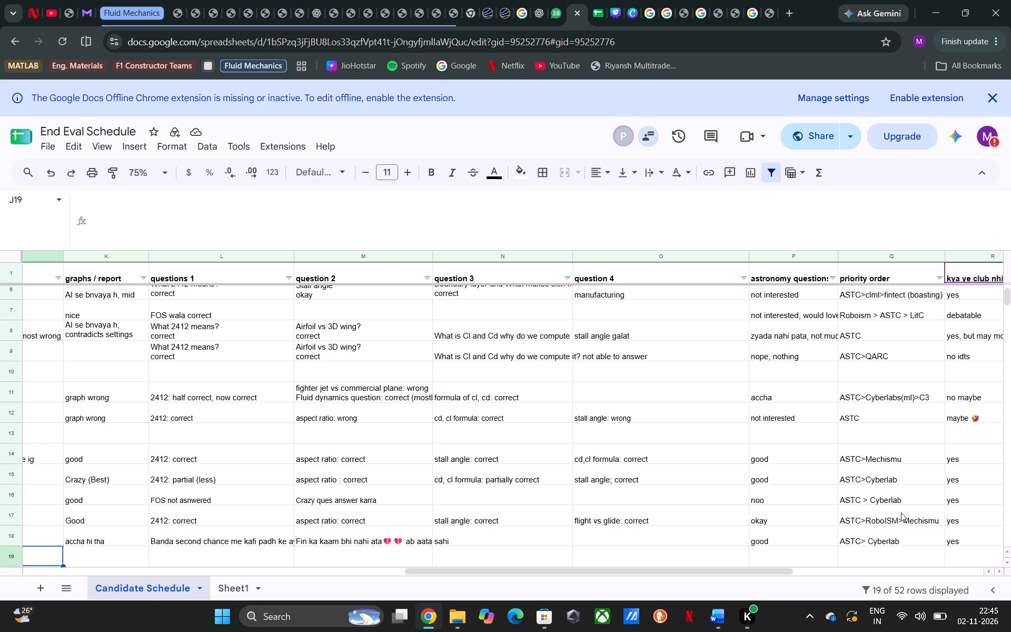
# Examine the row 16 candidate's priority order, then compare the question, graph and simulation notes with the candidate details in rows 6 to 19.
pyautogui.click(905, 499)
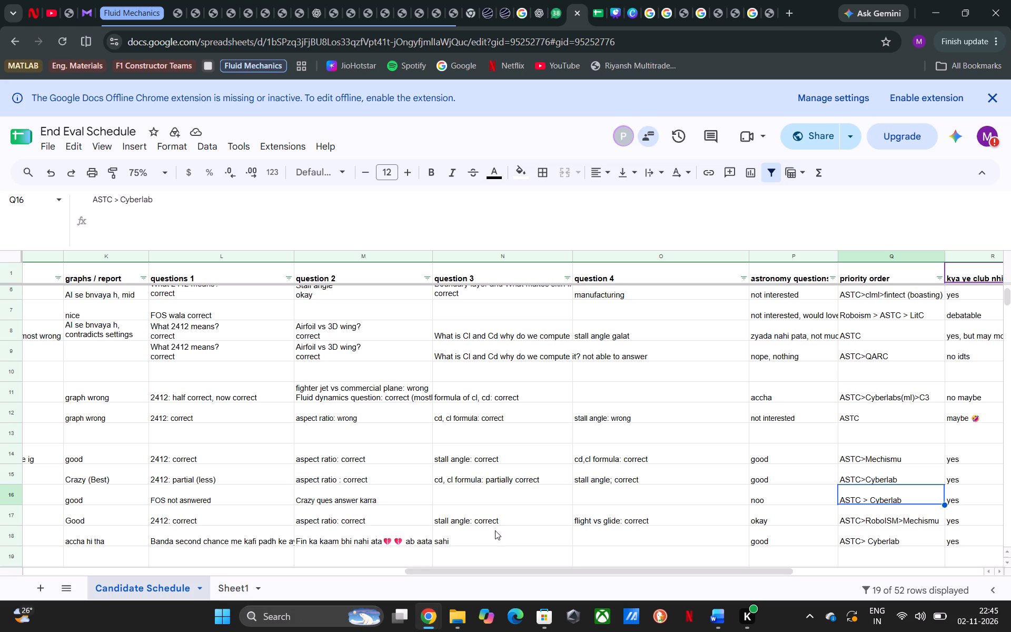
pyautogui.hscroll(3, 364, 501)
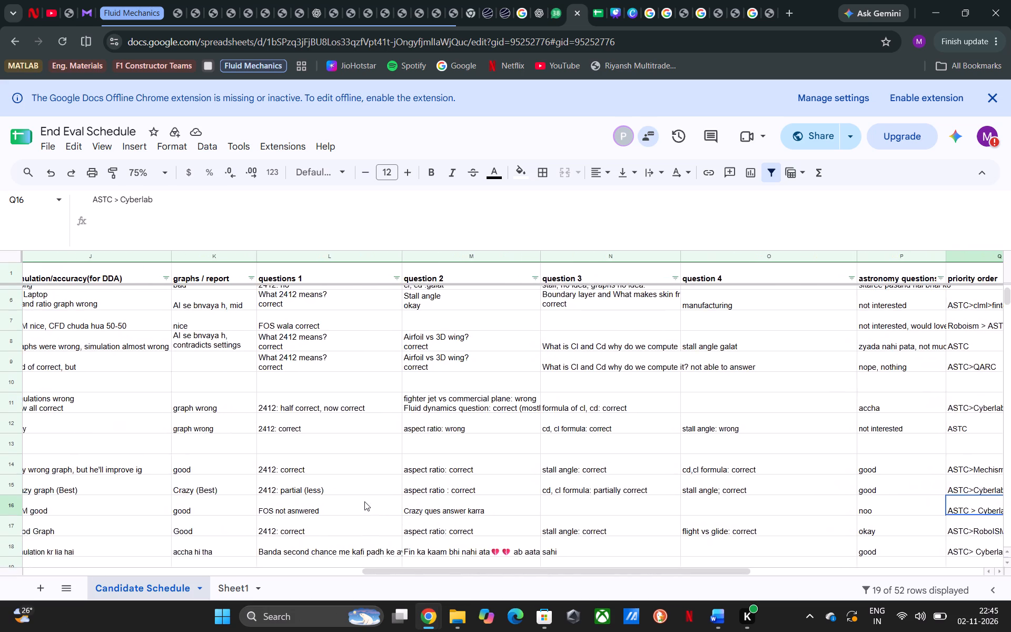
pyautogui.hscroll(4, 364, 501)
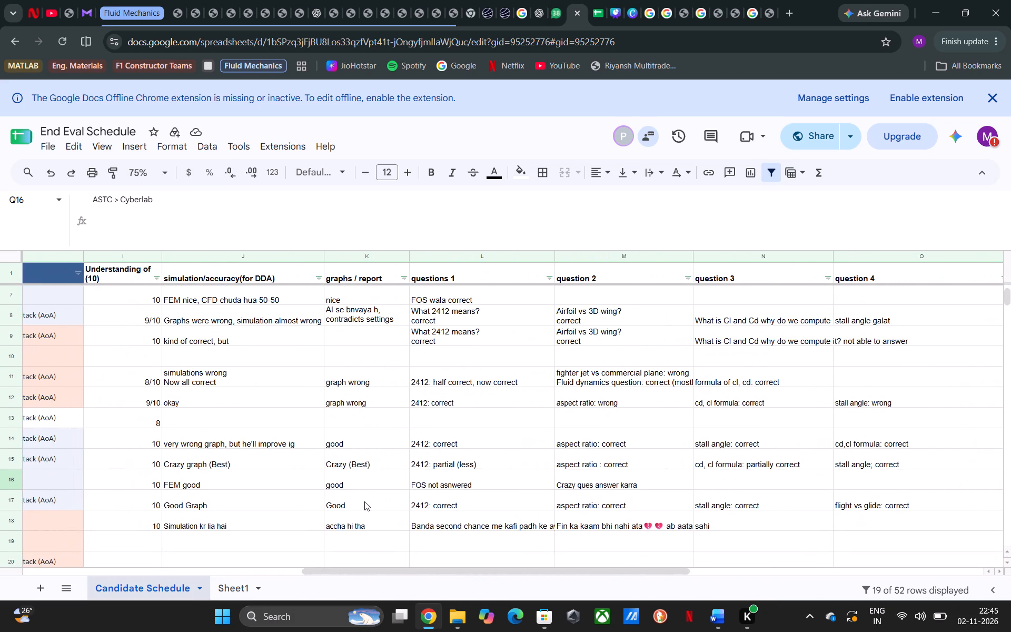
pyautogui.scroll(1, 364, 501)
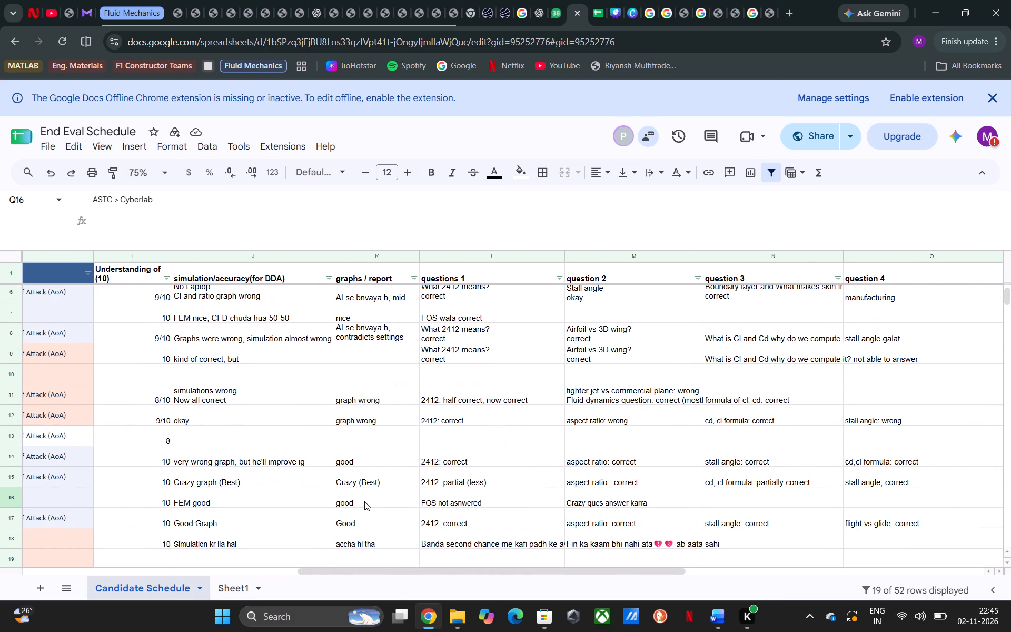
pyautogui.hscroll(5, 380, 501)
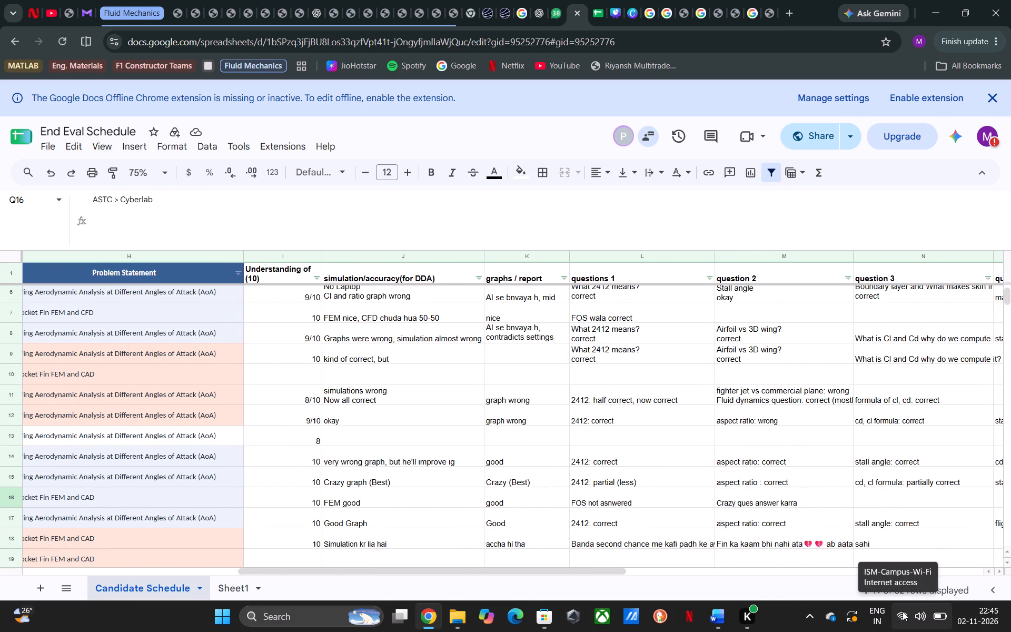
pyautogui.hscroll(5, 177, 426)
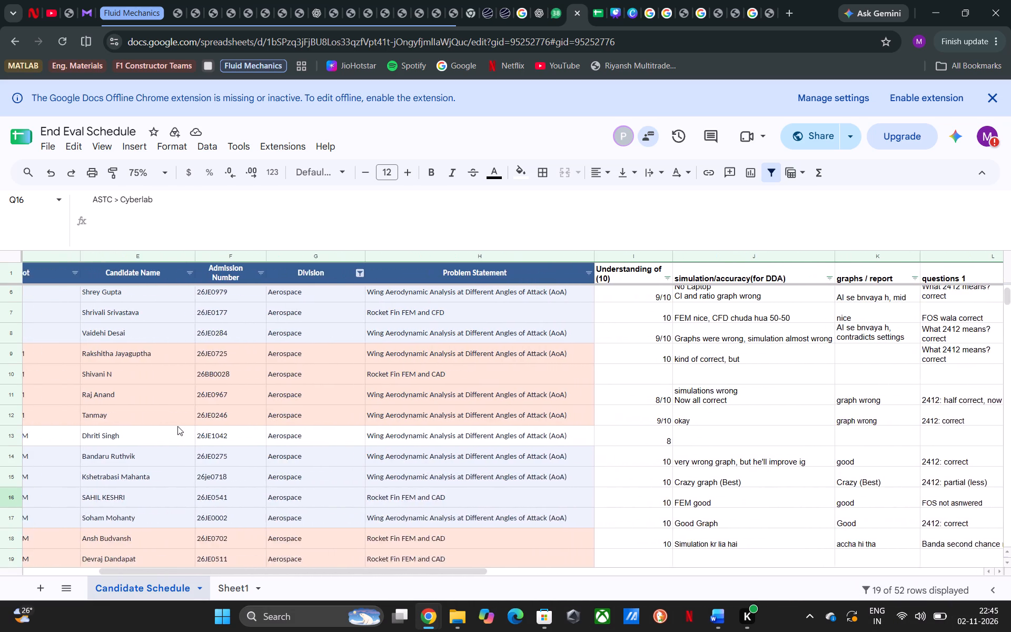
pyautogui.hscroll(3, 177, 426)
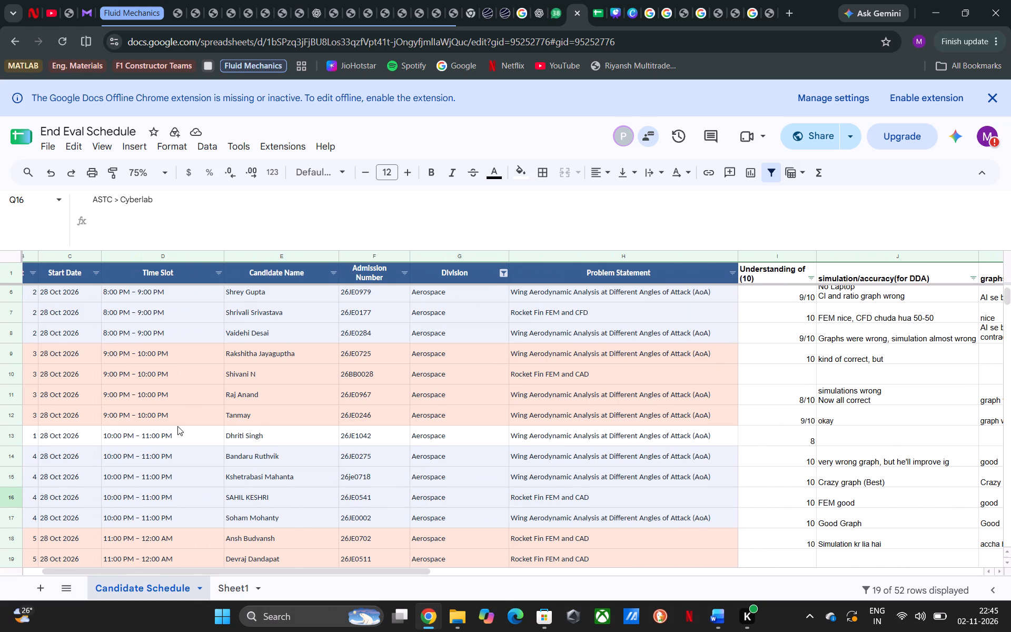
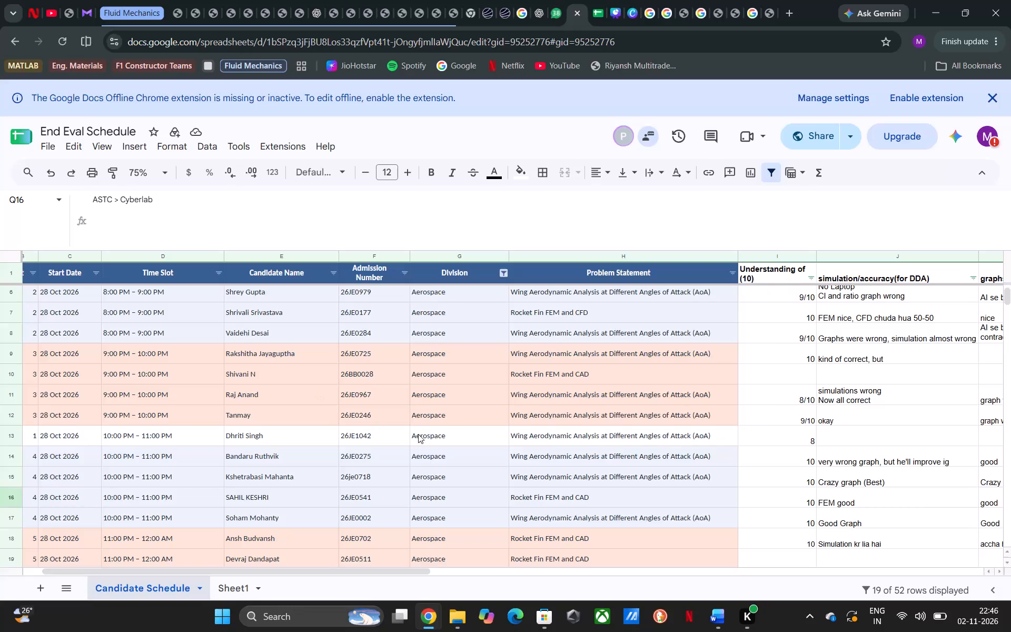
# Compare the priority orders, commitment answers and red/yellow/green ratings in rows 2 to 15 with the candidates' names, down to row 5.
pyautogui.hscroll(-10, 673, 381)
pyautogui.scroll(6, 673, 381)
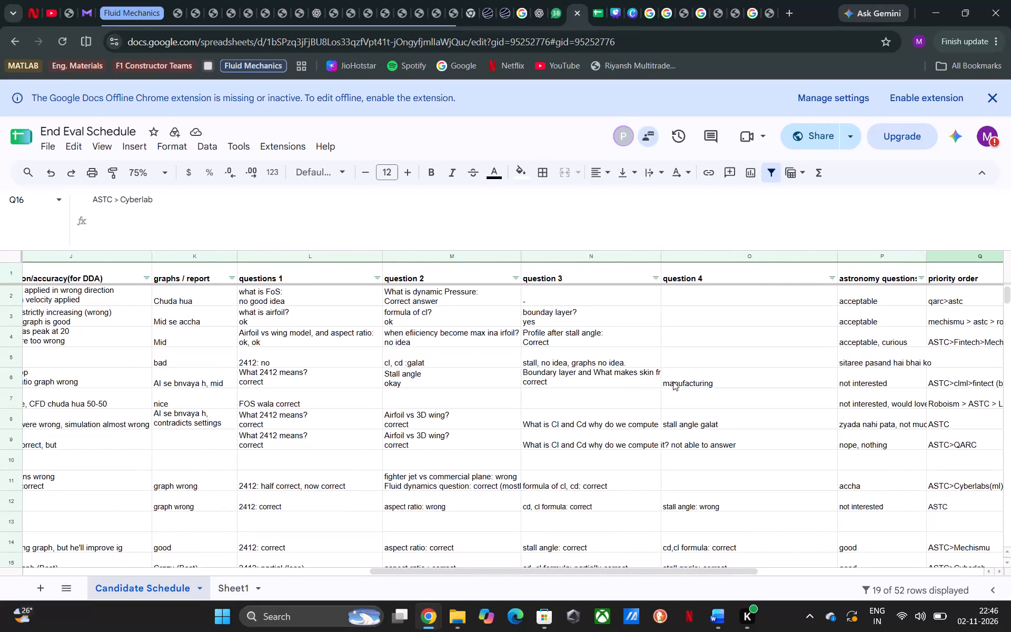
pyautogui.hscroll(-15, 673, 381)
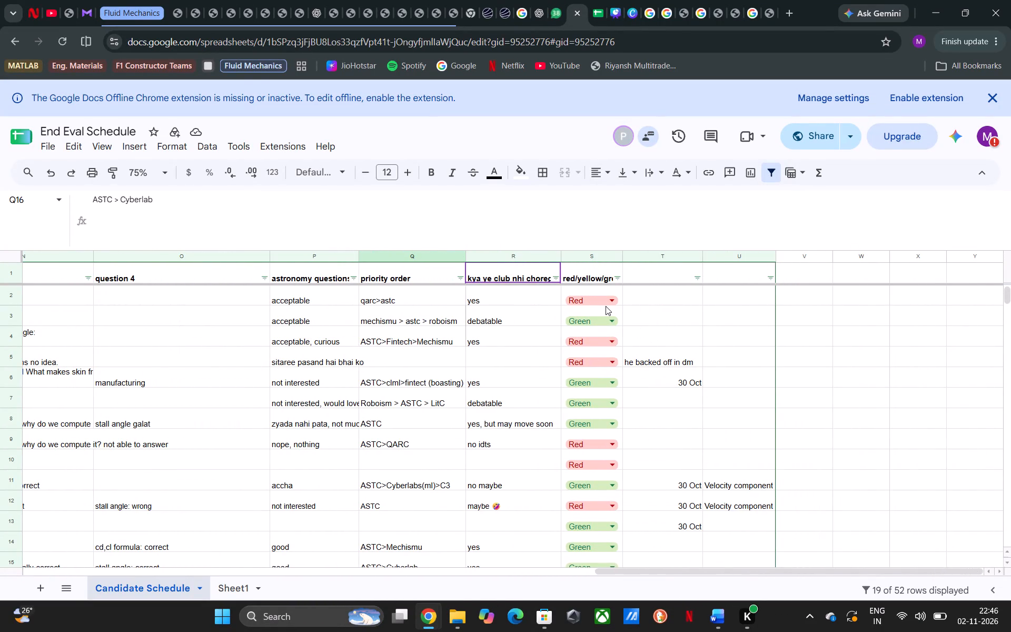
pyautogui.hscroll(19, 606, 306)
pyautogui.hscroll(-3, 606, 306)
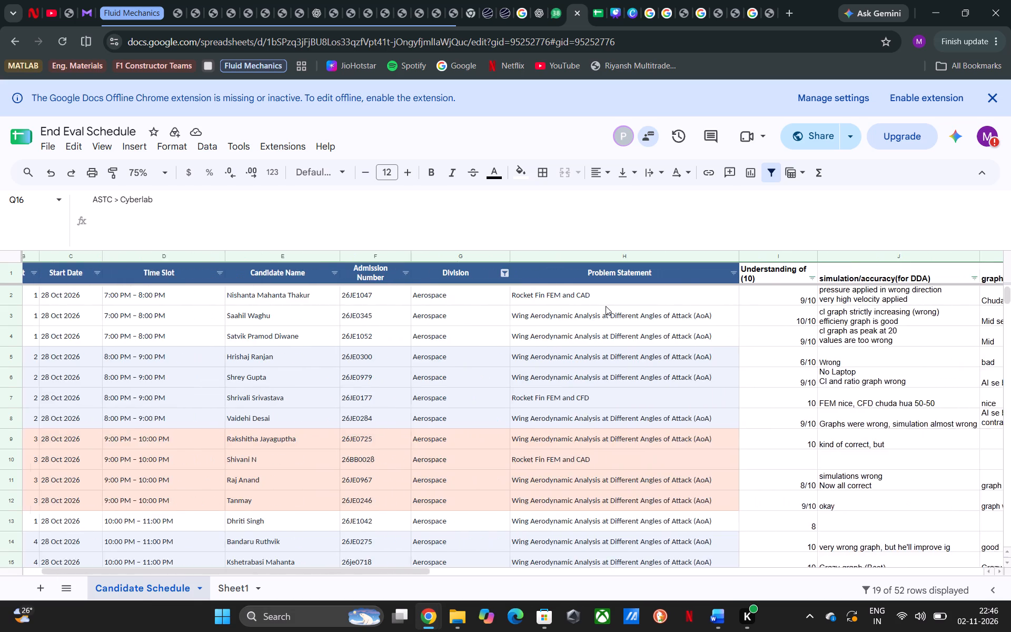
pyautogui.hscroll(-11, 606, 306)
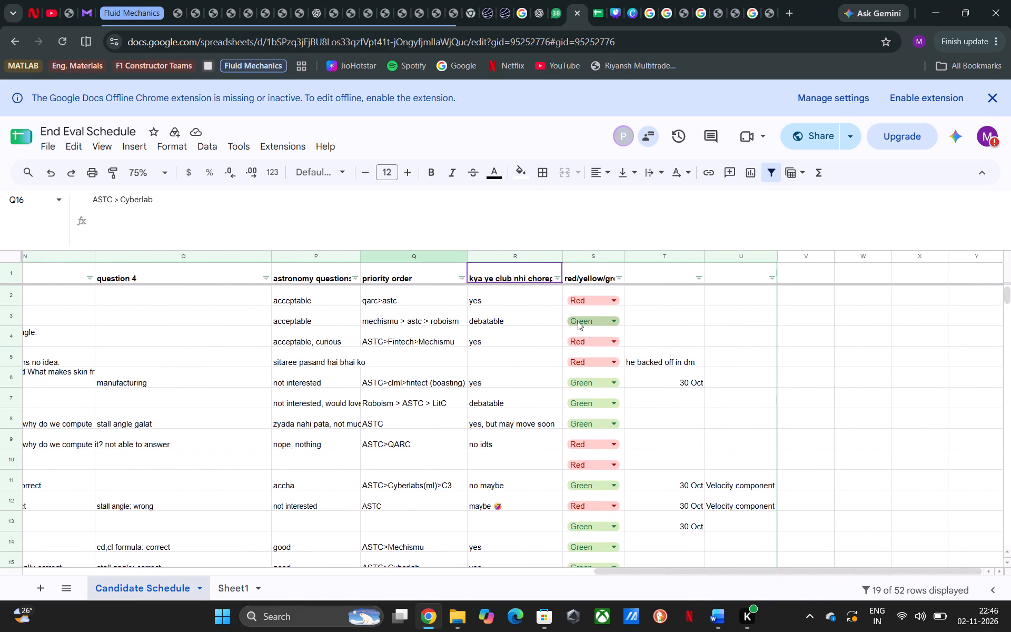
pyautogui.hscroll(3, 578, 321)
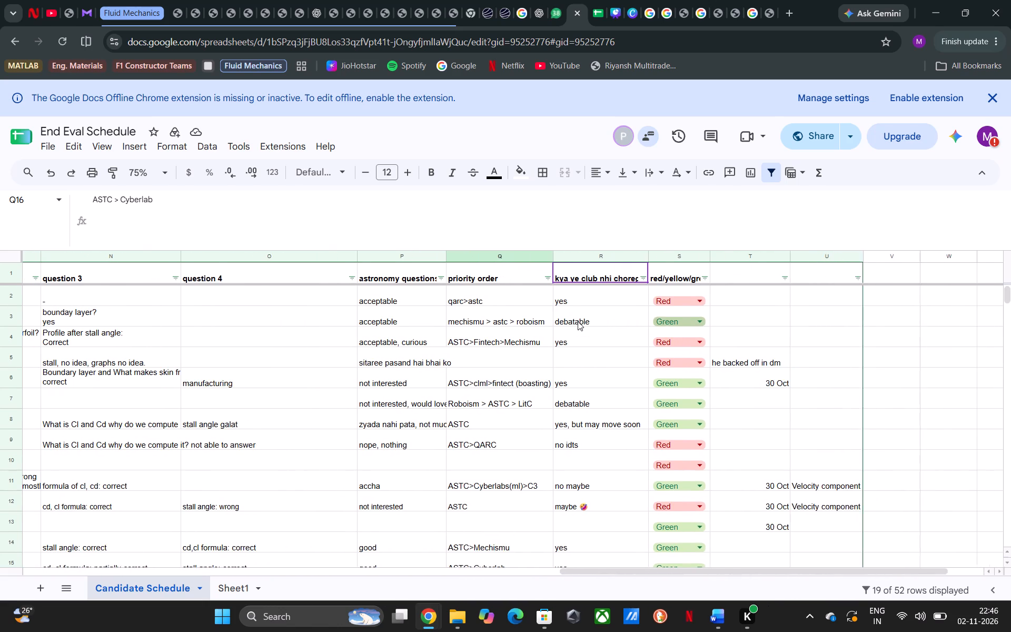
pyautogui.hscroll(1, 578, 321)
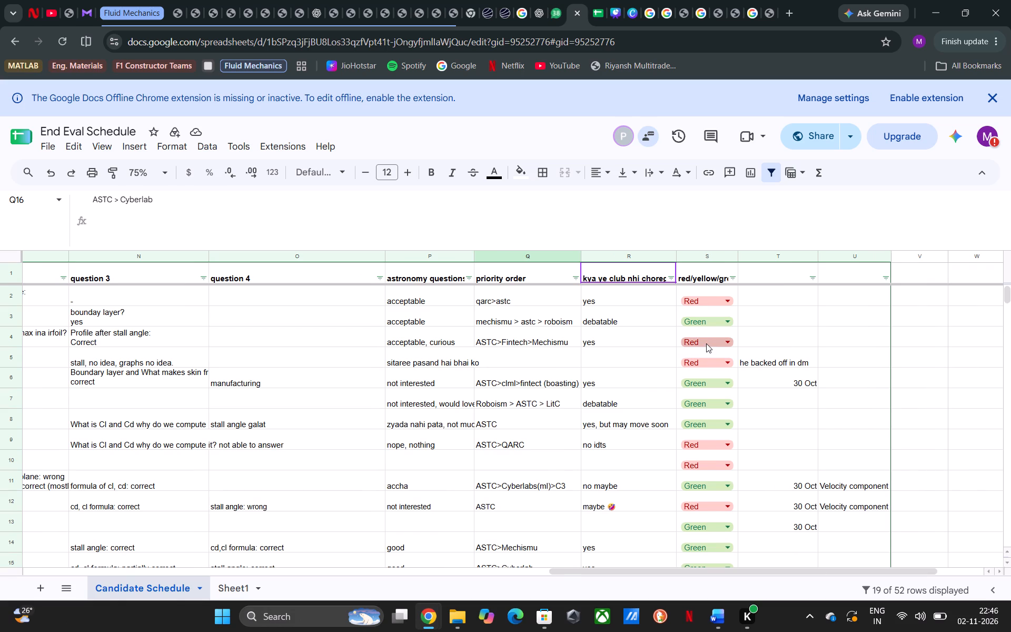
pyautogui.hscroll(16, 706, 343)
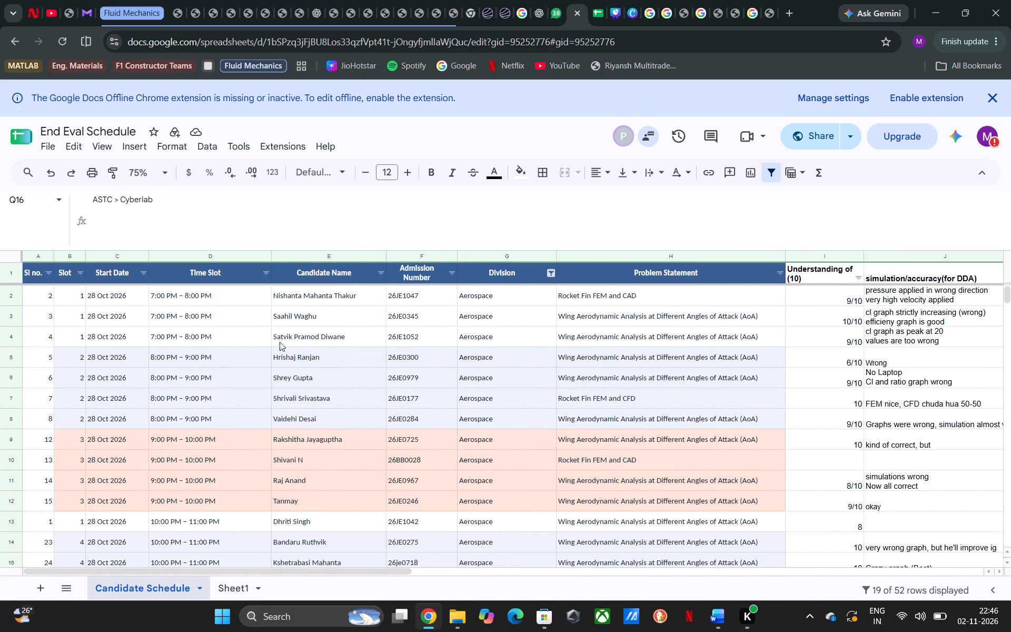
pyautogui.click(295, 360)
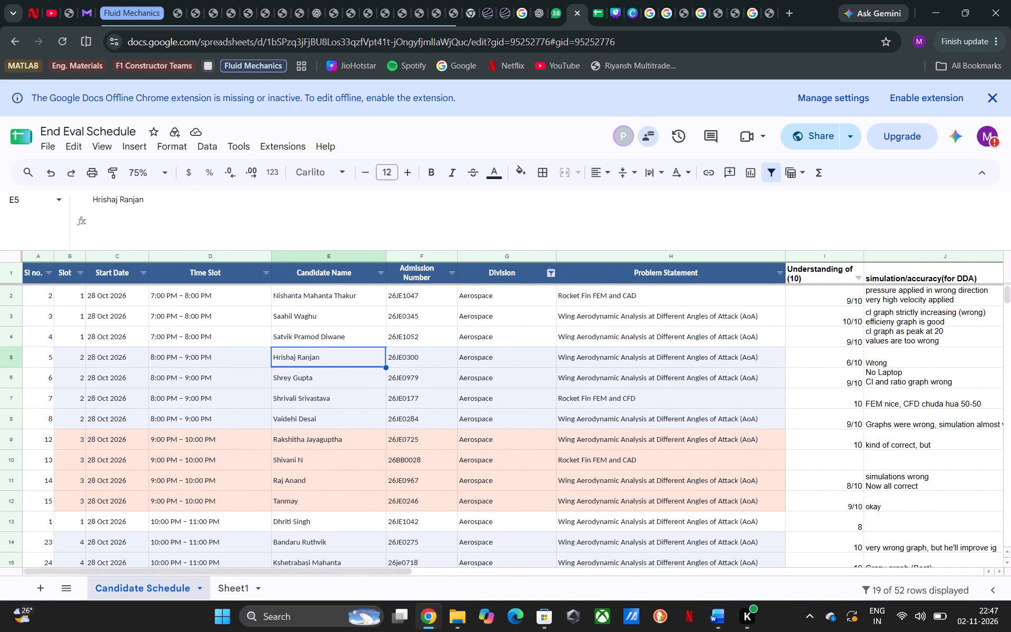
pyautogui.click(483, 224)
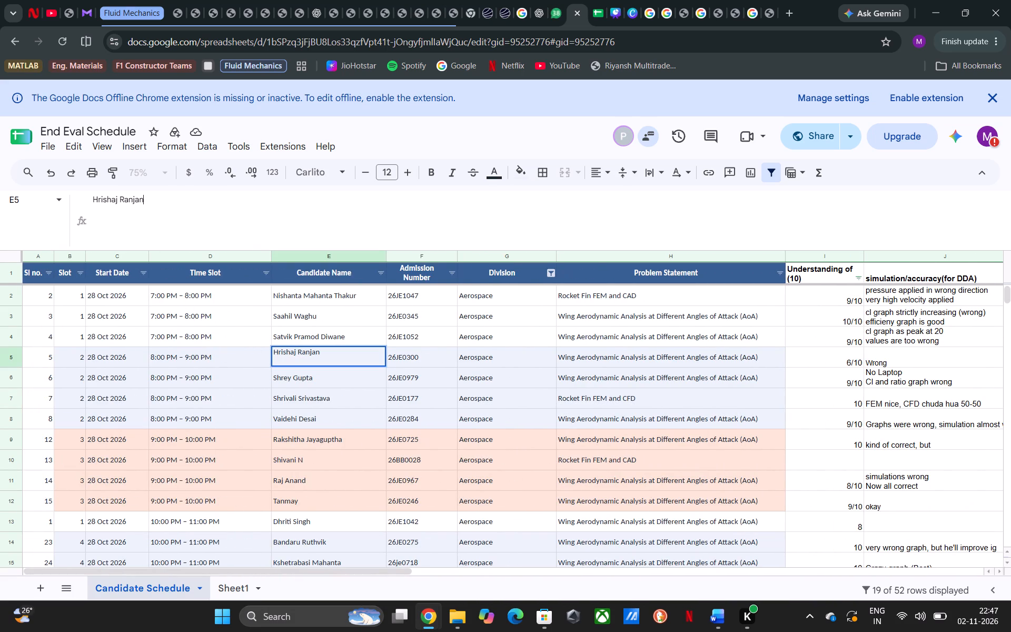
# Set the red/yellow/green rating of the row 16 candidate to Green.
pyautogui.scroll(-3, 384, 428)
pyautogui.hscroll(-1, 384, 428)
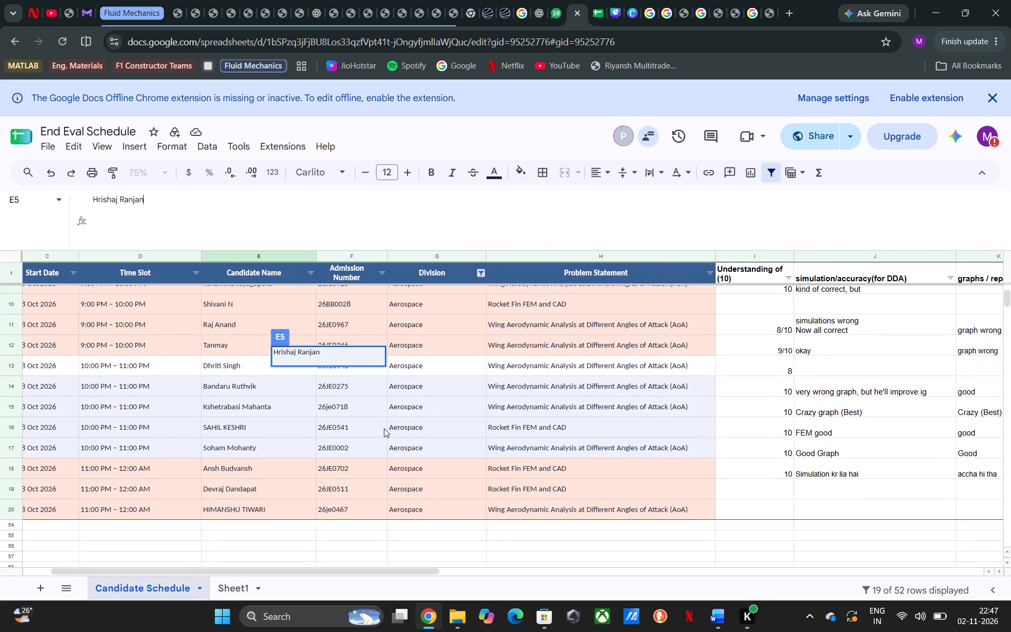
pyautogui.hscroll(-1, 384, 428)
pyautogui.click(323, 531)
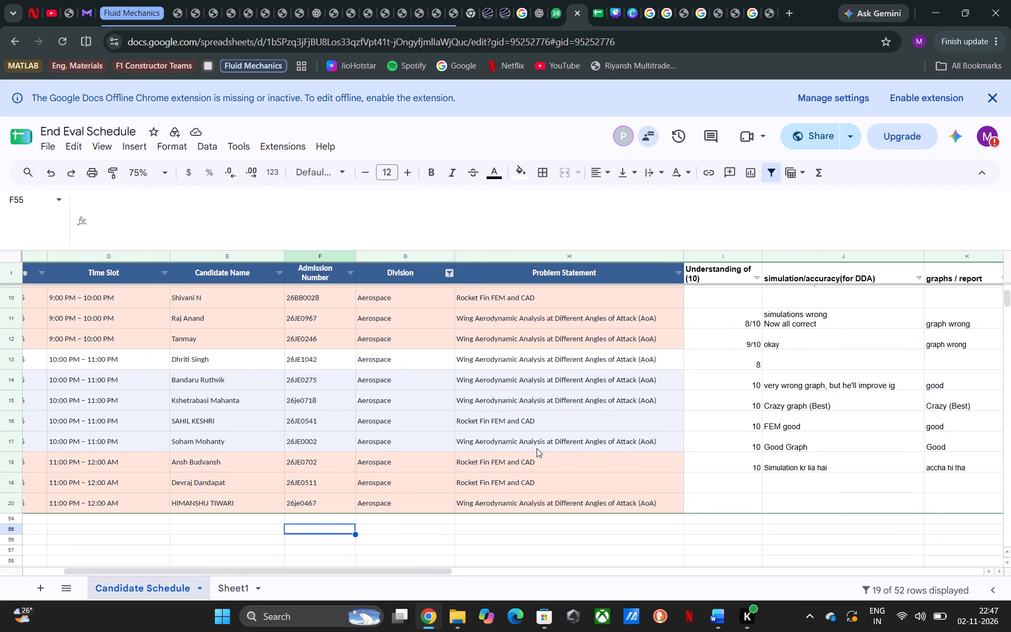
pyautogui.hscroll(-4, 563, 418)
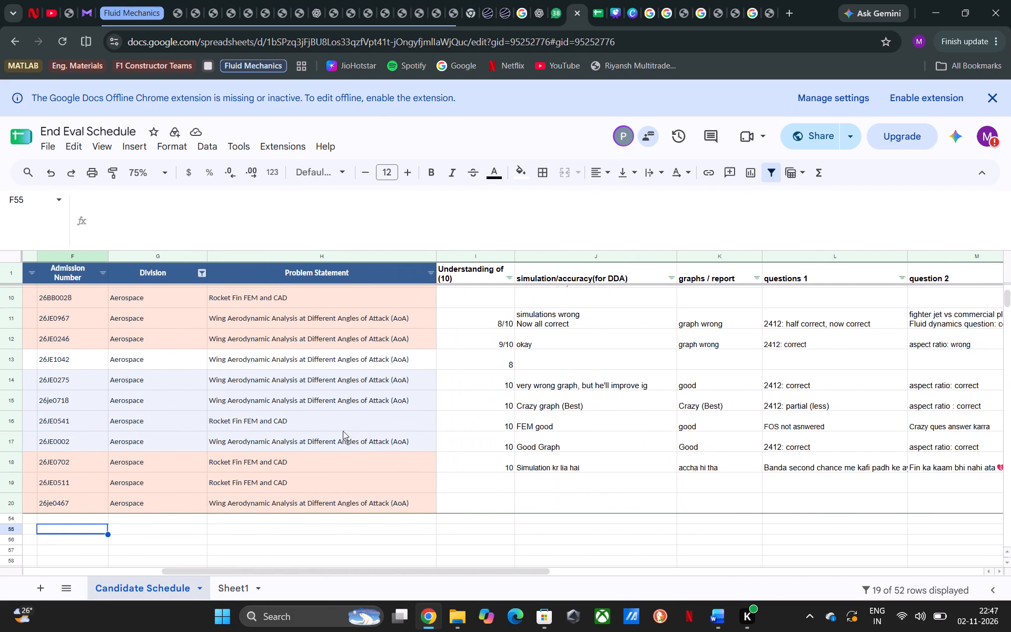
pyautogui.hscroll(-11, 547, 425)
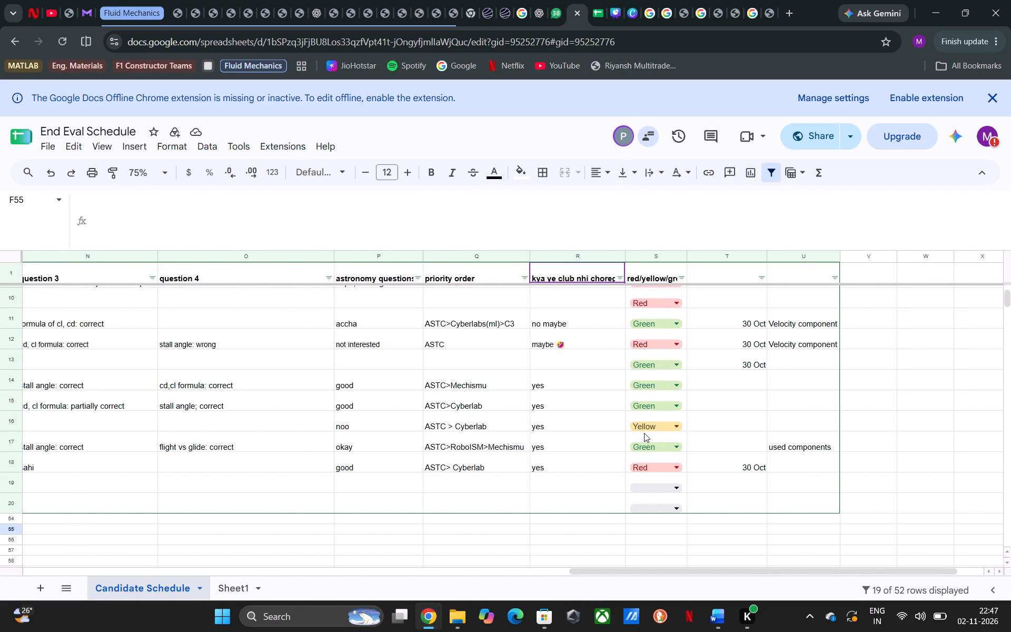
pyautogui.click(654, 429)
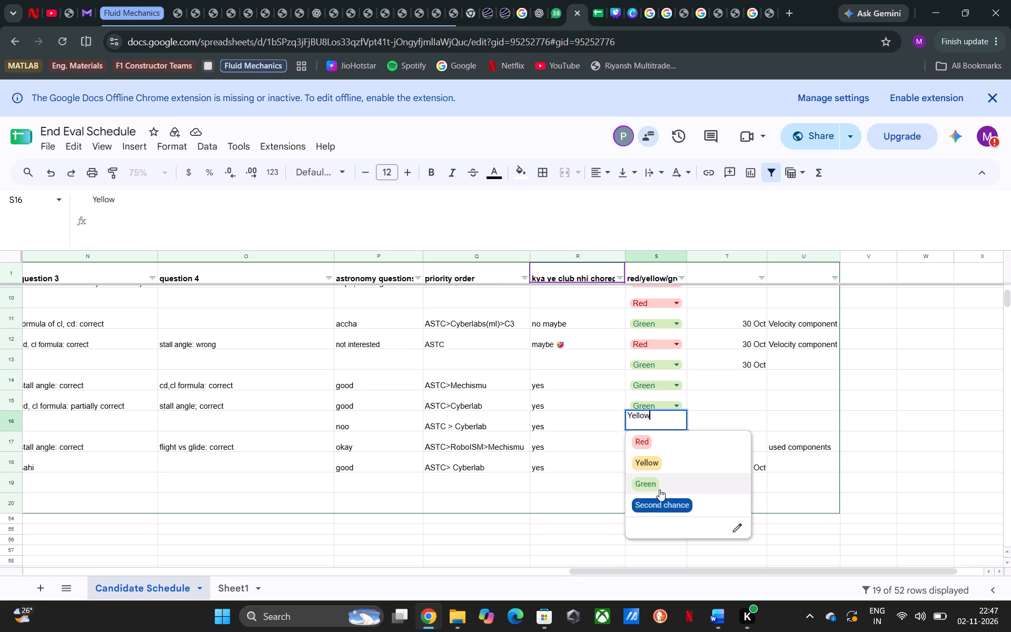
pyautogui.click(660, 487)
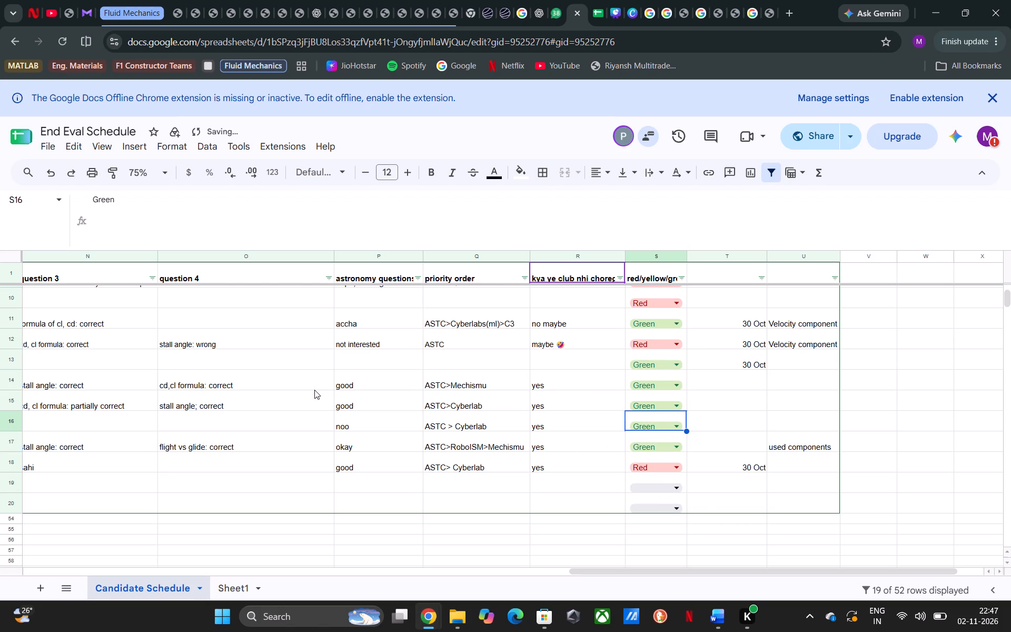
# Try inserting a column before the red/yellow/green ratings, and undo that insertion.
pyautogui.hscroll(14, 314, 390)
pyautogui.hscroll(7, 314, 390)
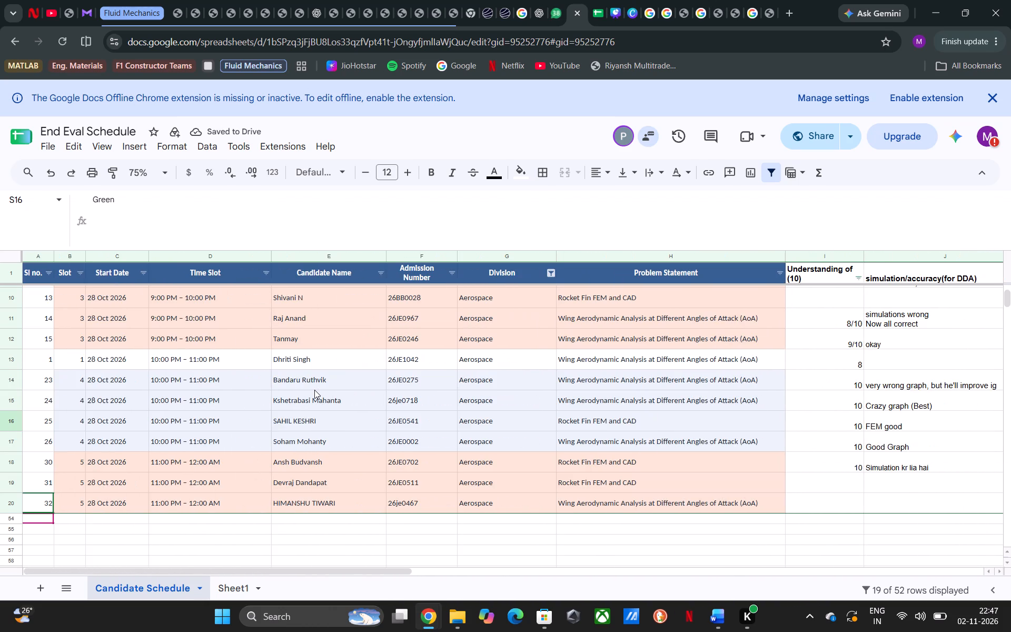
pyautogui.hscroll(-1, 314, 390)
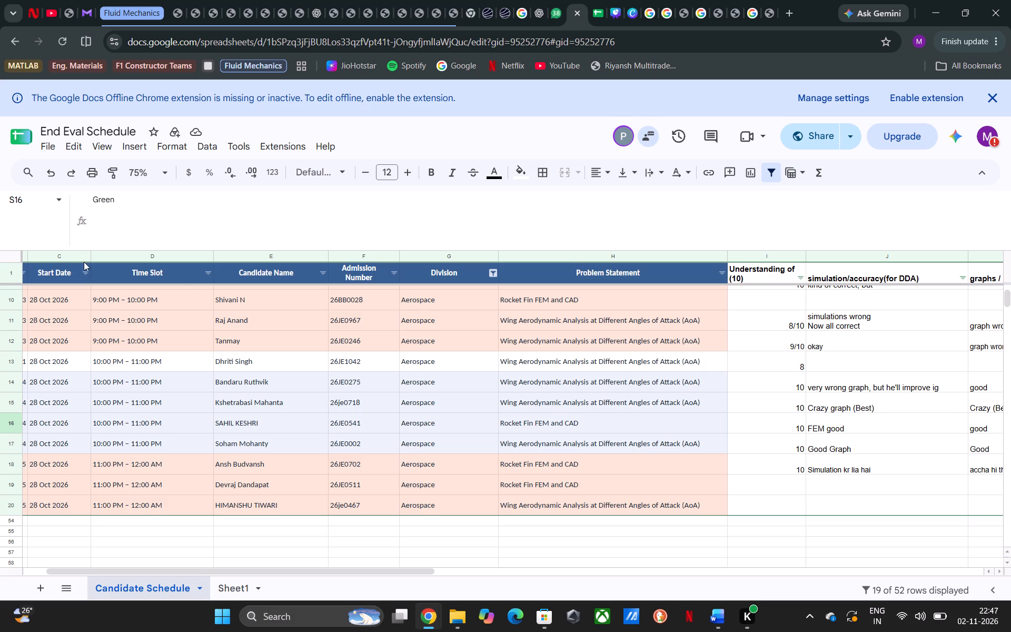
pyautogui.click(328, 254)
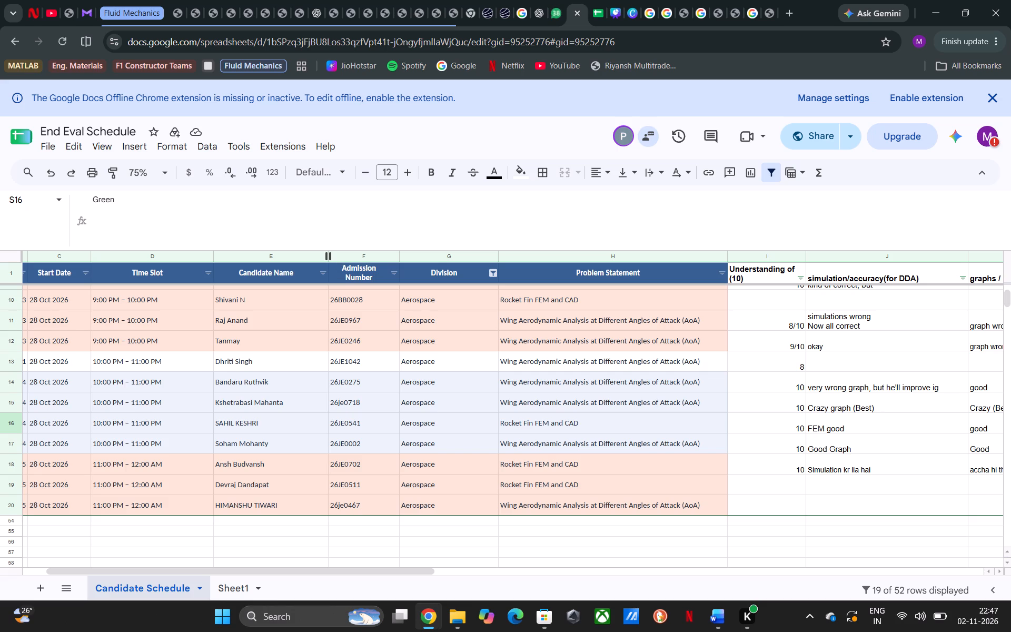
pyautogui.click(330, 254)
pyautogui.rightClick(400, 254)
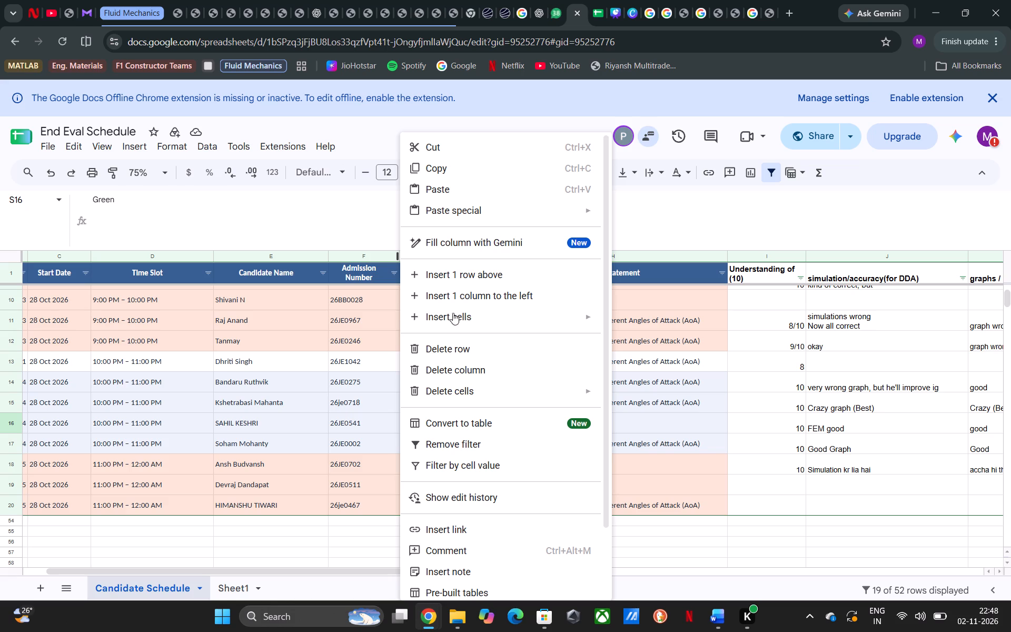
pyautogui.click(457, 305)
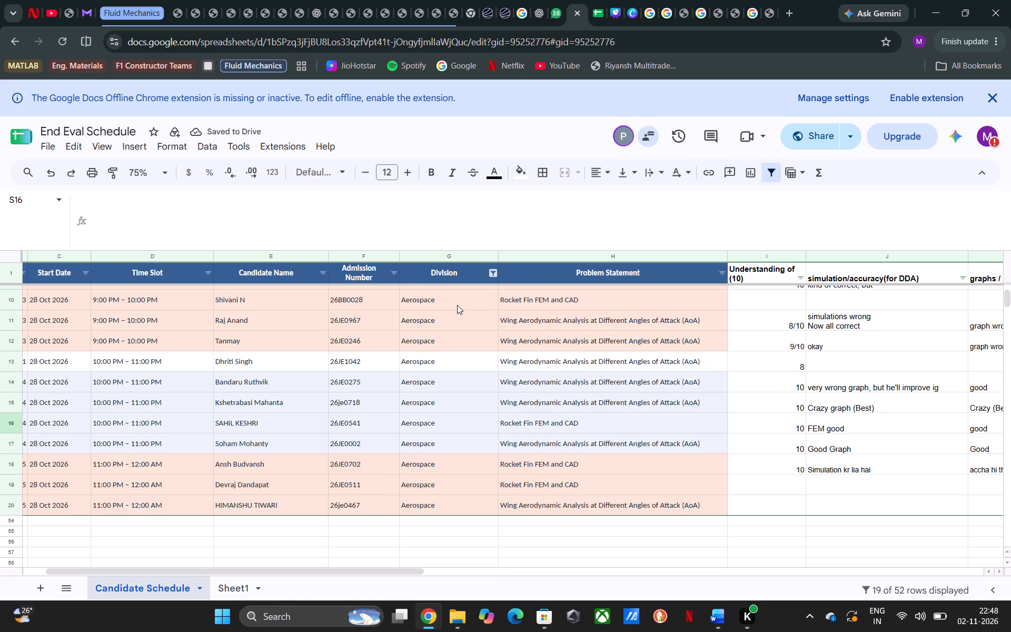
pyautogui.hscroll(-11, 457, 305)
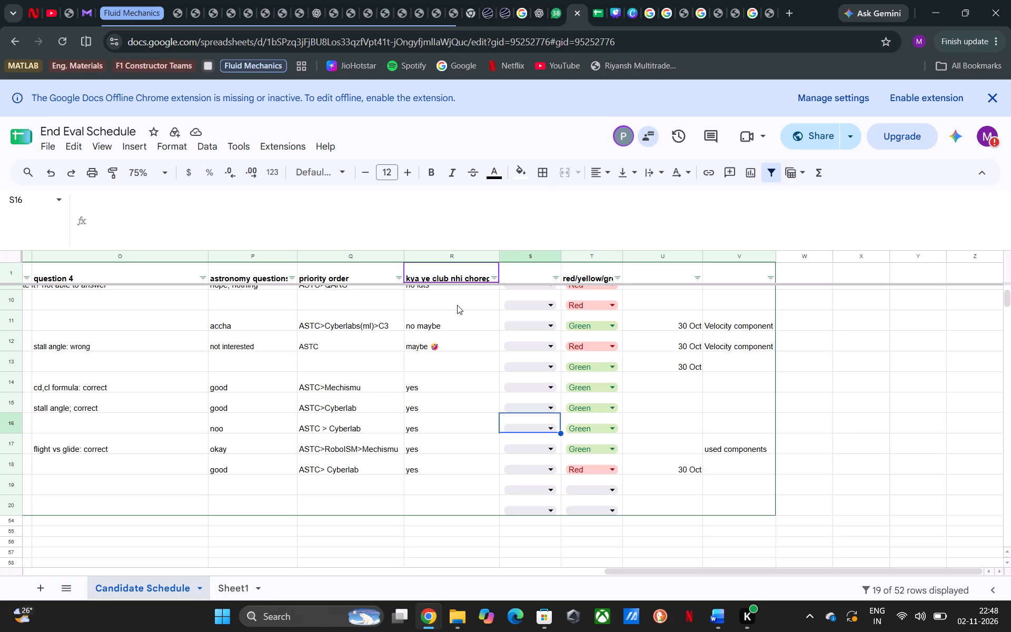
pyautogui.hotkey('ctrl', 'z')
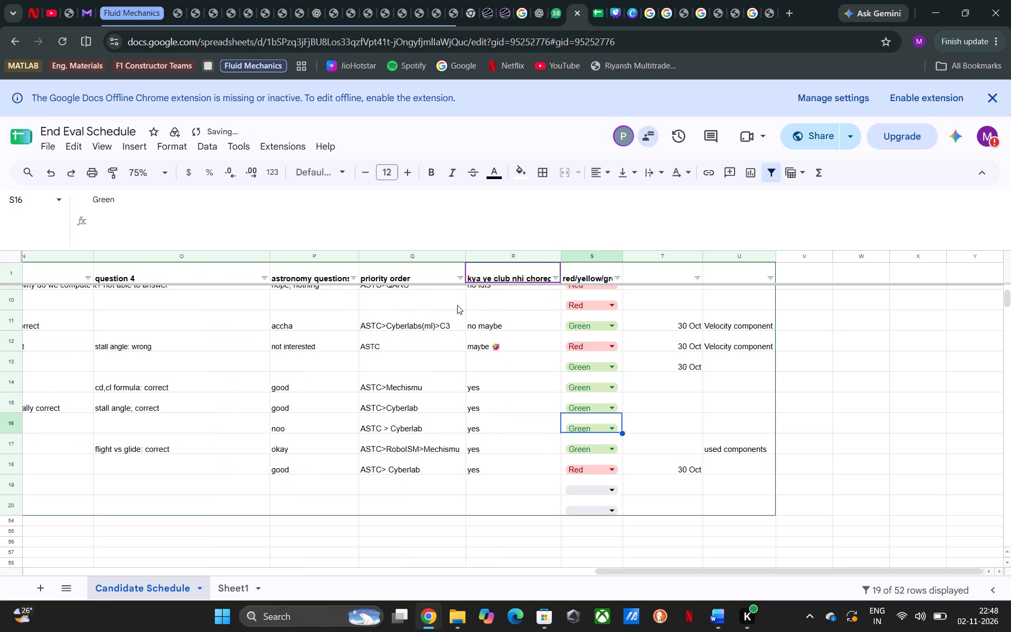
# Insert two blank columns between the Candidate Name and Admission Number columns.
pyautogui.hscroll(8, 457, 305)
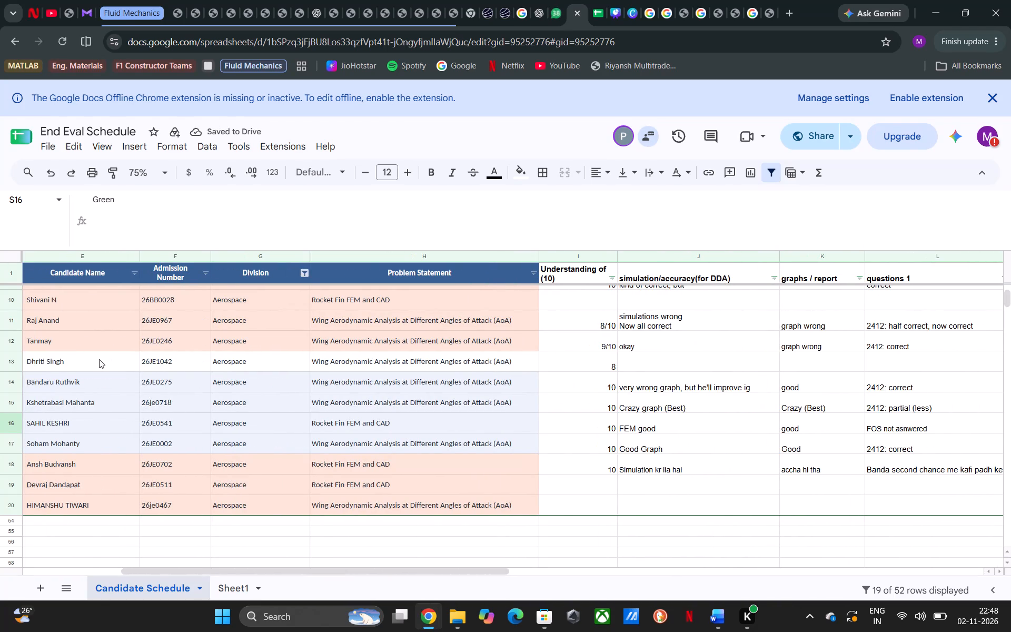
pyautogui.click(99, 359)
pyautogui.rightClick(99, 359)
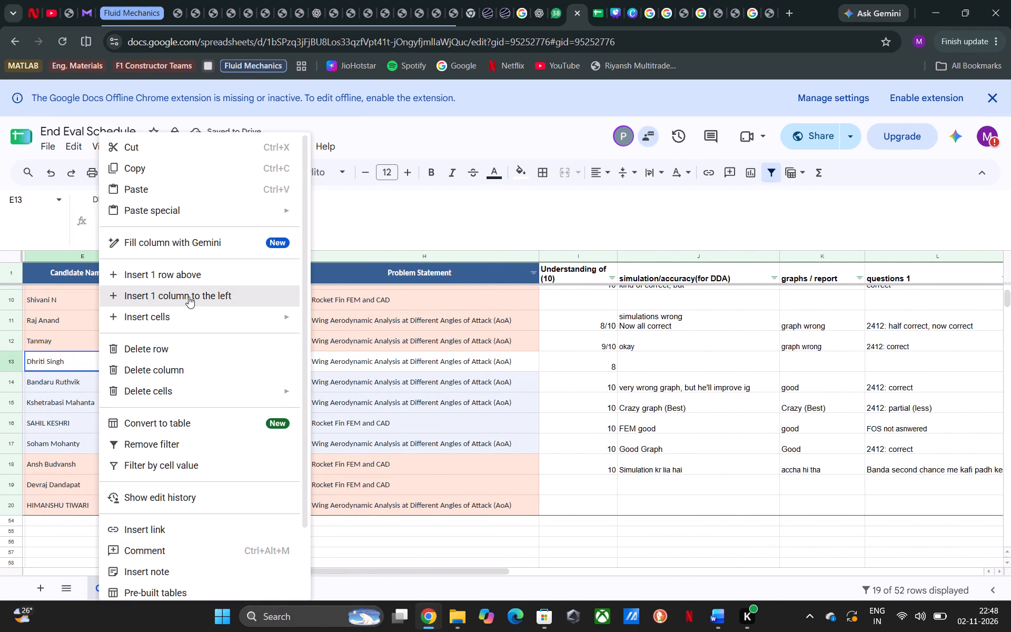
pyautogui.click(189, 297)
pyautogui.hscroll(3, 157, 401)
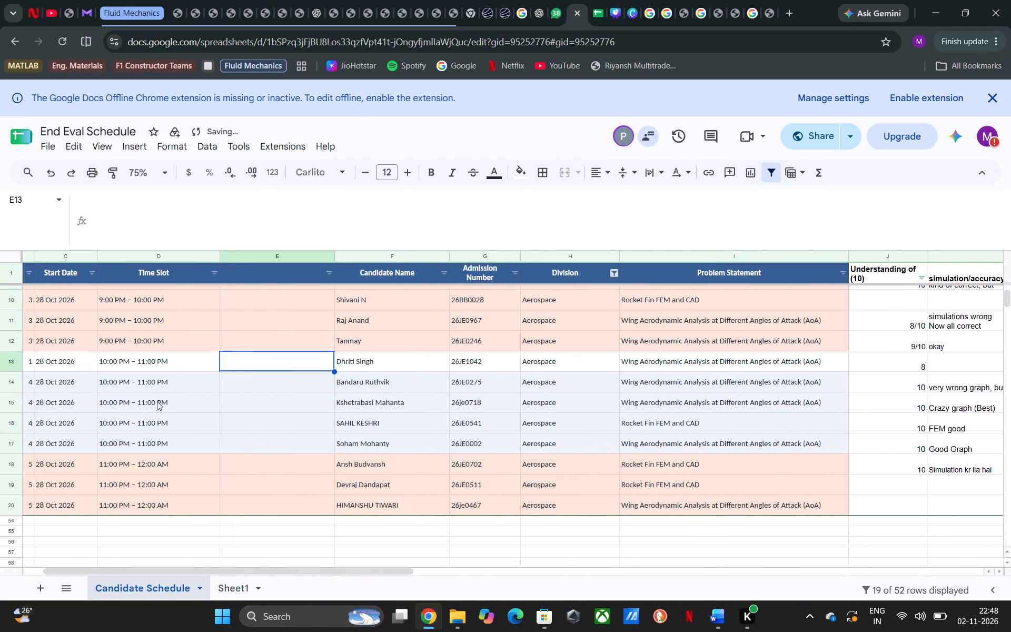
pyautogui.hscroll(1, 157, 401)
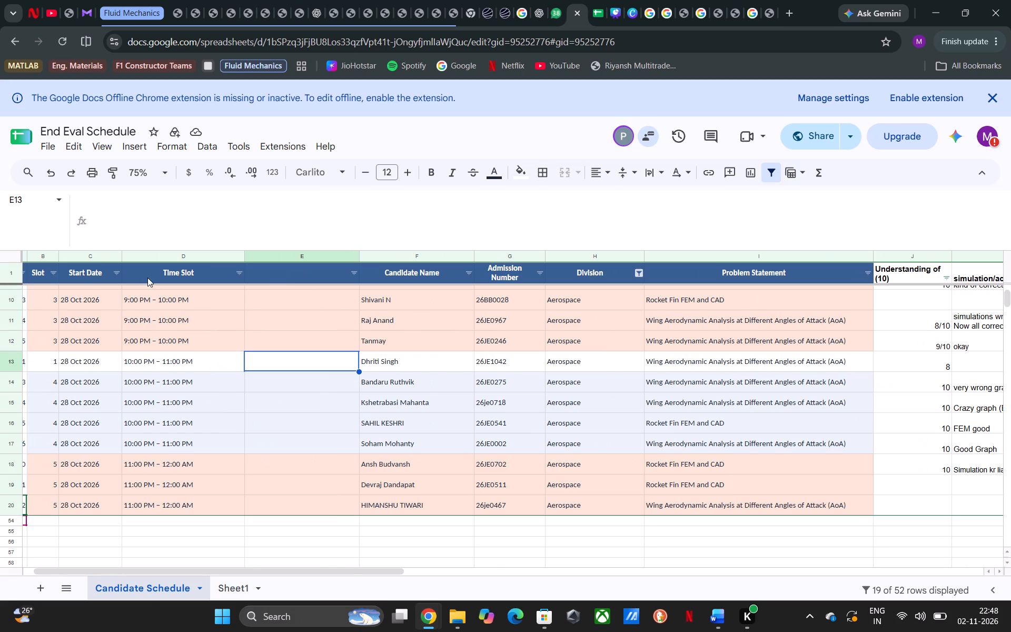
pyautogui.click(301, 256)
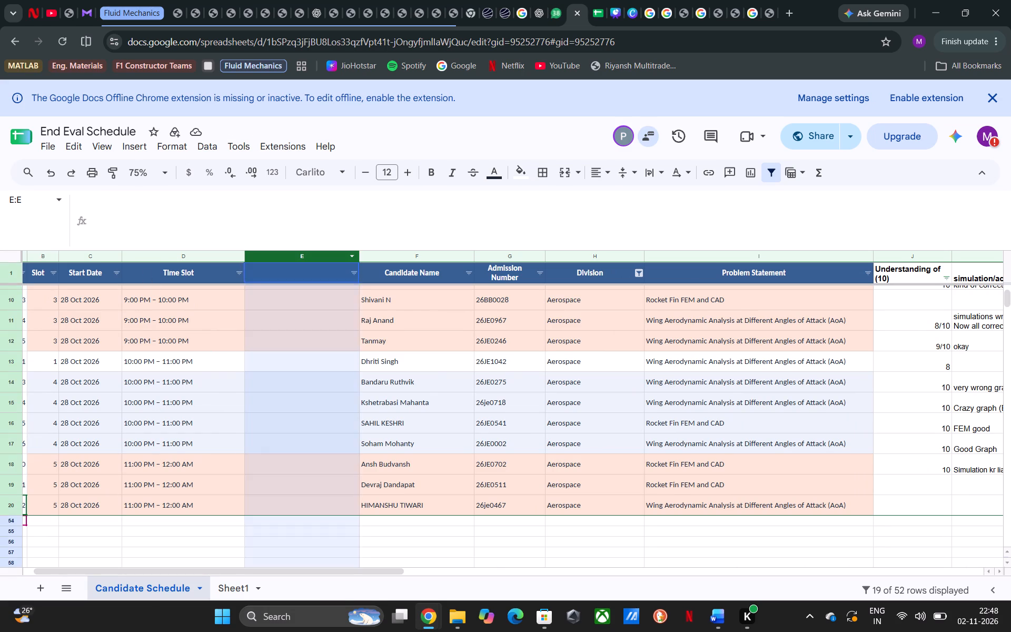
pyautogui.moveTo(301, 256); pyautogui.dragTo(421, 278)
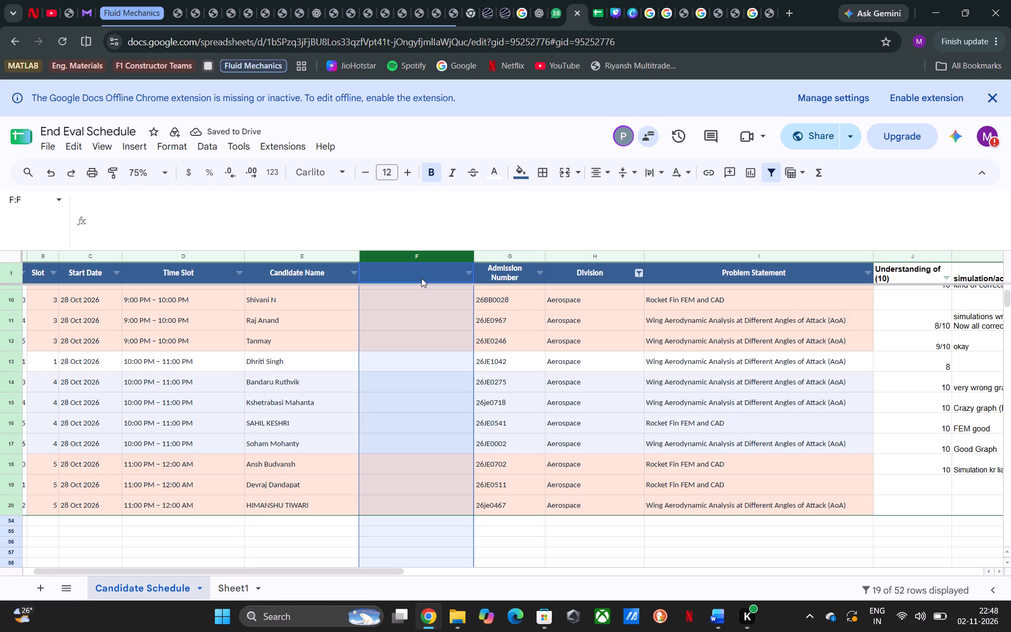
pyautogui.rightClick(421, 278)
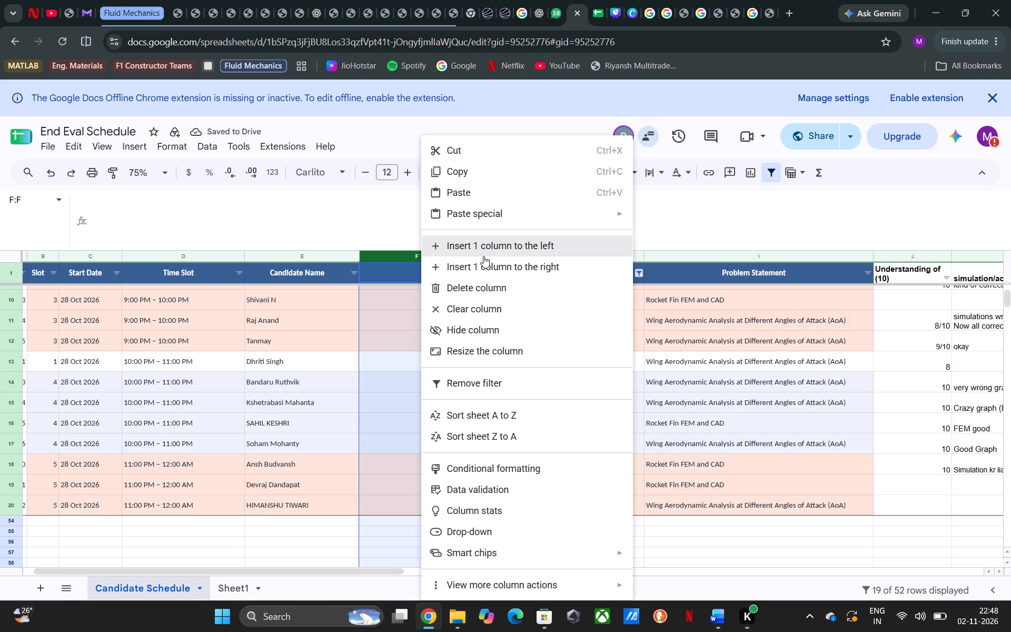
pyautogui.click(483, 254)
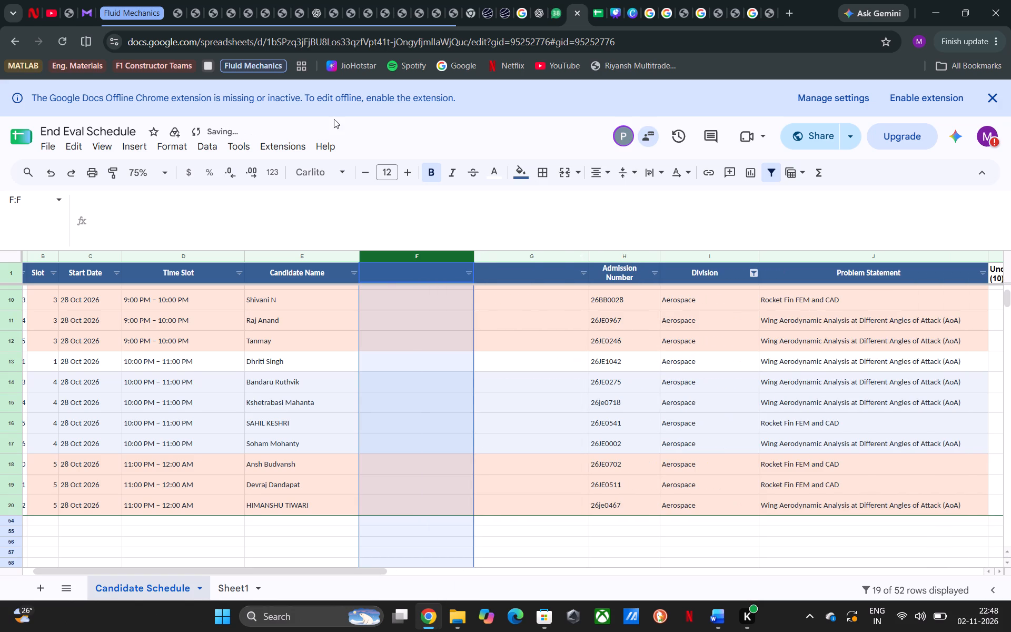
# Title the two new columns after Candidate Name "place" and "branch" in the header row.
pyautogui.click(378, 271)
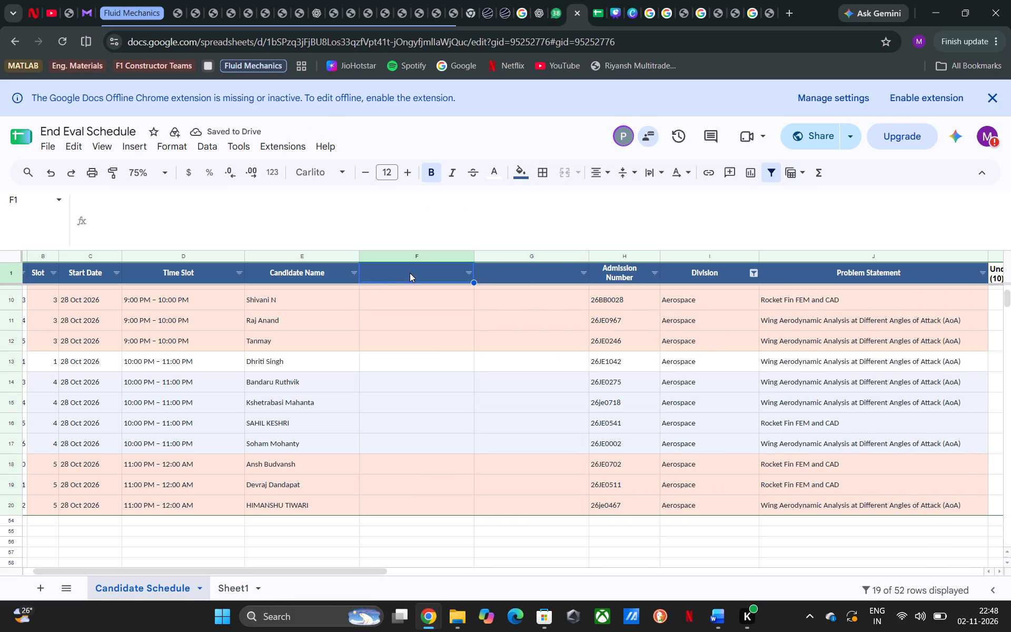
pyautogui.doubleClick(410, 273)
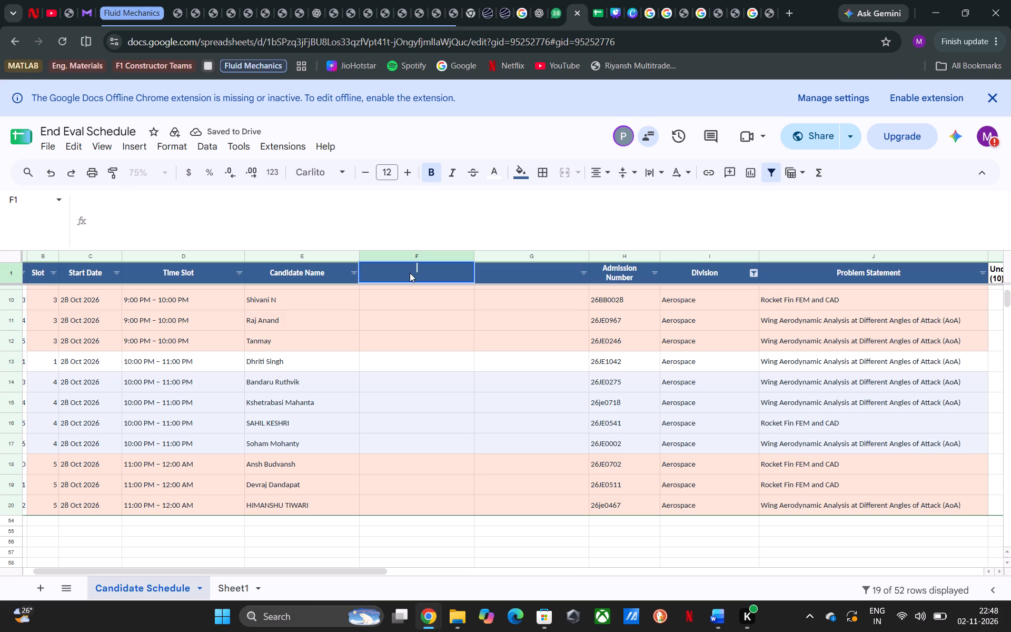
pyautogui.press('p')
pyautogui.write('lace')
pyautogui.doubleClick(485, 268)
pyautogui.write('br')
pyautogui.write('anch')
# Check the candidates' red/yellow/green ratings and open the place cell of the row 3 candidate for entry.
pyautogui.scroll(15, 412, 303)
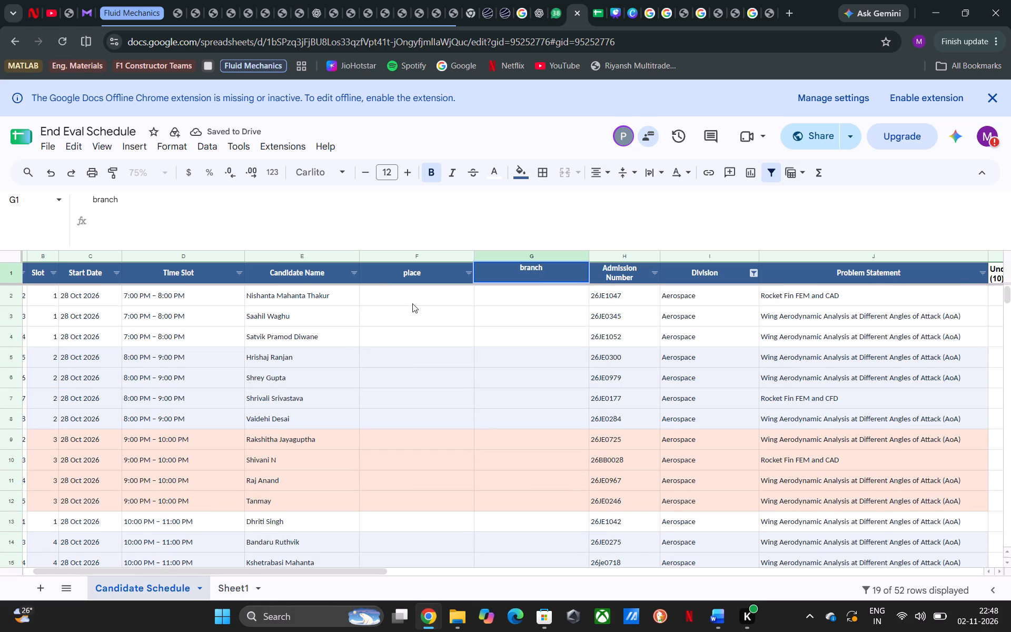
pyautogui.doubleClick(419, 295)
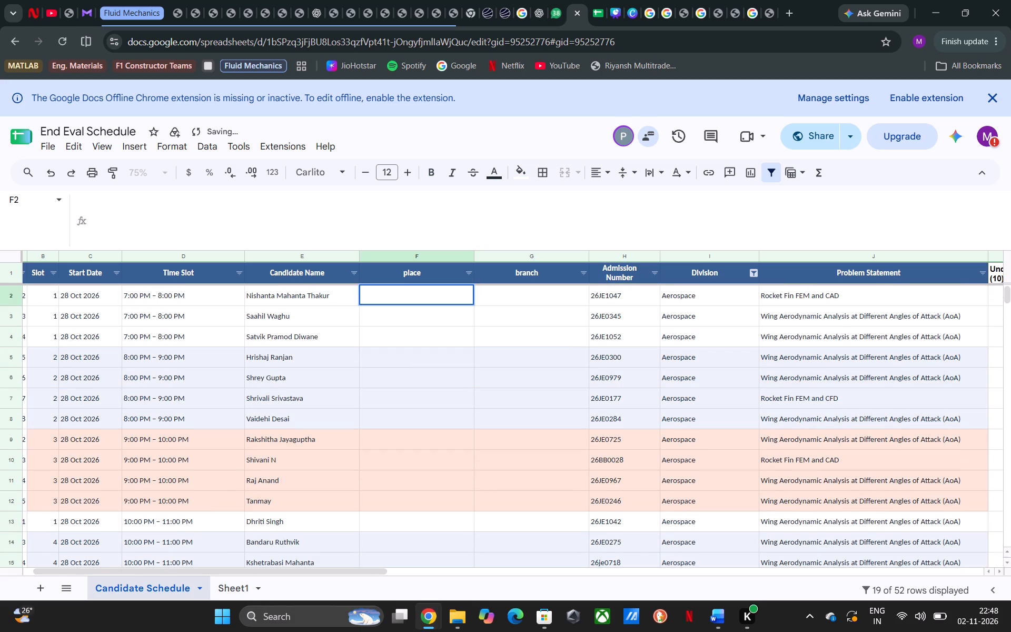
pyautogui.hscroll(-10, 771, 453)
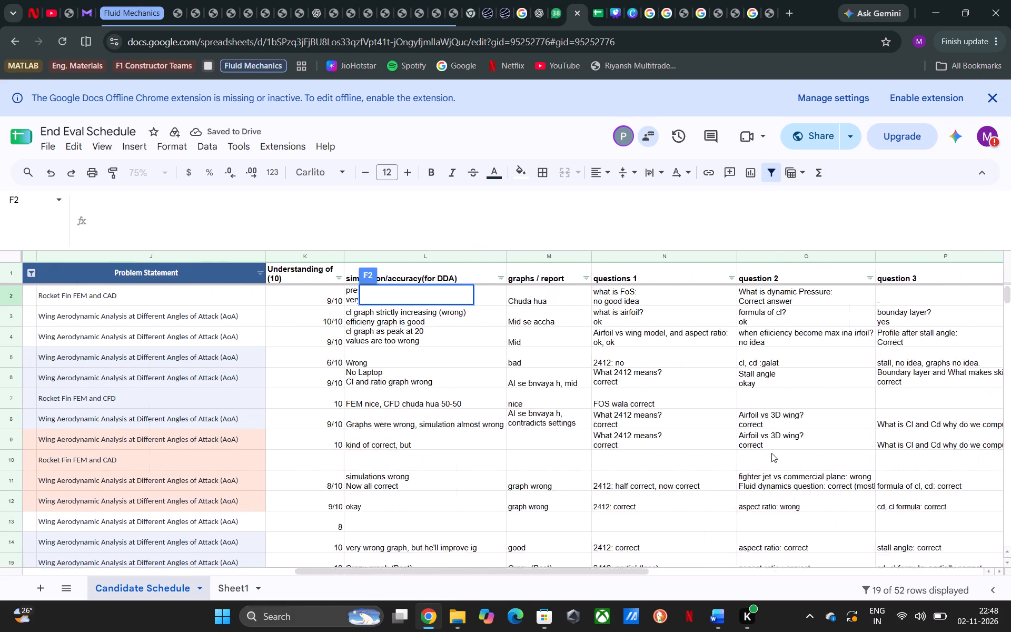
pyautogui.hscroll(-6, 771, 453)
pyautogui.hscroll(2, 771, 453)
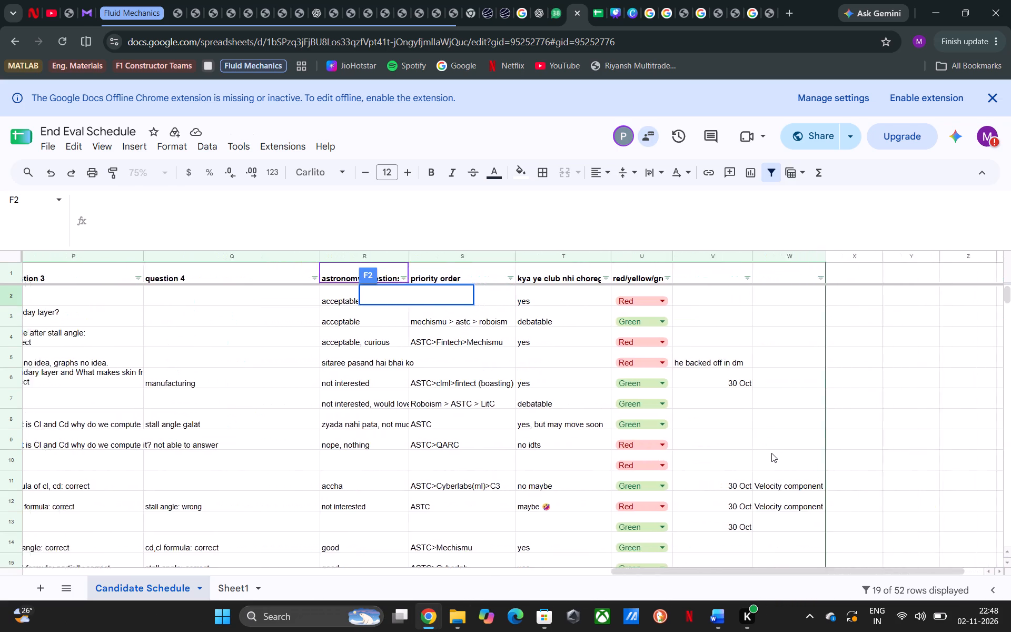
pyautogui.hscroll(6, 771, 453)
pyautogui.doubleClick(447, 313)
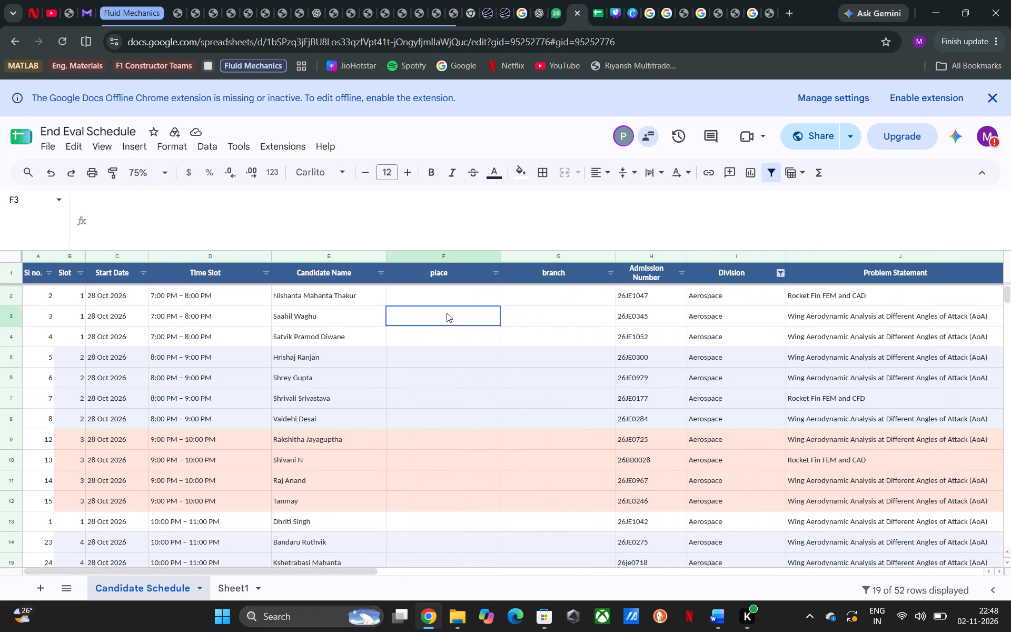
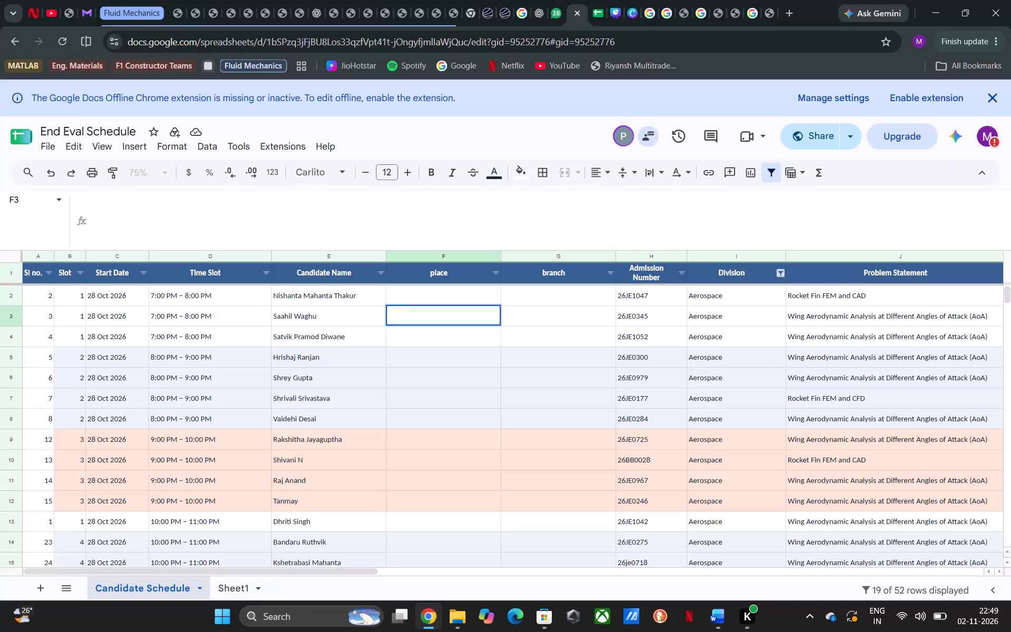
# Enter "Mumbai, MH" as the place and "Mech" as the branch of the row 3 candidate.
pyautogui.write('Mumbai')
pyautogui.write(', M')
pyautogui.hotkey('shift', 'h')
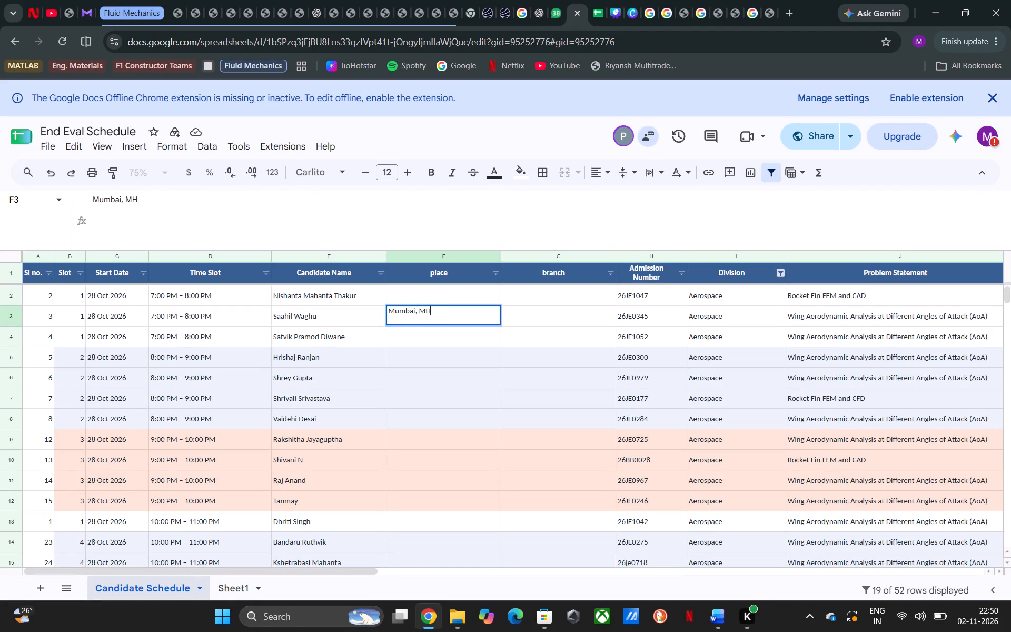
pyautogui.click(534, 315)
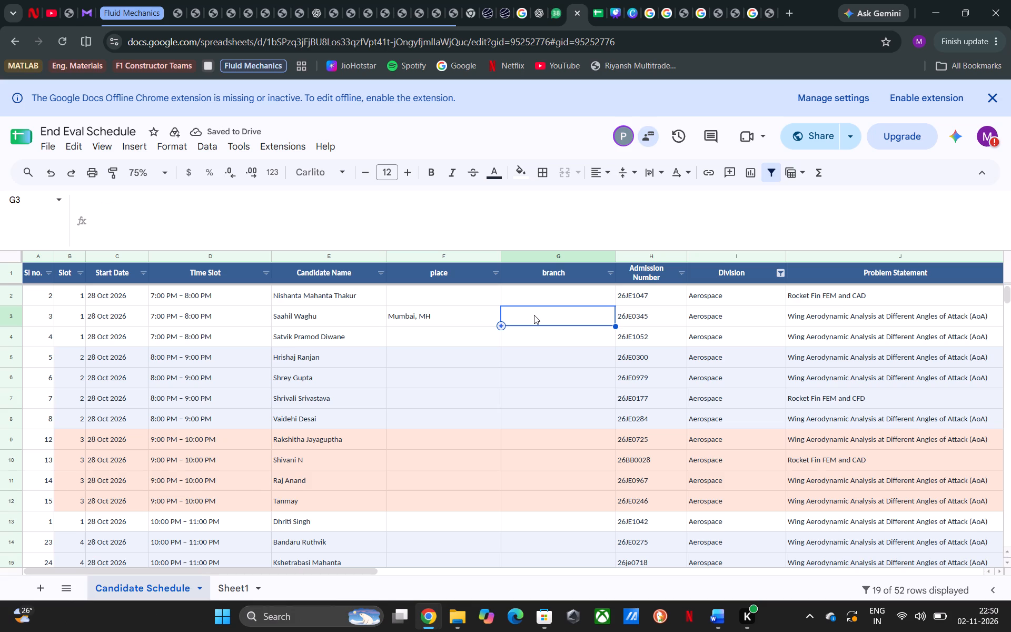
pyautogui.write('Mech')
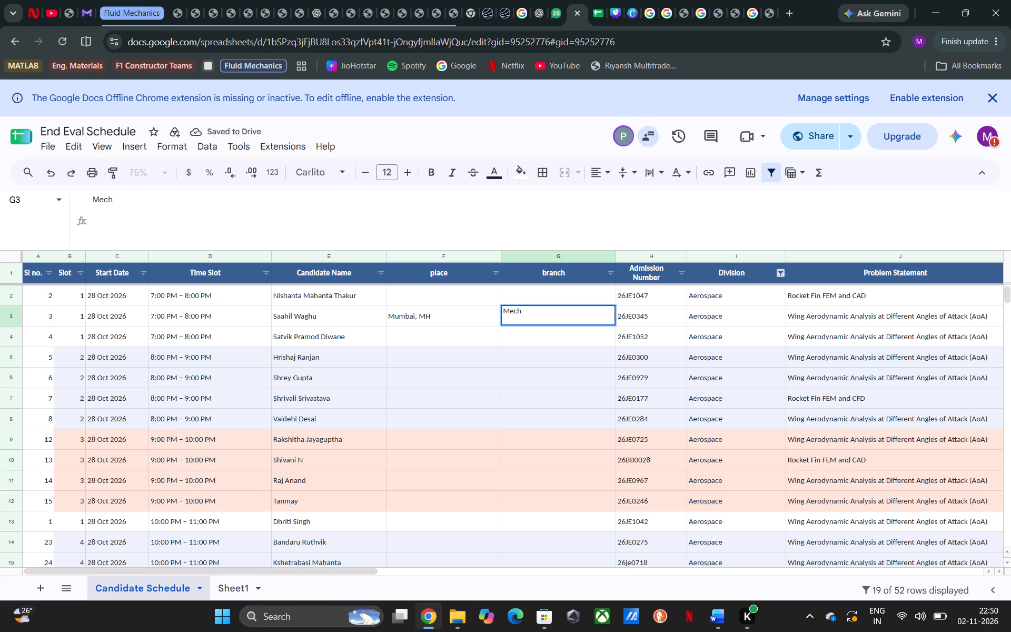
# Check the red/yellow/green ratings, and for the Green-rated row 6 candidate enter the place "Kota, Rajasthan" and branch "Petro".
pyautogui.hscroll(-13, 459, 335)
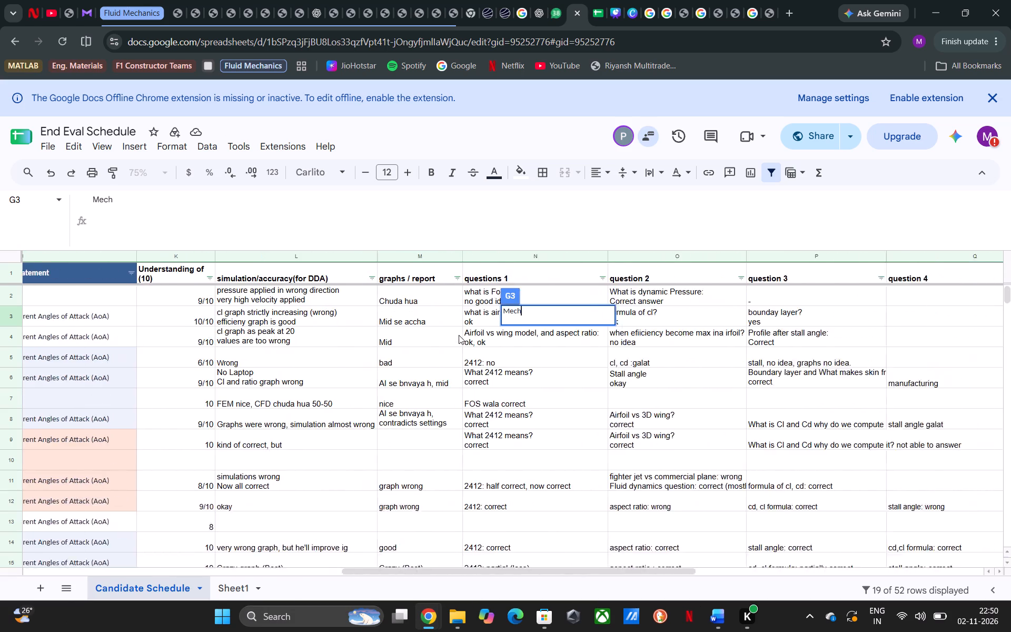
pyautogui.hscroll(-6, 459, 335)
pyautogui.hscroll(3, 459, 335)
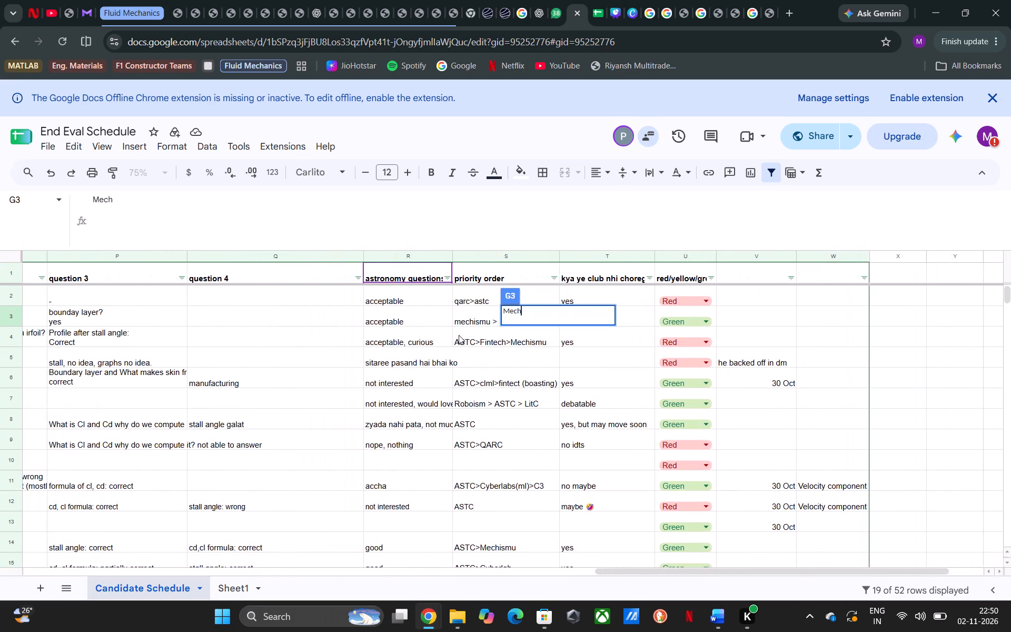
pyautogui.hscroll(3, 594, 384)
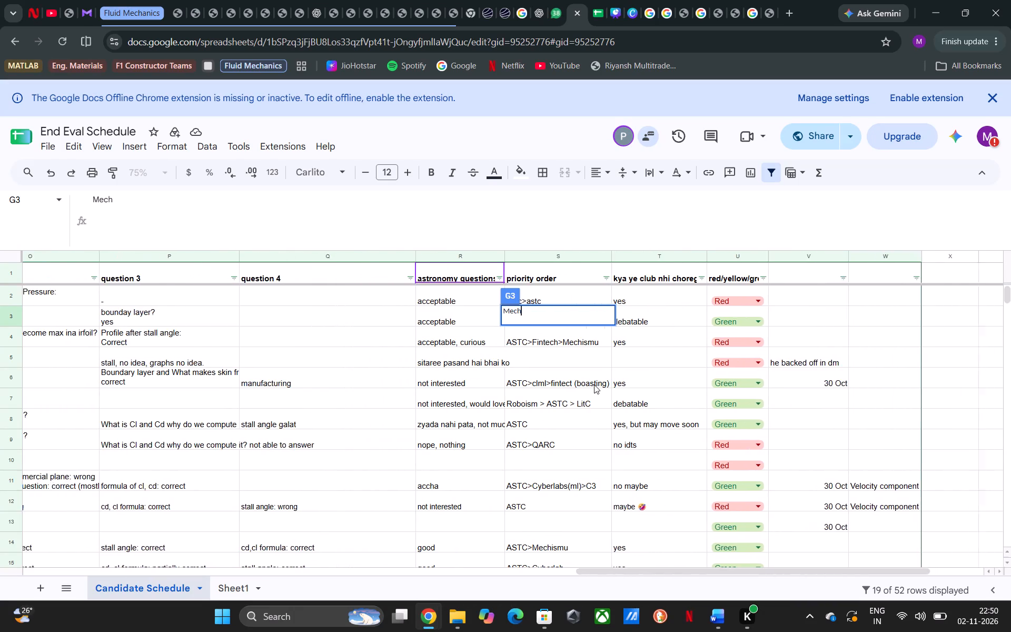
pyautogui.hscroll(11, 594, 384)
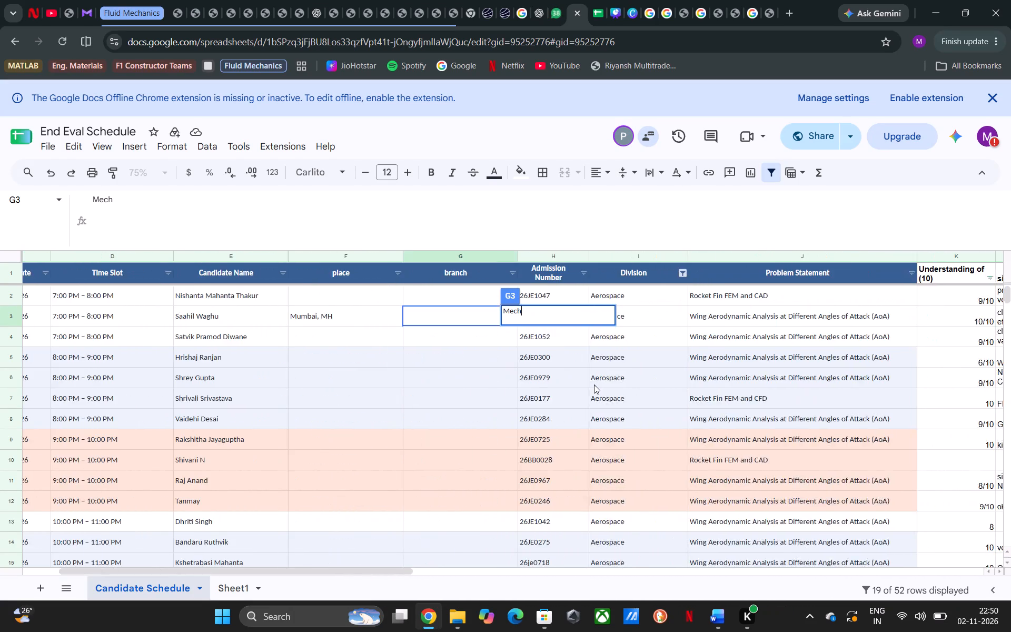
pyautogui.hscroll(1, 594, 384)
pyautogui.click(423, 372)
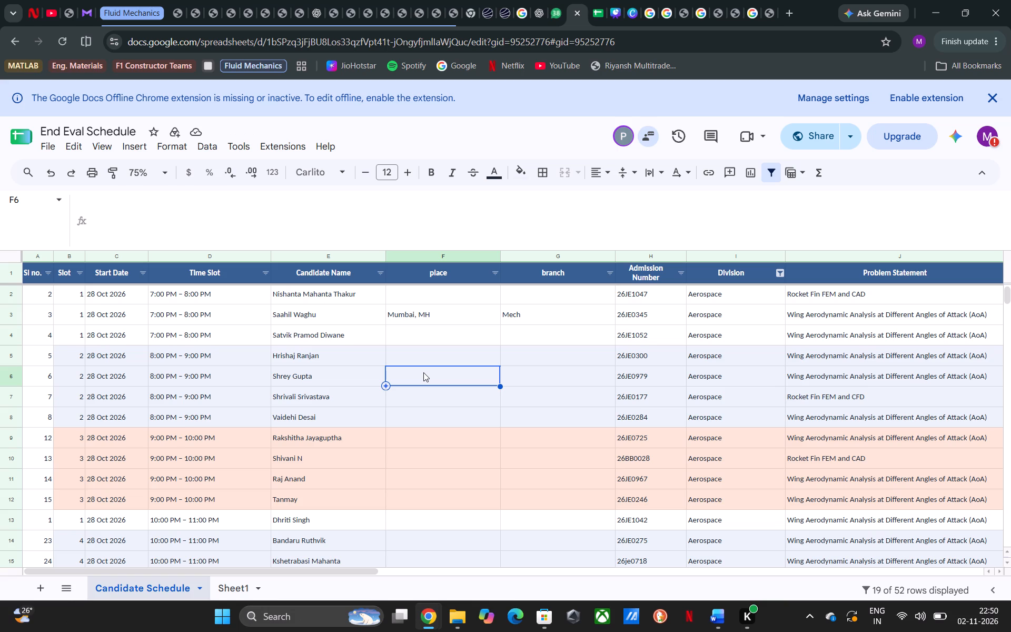
pyautogui.press('k')
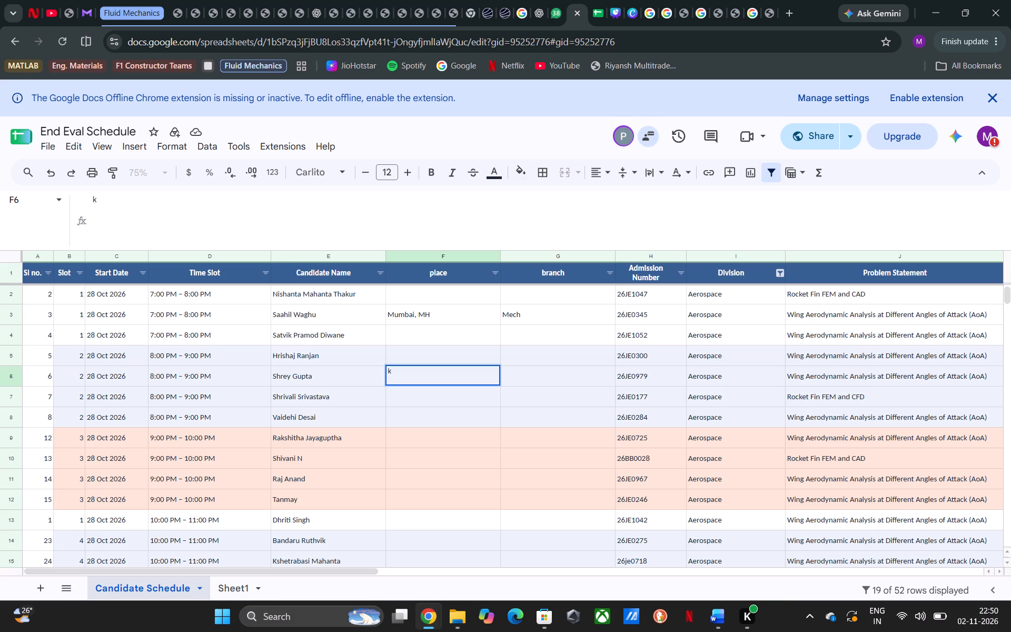
pyautogui.press('BackSpace')
pyautogui.write('Kota')
pyautogui.press('space')
pyautogui.write('ra')
pyautogui.press('BackSpace')
pyautogui.press('BackSpace')
pyautogui.press('BackSpace')
pyautogui.write(', R')
pyautogui.write('ajasthan')
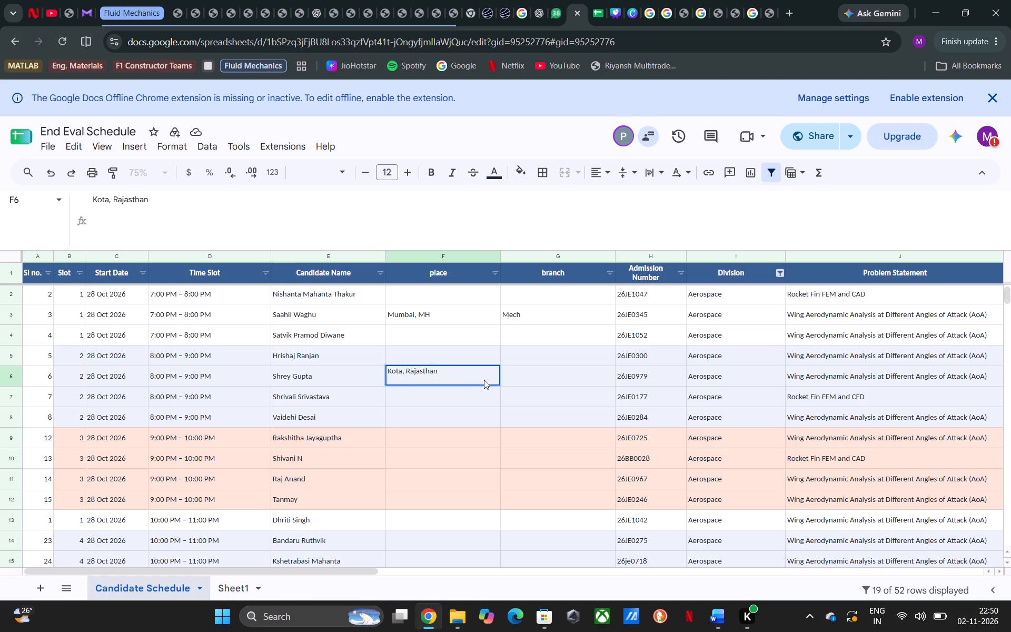
pyautogui.click(512, 376)
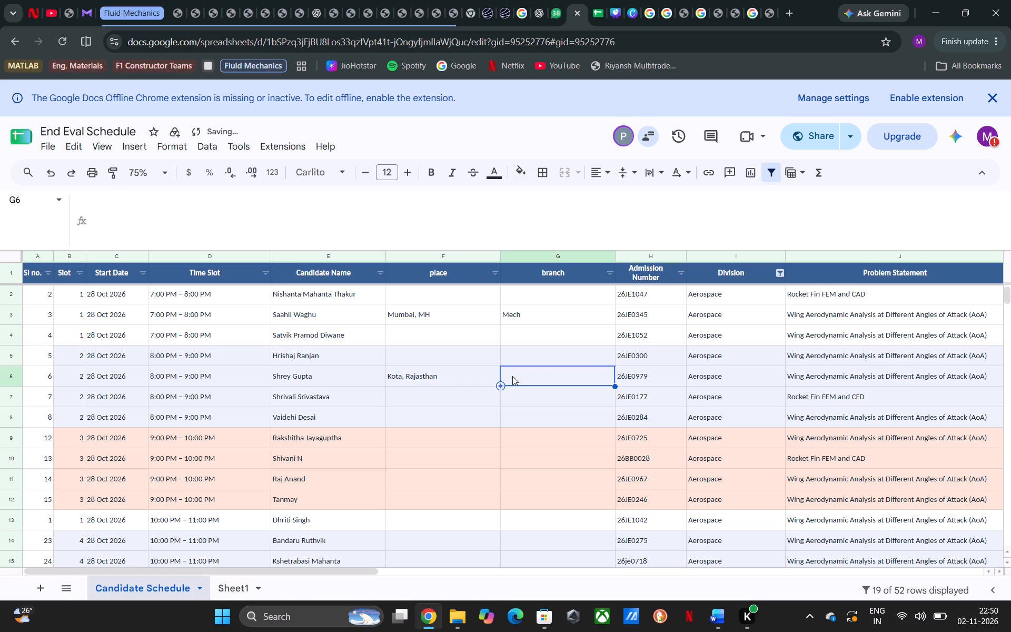
pyautogui.write('Petro')
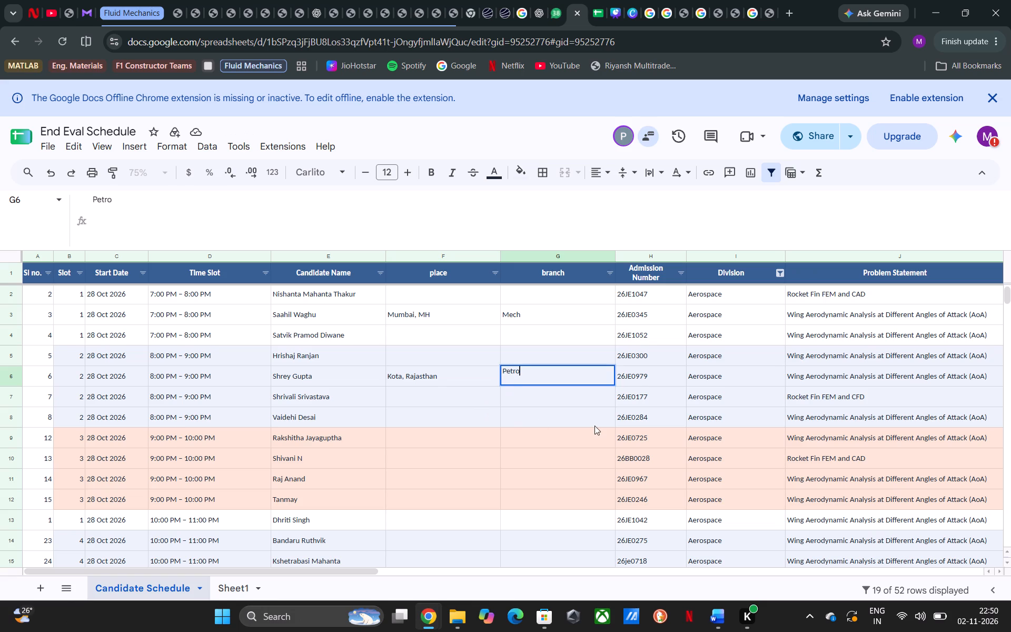
# Fill in the row 7 candidate's place as "Vasant kunj, Delhi" and branch as "Electrical".
pyautogui.hscroll(-8, 568, 406)
pyautogui.hscroll(1, 568, 406)
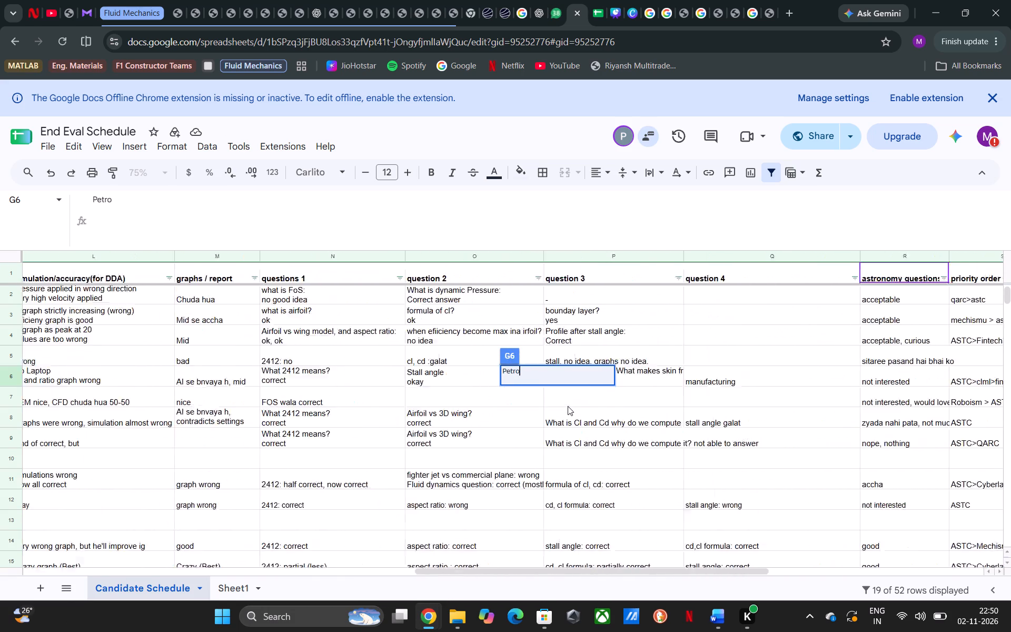
pyautogui.hscroll(2, 568, 406)
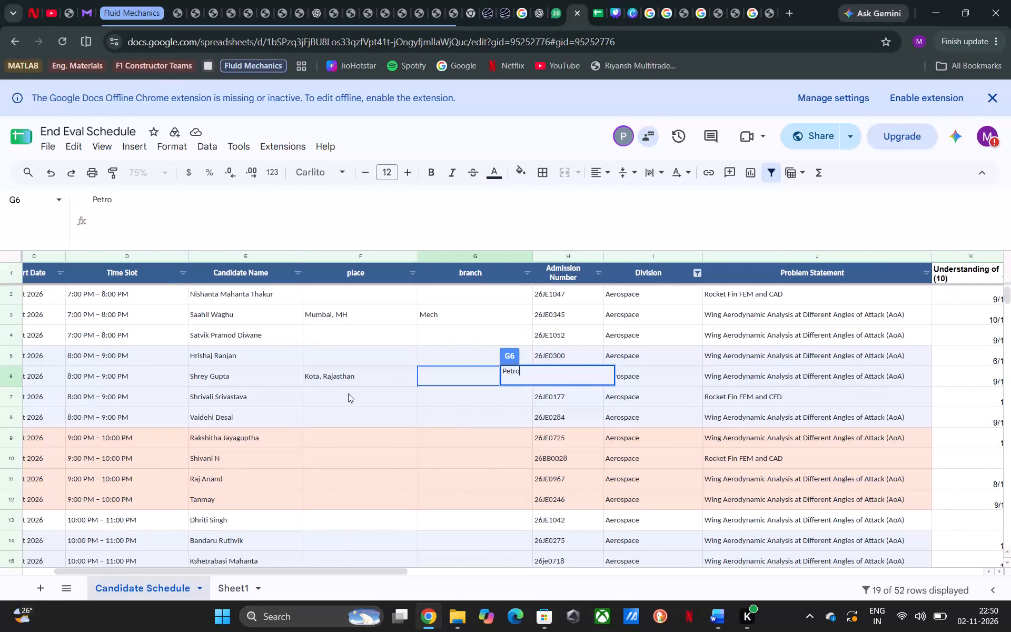
pyautogui.click(348, 393)
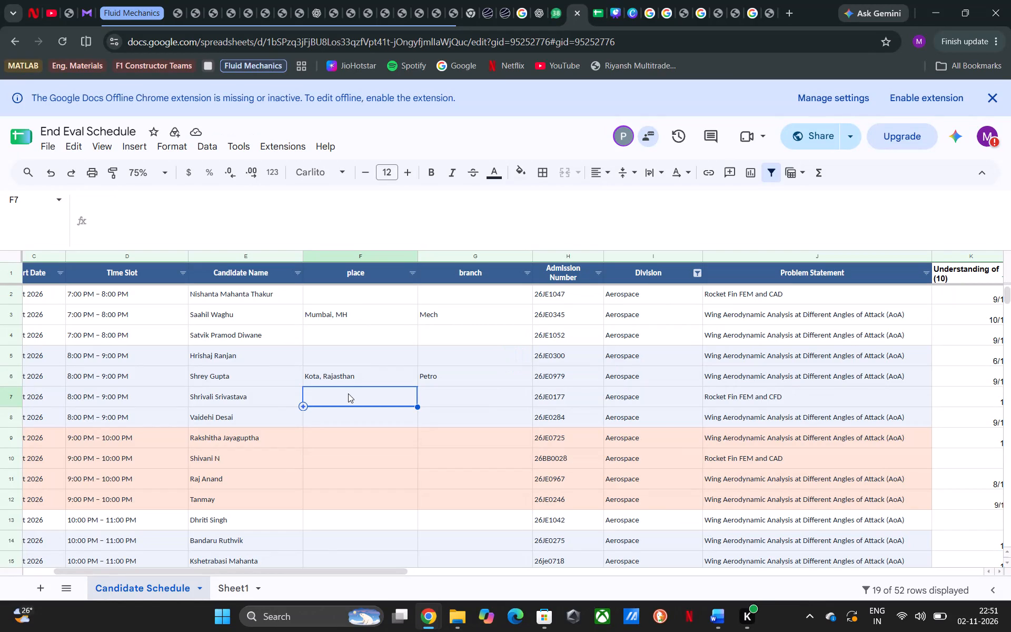
pyautogui.write('Vasant kunj, Delhi')
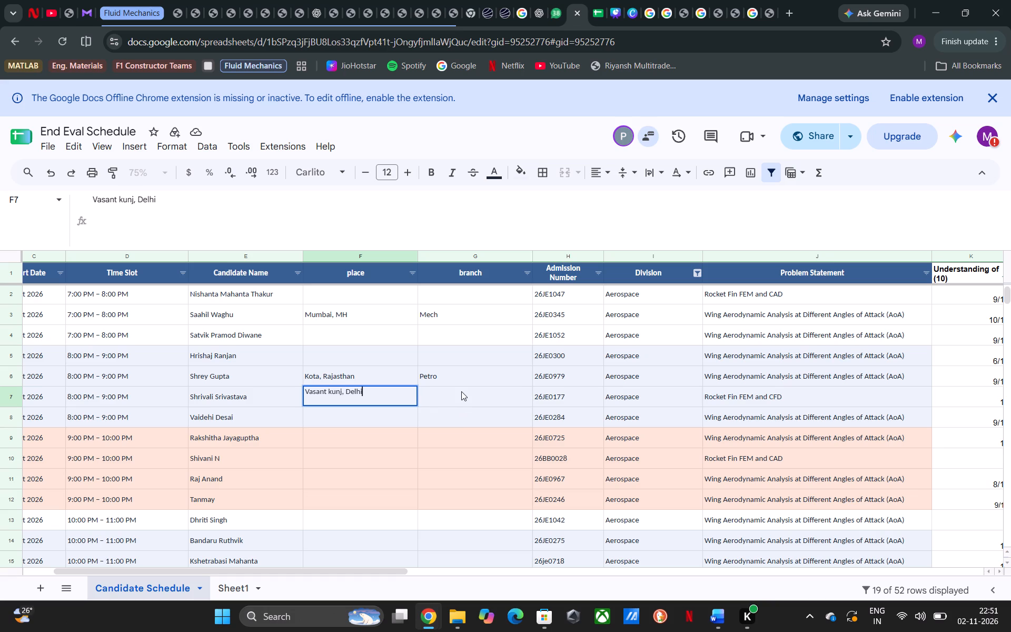
pyautogui.click(461, 391)
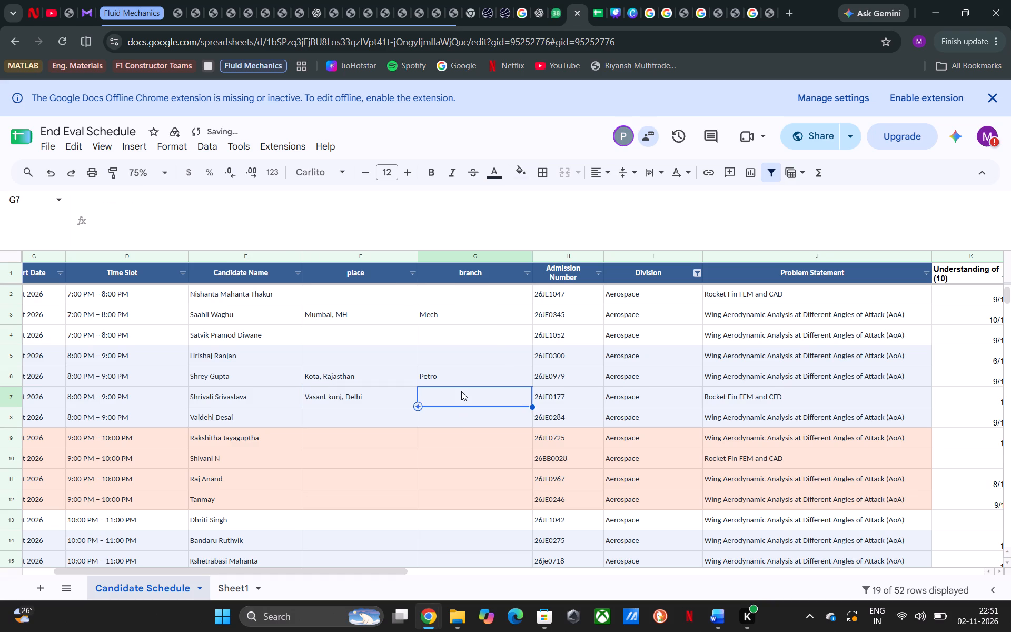
pyautogui.write('Electrical')
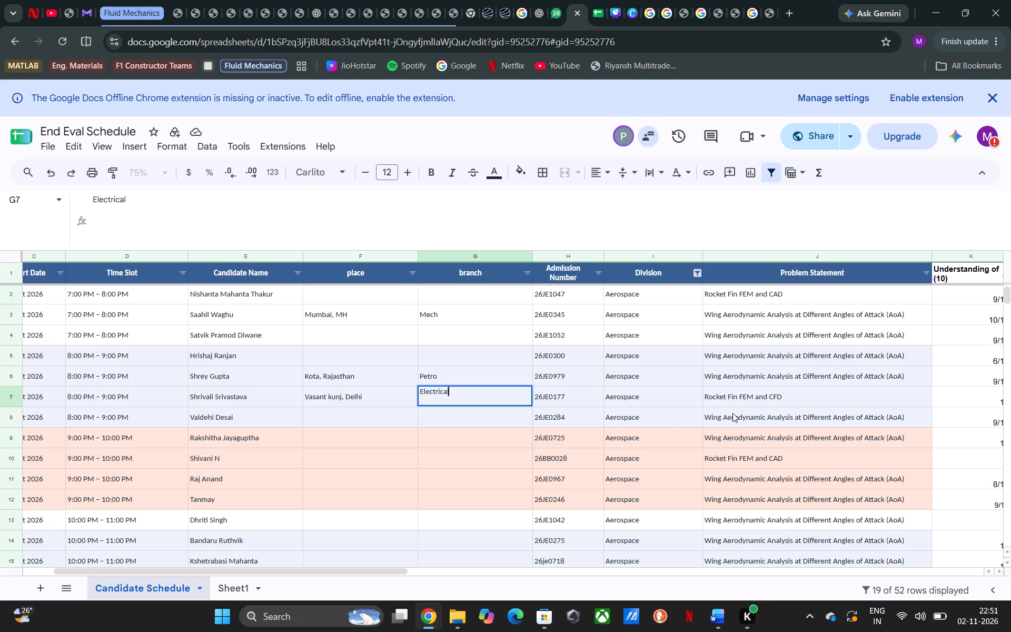
pyautogui.click(732, 413)
# Check the ratings for the next Green candidate, in row 8, and enter the place "Surat, Gujarat" and branch "Mech".
pyautogui.hscroll(-13, 732, 413)
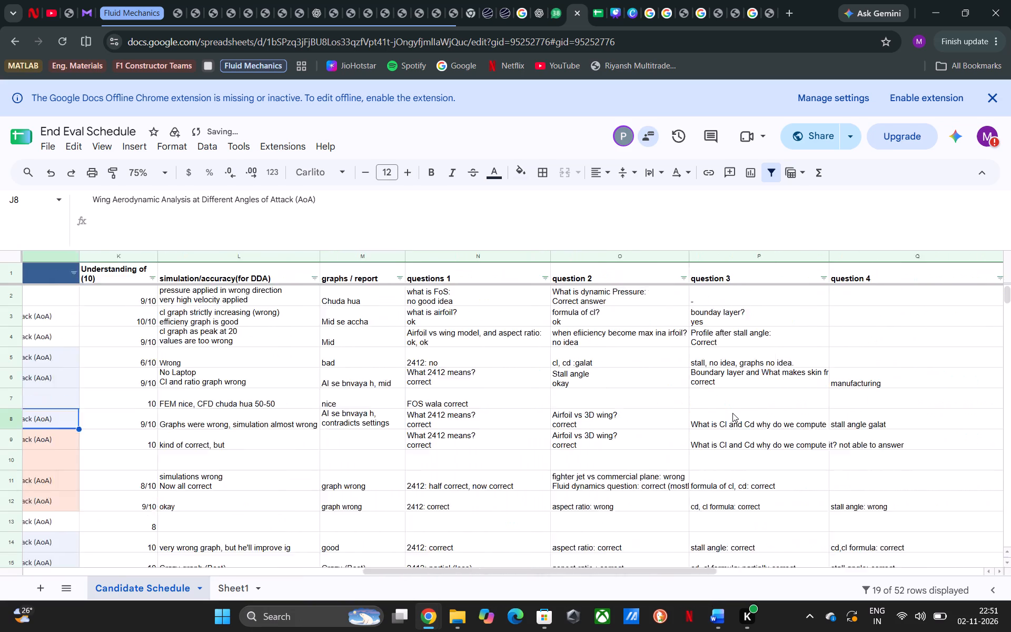
pyautogui.hscroll(-5, 732, 413)
pyautogui.hscroll(2, 732, 413)
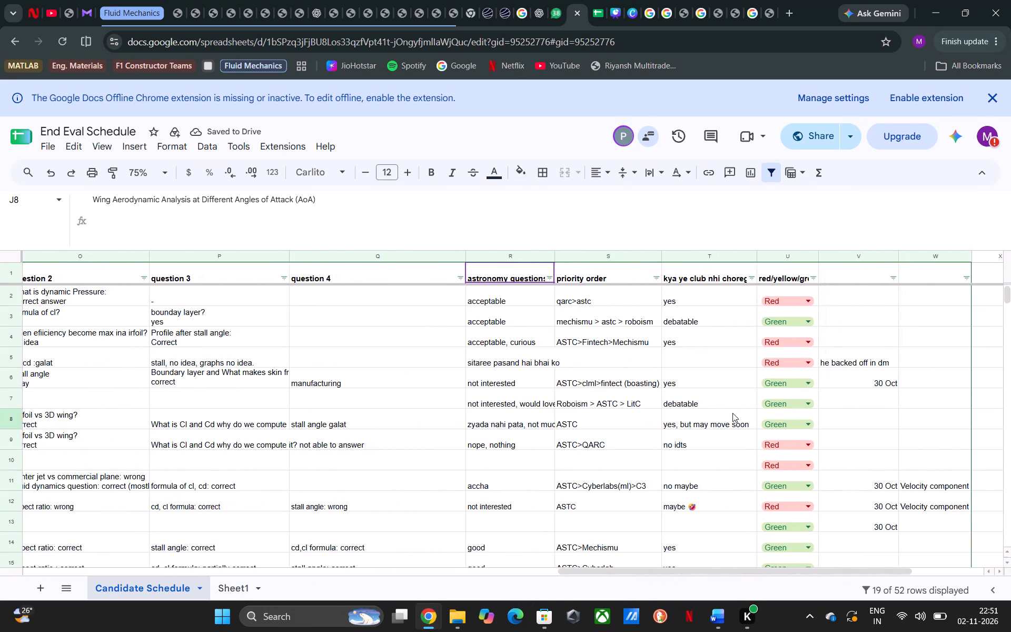
pyautogui.hscroll(15, 732, 413)
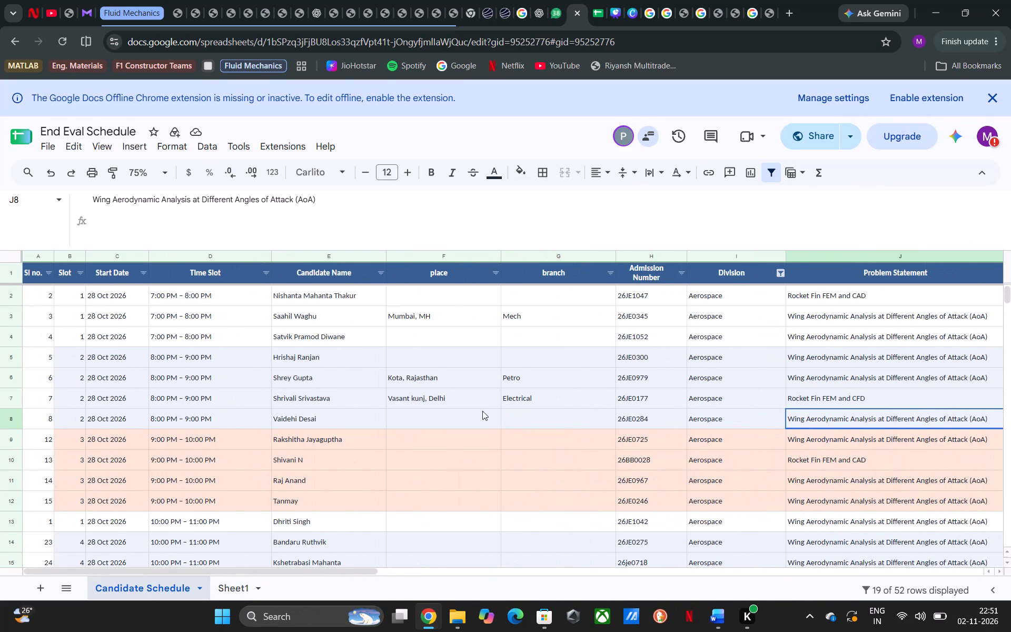
pyautogui.click(442, 424)
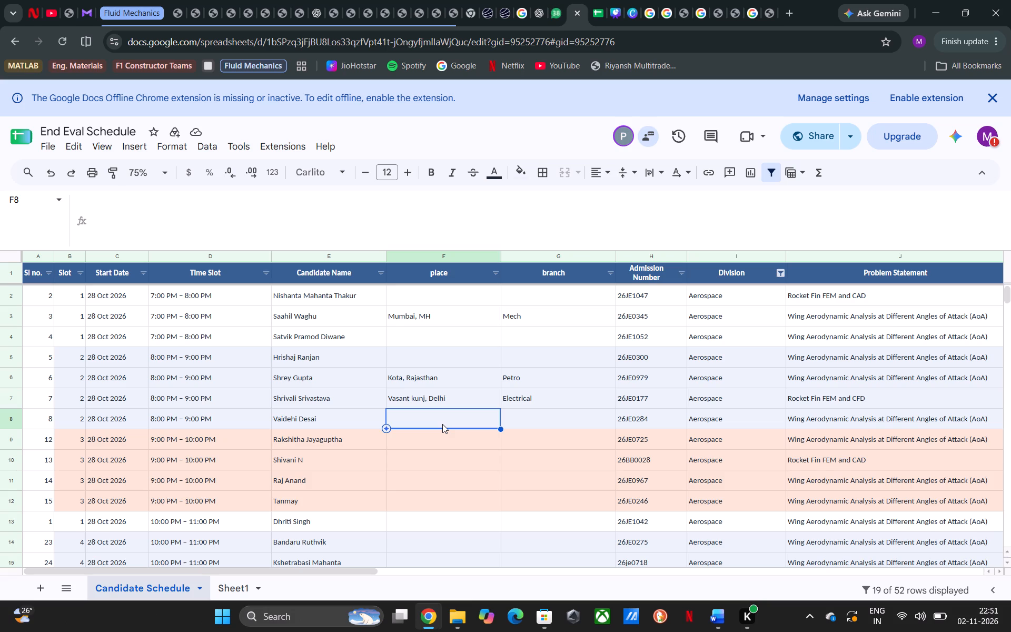
pyautogui.write('Sura')
pyautogui.press('t')
pyautogui.write(',')
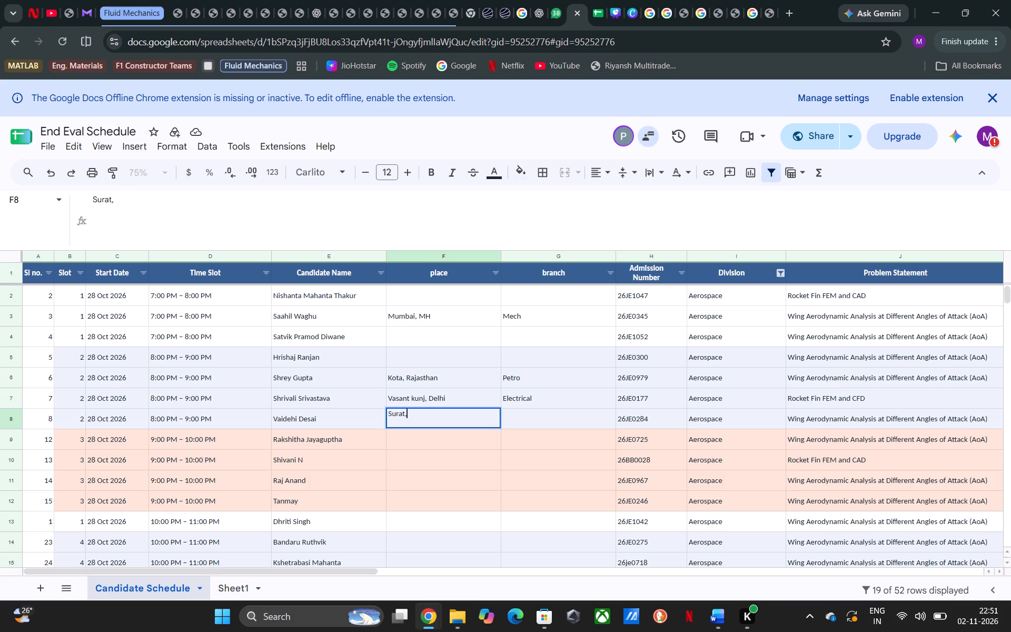
pyautogui.press('space')
pyautogui.write('Gujarat')
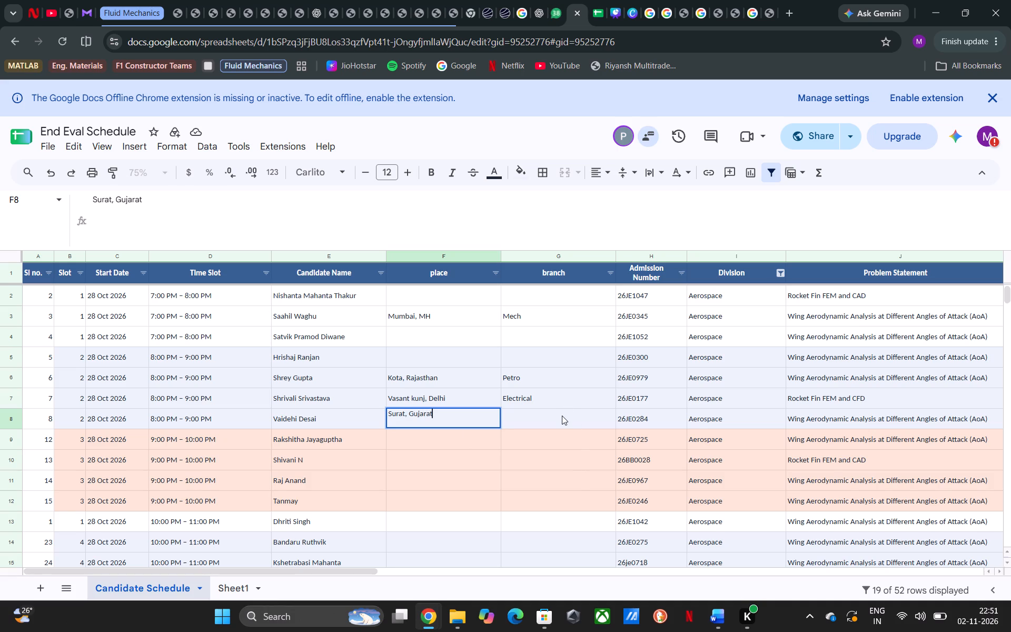
pyautogui.click(562, 416)
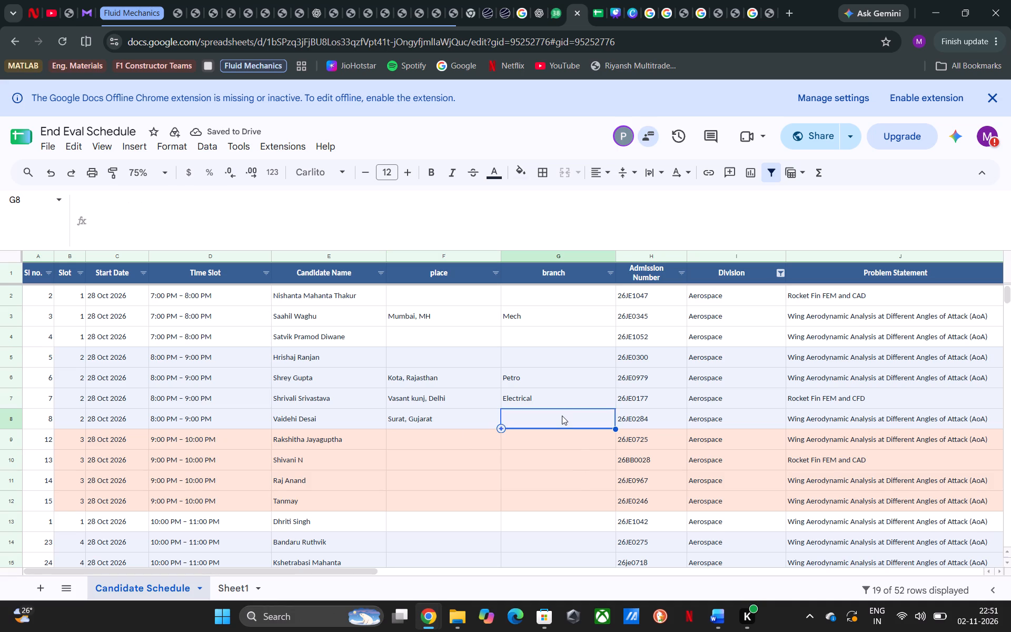
pyautogui.write('Mech')
# Check the red/yellow/green ratings, and for the Green-rated row 11 candidate enter the place "Jehanabad, bihar" and branch "Petro".
pyautogui.hscroll(-10, 562, 416)
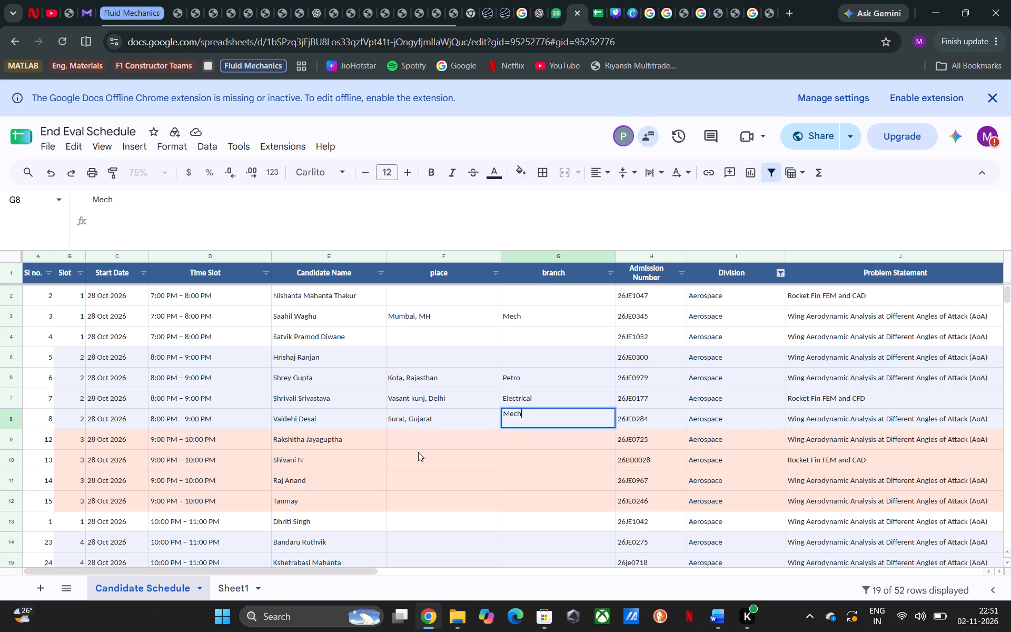
pyautogui.hscroll(-9, 418, 452)
pyautogui.hscroll(1, 418, 452)
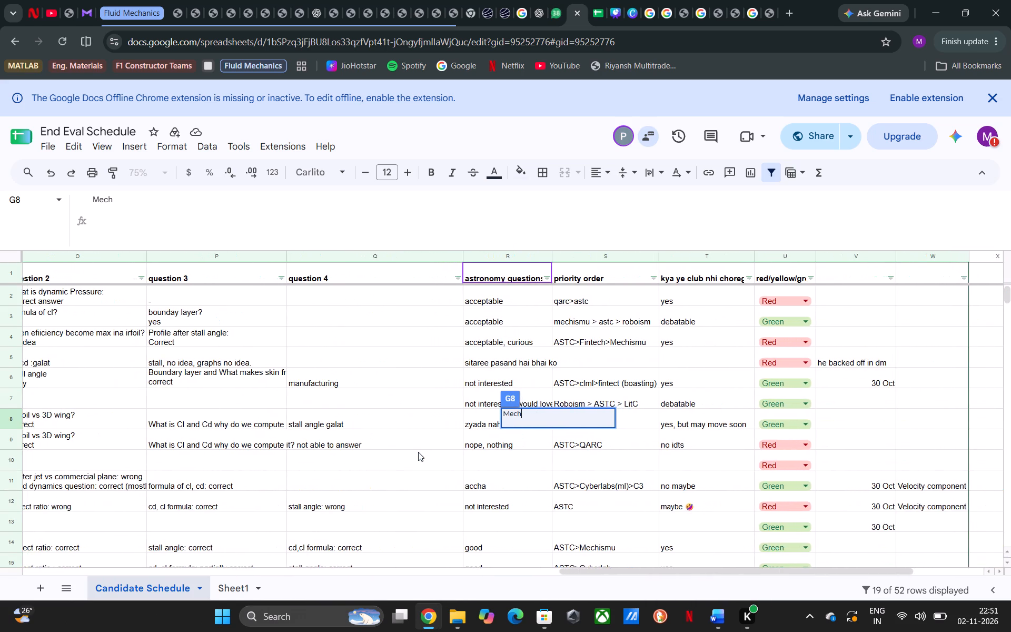
pyautogui.hscroll(9, 418, 452)
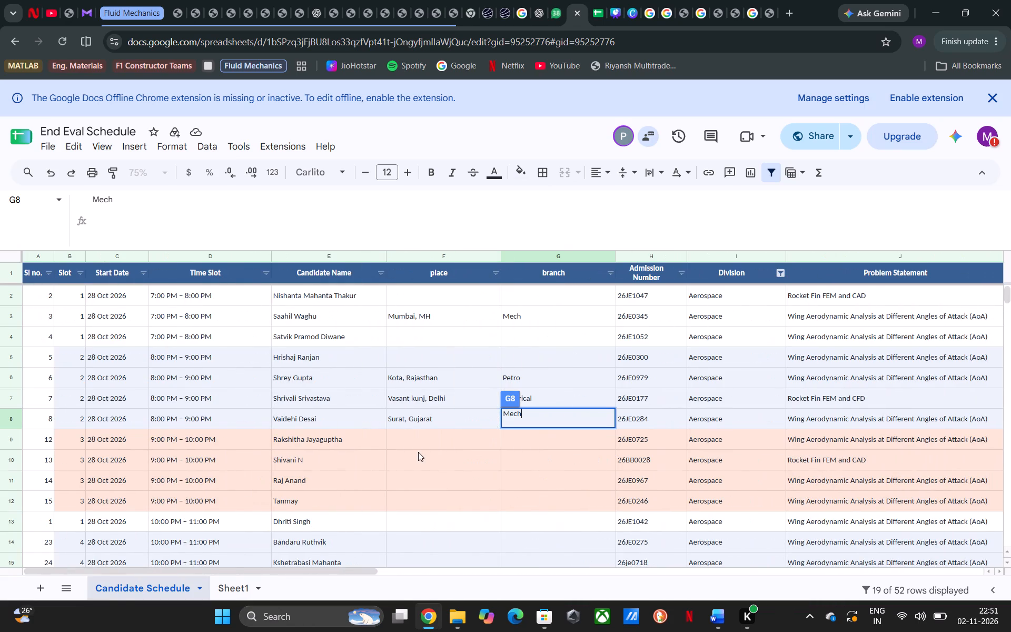
pyautogui.click(400, 478)
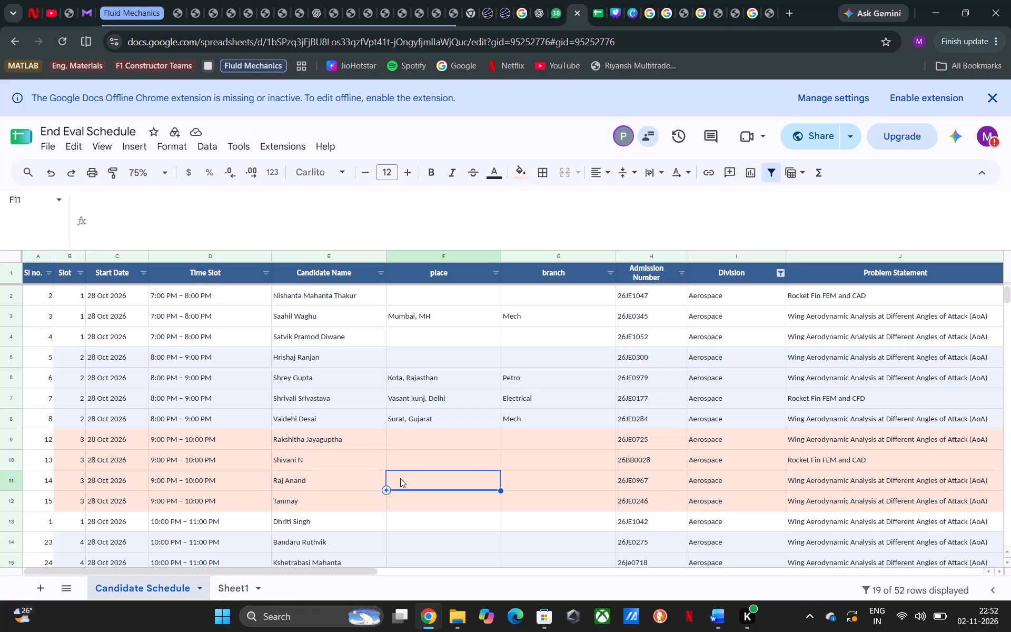
pyautogui.write('Jehanabad')
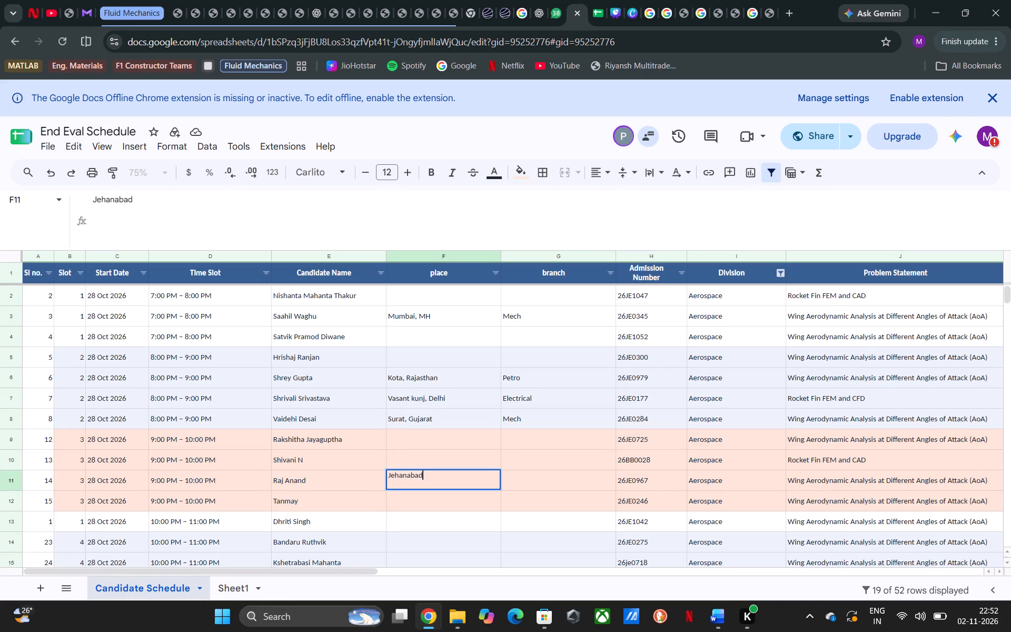
pyautogui.write(', bihar')
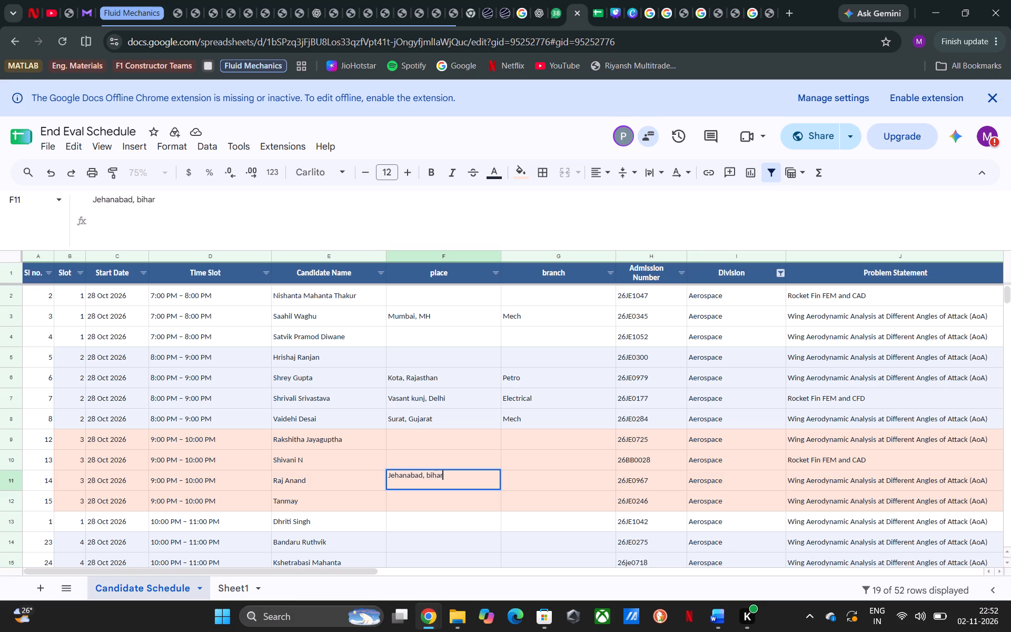
pyautogui.click(519, 485)
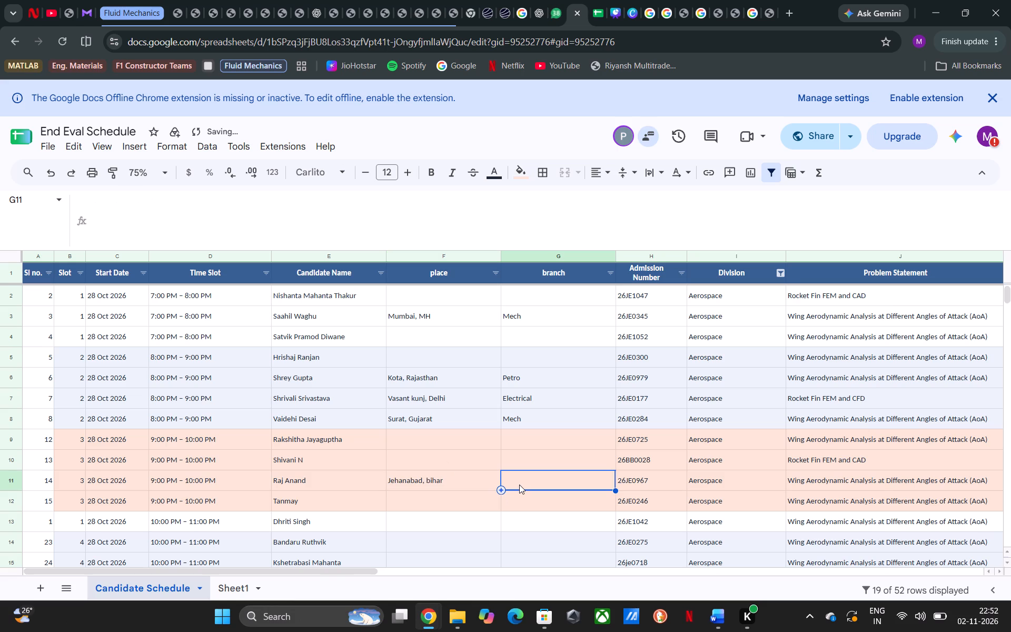
pyautogui.write('Petro')
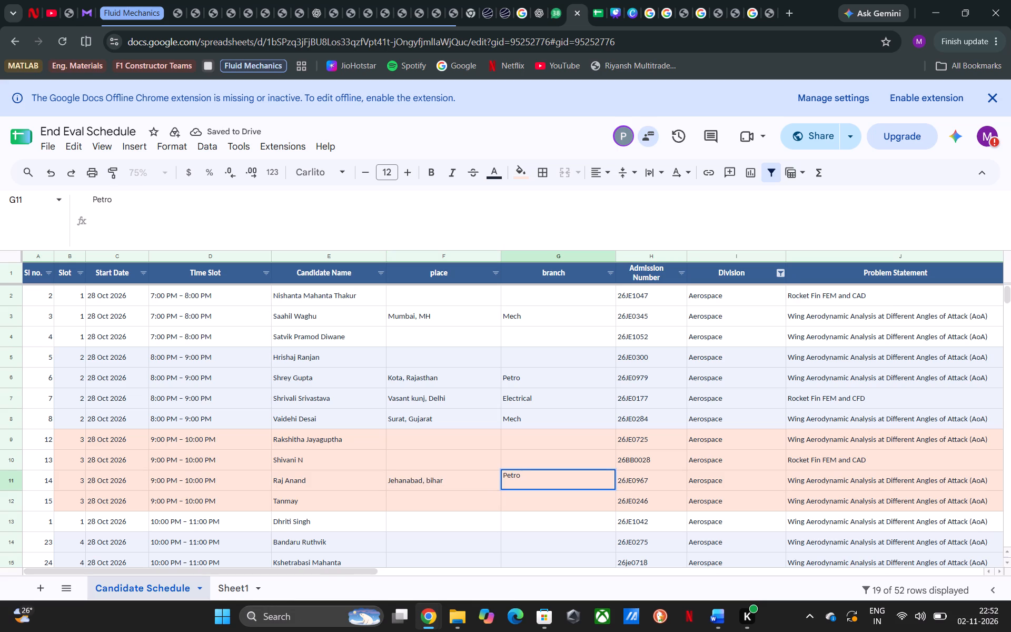
pyautogui.click(410, 506)
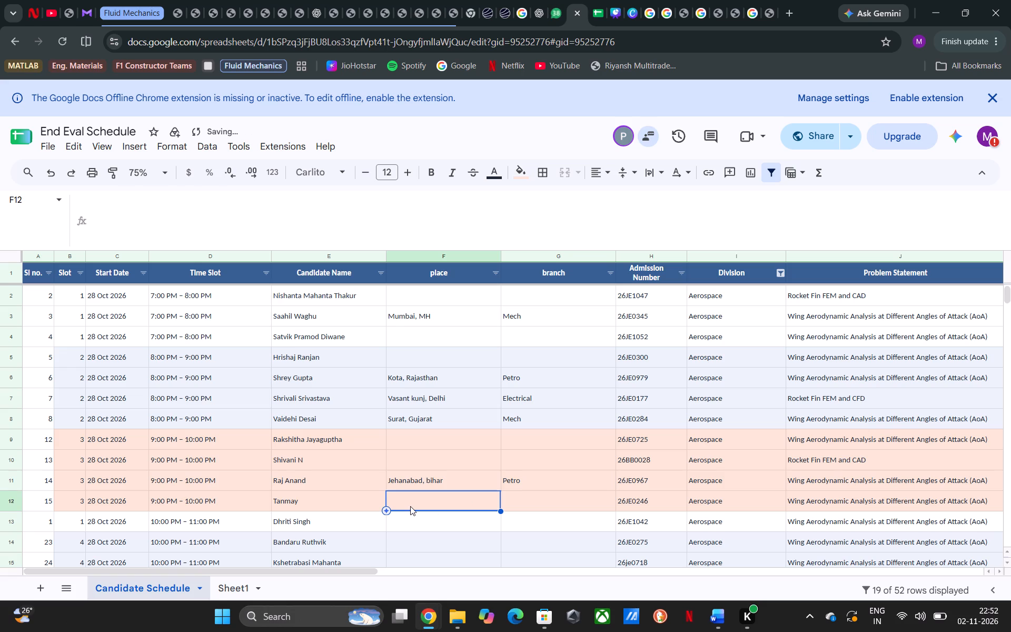
# Check the ratings for the Green-rated row 13 candidate and enter the place "bangalore, karnataka" and branch "Physical sciences".
pyautogui.click(411, 519)
pyautogui.hscroll(-11, 411, 519)
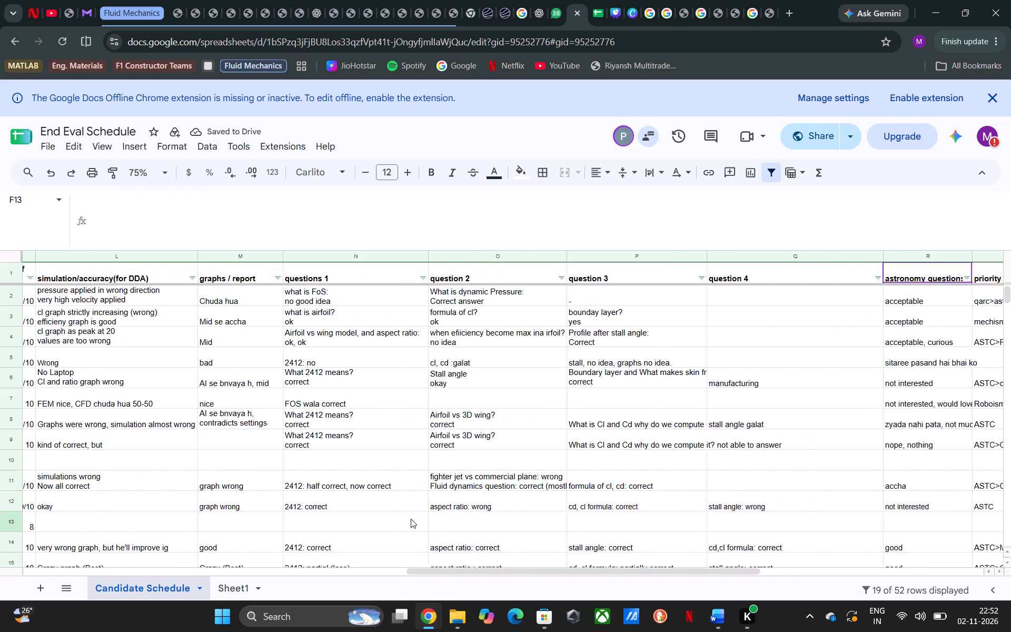
pyautogui.hscroll(-2, 411, 519)
pyautogui.hscroll(11, 411, 519)
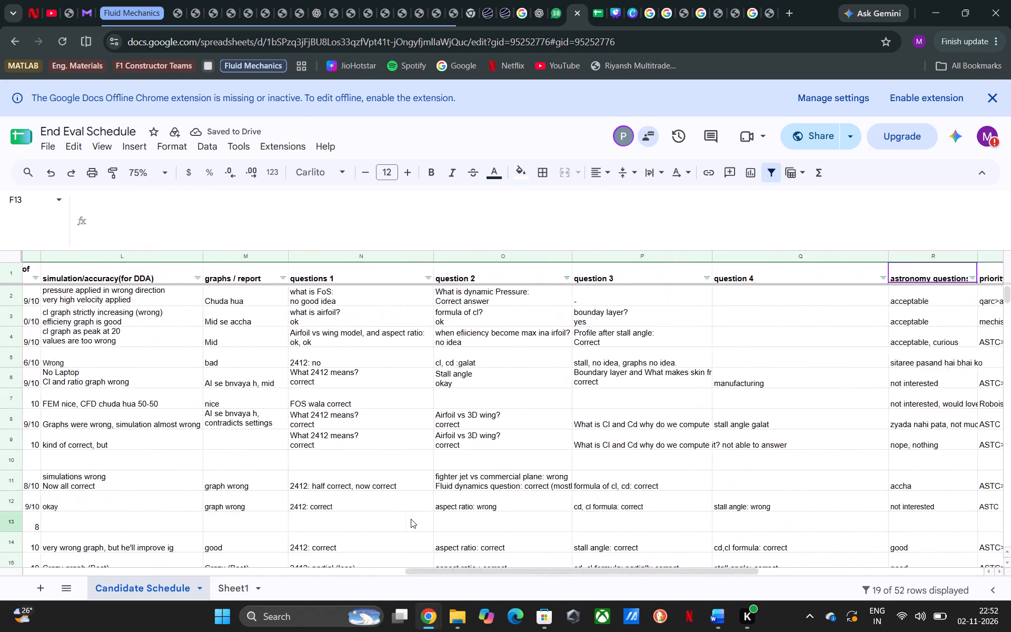
pyautogui.hscroll(4, 411, 519)
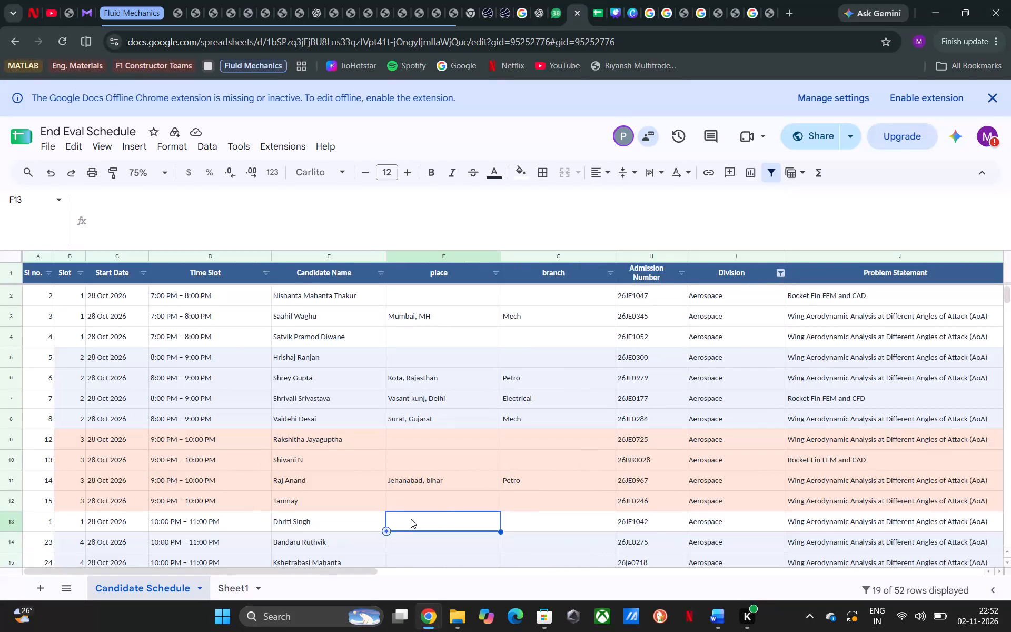
pyautogui.write('ban')
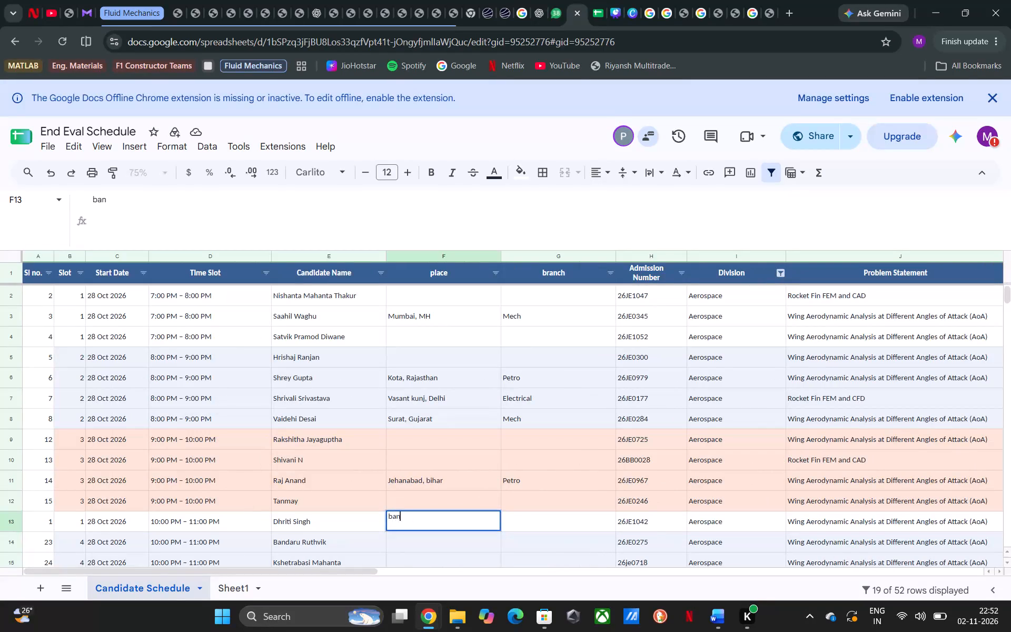
pyautogui.write('gol')
pyautogui.press('BackSpace')
pyautogui.press('BackSpace')
pyautogui.write('alore, karnataka')
pyautogui.click(526, 526)
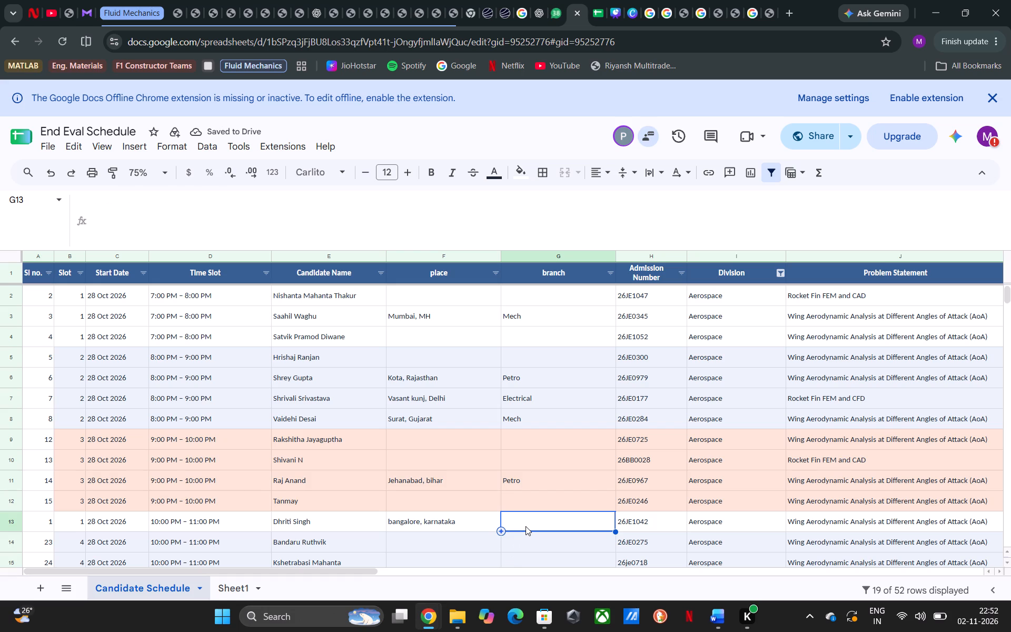
pyautogui.write('Physical sciene')
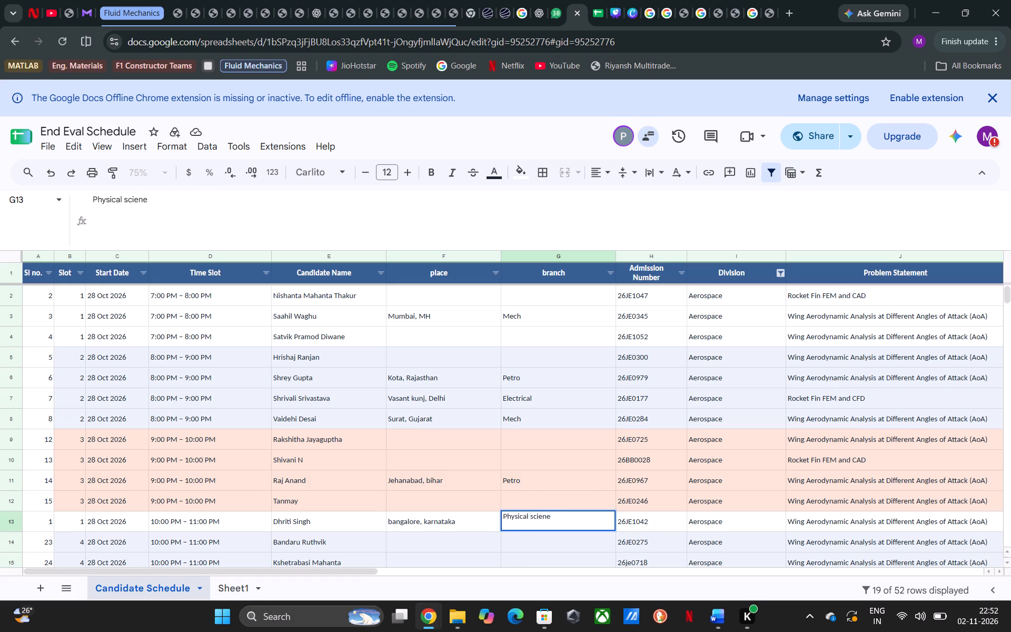
pyautogui.press('BackSpace')
pyautogui.write('ces')
pyautogui.click(402, 546)
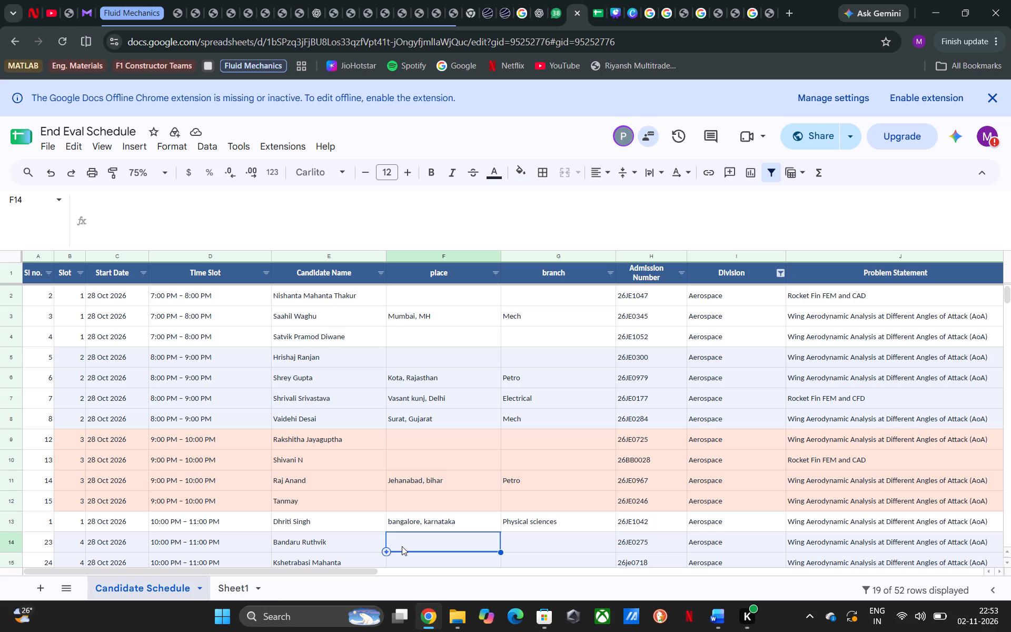
# Check the ratings of the following rows, and for the Green-rated row 16 candidate enter the place "Giridih, jharkhand" and branch "Chem".
pyautogui.scroll(-1, 402, 546)
pyautogui.hscroll(-7, 402, 546)
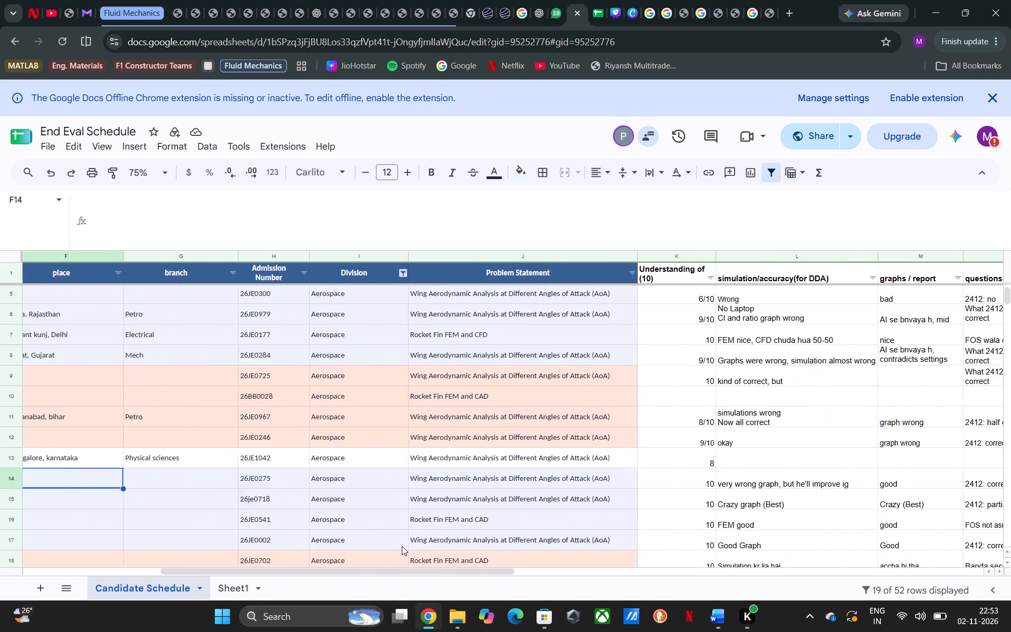
pyautogui.hscroll(-8, 402, 546)
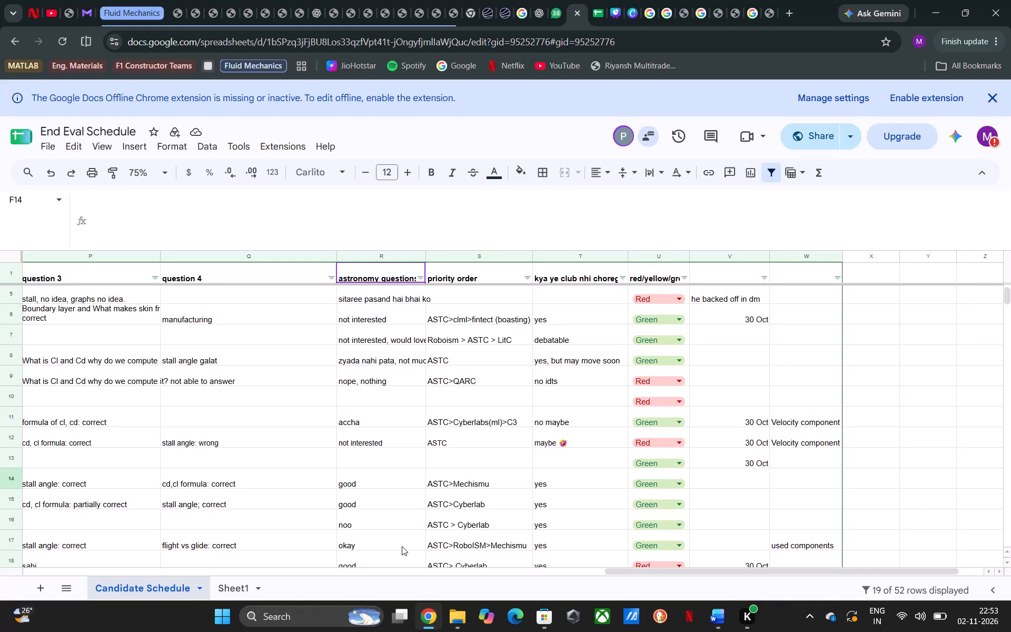
pyautogui.hscroll(10, 402, 546)
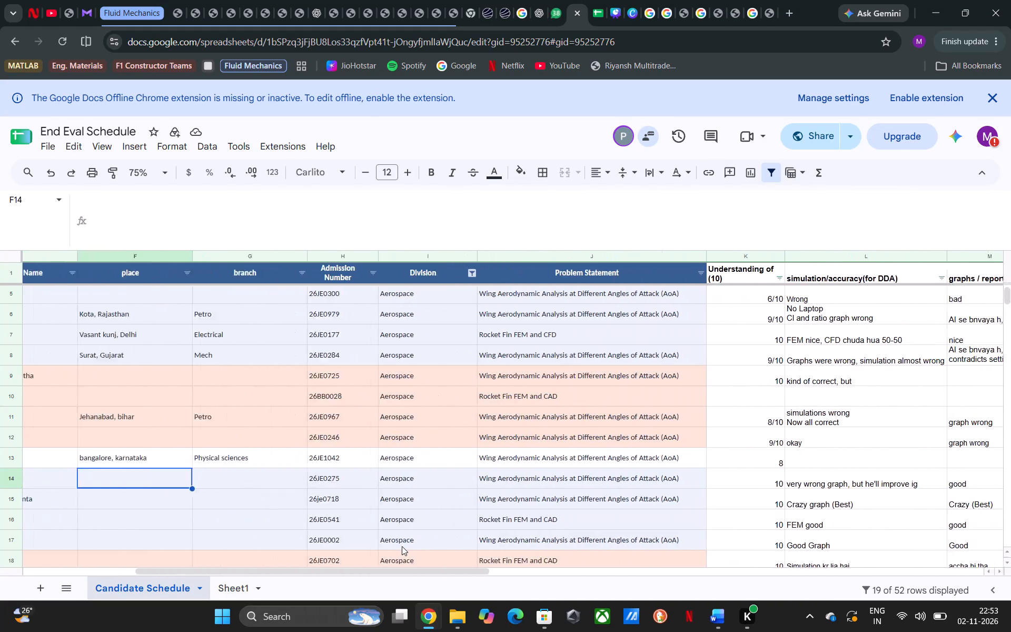
pyautogui.hscroll(1, 402, 546)
pyautogui.scroll(-1, 402, 546)
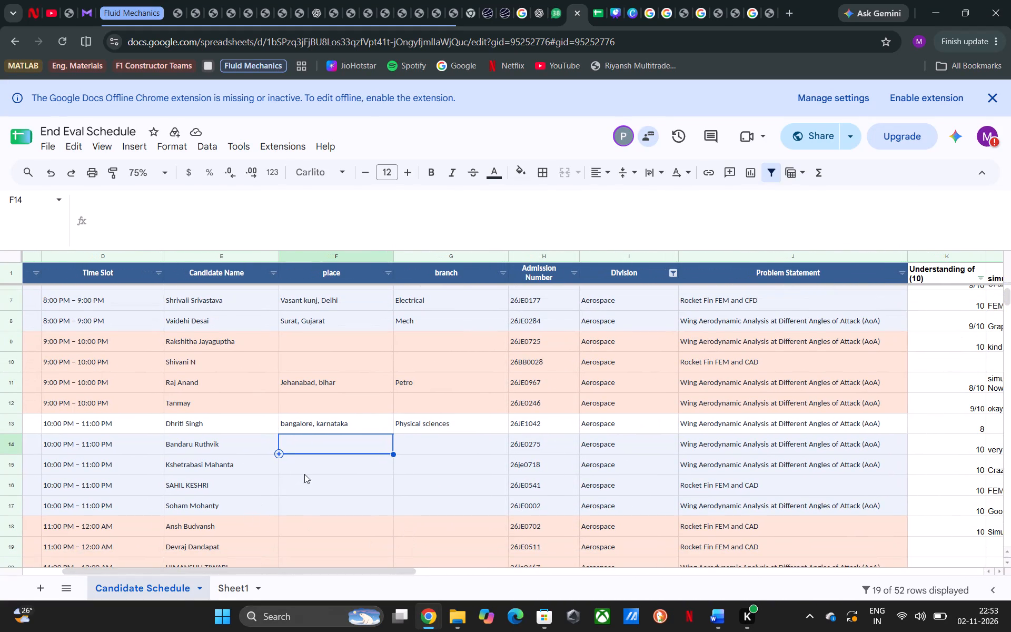
pyautogui.click(304, 485)
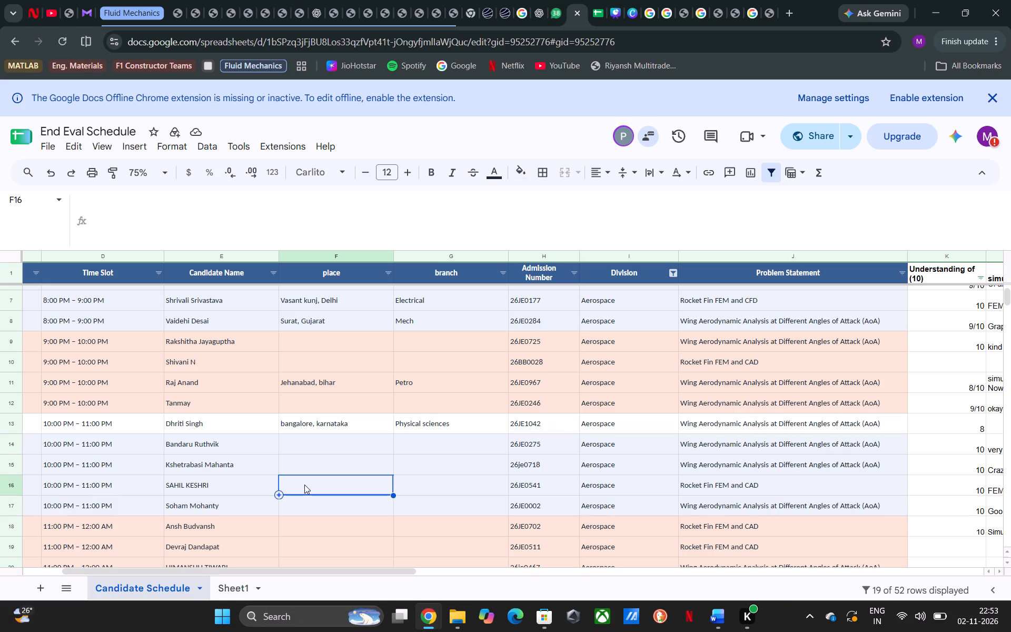
pyautogui.hotkey('shift', 'g')
pyautogui.write('iridih,')
pyautogui.press('space')
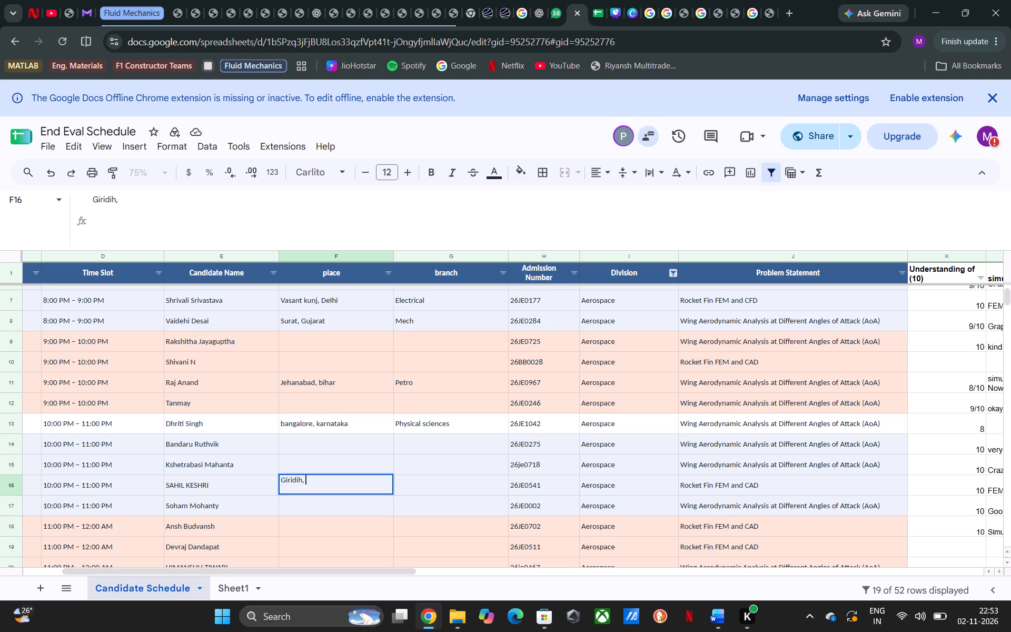
pyautogui.write('jhark')
pyautogui.press('BackSpace')
pyautogui.write('khand')
pyautogui.click(424, 490)
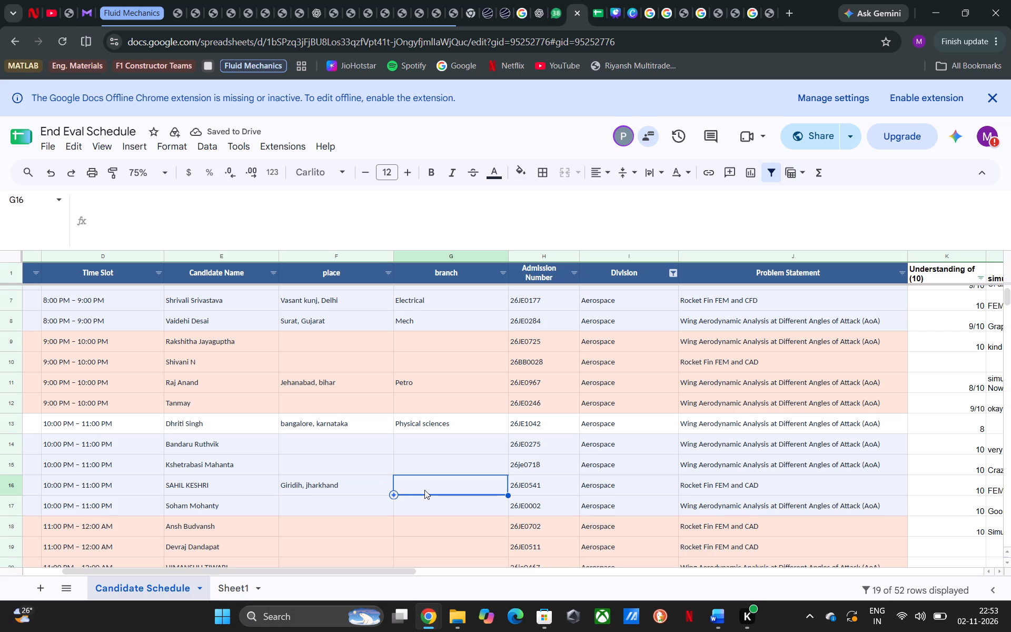
pyautogui.write('Chem')
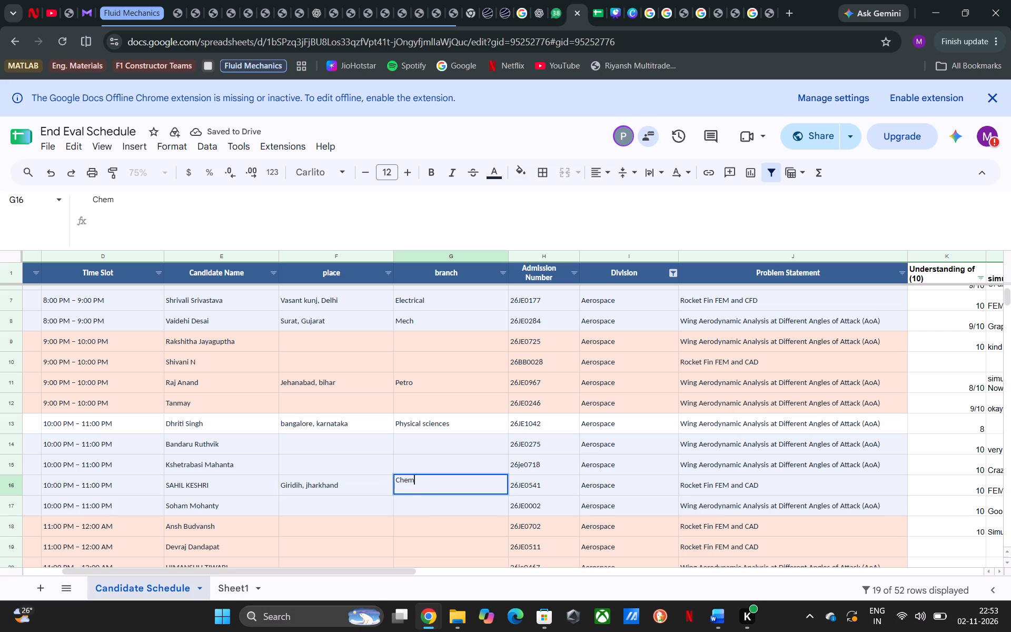
pyautogui.click(315, 499)
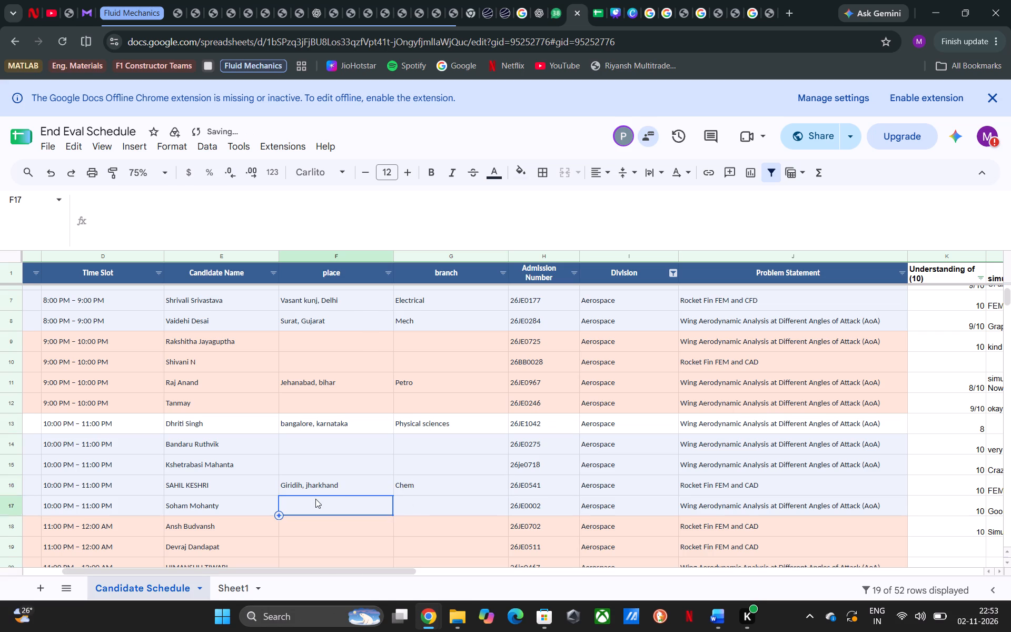
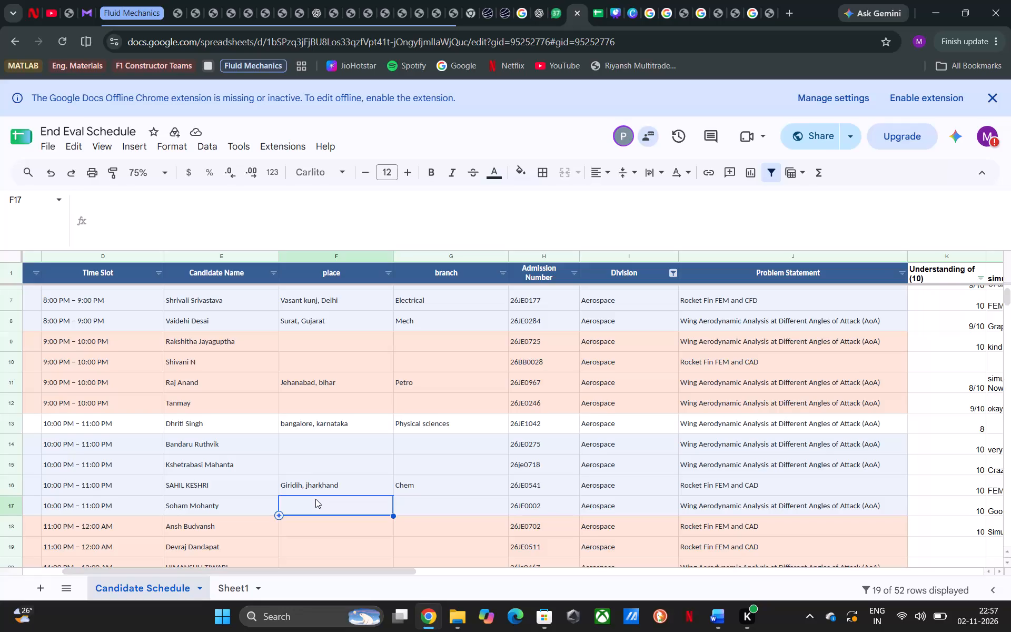
# Enter the place "Bhubneshwar, odisha" for the candidate in row 17.
pyautogui.write('Bhubneshwar')
pyautogui.write(', odisha')
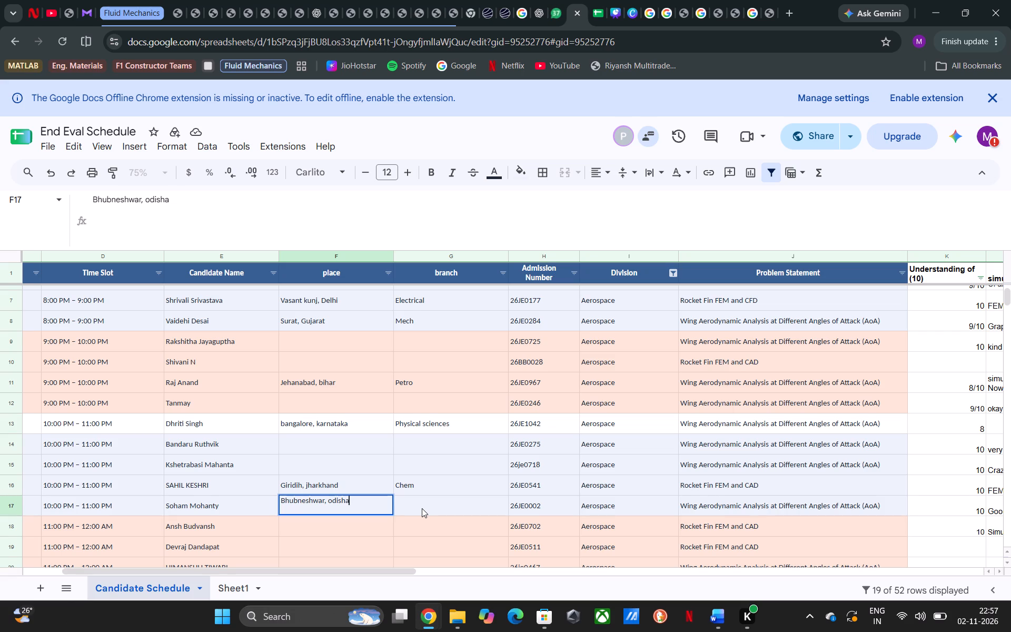
pyautogui.hscroll(-1, 422, 508)
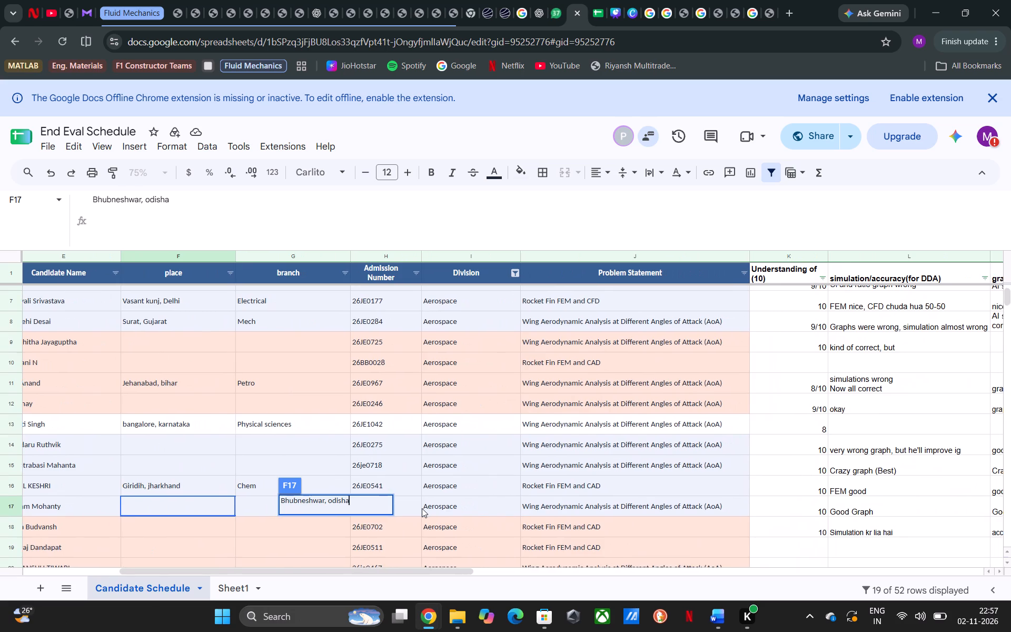
pyautogui.hscroll(-1, 422, 508)
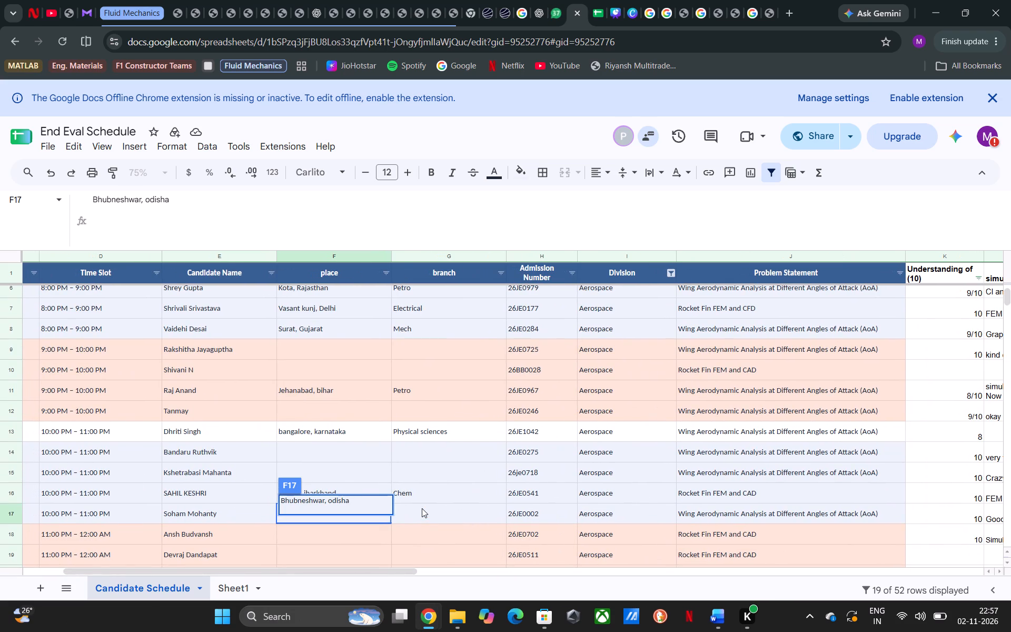
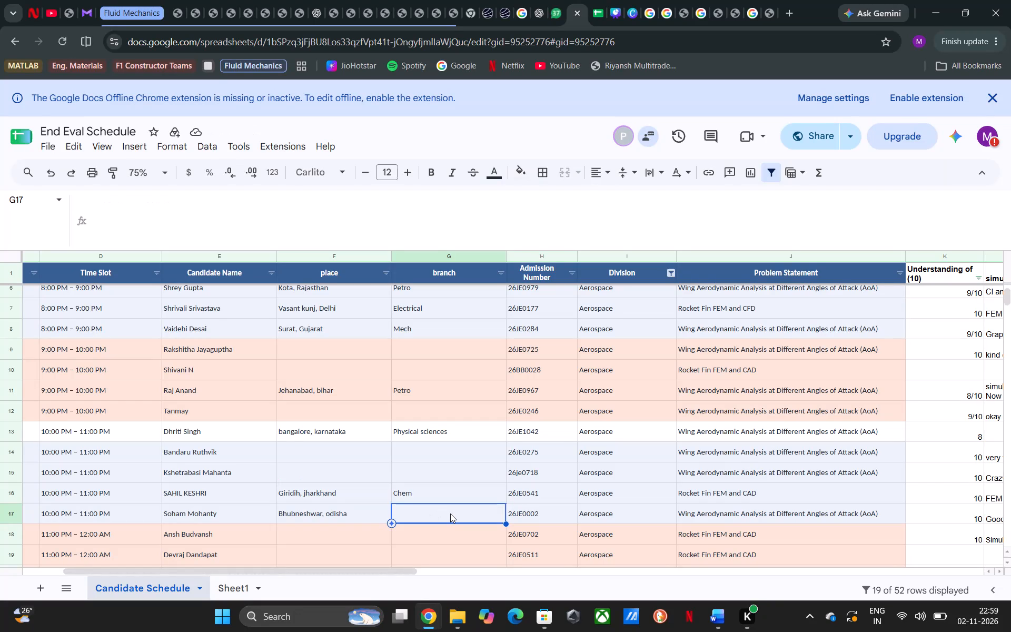
# Enter the branch "mech" for the candidate in row 17.
pyautogui.click(430, 513)
pyautogui.press('m')
pyautogui.write('ech')
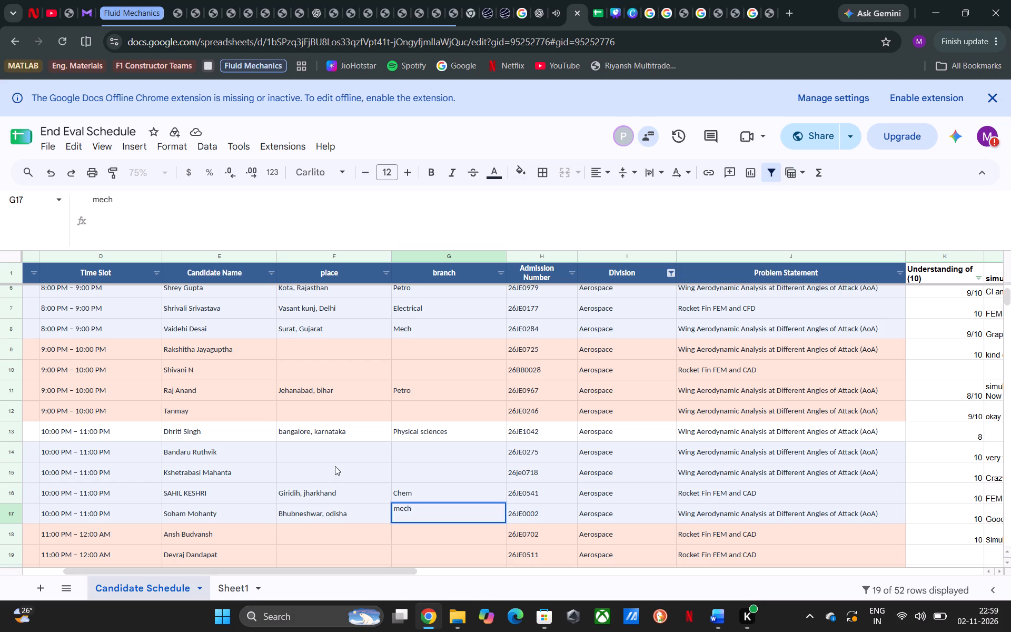
# Enter the place "Hyderabad" for the candidate in row 14.
pyautogui.click(345, 450)
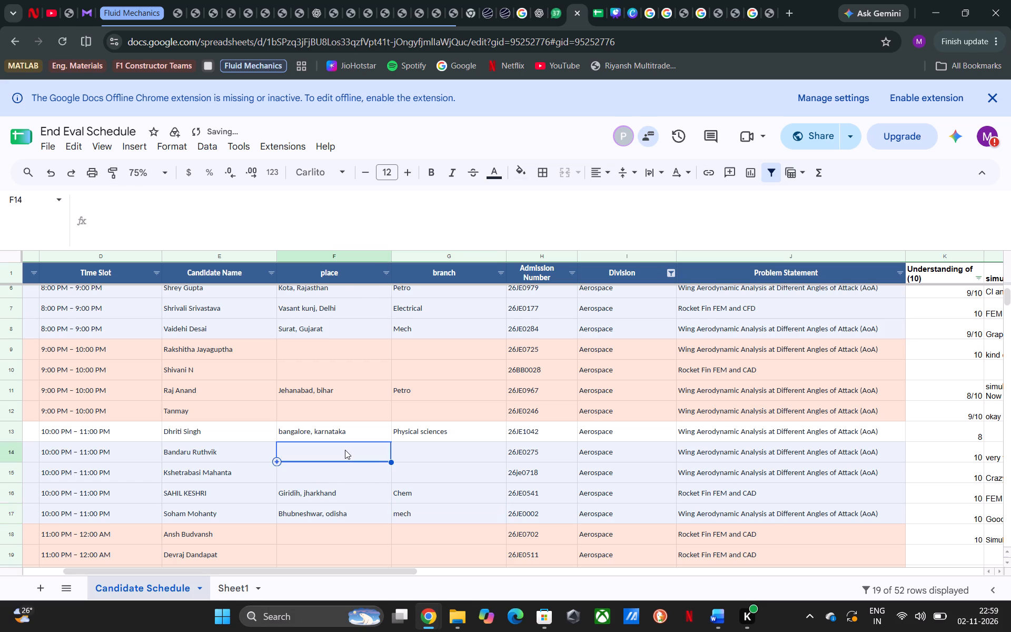
pyautogui.write('Hyderaba')
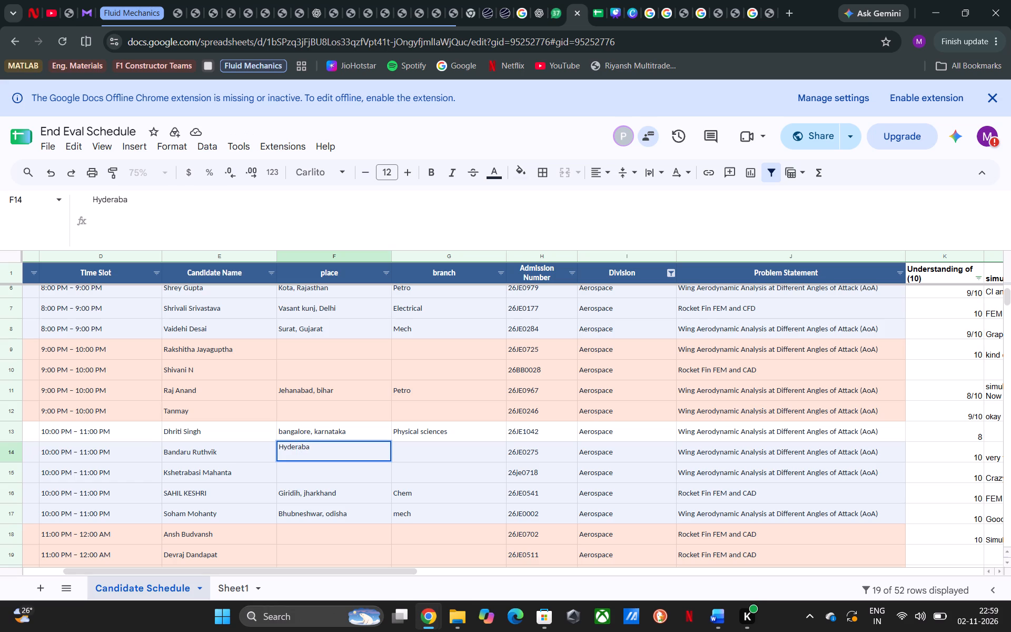
pyautogui.press('d')
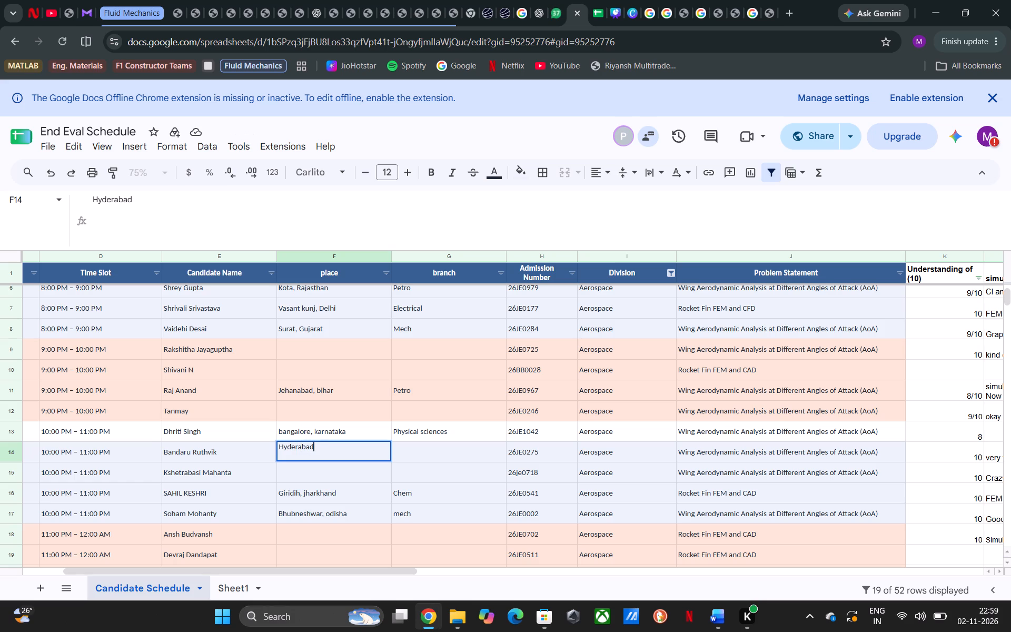
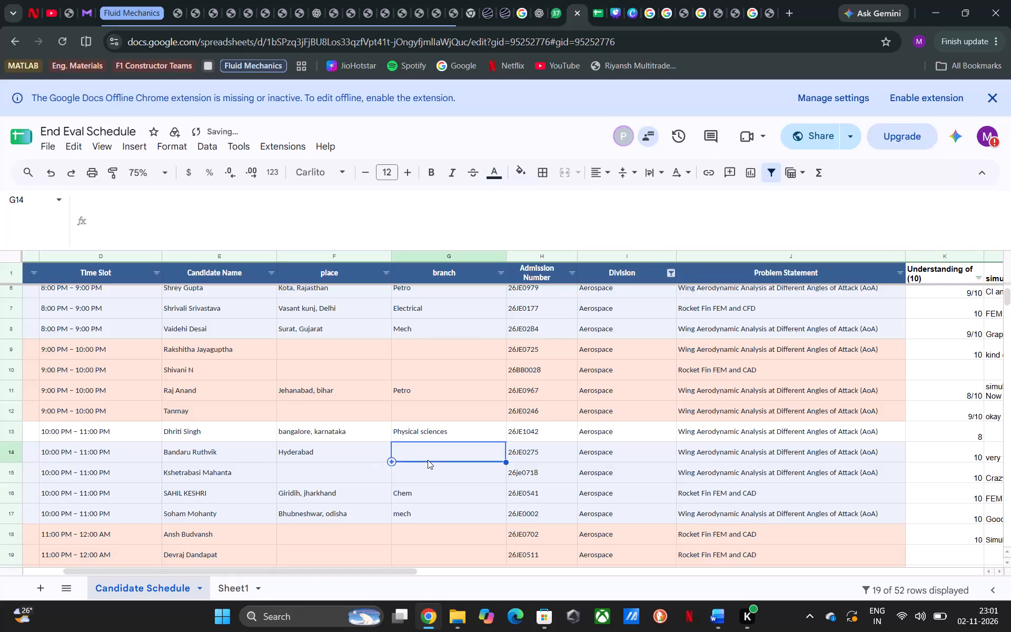
# Enter the branch "mech" for the candidate in row 14.
pyautogui.write('mech')
pyautogui.scroll(1, 429, 475)
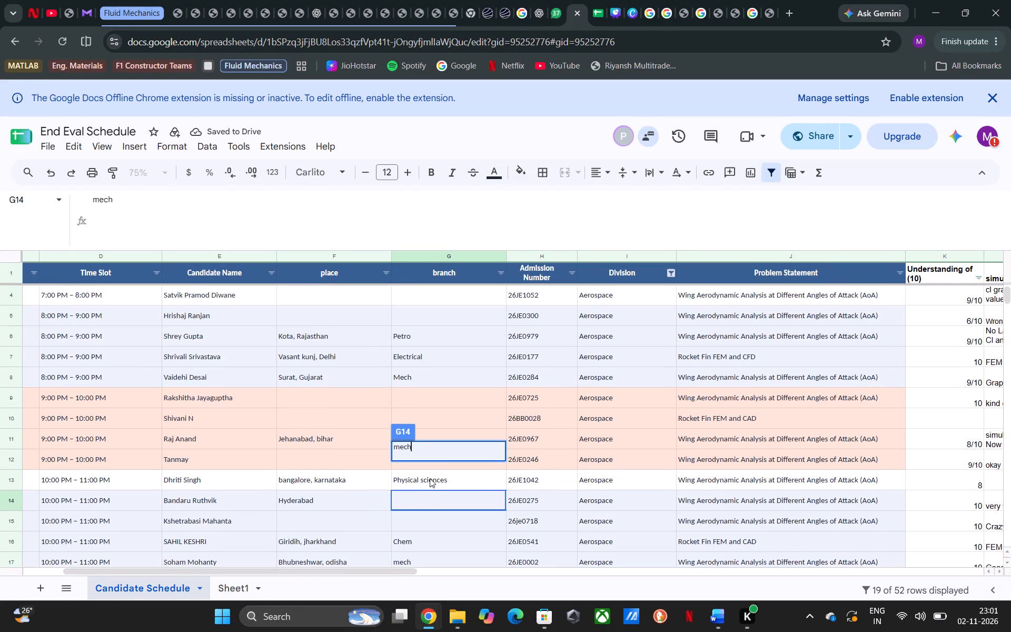
pyautogui.scroll(-1, 430, 478)
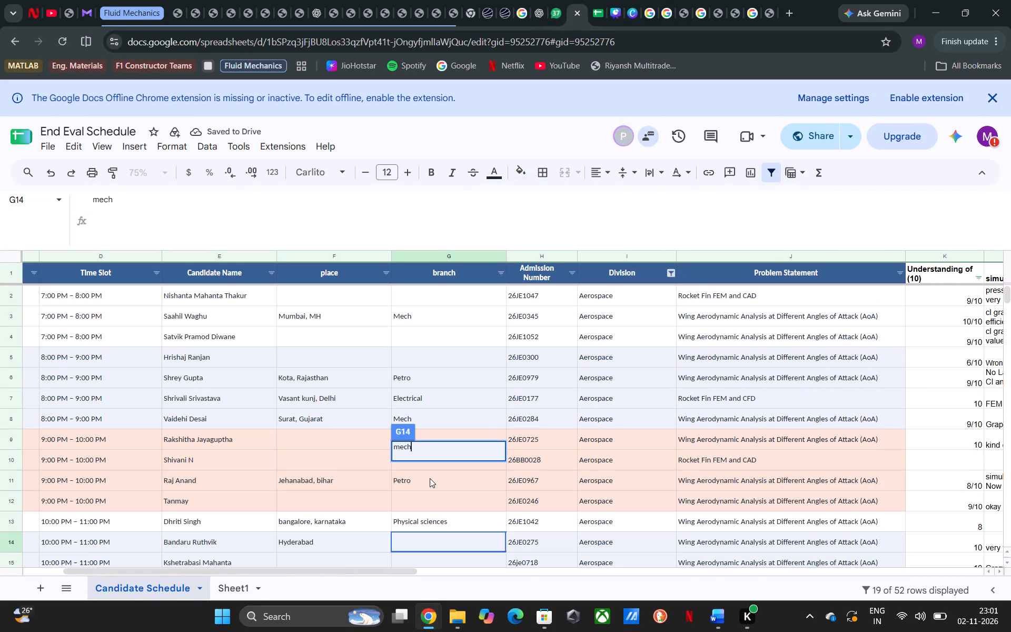
pyautogui.scroll(-1, 430, 478)
pyautogui.click(440, 226)
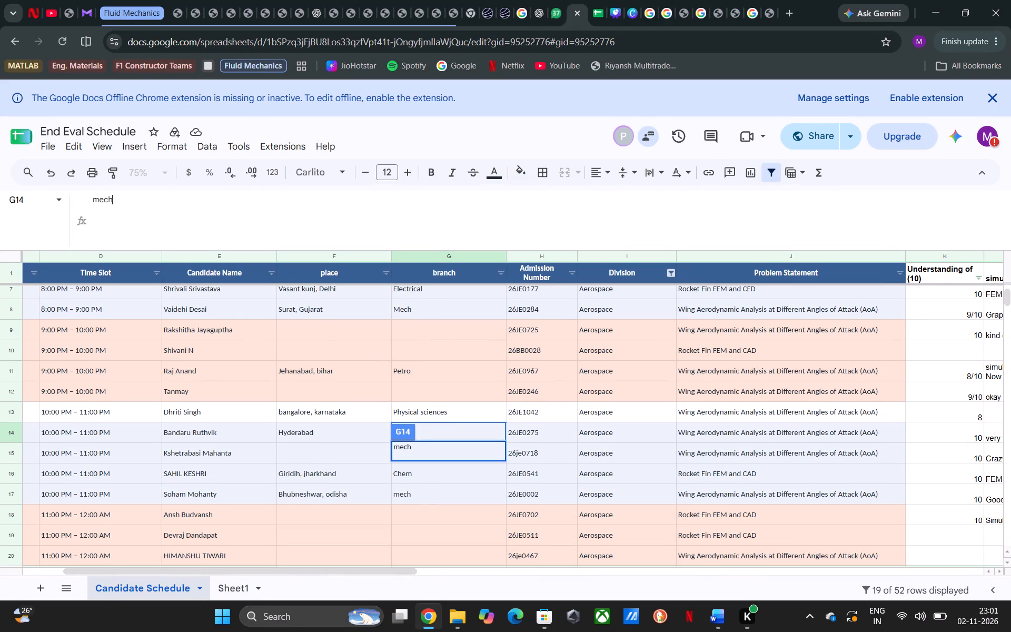
pyautogui.scroll(-2, 453, 345)
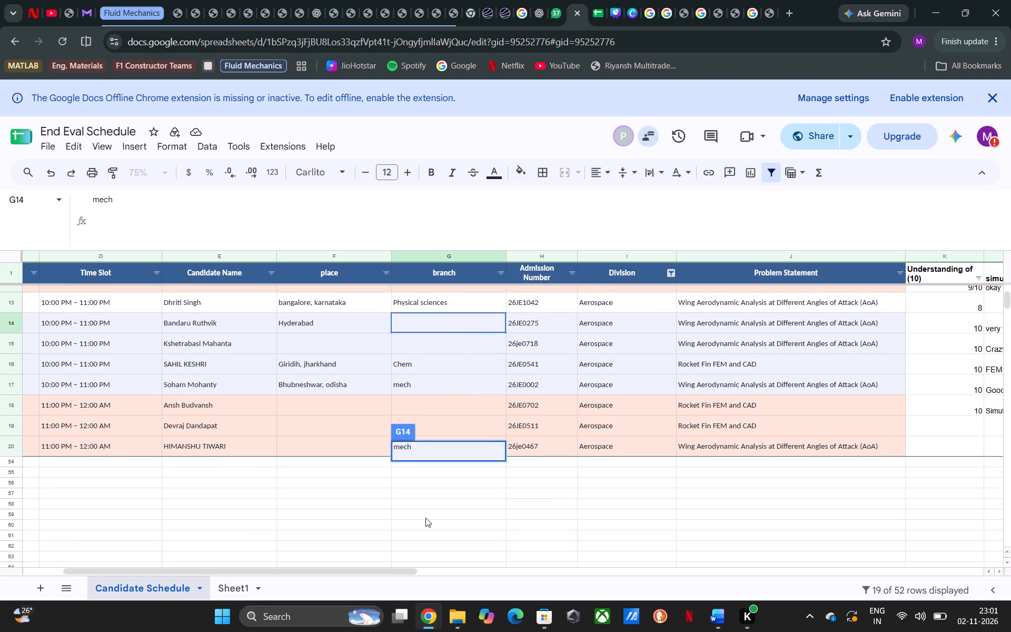
pyautogui.click(425, 518)
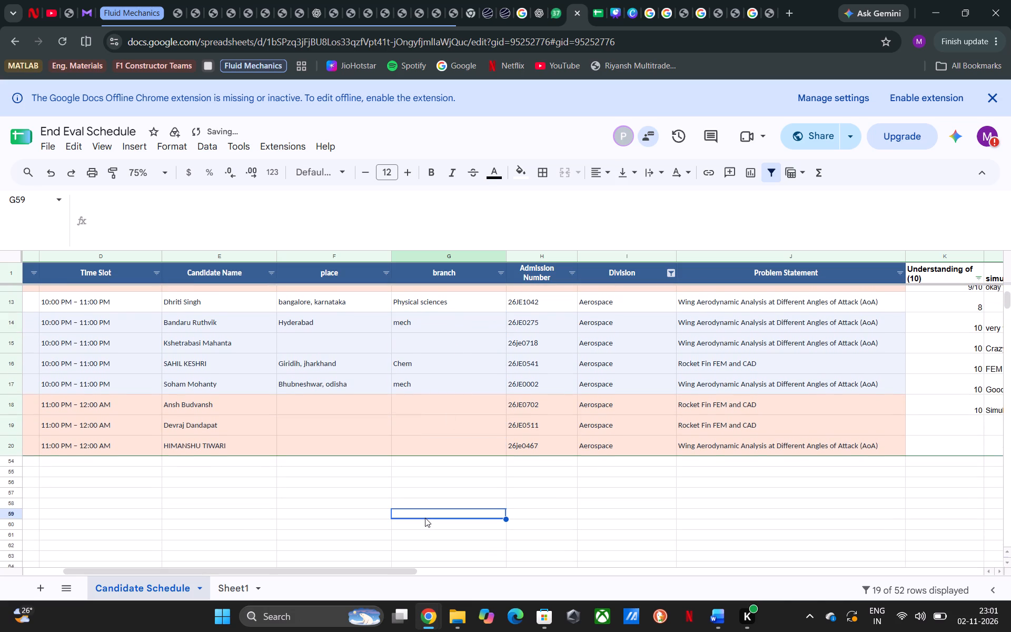
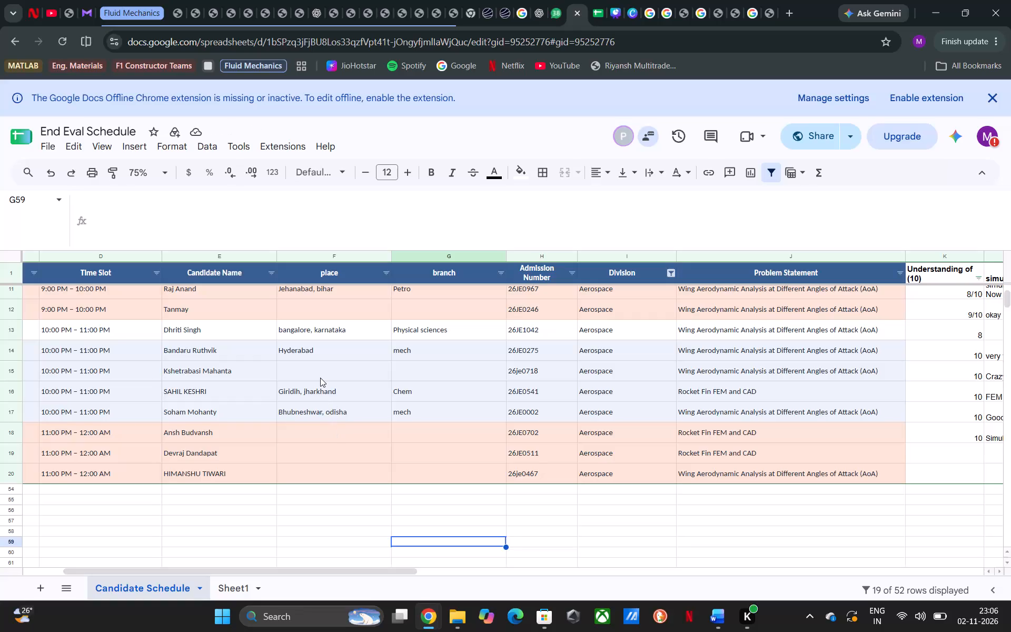
# Fill in the row 15 candidate's place as "Angul, odisha" and branch as "ep".
pyautogui.click(320, 378)
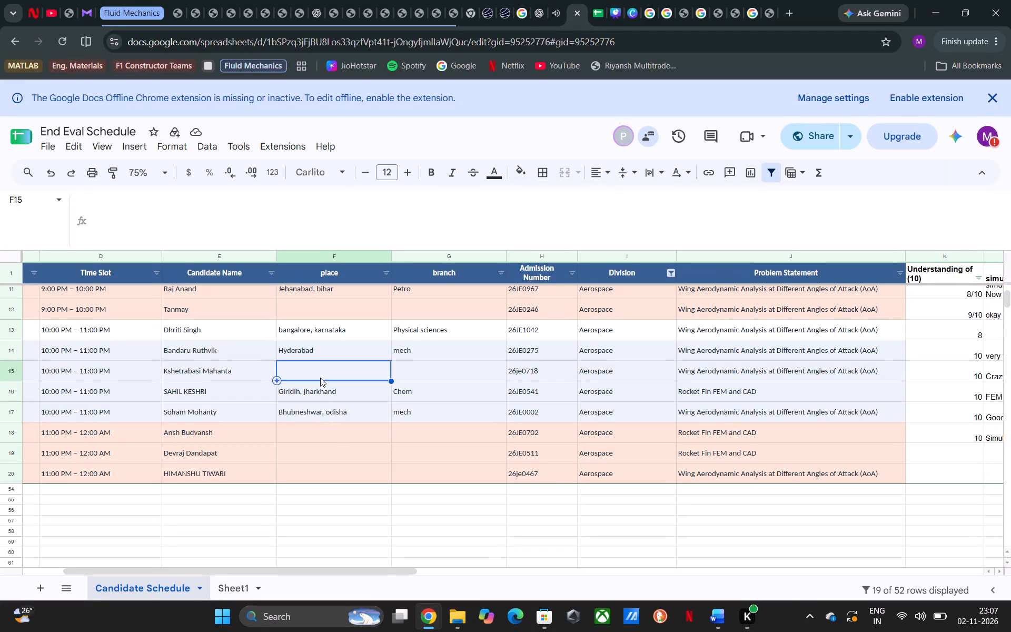
pyautogui.write('An')
pyautogui.write('gul, odisha')
pyautogui.click(417, 379)
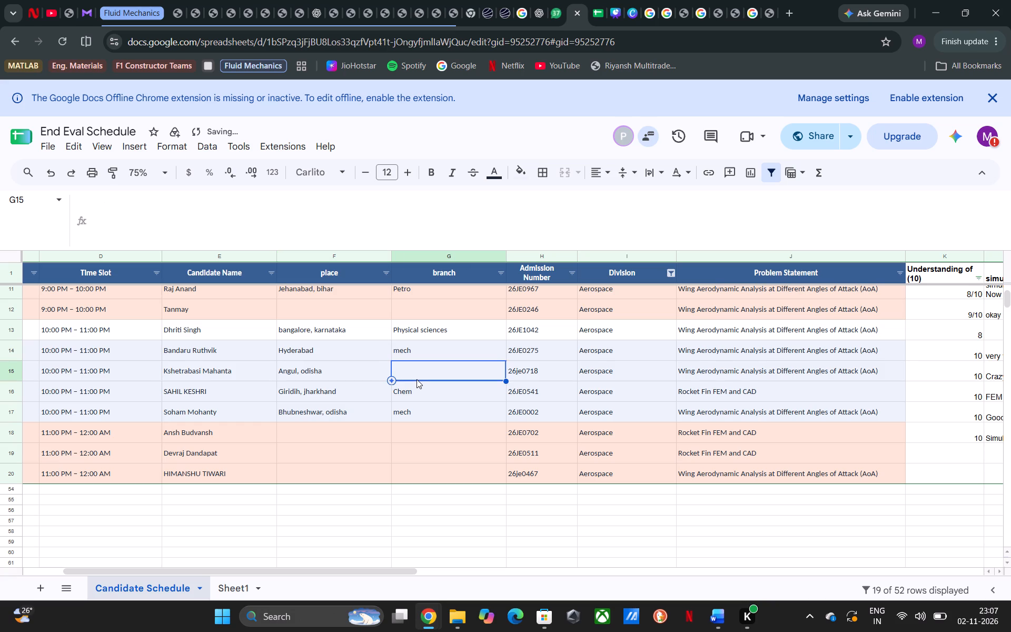
pyautogui.write('ep')
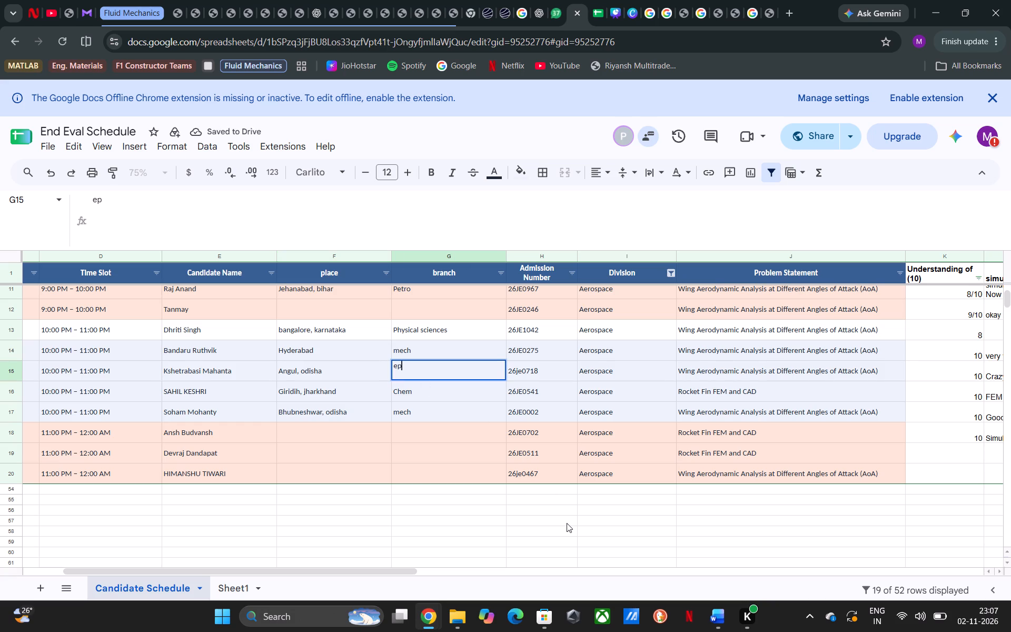
pyautogui.click(567, 523)
# Check the Aerospace candidates' red/yellow/green ratings and interview notes against their place and branch entries.
pyautogui.hscroll(-12, 567, 523)
pyautogui.scroll(1, 567, 523)
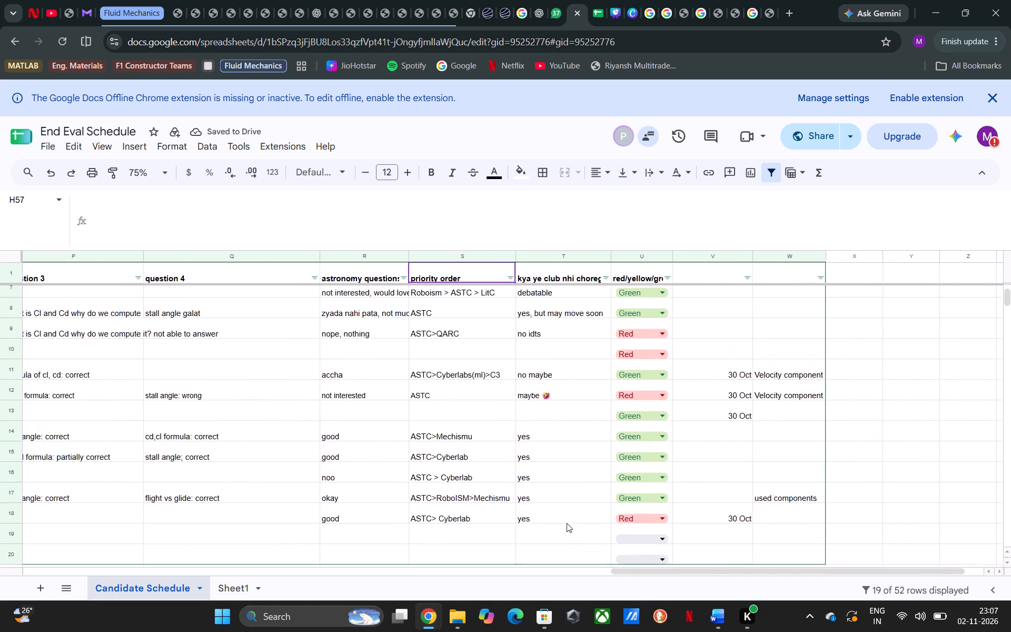
pyautogui.scroll(1, 567, 523)
pyautogui.hscroll(8, 567, 523)
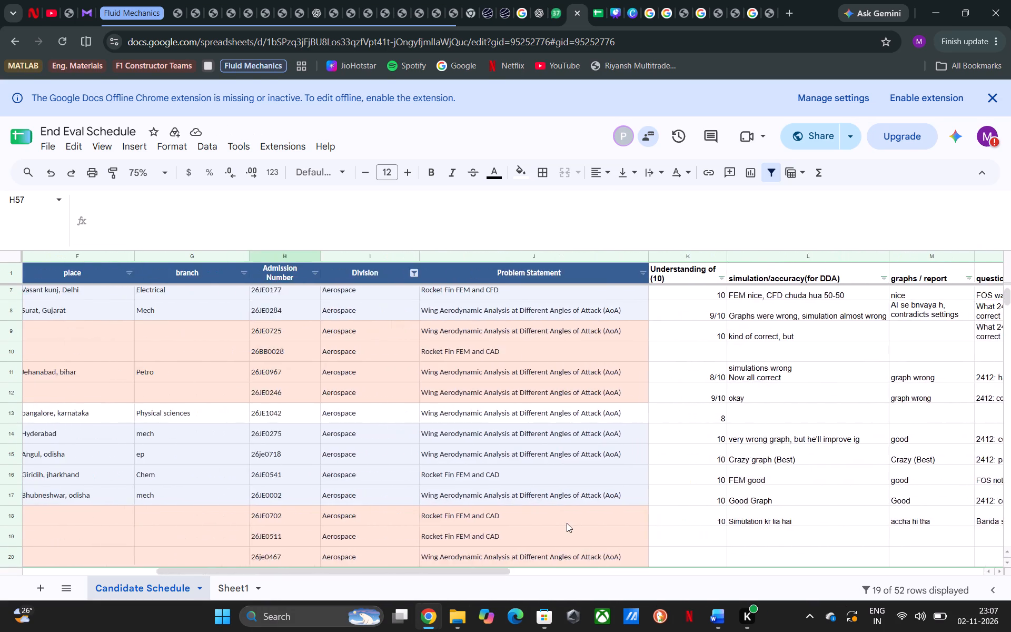
pyautogui.hscroll(7, 567, 523)
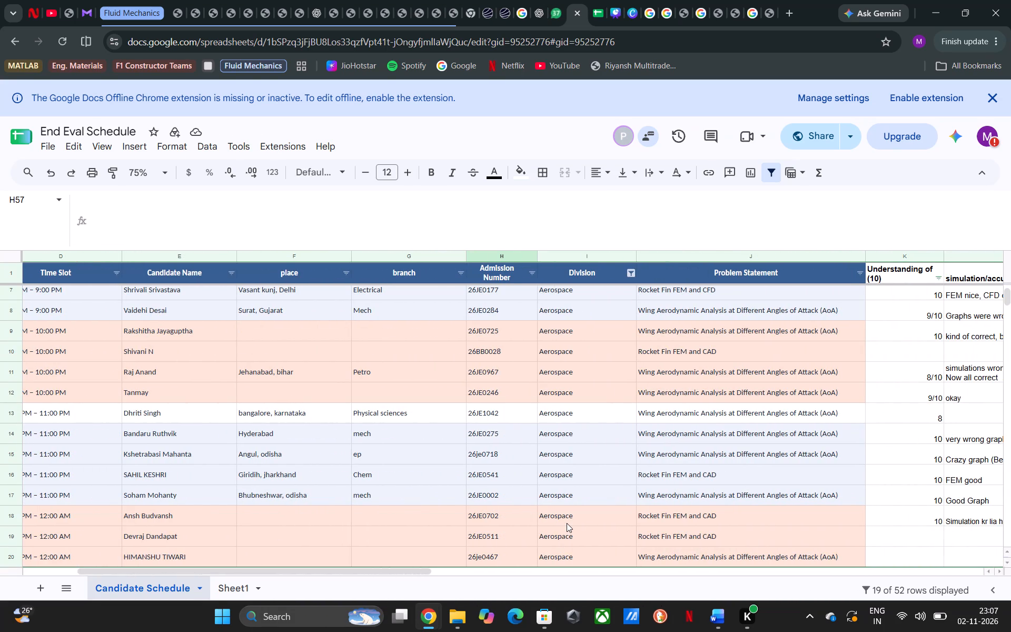
pyautogui.hscroll(-10, 567, 523)
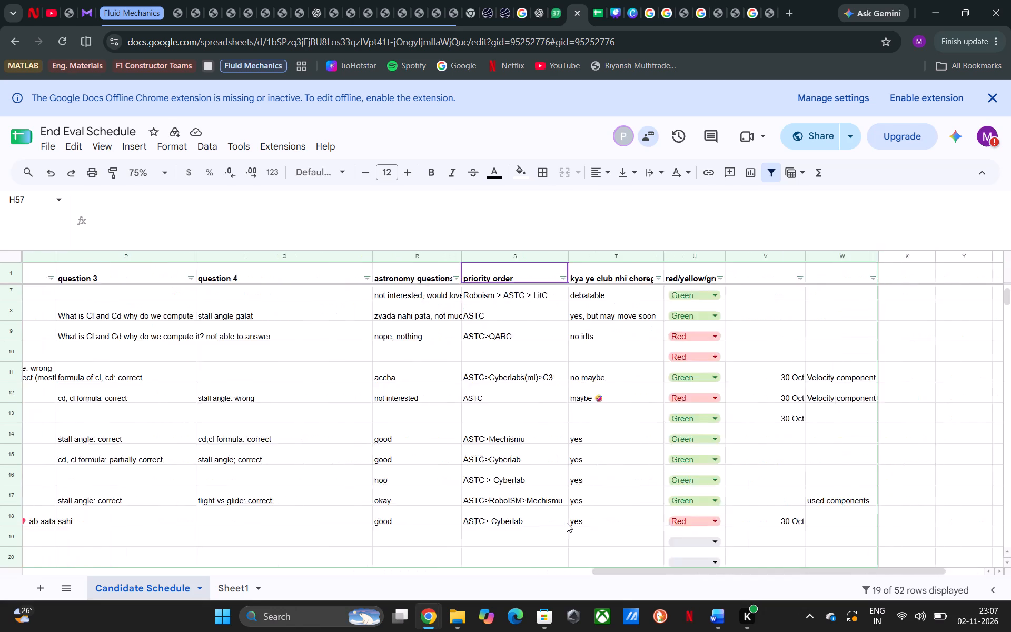
pyautogui.scroll(2, 567, 523)
pyautogui.hscroll(2, 567, 523)
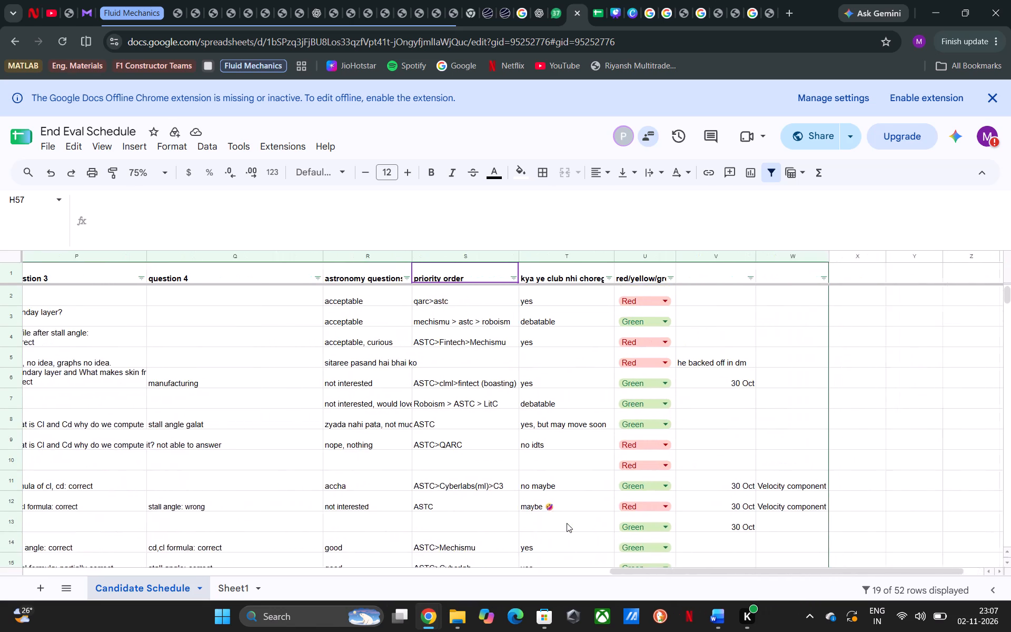
pyautogui.hscroll(9, 567, 523)
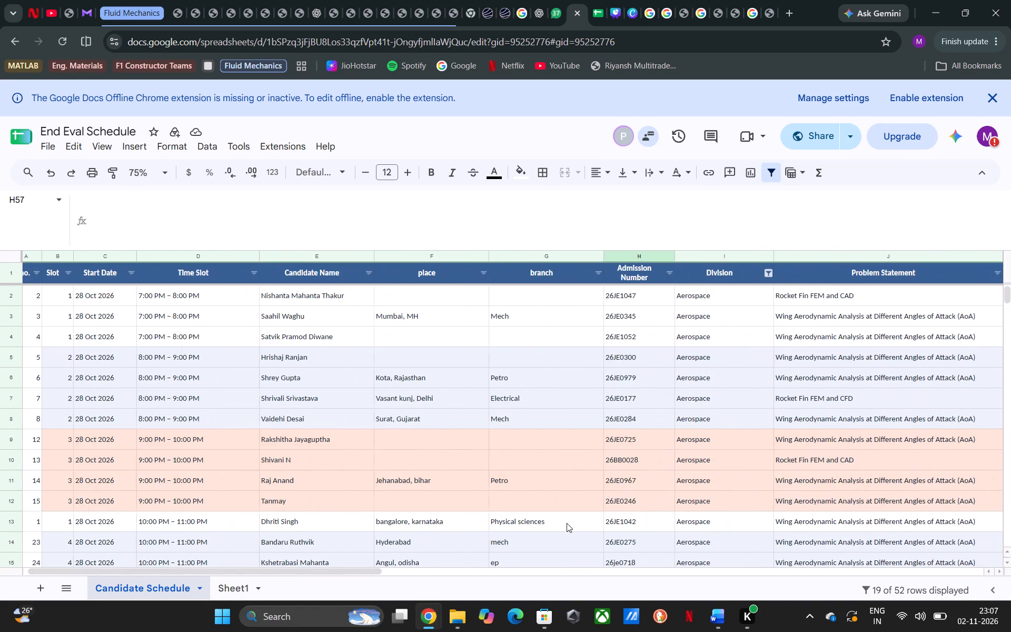
pyautogui.hscroll(2, 567, 523)
pyautogui.scroll(1, 567, 523)
pyautogui.hscroll(-2, 567, 523)
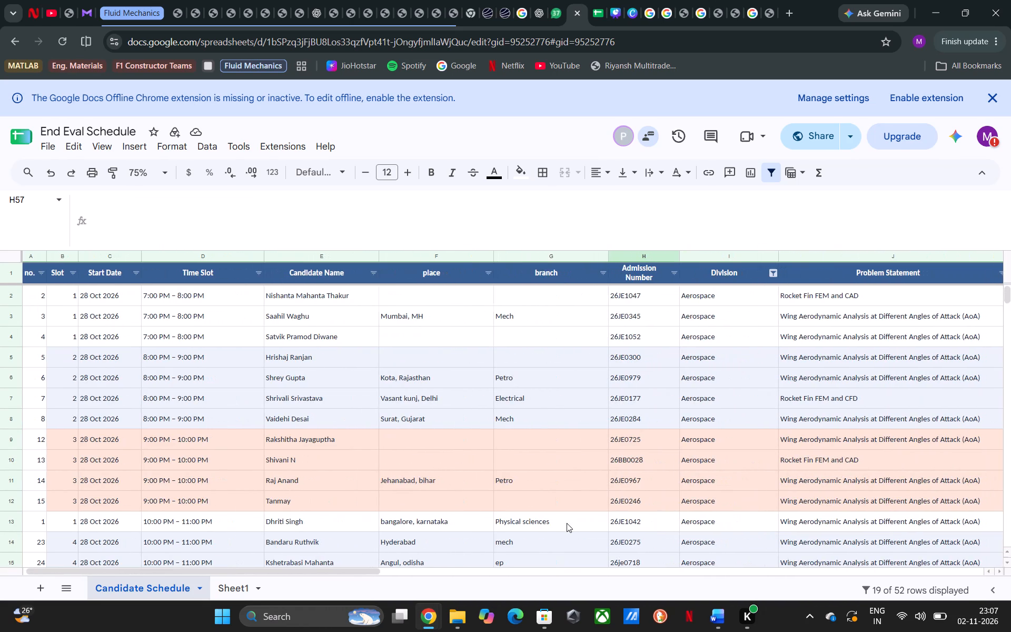
pyautogui.hscroll(-15, 567, 523)
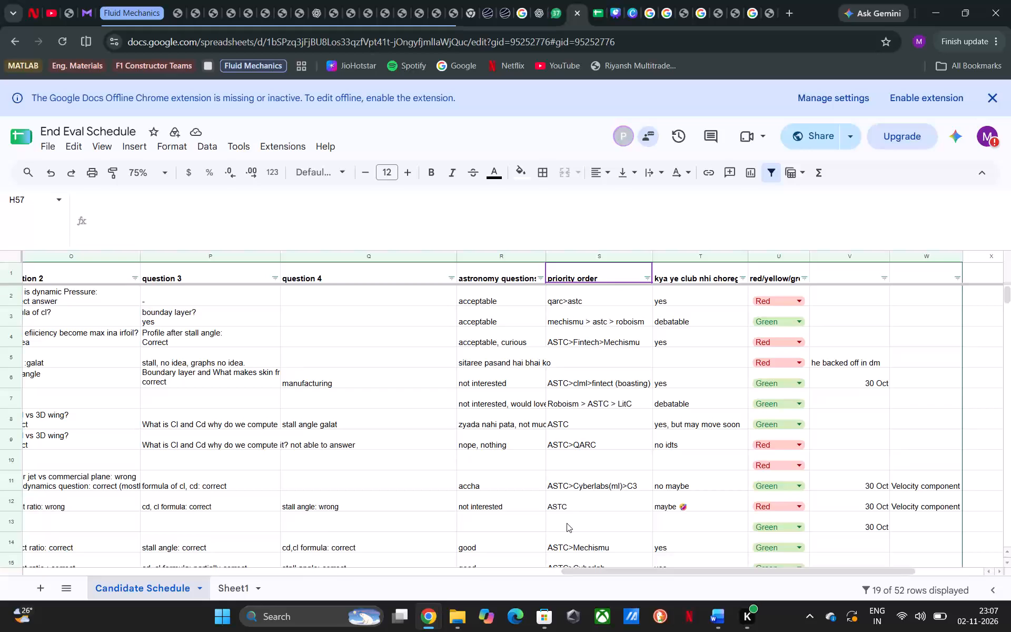
pyautogui.hscroll(14, 567, 523)
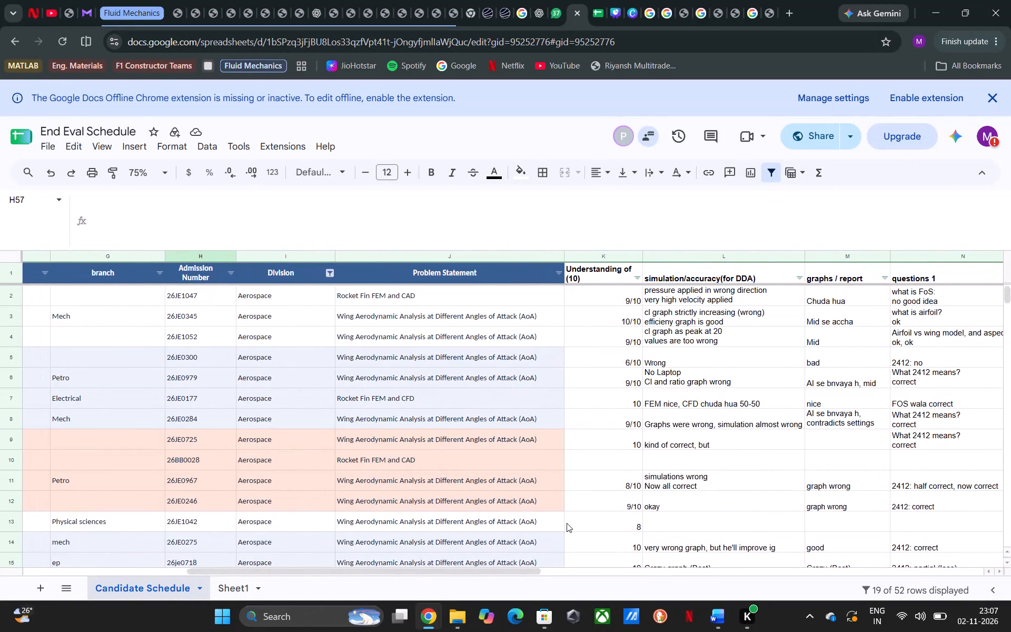
pyautogui.hscroll(7, 567, 523)
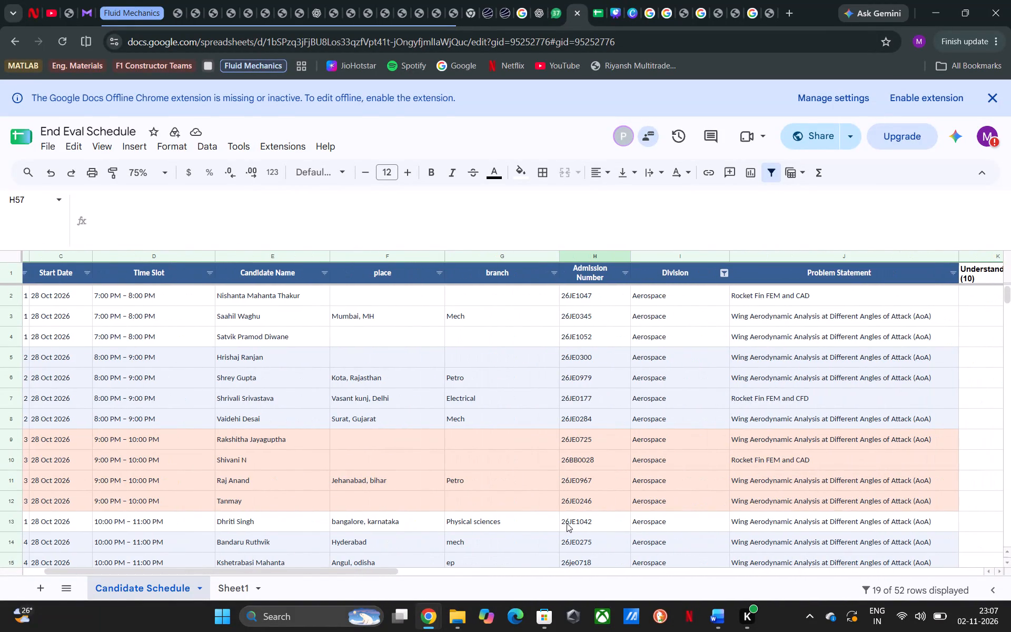